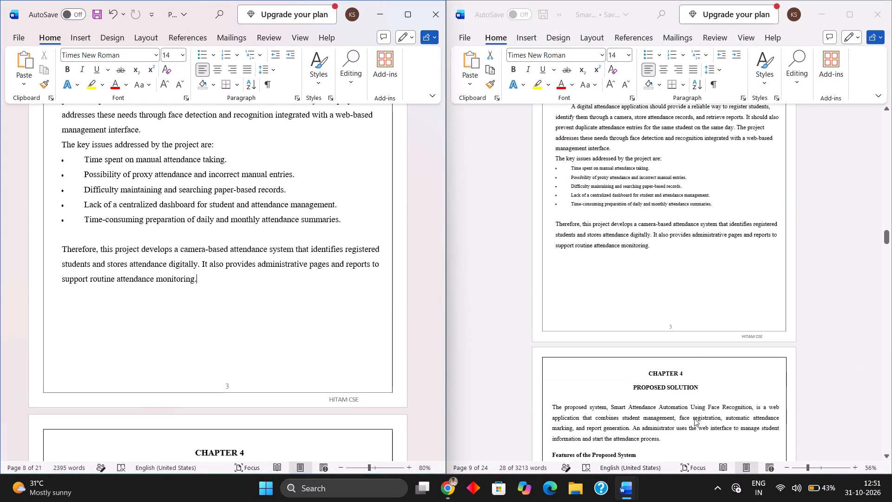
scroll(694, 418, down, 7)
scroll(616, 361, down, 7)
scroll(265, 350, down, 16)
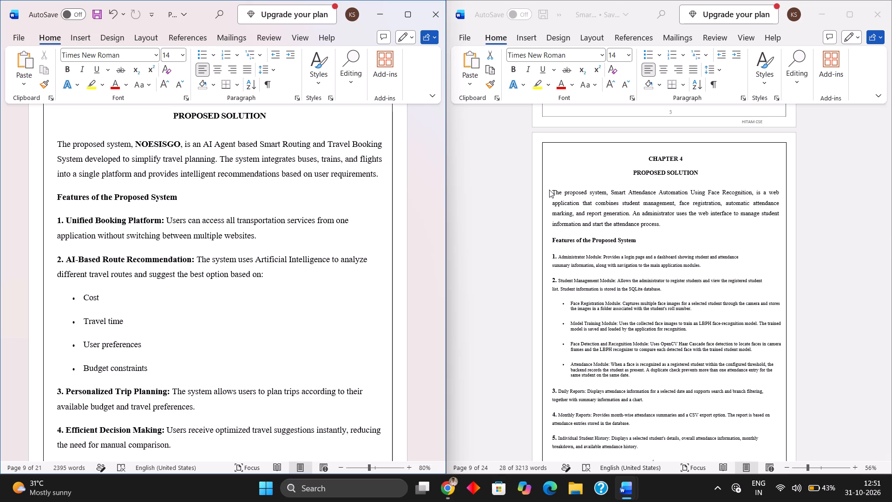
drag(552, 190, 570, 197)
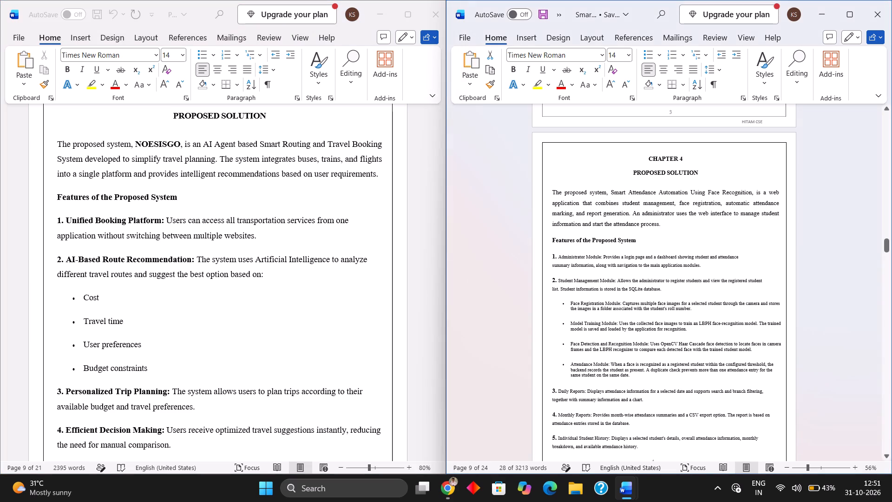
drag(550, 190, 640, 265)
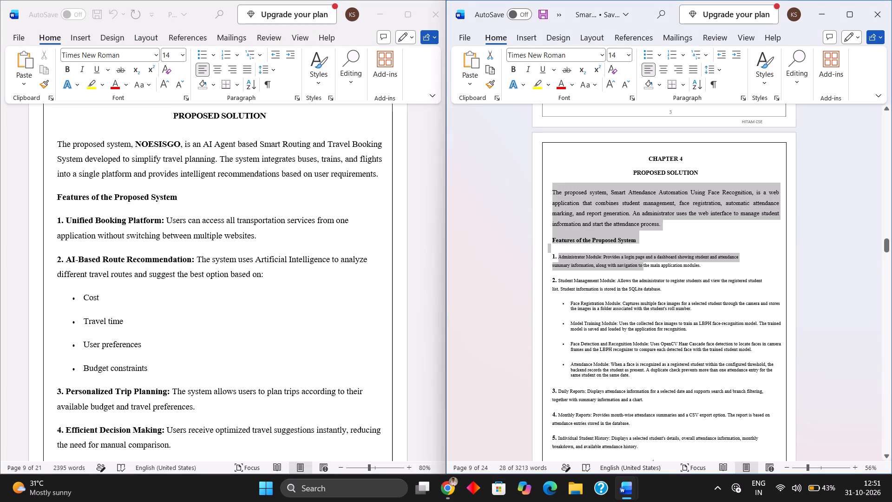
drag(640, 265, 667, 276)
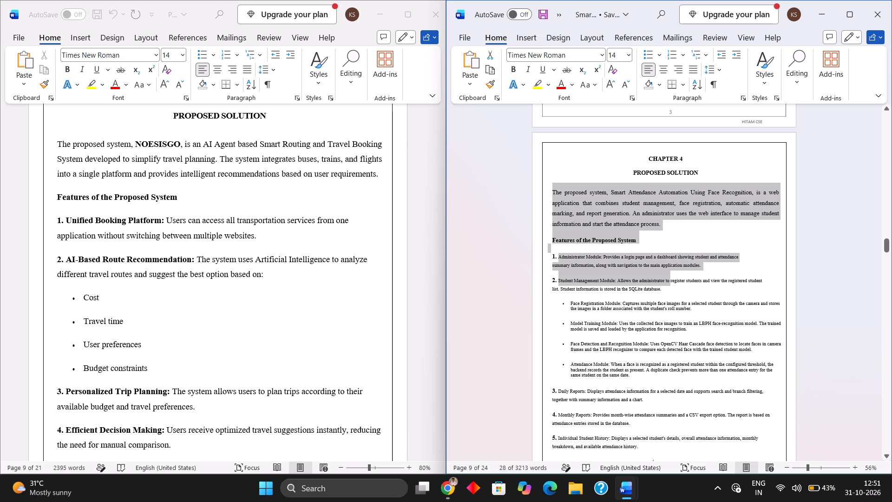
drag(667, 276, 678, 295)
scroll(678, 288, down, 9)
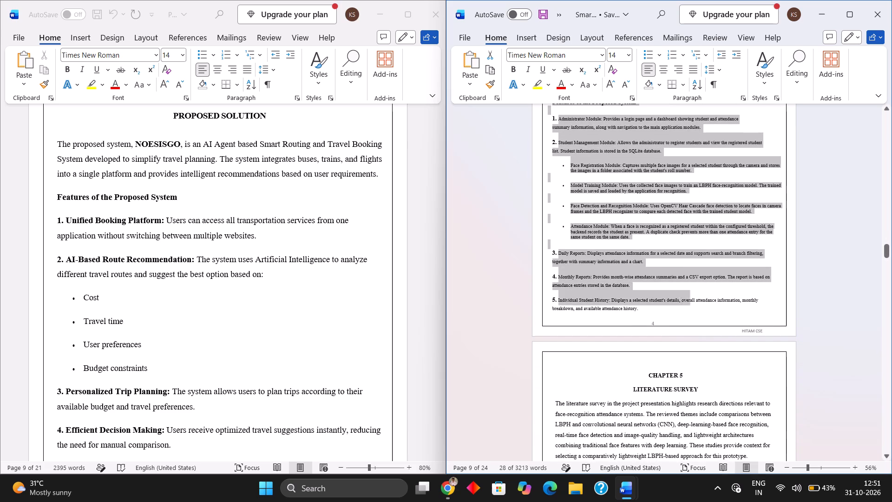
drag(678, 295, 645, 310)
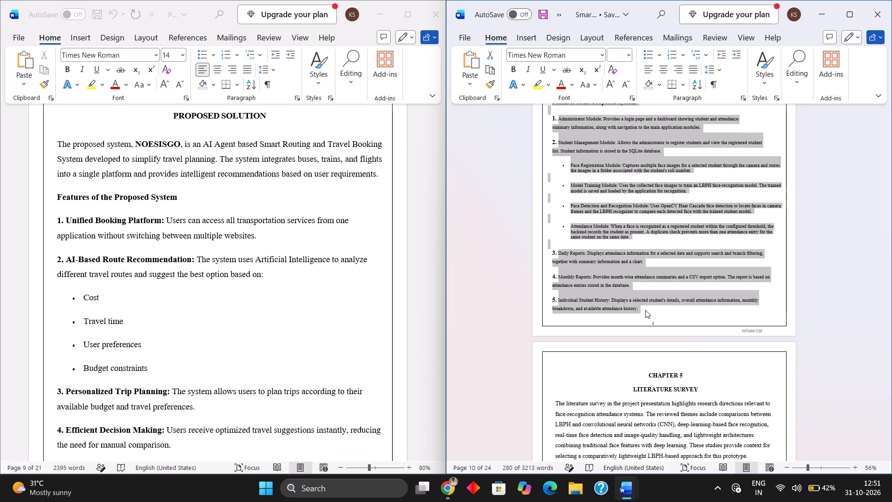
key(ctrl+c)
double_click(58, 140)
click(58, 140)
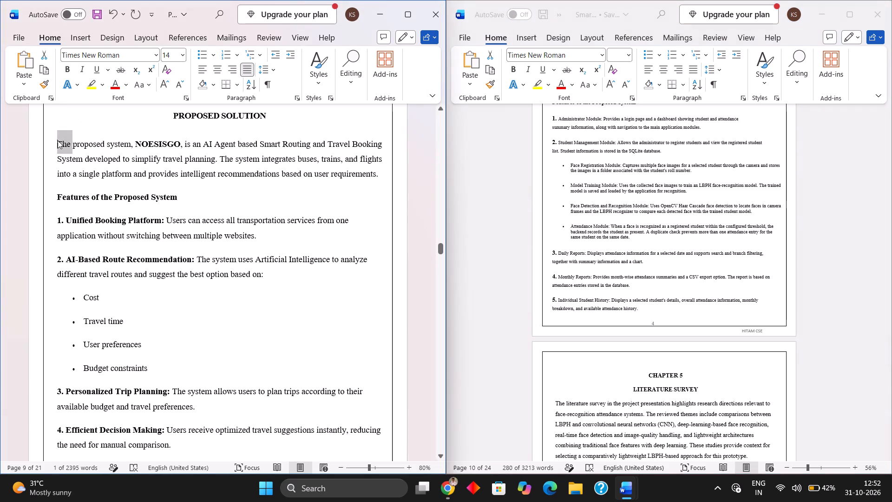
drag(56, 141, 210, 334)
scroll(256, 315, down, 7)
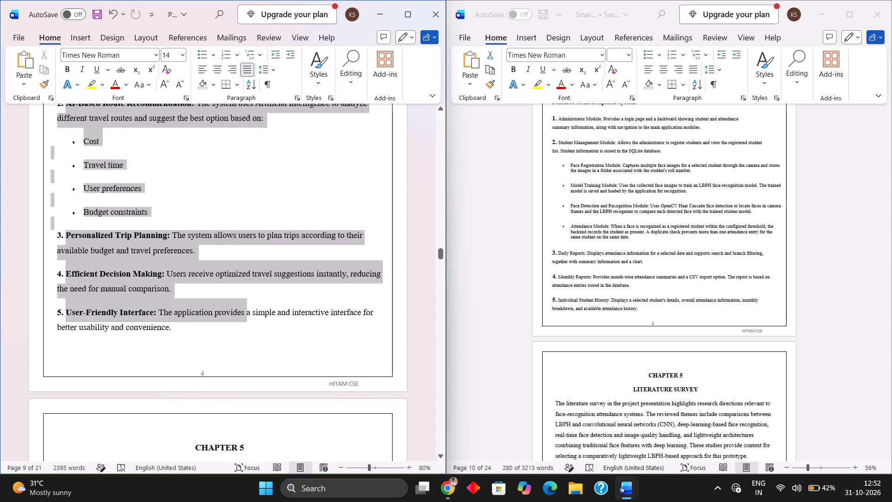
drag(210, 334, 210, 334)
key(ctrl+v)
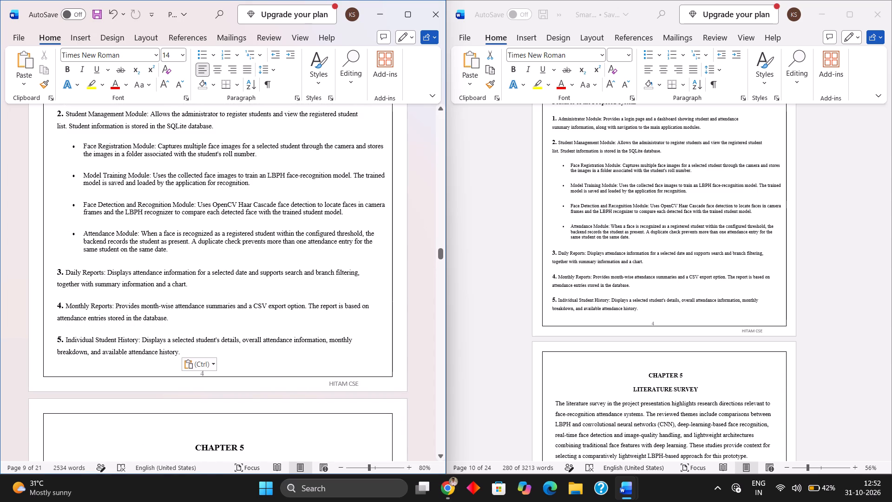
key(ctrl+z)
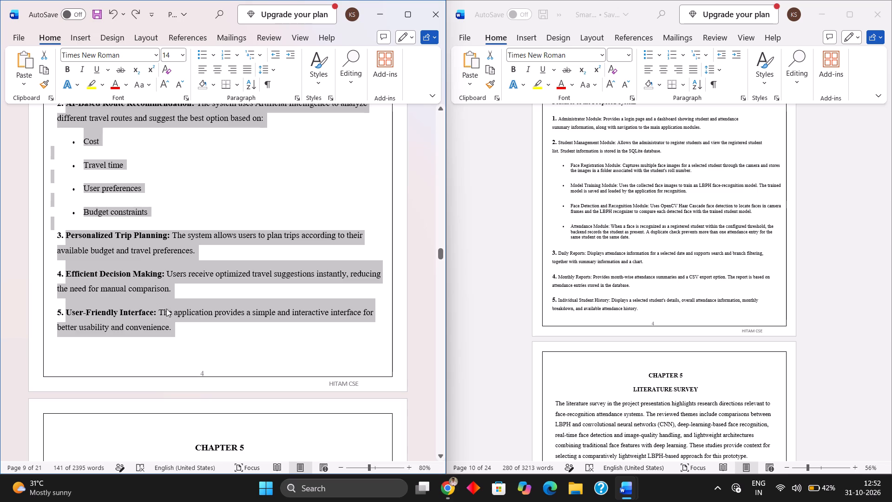
Replace the NOESISGO introductory paragraph under Proposed Solution with the introductory paragraph copied from the Smart Attendance document.
click(290, 311)
scroll(249, 309, up, 5)
scroll(249, 309, down, 1)
scroll(249, 309, up, 9)
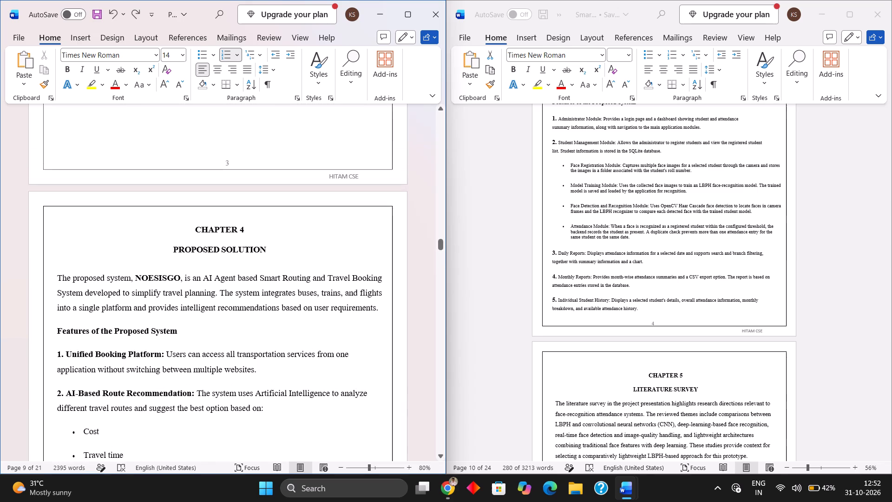
scroll(677, 254, up, 7)
scroll(618, 258, up, 3)
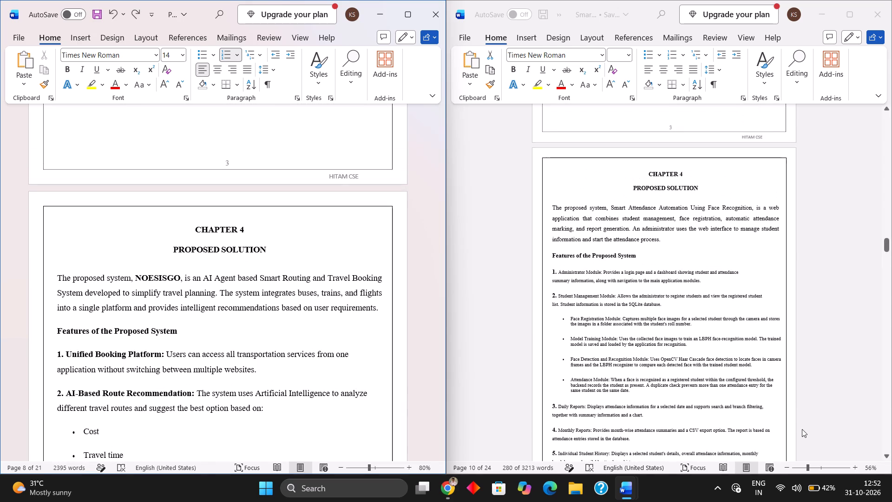
scroll(358, 343, down, 5)
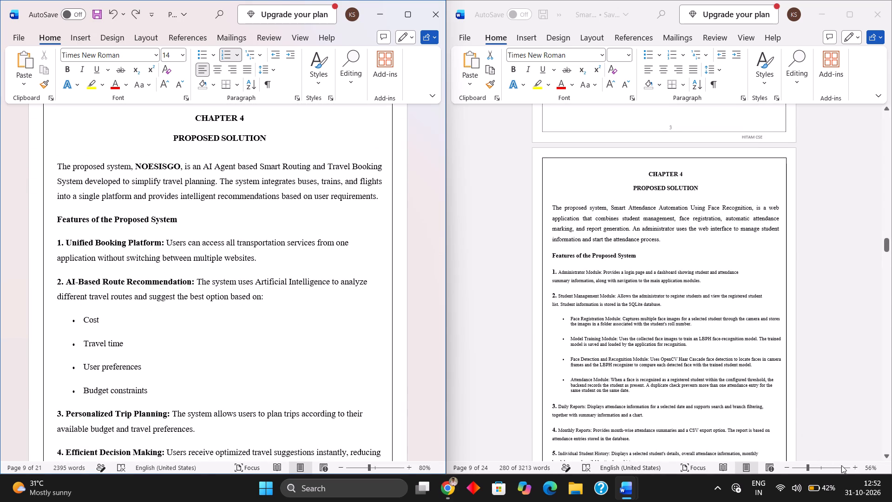
click(855, 469)
scroll(667, 347, down, 3)
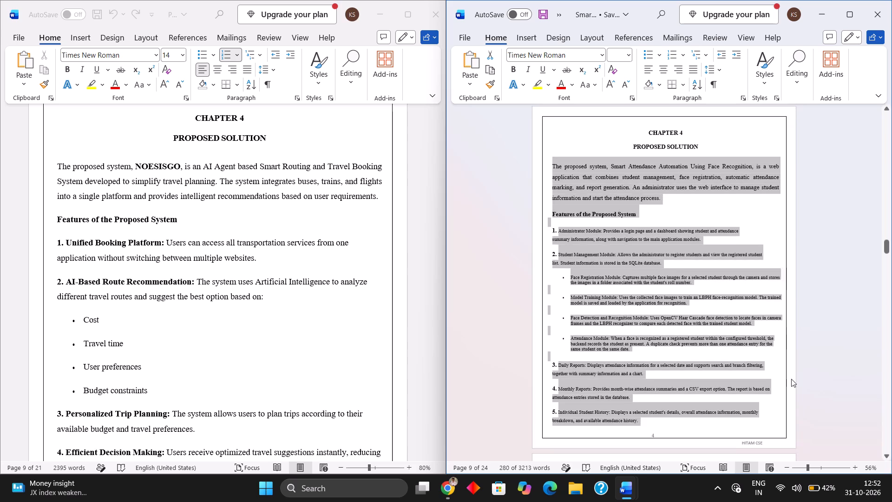
click(853, 467)
click(827, 320)
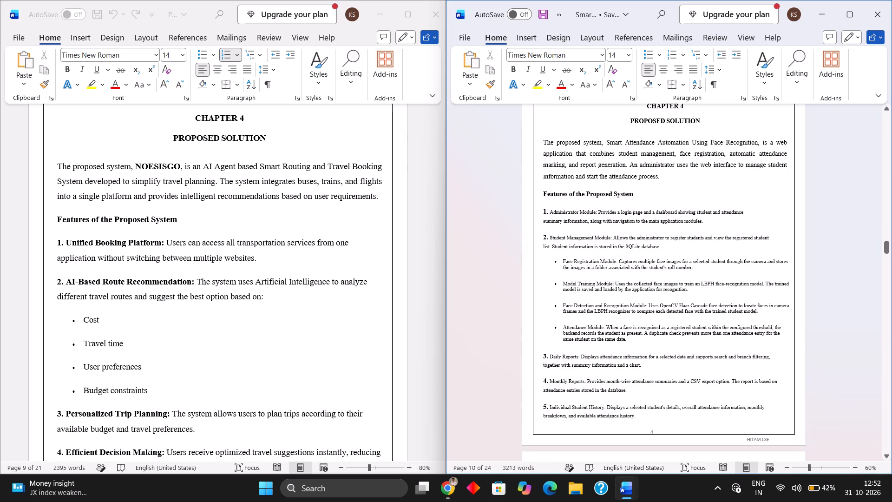
drag(541, 141, 657, 172)
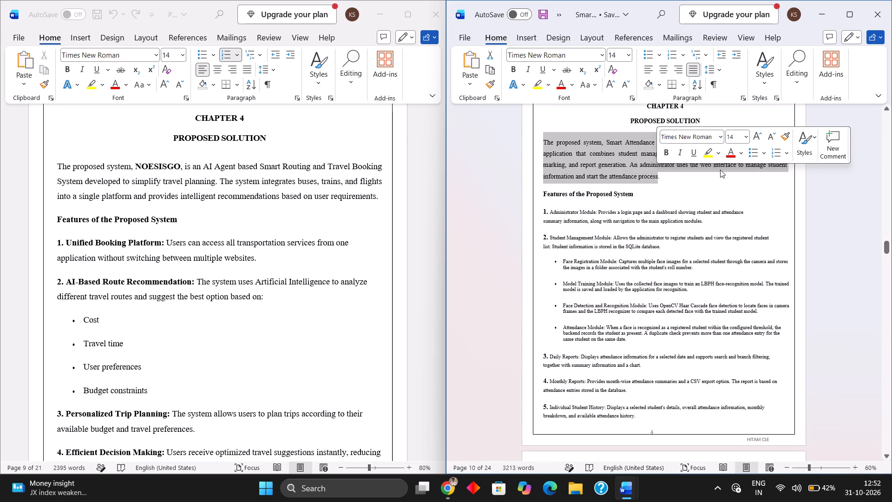
key(ctrl+c)
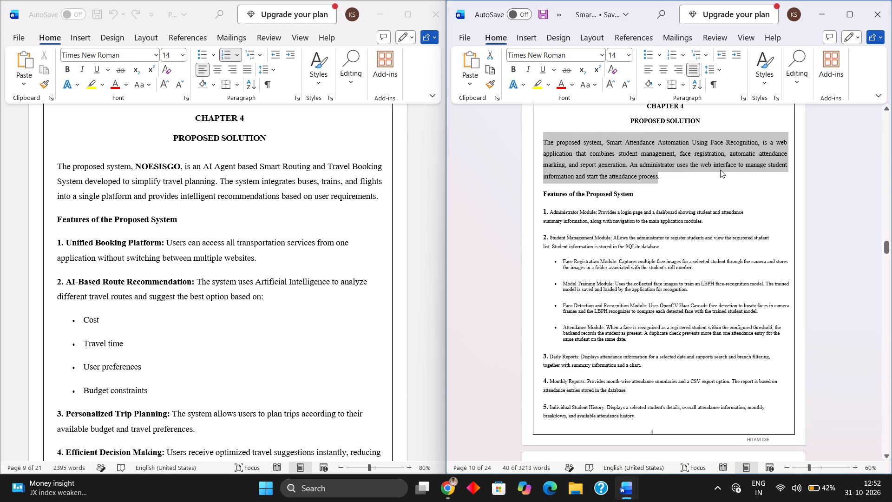
click(61, 164)
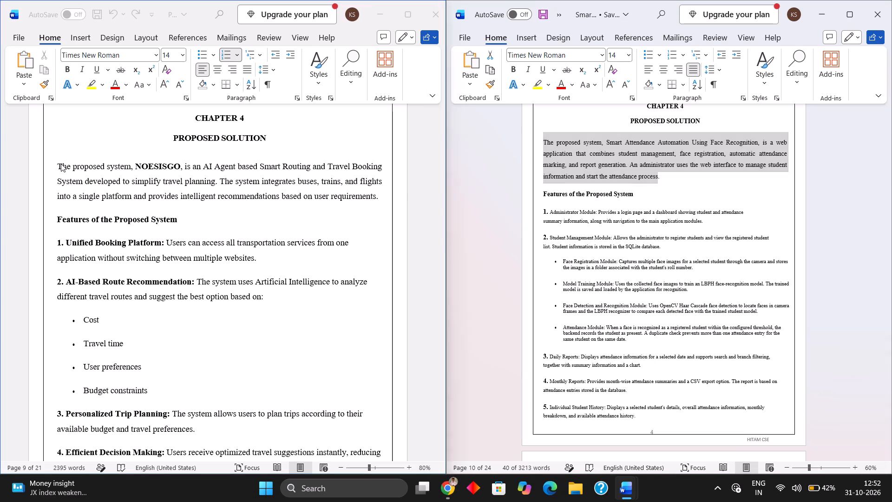
drag(55, 165, 350, 198)
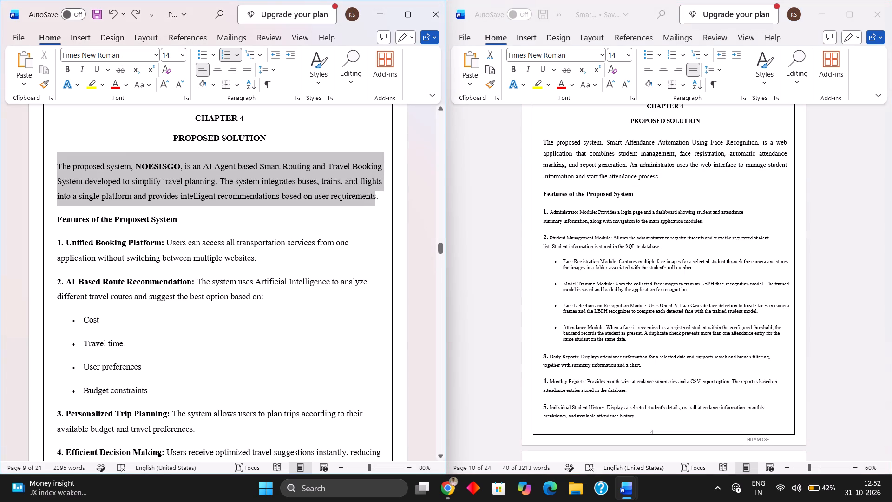
drag(350, 198, 359, 198)
key(ctrl+v)
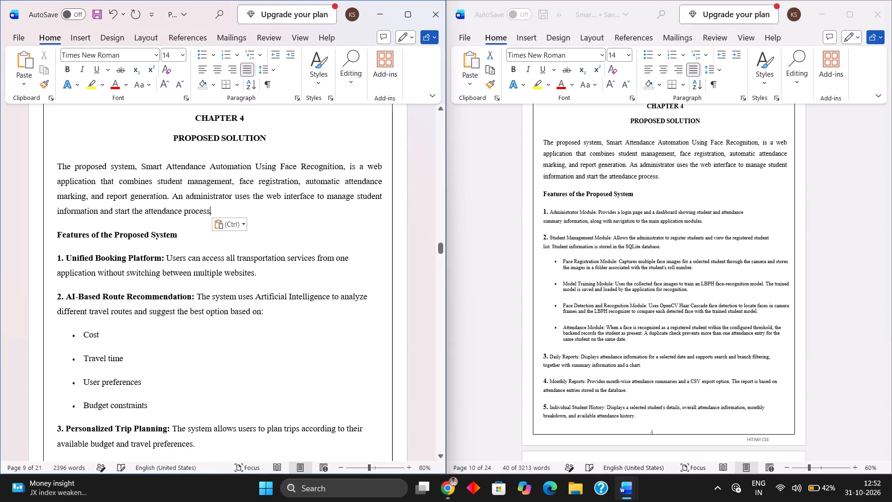
Replace the Unified Booking Platform text in feature 1 with the Administrator Module item copied from the Smart Attendance document.
scroll(105, 243, down, 2)
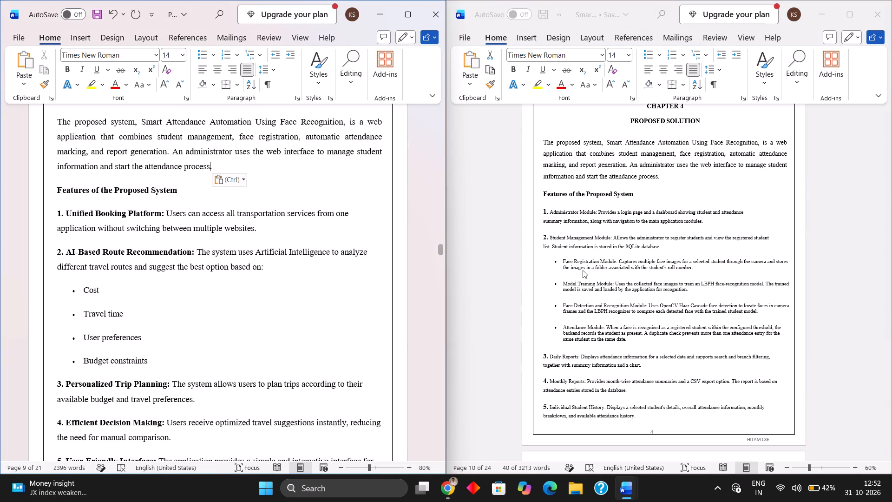
drag(548, 211, 569, 218)
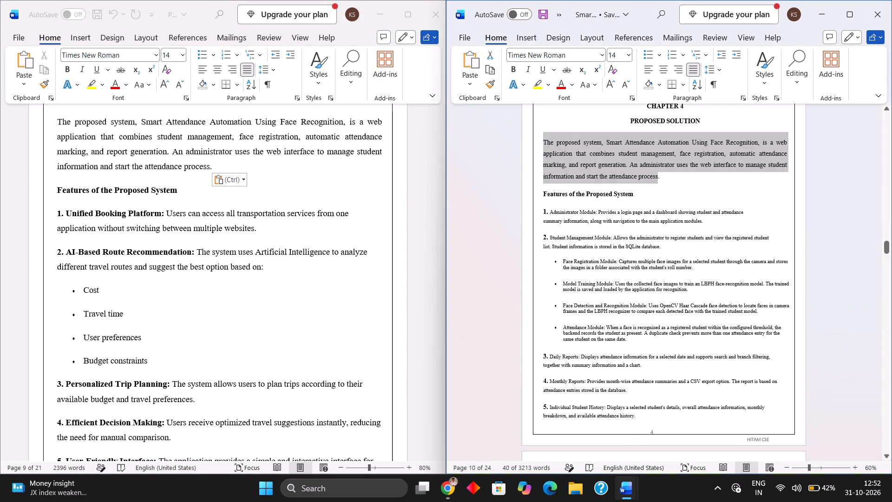
drag(569, 218, 570, 220)
click(557, 214)
drag(548, 211, 627, 220)
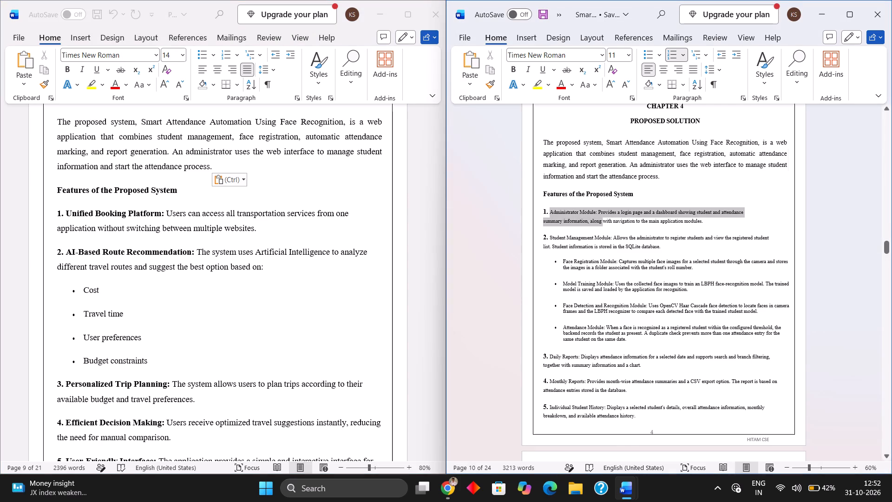
drag(627, 220, 745, 221)
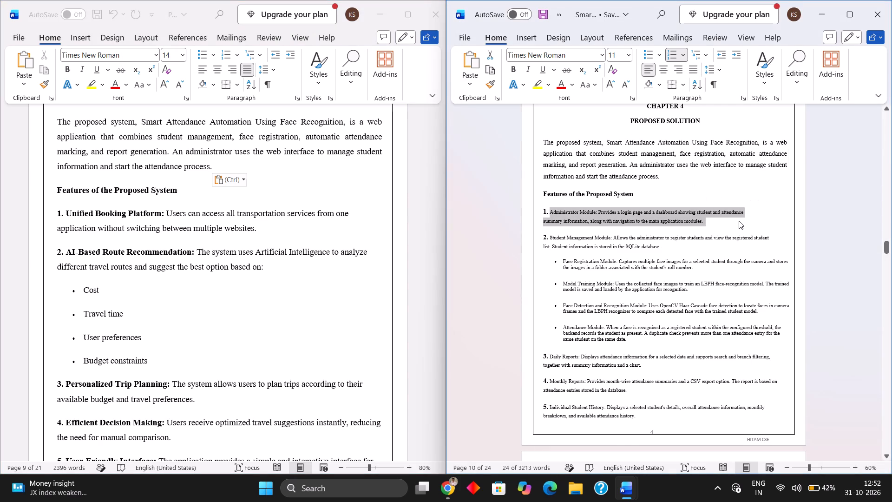
key(ctrl+c)
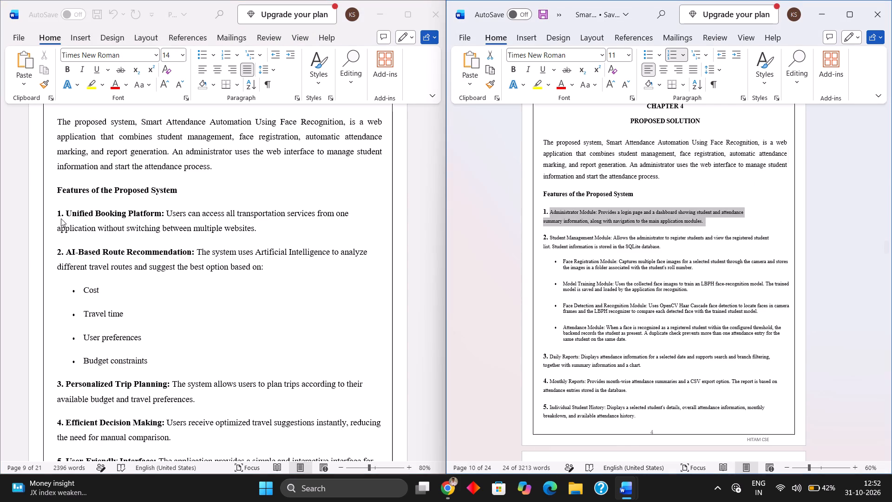
drag(67, 210, 92, 217)
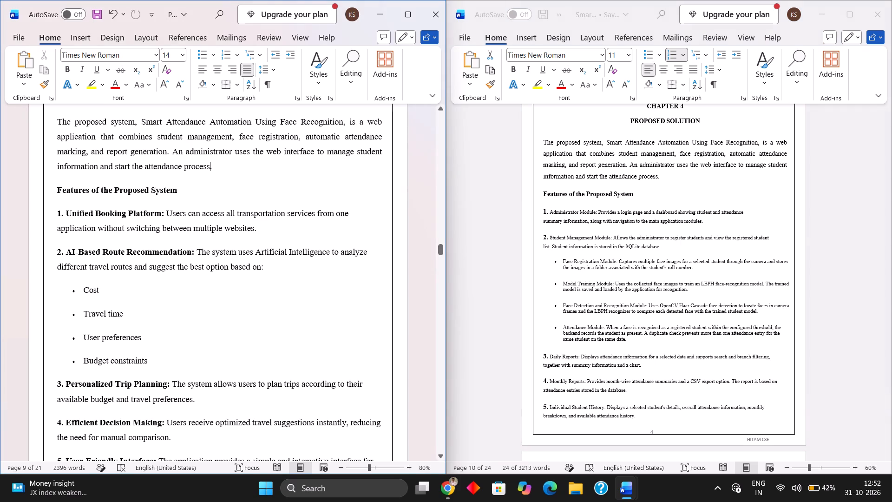
drag(64, 214, 256, 226)
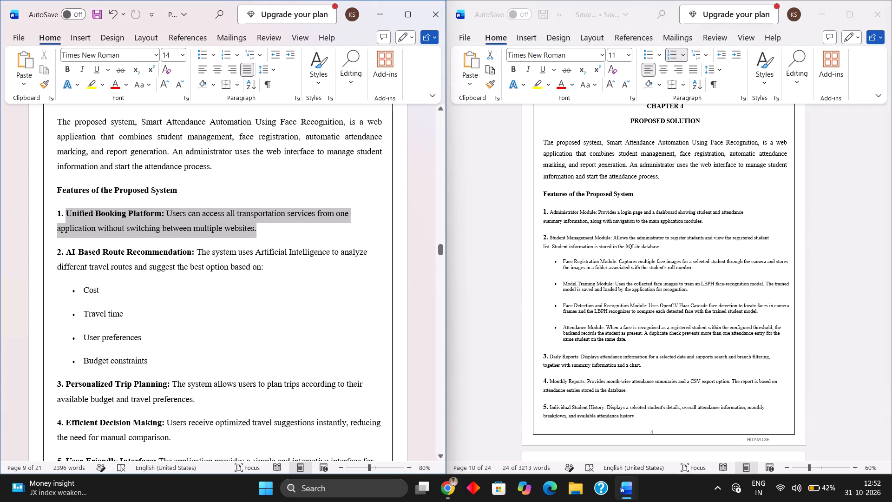
drag(256, 226, 255, 226)
key(ctrl+v)
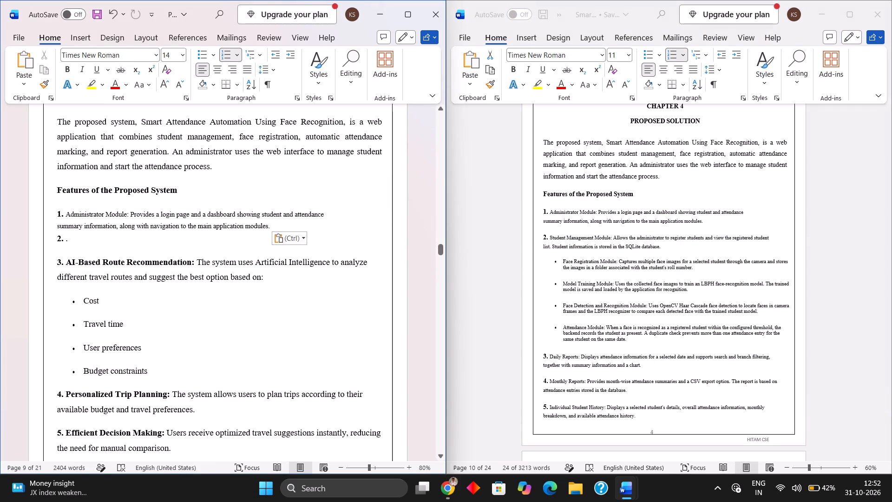
key(ctrl+z)
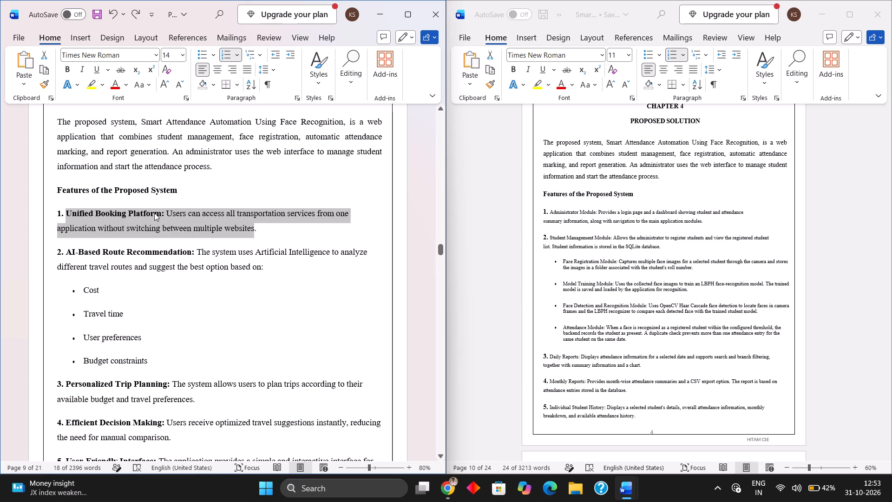
key(ctrl+v)
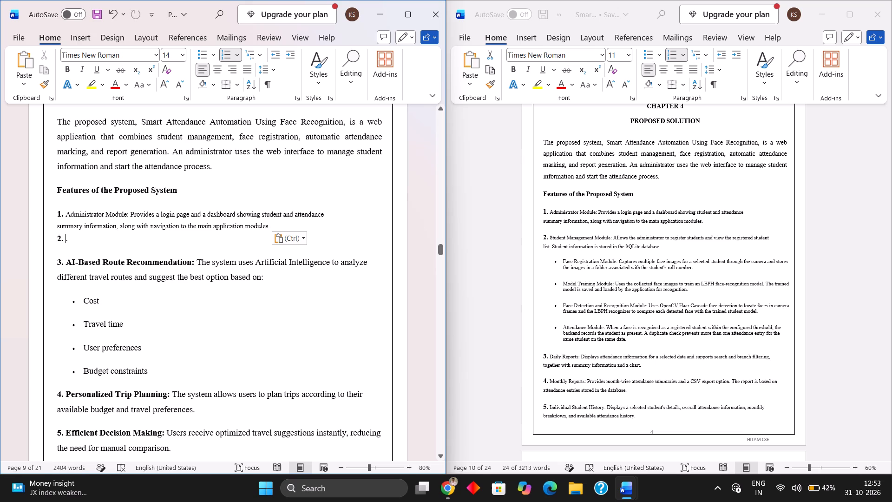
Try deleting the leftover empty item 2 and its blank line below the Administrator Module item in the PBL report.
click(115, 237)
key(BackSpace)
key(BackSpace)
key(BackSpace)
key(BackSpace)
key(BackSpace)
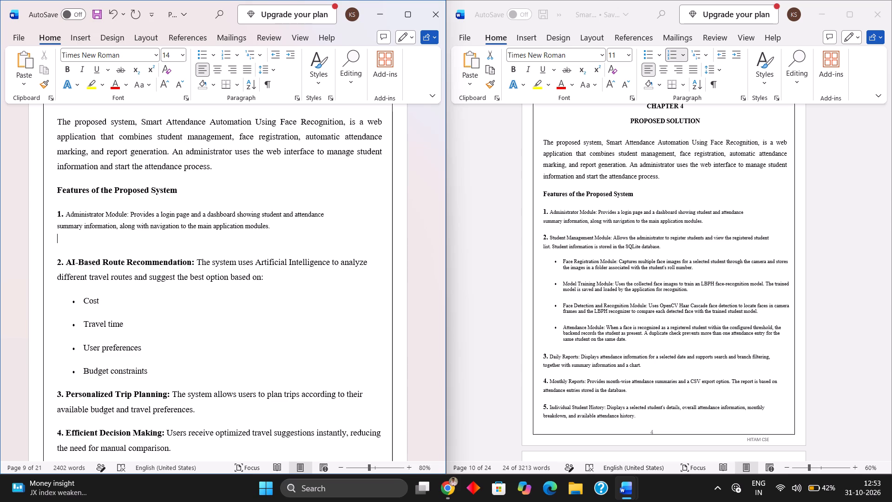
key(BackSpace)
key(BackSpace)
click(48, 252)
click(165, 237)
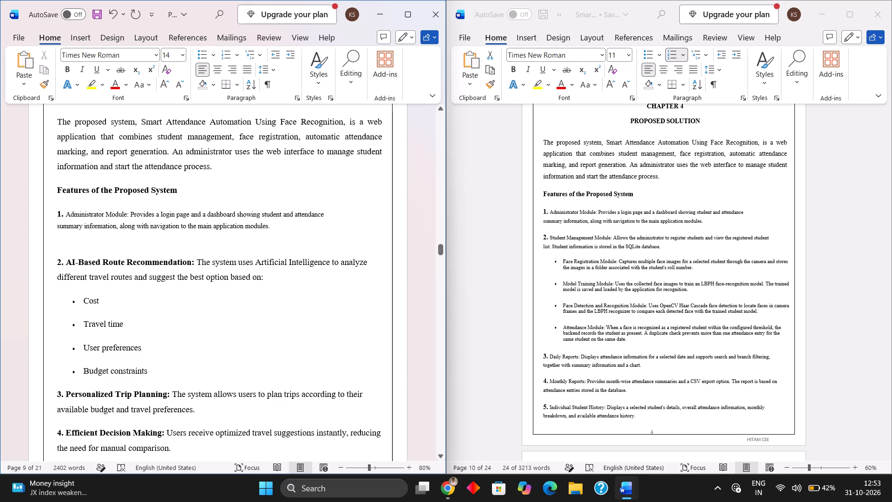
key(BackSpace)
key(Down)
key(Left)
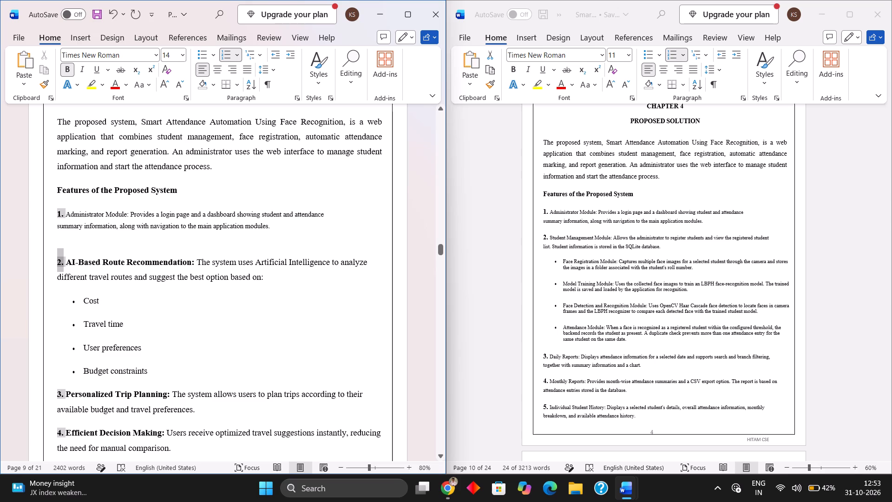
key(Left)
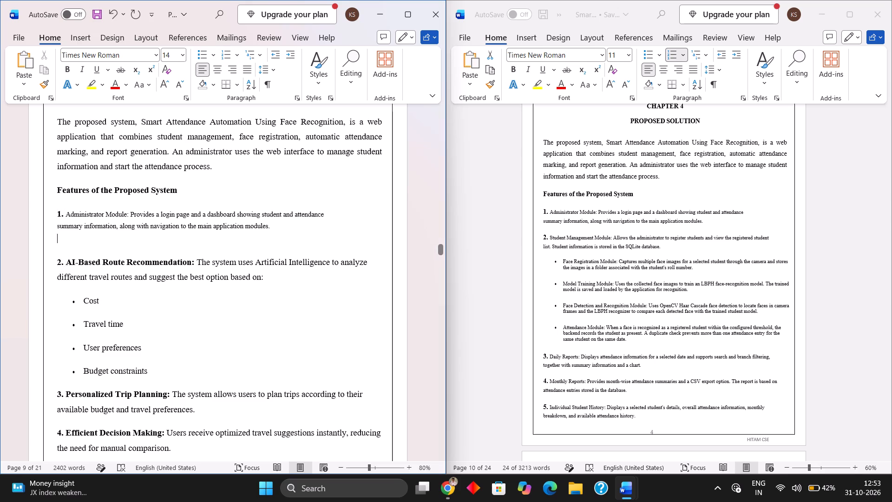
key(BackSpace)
Undo the report's feature-list edits back to the Unified Booking Platform item, keeping the Smart Attendance introductory paragraph in place.
key(ctrl+z)
key(ctrl+z)
key(ctrl+z)
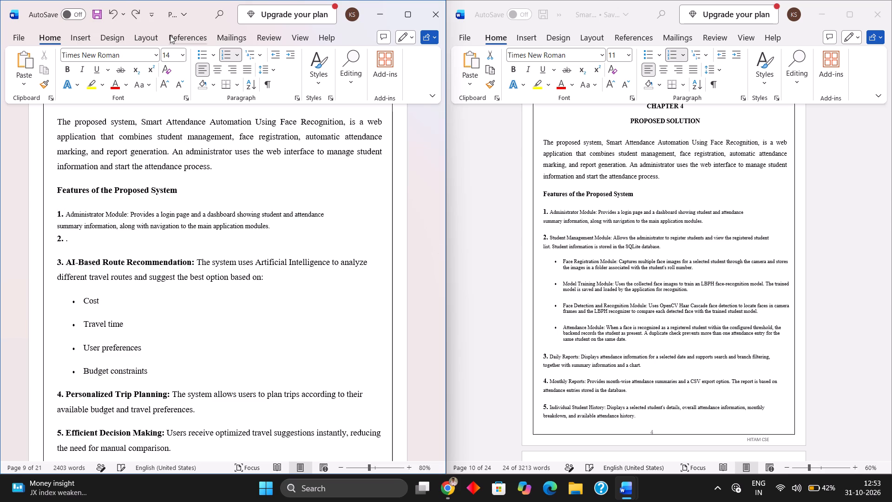
key(ctrl+z)
key(ctrl+z)
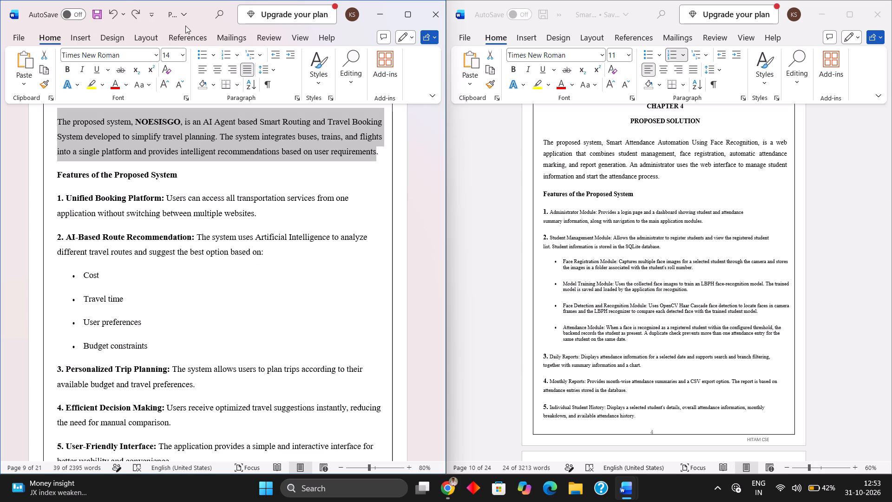
click(132, 13)
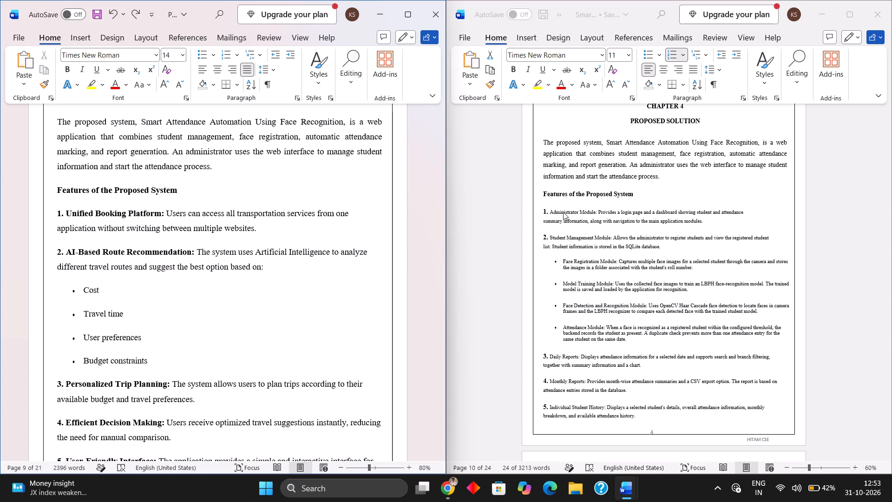
Set the font size of the whole five-item features list in the Smart Attendance document to 14.
click(854, 467)
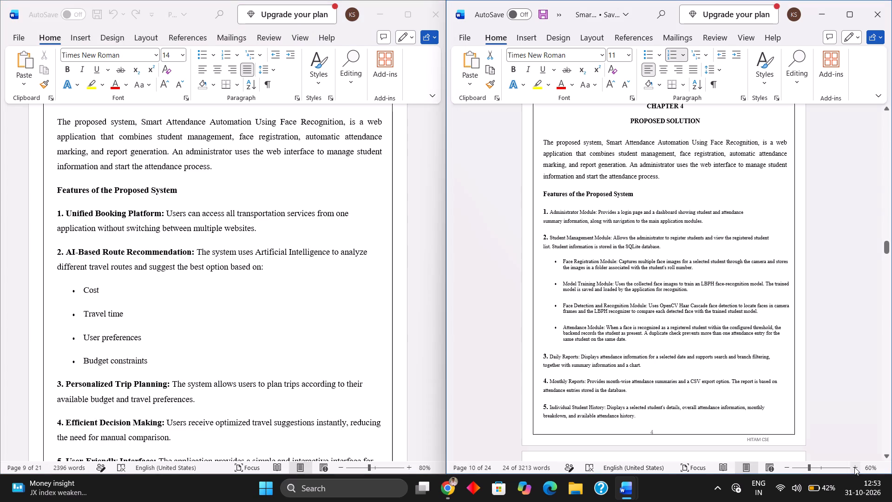
click(854, 467)
scroll(584, 290, down, 1)
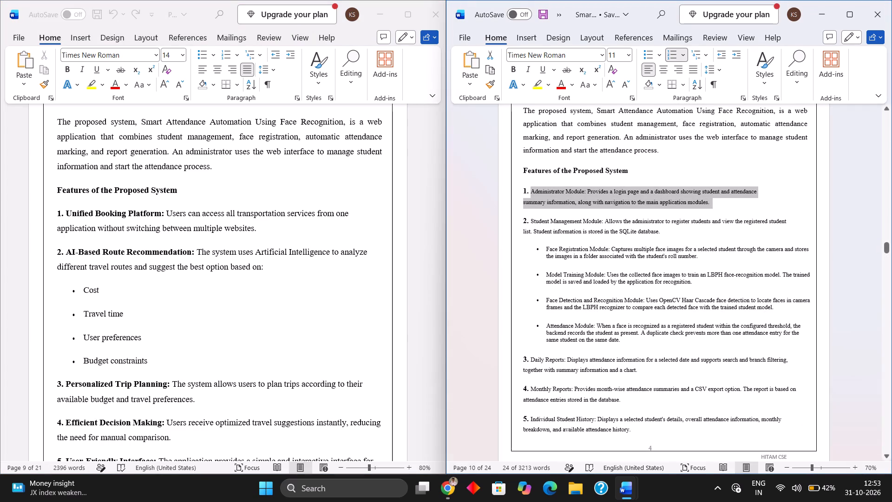
click(544, 191)
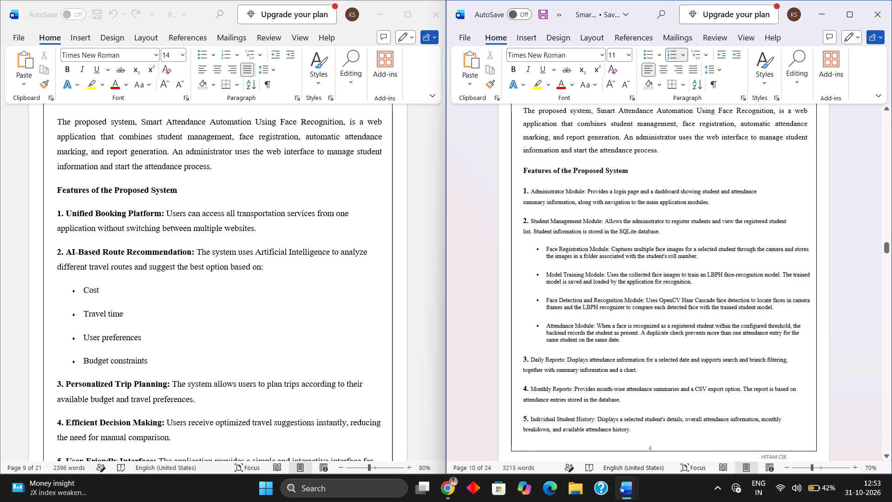
drag(519, 189, 749, 423)
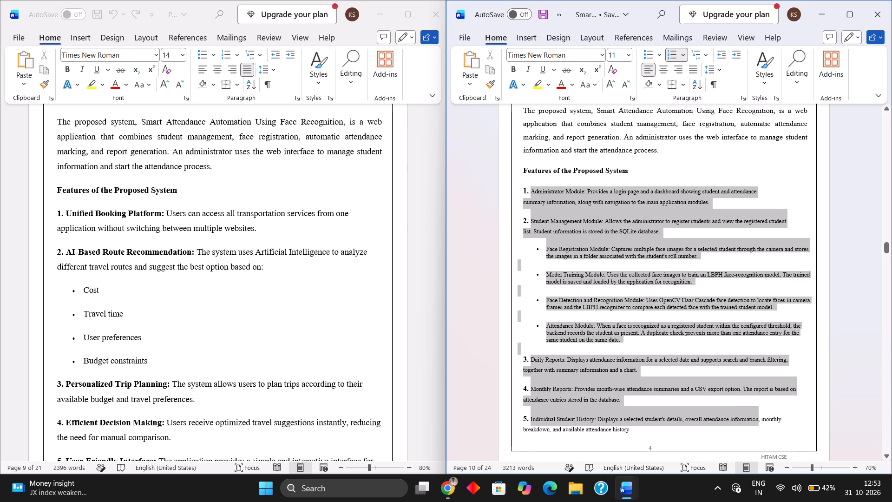
drag(749, 423, 717, 437)
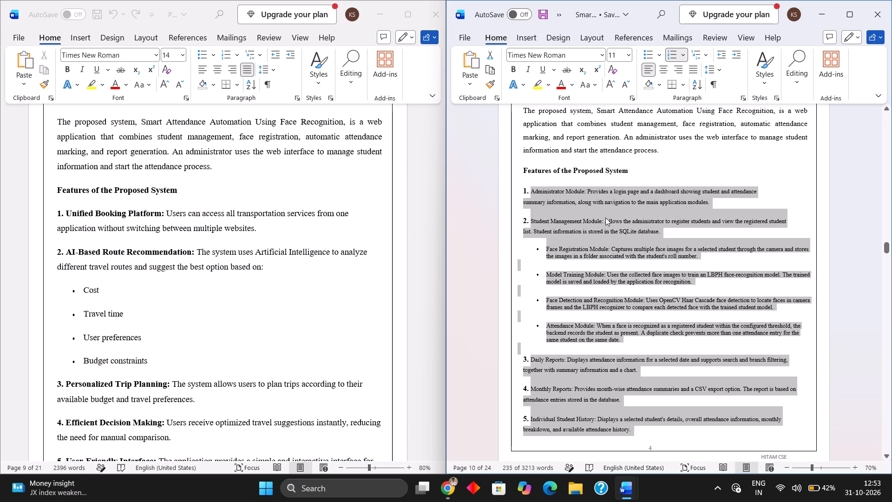
click(615, 57)
text(14)
key(Return)
click(669, 212)
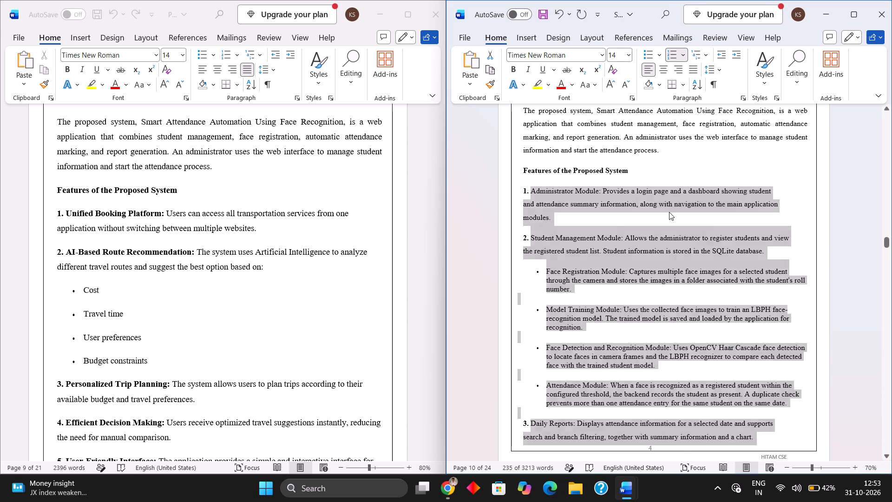
Bold the Administrator Module label in feature 1 of the Smart Attendance document.
drag(531, 190, 554, 191)
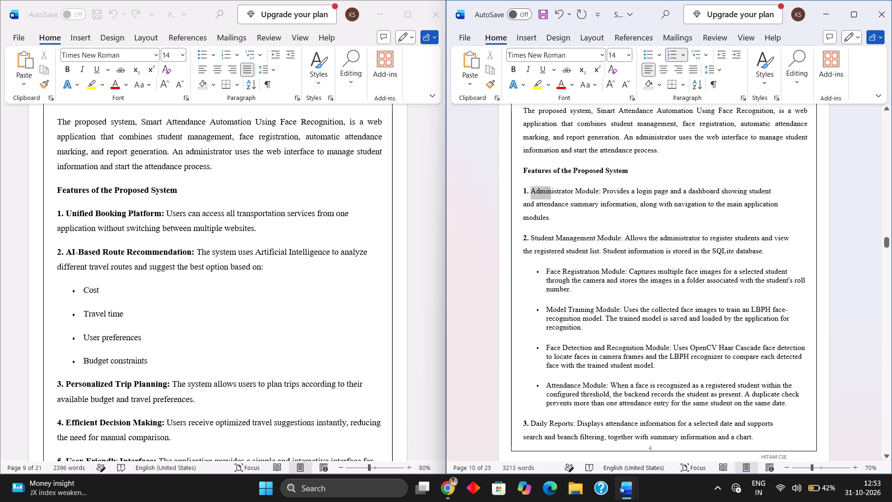
drag(554, 191, 592, 192)
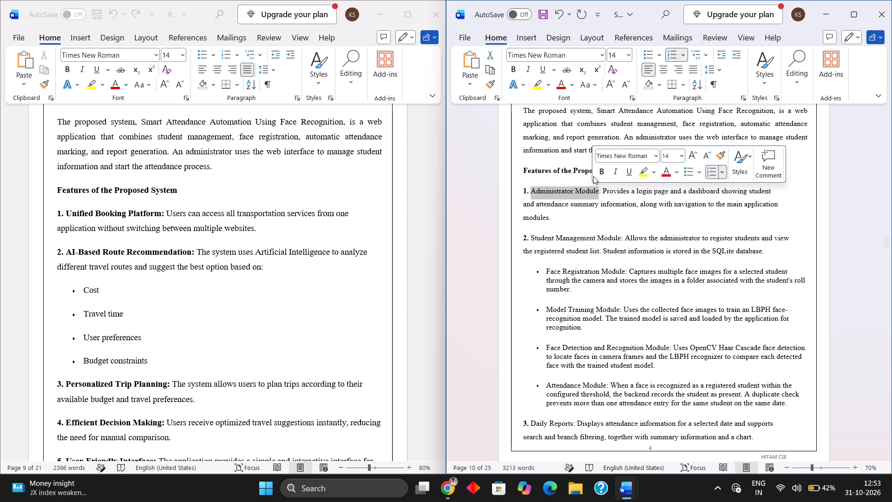
click(600, 175)
click(573, 198)
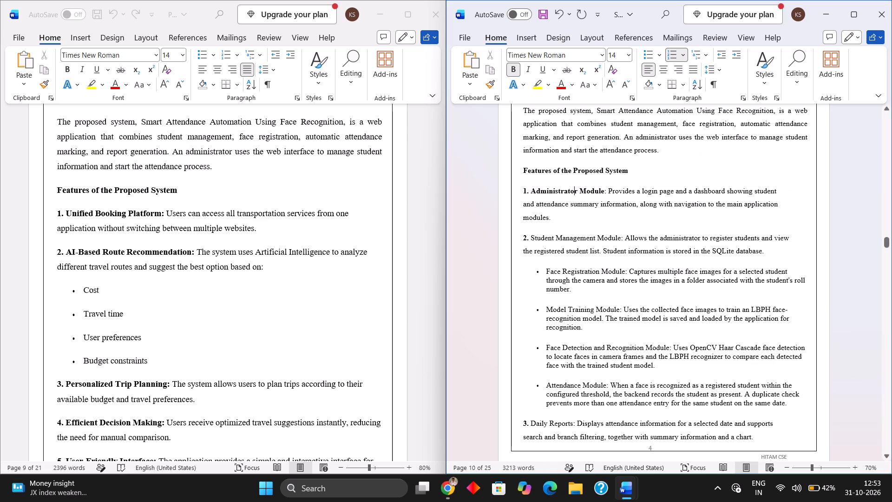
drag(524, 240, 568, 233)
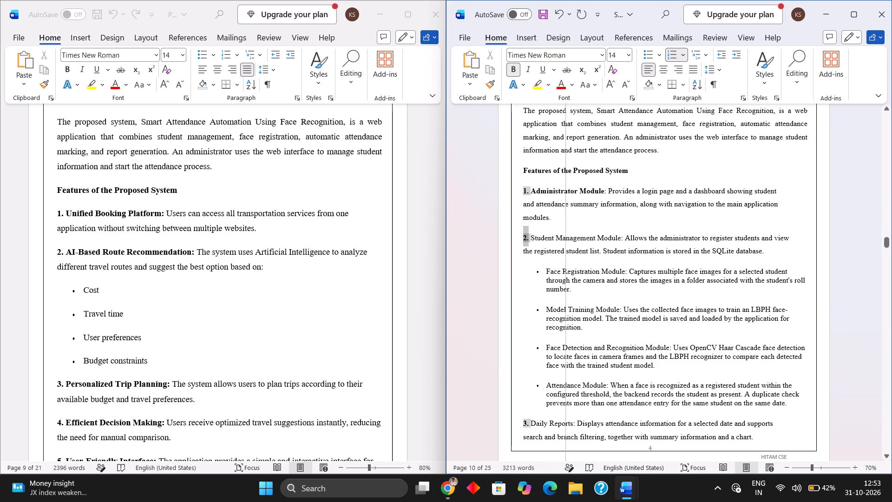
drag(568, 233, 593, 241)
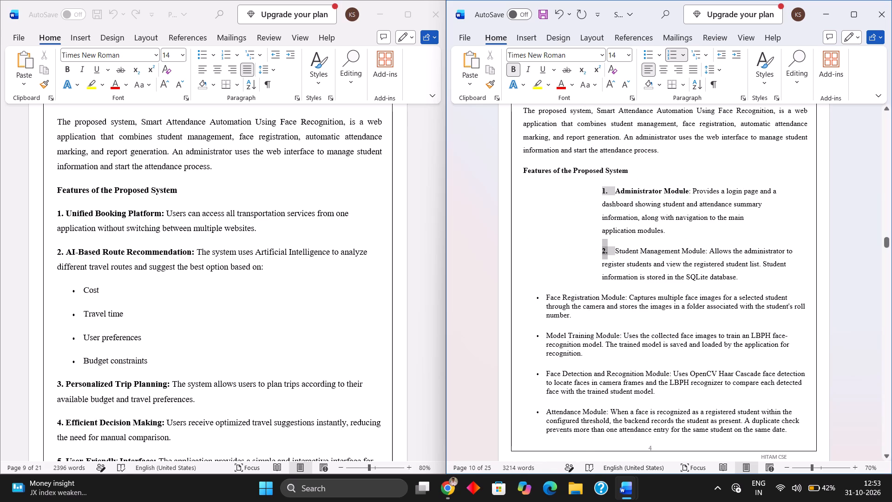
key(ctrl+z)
Bold the Student Management Module and Daily Reports labels in features 2 and 3 of the Smart Attendance document.
click(544, 236)
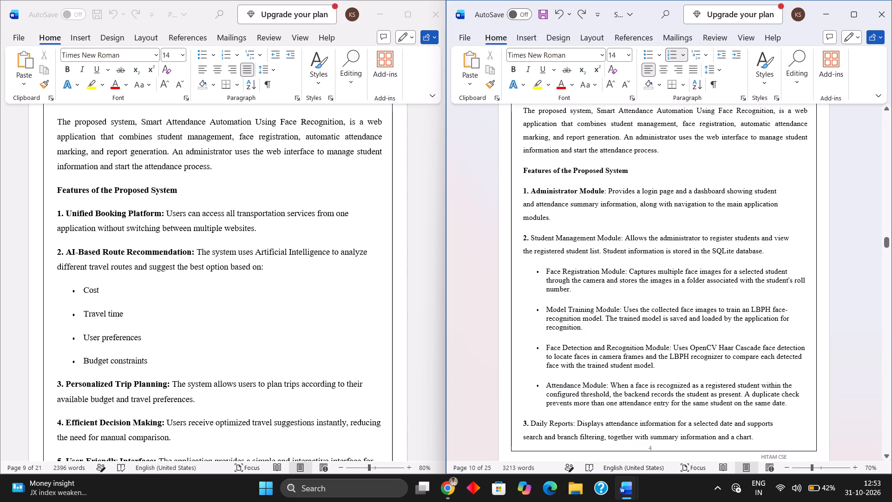
drag(531, 237, 610, 240)
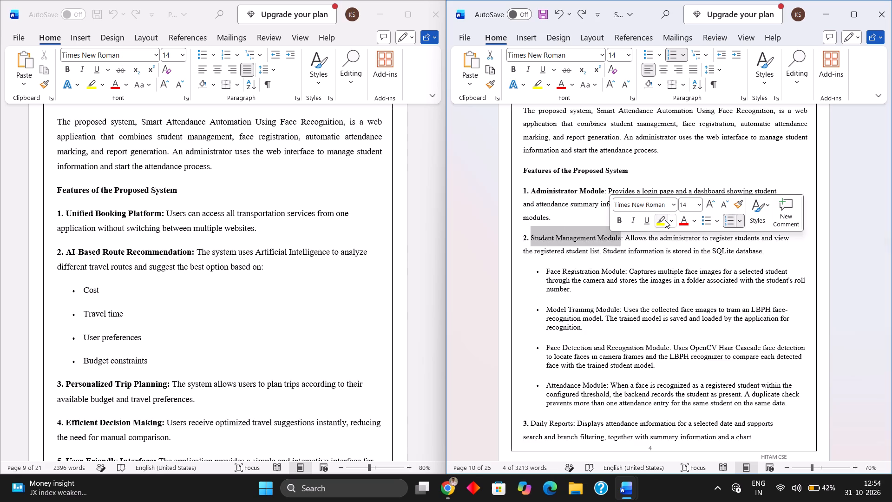
click(621, 224)
scroll(582, 239, down, 4)
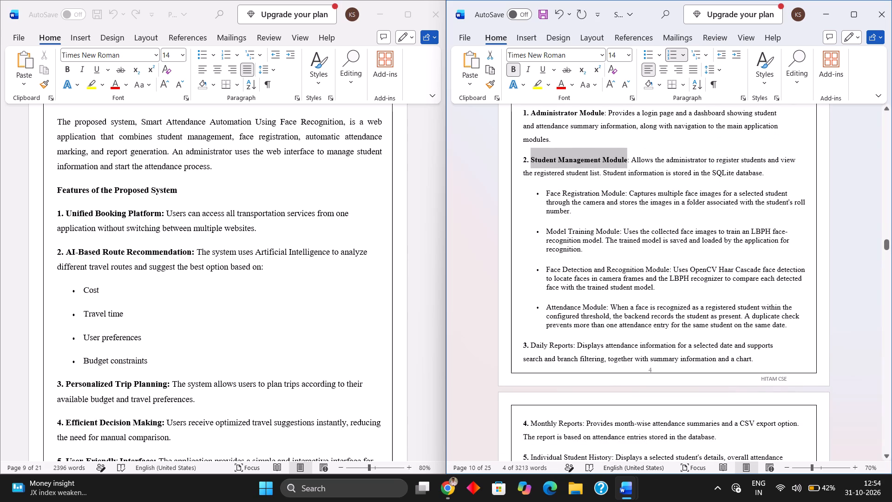
drag(531, 346, 539, 346)
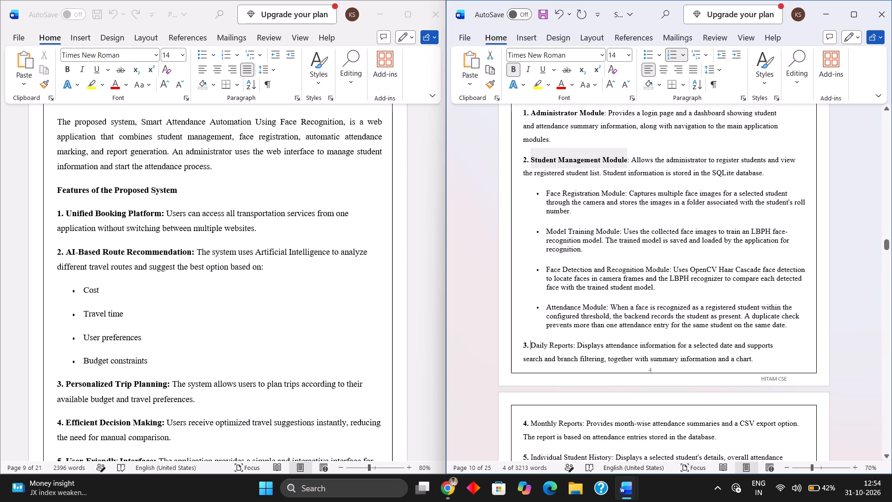
drag(539, 346, 578, 343)
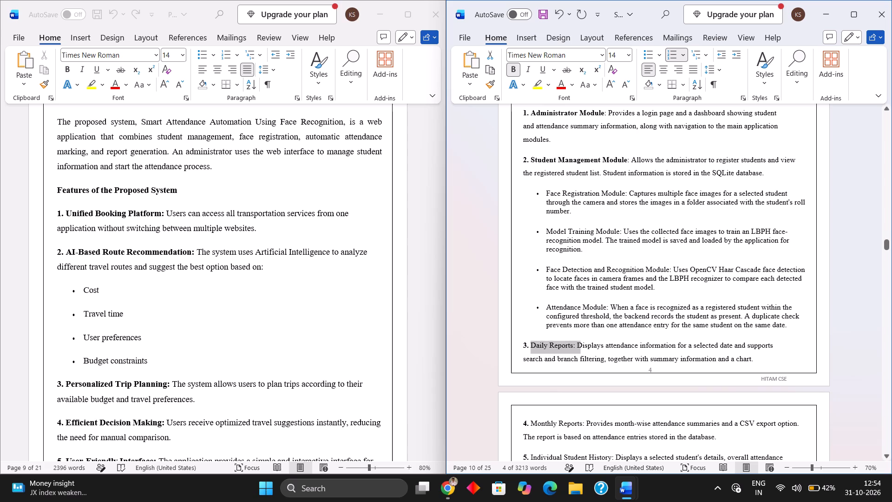
drag(578, 343, 573, 343)
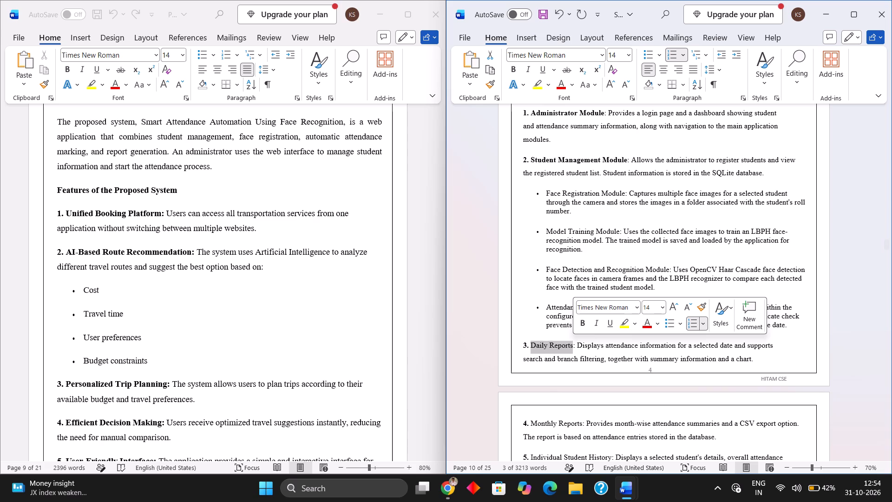
click(581, 327)
Bold the Monthly Reports label, including its colon, in feature 4 of the Smart Attendance document.
scroll(582, 327, down, 7)
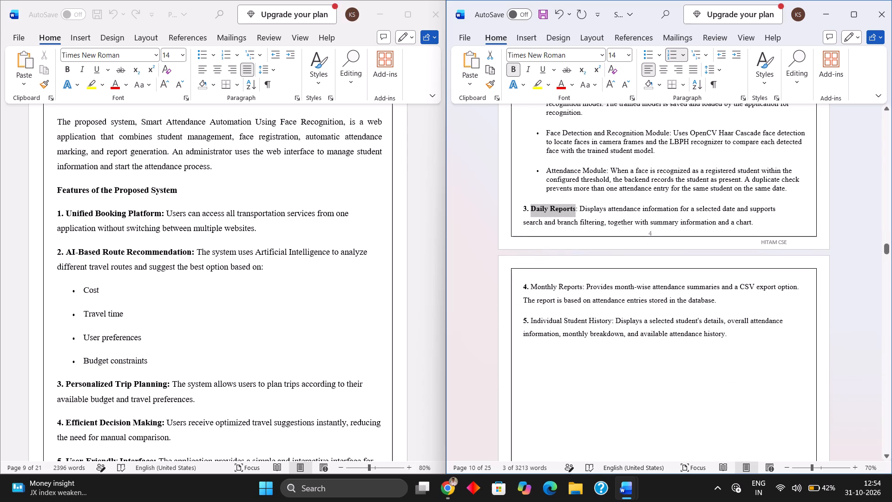
drag(528, 287, 552, 287)
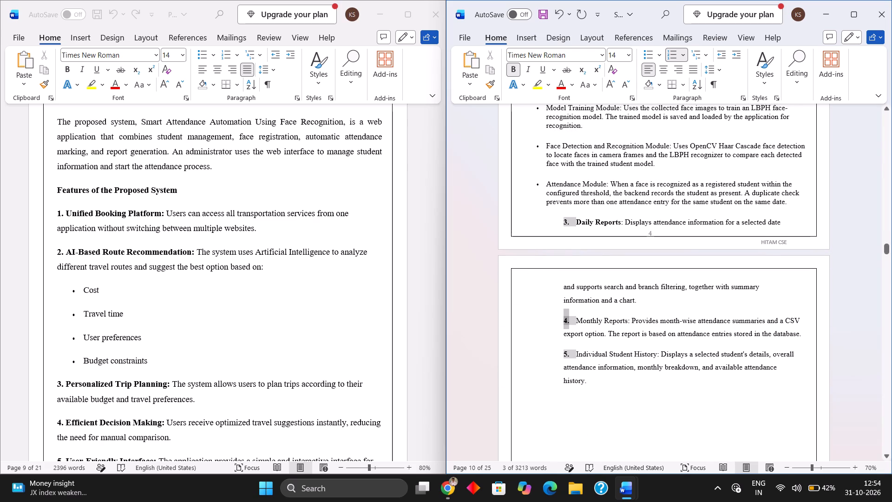
key(ctrl+z)
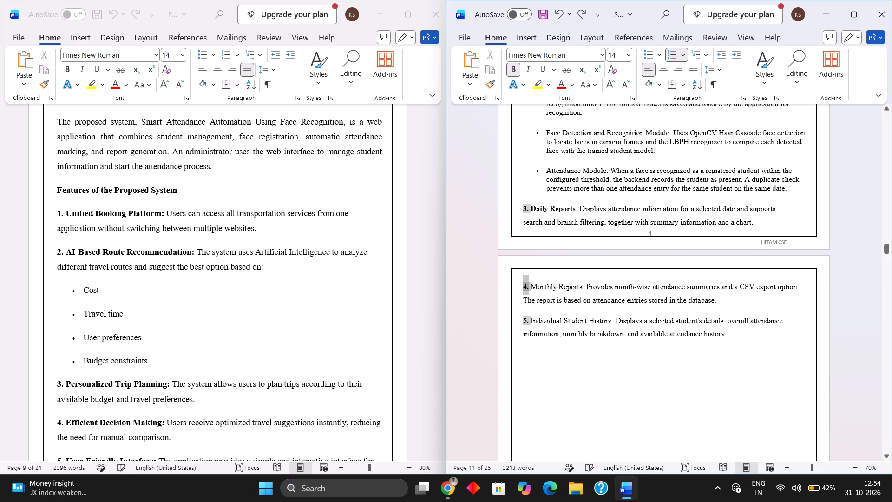
click(527, 285)
click(532, 287)
drag(533, 287, 569, 289)
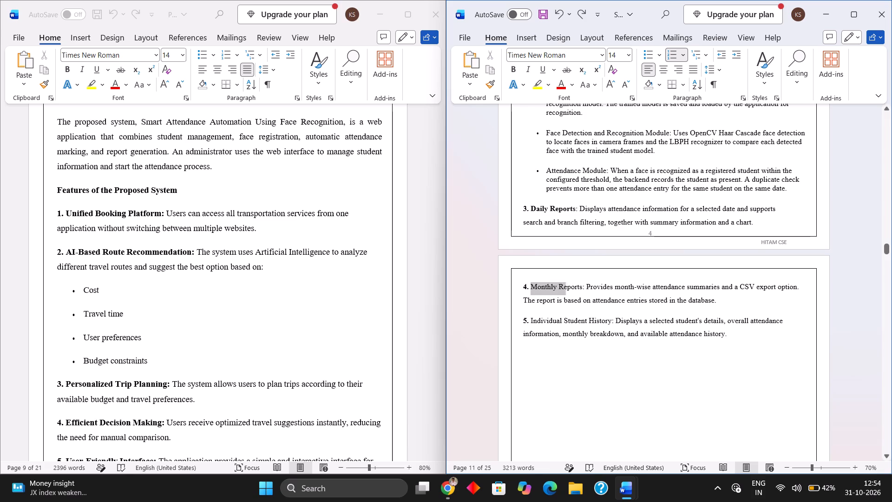
drag(569, 289, 579, 289)
drag(579, 289, 584, 289)
click(593, 272)
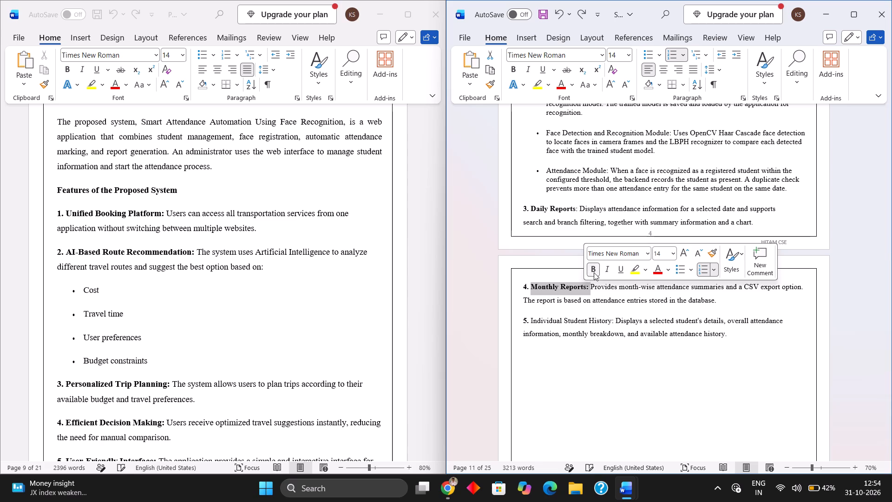
Bold the colon after the Daily Reports label in feature 3.
drag(580, 209, 574, 209)
click(582, 195)
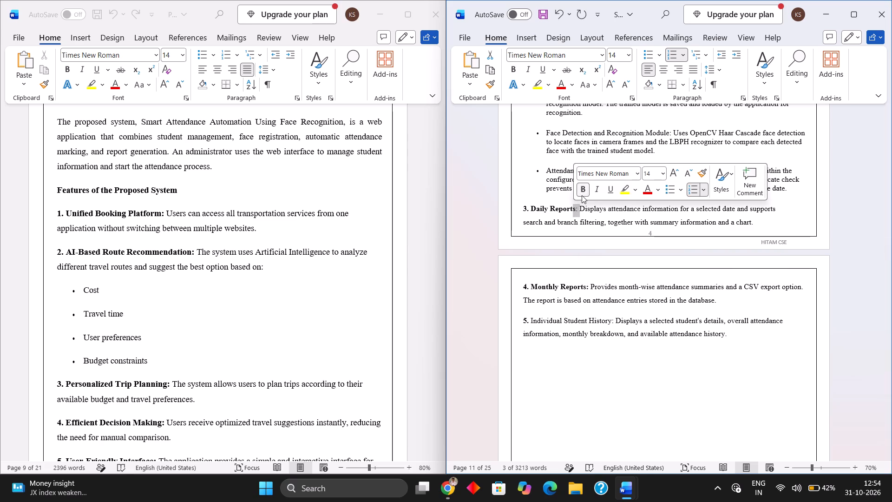
Bold the colons after the Daily Reports and Student Management Module labels in features 3 and 2 of the Smart Attendance document.
click(580, 192)
click(563, 197)
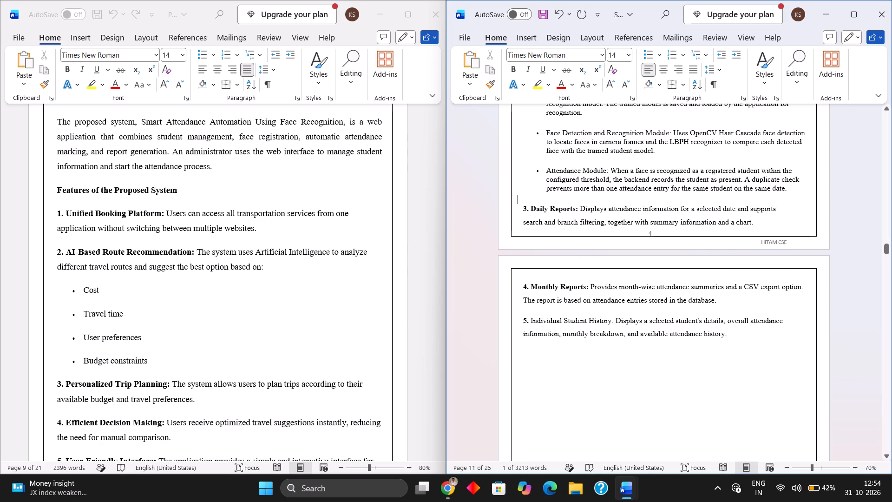
scroll(539, 209, up, 2)
scroll(539, 209, down, 1)
scroll(539, 209, up, 10)
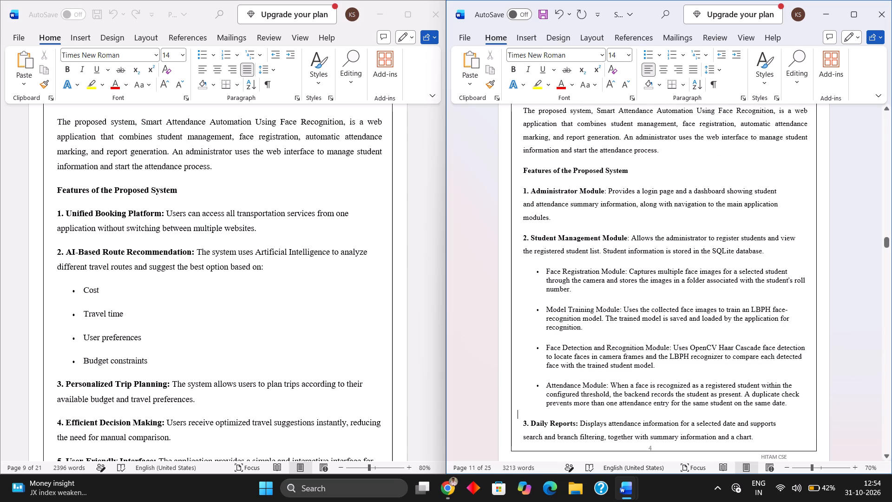
drag(630, 238, 624, 238)
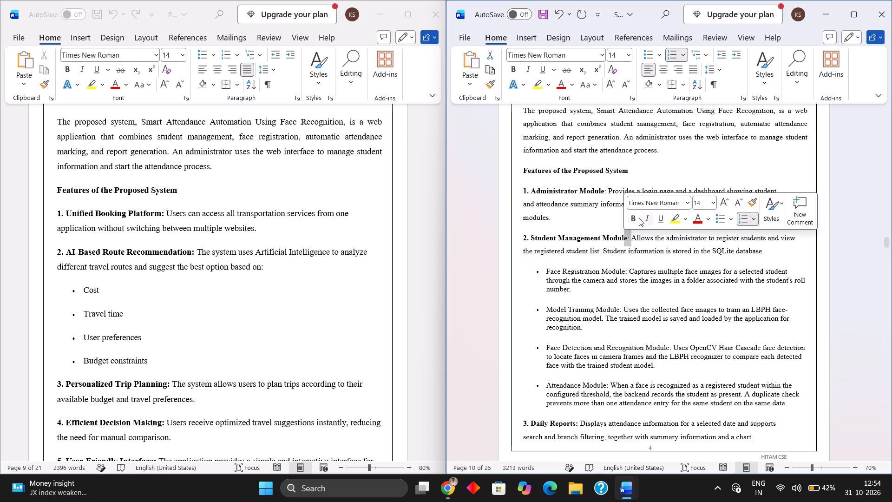
click(636, 218)
click(628, 216)
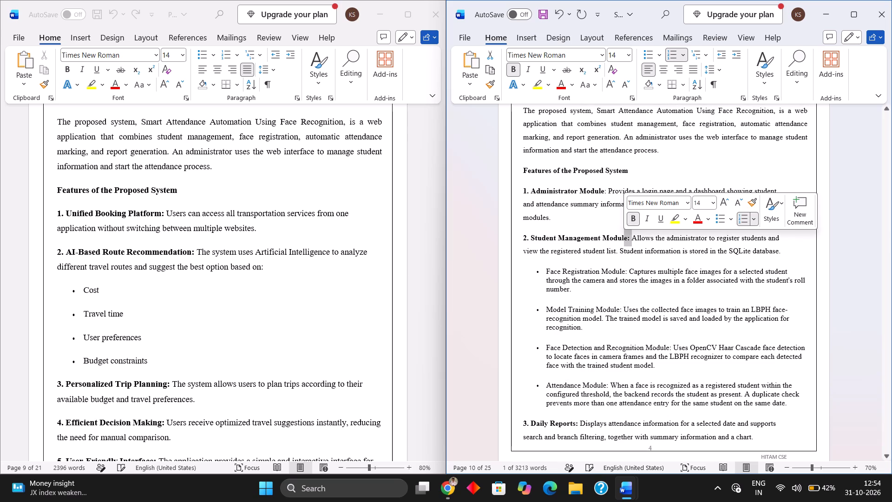
Bold the colon after the Administrator Module label in feature 1.
click(611, 201)
drag(608, 190, 608, 190)
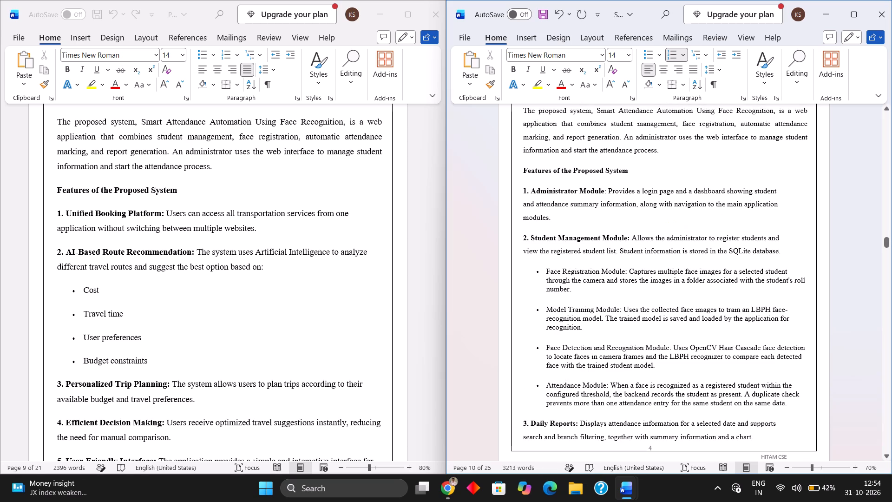
drag(608, 190, 604, 191)
click(610, 176)
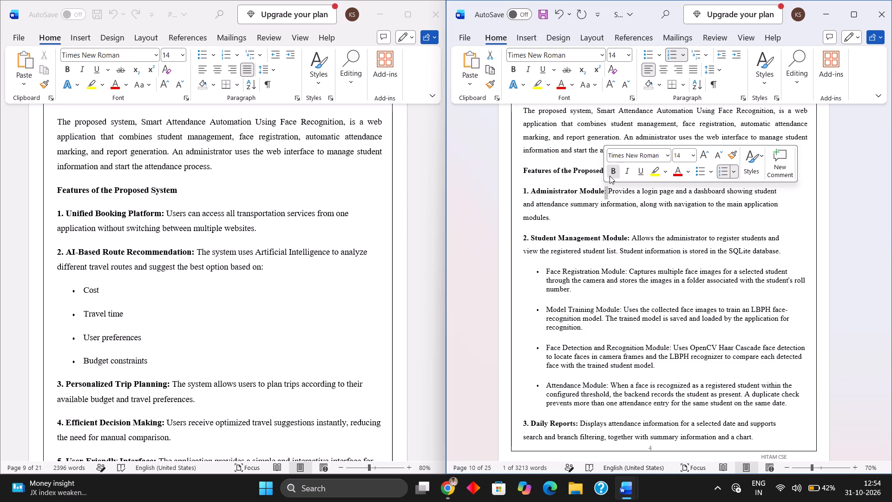
click(610, 176)
click(610, 176)
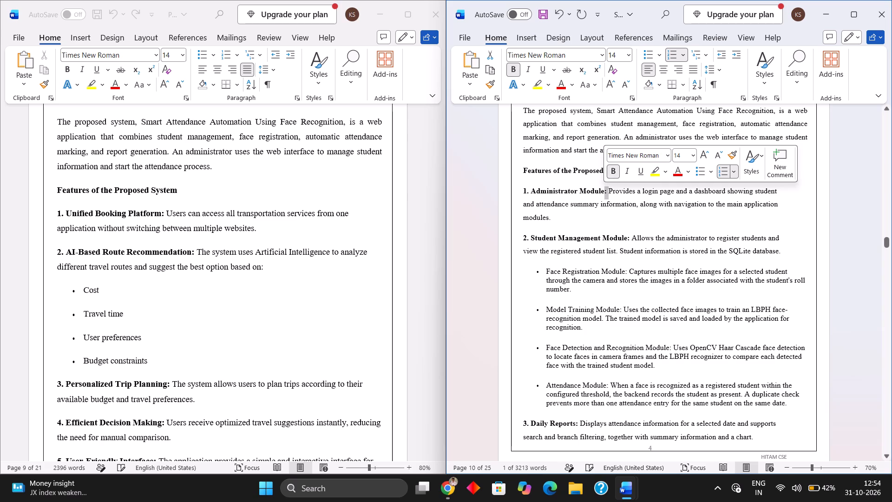
click(627, 201)
Bold the Individual Student History label, including its colon, in feature 5.
scroll(623, 240, down, 9)
scroll(628, 279, down, 2)
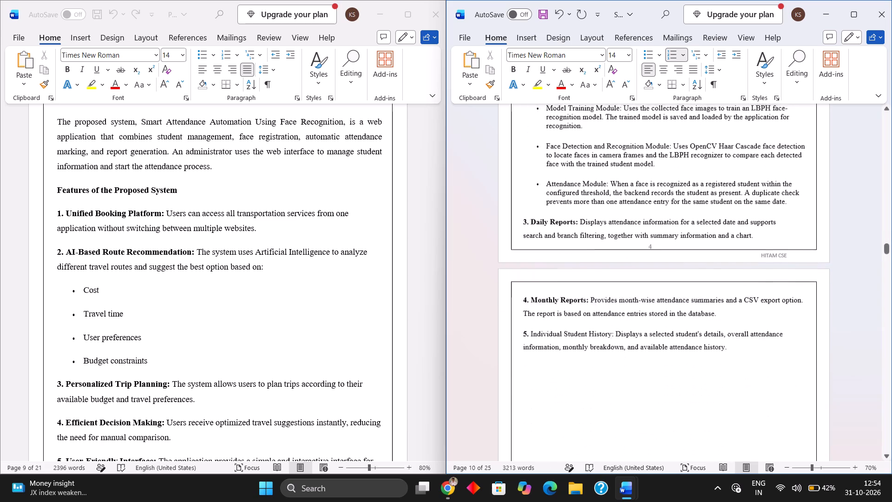
scroll(628, 279, down, 1)
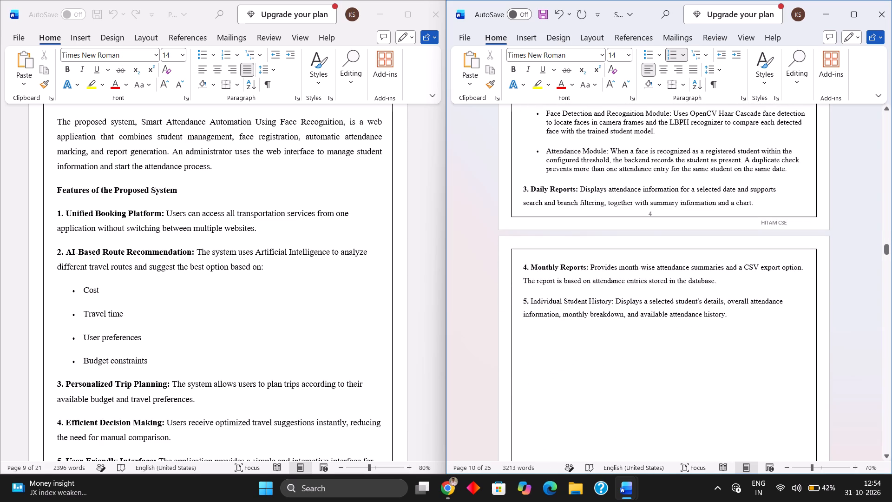
drag(532, 301, 589, 301)
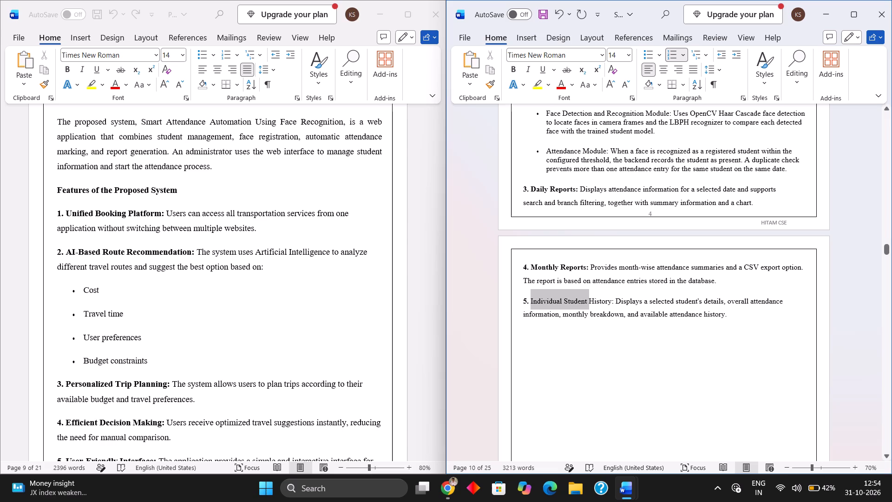
drag(589, 301, 612, 304)
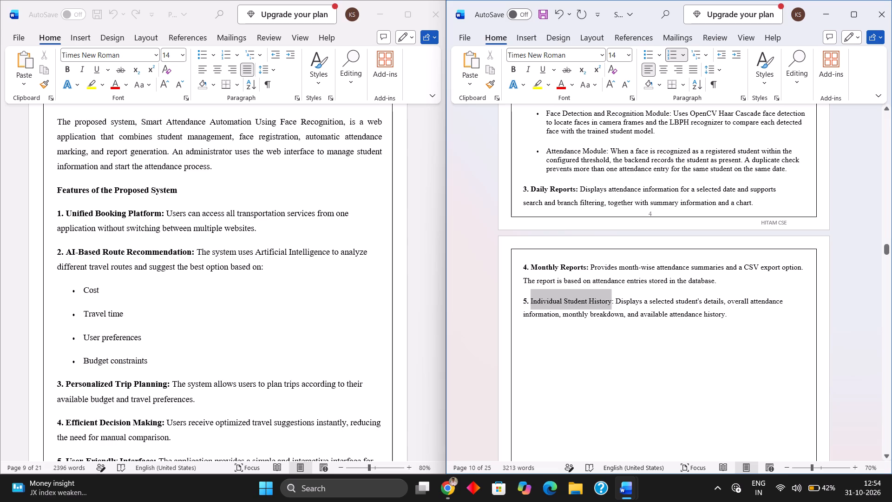
drag(612, 304, 614, 304)
click(620, 287)
click(640, 391)
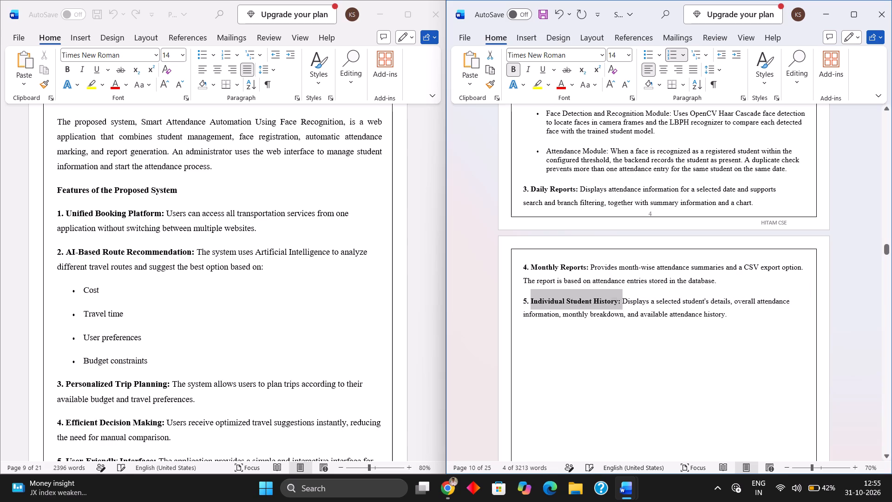
Copy the whole features list of the Smart Attendance document, from Administrator Module through the end of Individual Student History.
scroll(564, 339, up, 1)
scroll(564, 339, down, 1)
scroll(564, 339, up, 18)
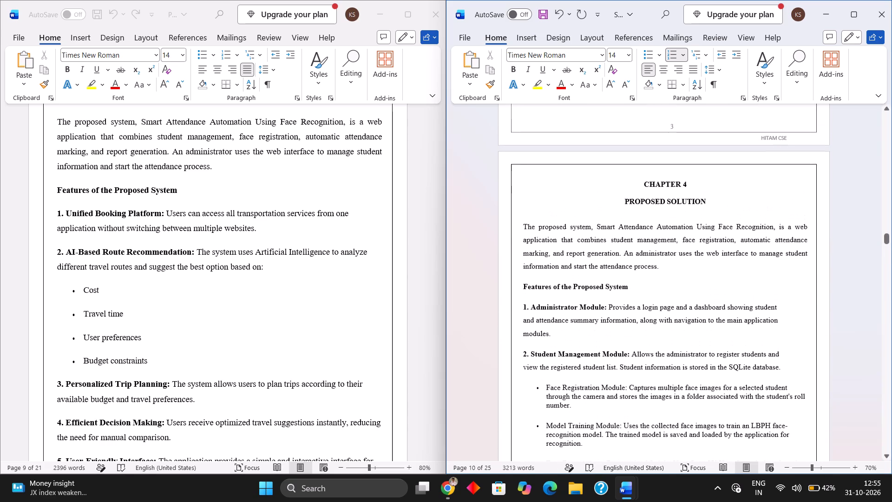
scroll(529, 305, down, 1)
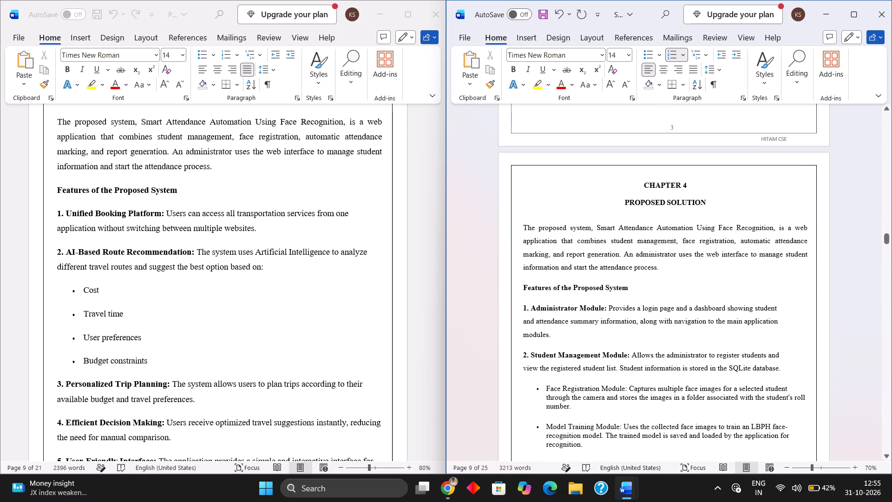
scroll(529, 305, down, 1)
drag(519, 267, 663, 387)
scroll(662, 383, down, 4)
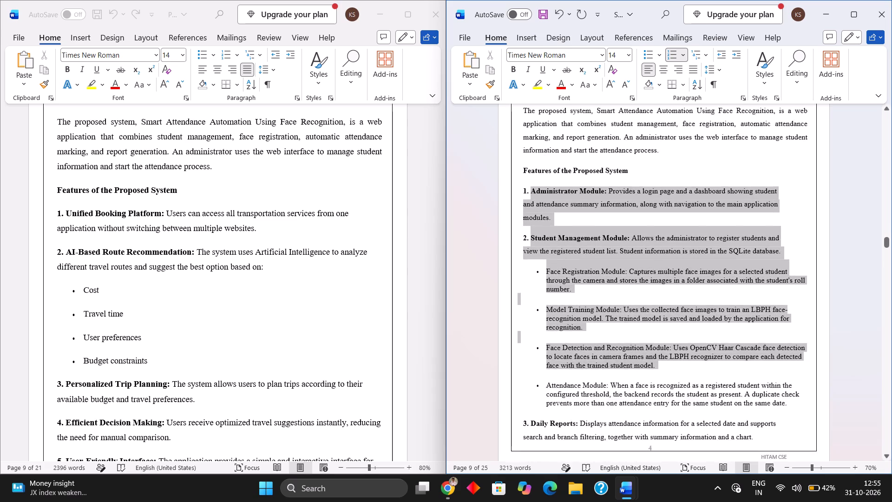
drag(663, 387, 746, 398)
scroll(663, 387, down, 8)
key(ctrl+c)
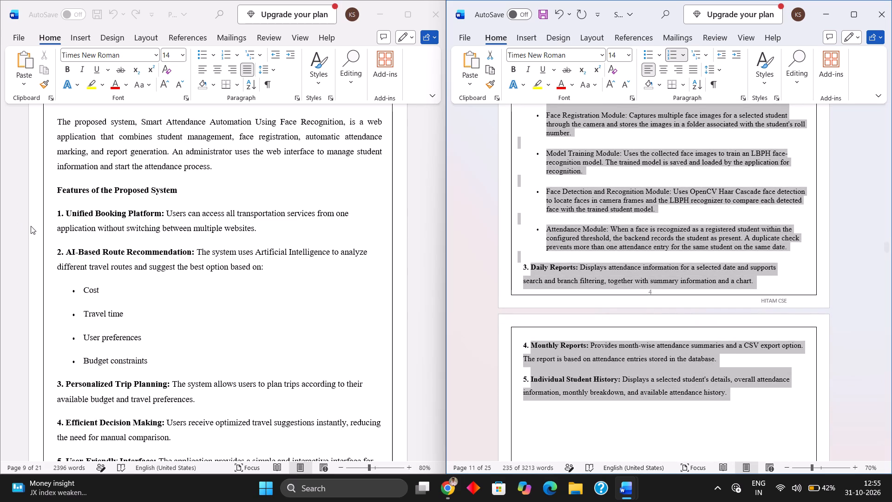
Replace the PBL report's features list, from Unified Booking Platform through User-Friendly Interface, with the copied Smart Attendance features.
click(54, 214)
drag(56, 214, 113, 242)
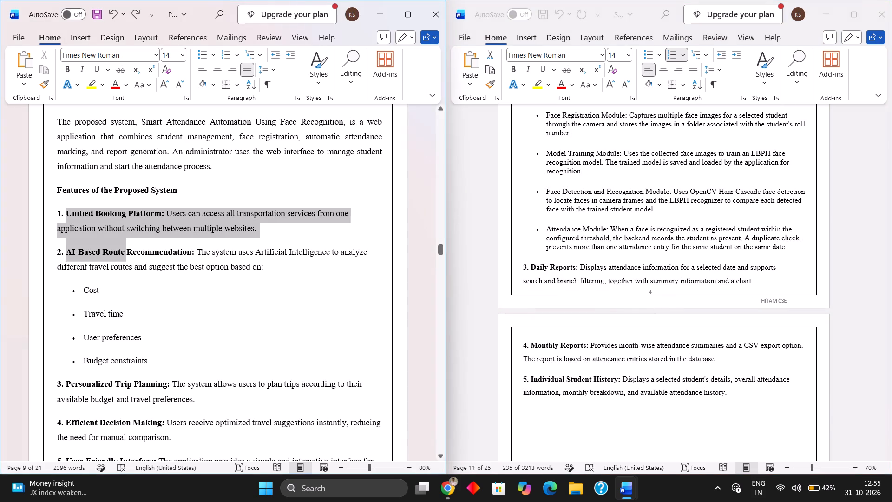
drag(113, 242, 176, 290)
scroll(164, 305, down, 10)
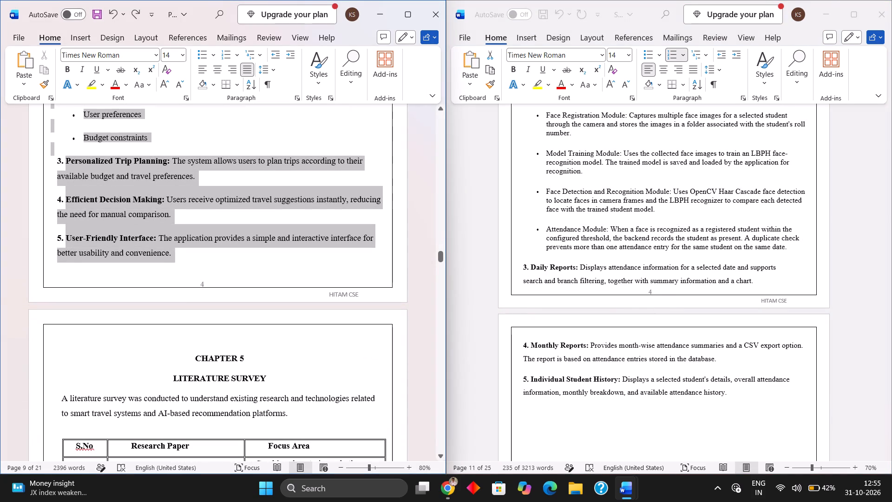
drag(176, 290, 171, 257)
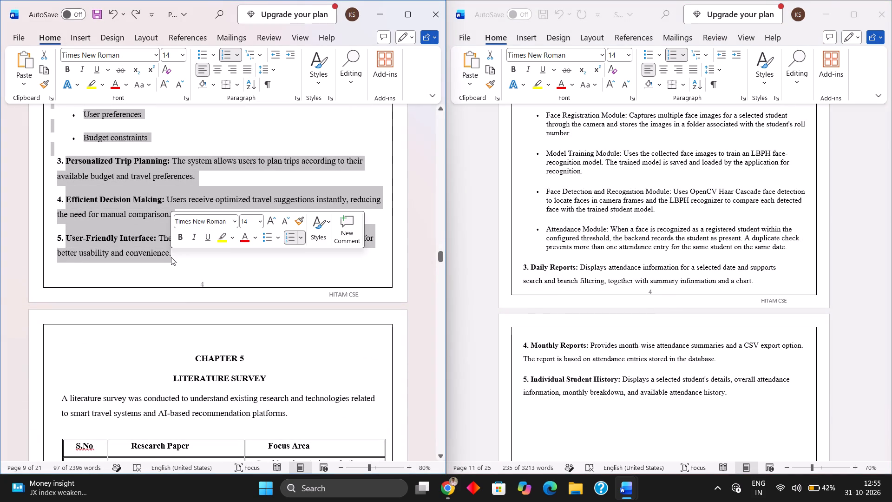
key(ctrl+v)
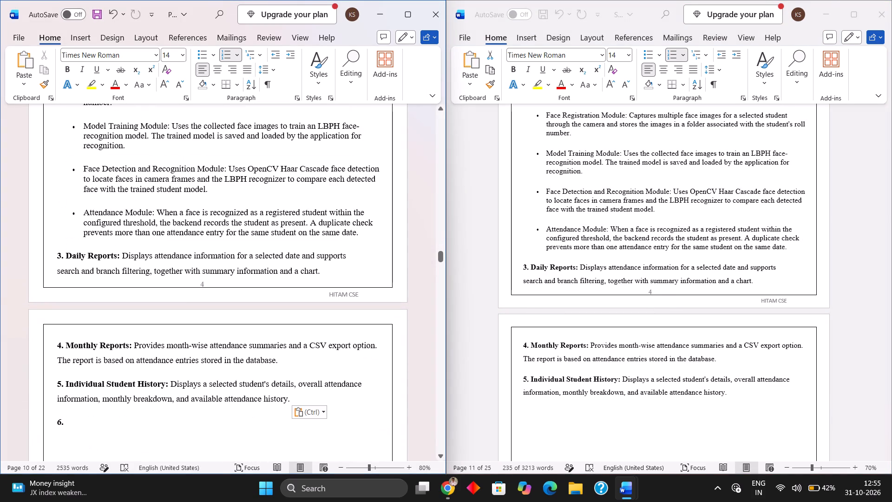
Remove the empty numbered item 6 left below Individual Student History in the report.
key(BackSpace)
key(BackSpace)
key(BackSpace)
key(BackSpace)
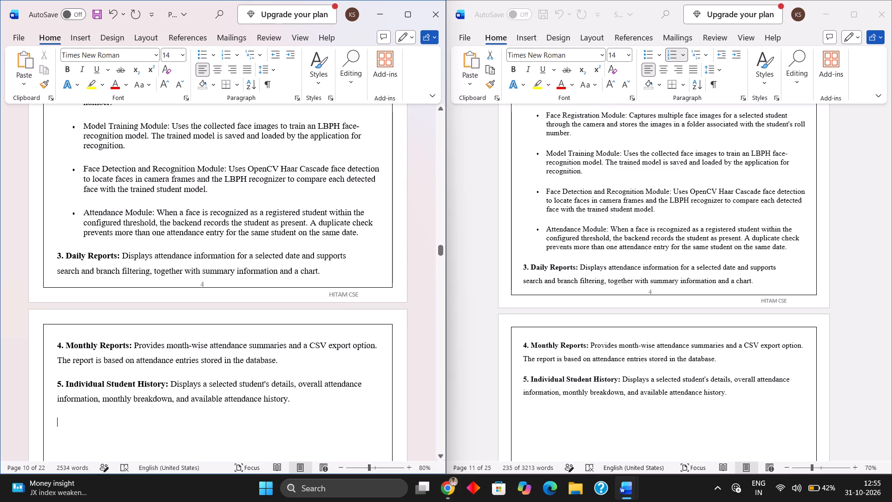
Delete the Model Training Module bullet under Student Management Module in the report.
scroll(147, 265, down, 14)
scroll(147, 272, up, 9)
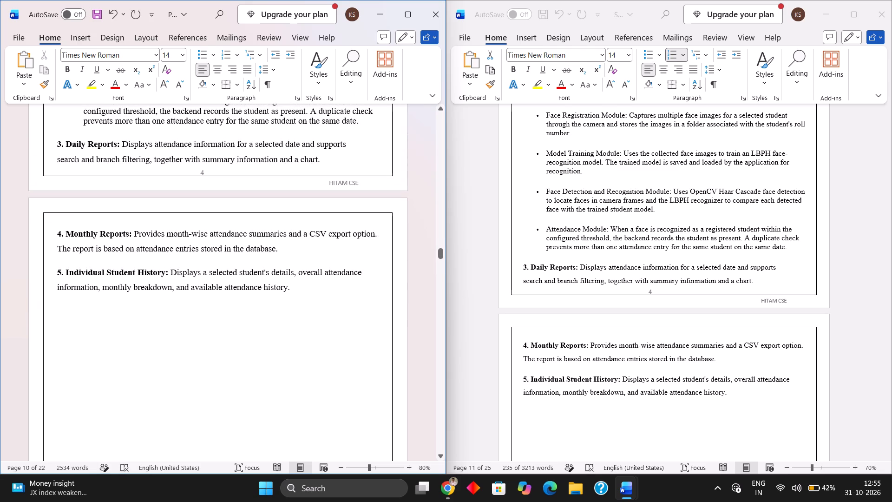
scroll(147, 272, up, 16)
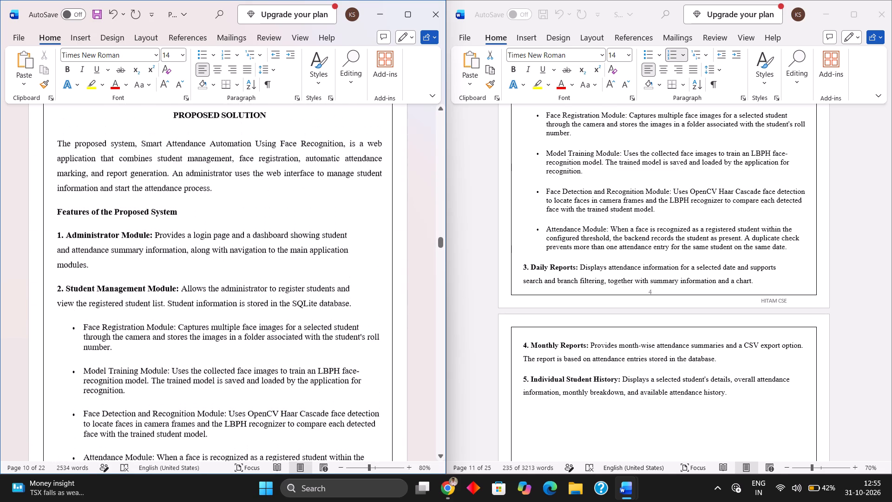
scroll(81, 270, down, 4)
scroll(78, 252, up, 3)
scroll(79, 251, down, 3)
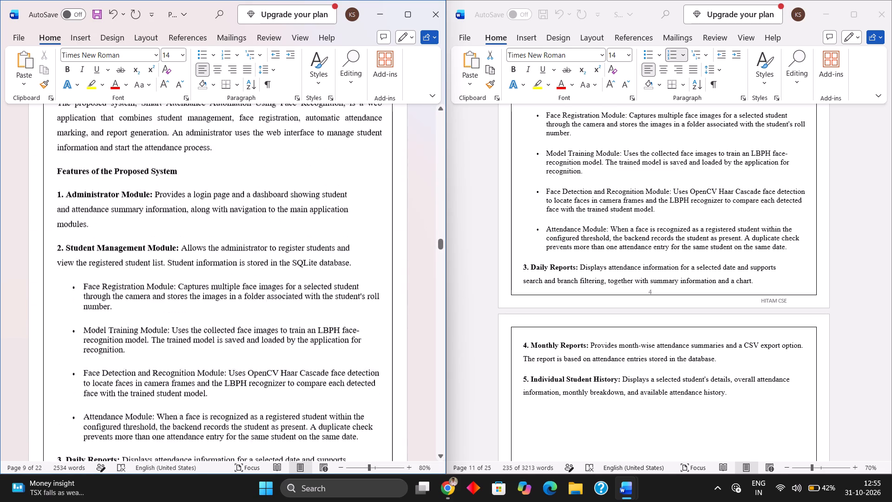
scroll(80, 251, down, 1)
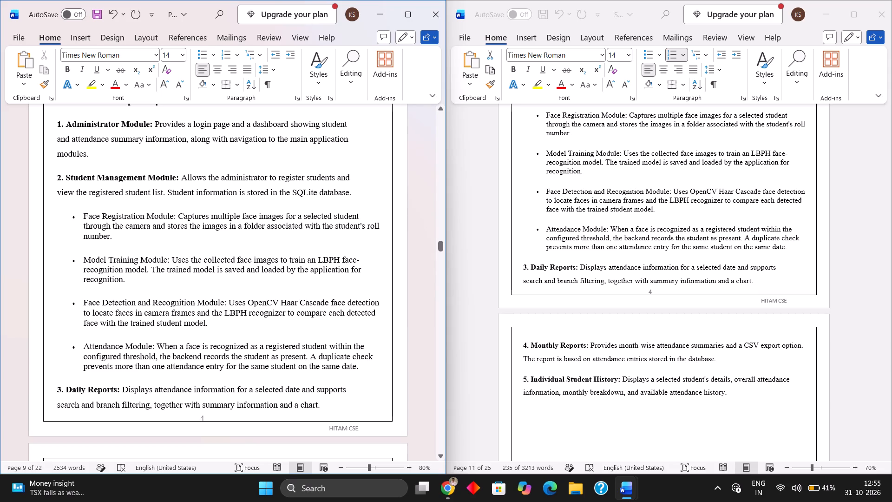
drag(70, 259, 219, 274)
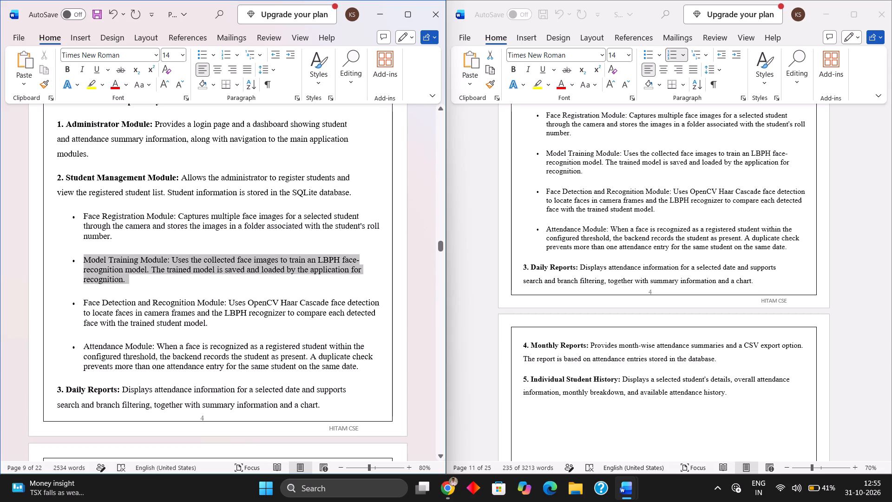
drag(219, 274, 219, 275)
key(BackSpace)
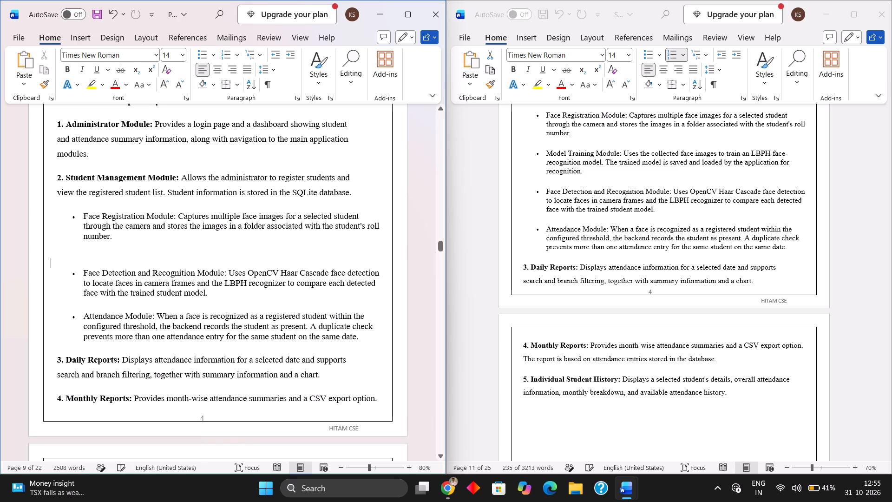
Remove the blank lines between the Face Registration, Face Detection and Recognition, and Attendance Module bullets.
key(BackSpace)
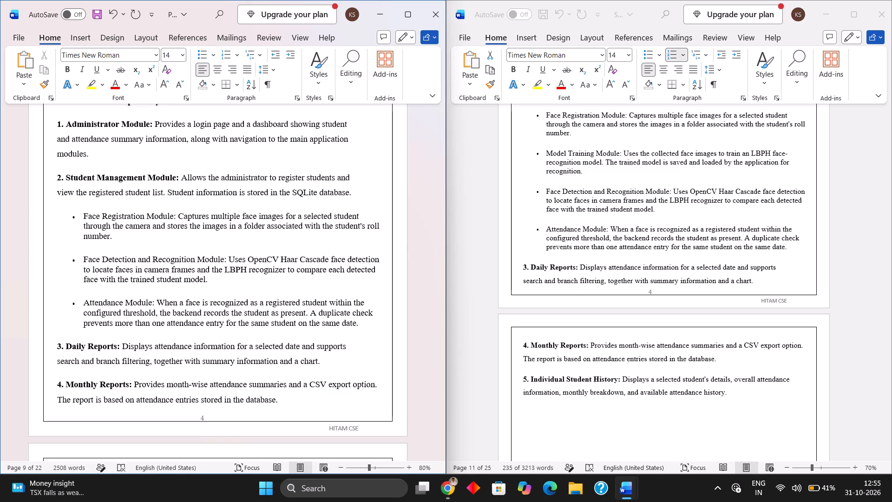
key(BackSpace)
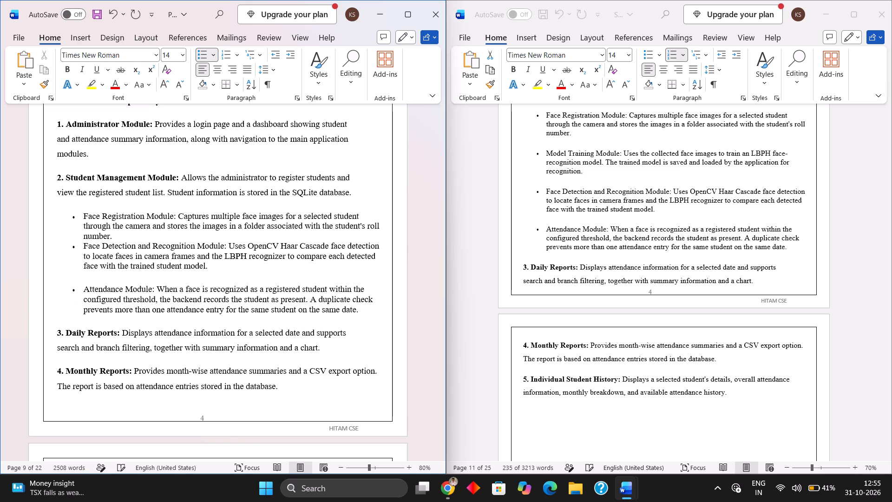
click(66, 278)
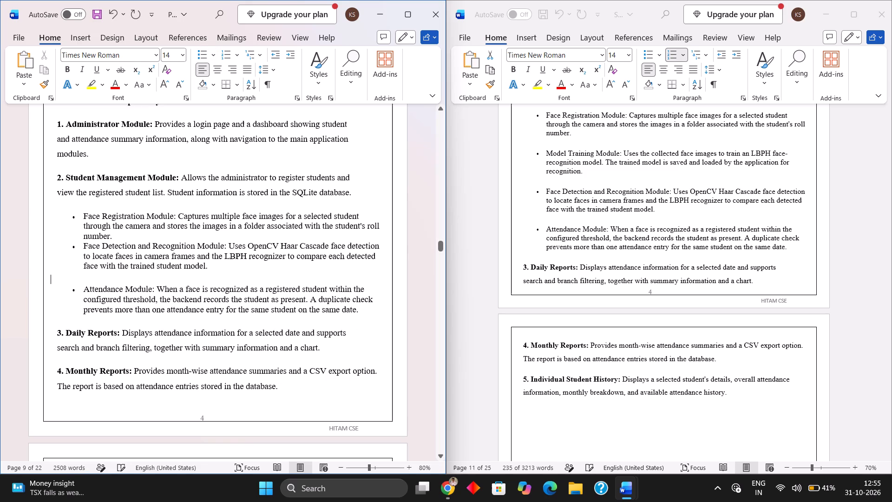
key(BackSpace)
Remove the blank line between the Features of the Proposed System heading and feature 1 in the report.
scroll(66, 278, down, 10)
scroll(98, 258, up, 7)
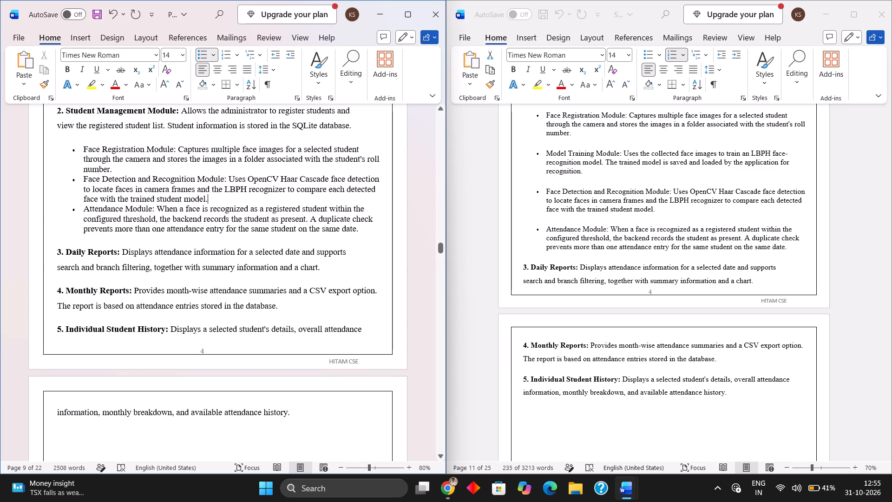
scroll(64, 279, up, 3)
scroll(64, 279, down, 1)
scroll(64, 279, up, 2)
scroll(53, 192, up, 5)
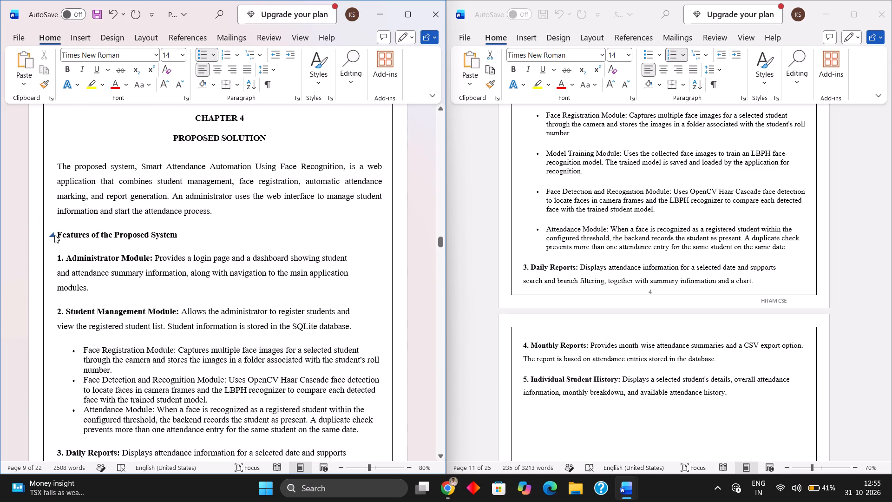
click(62, 248)
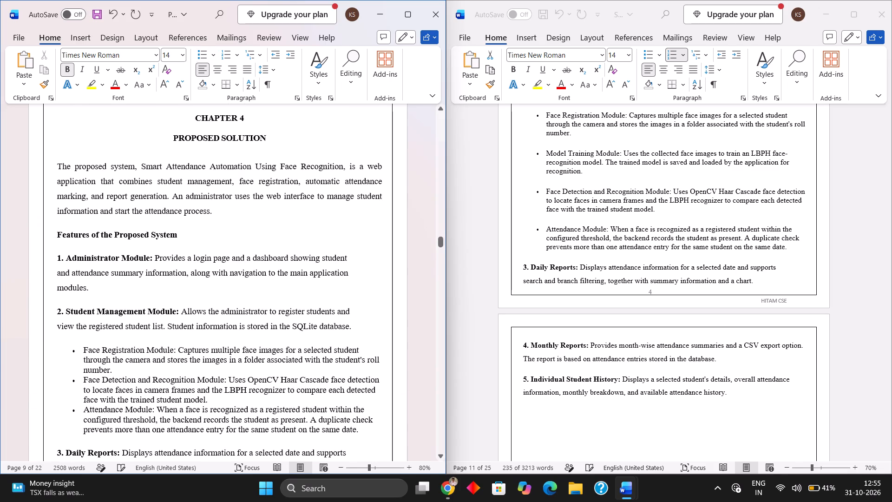
key(BackSpace)
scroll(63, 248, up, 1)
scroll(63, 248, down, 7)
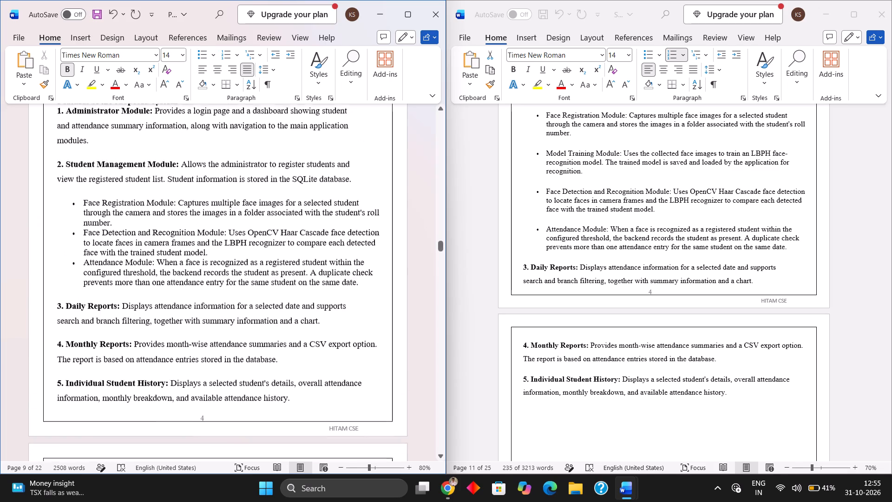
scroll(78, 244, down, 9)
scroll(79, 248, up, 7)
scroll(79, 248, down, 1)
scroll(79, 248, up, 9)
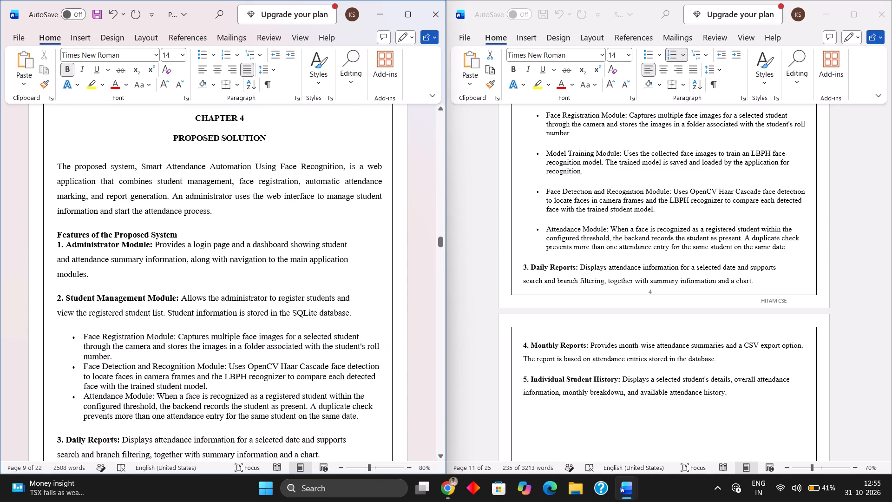
Open PBL RPT Sai 2.docx from the Downloads folder and place its window beside the report.
scroll(240, 248, down, 2)
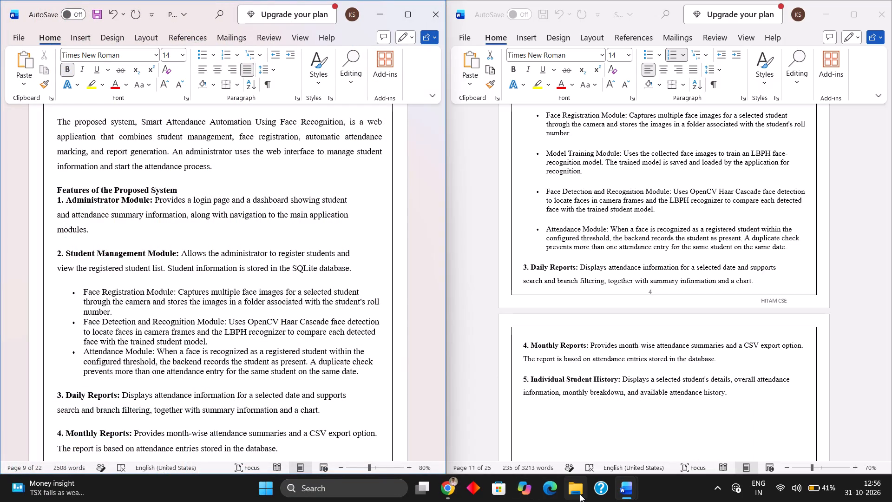
click(573, 495)
click(41, 198)
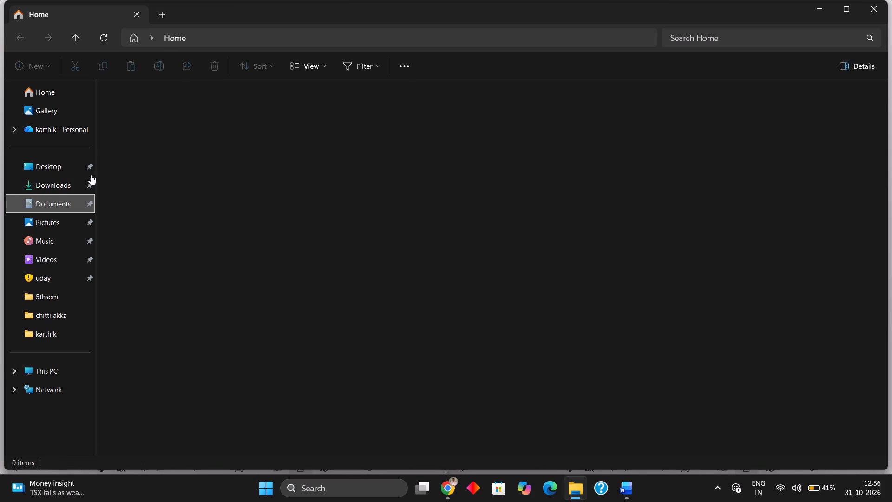
click(150, 174)
click(150, 174)
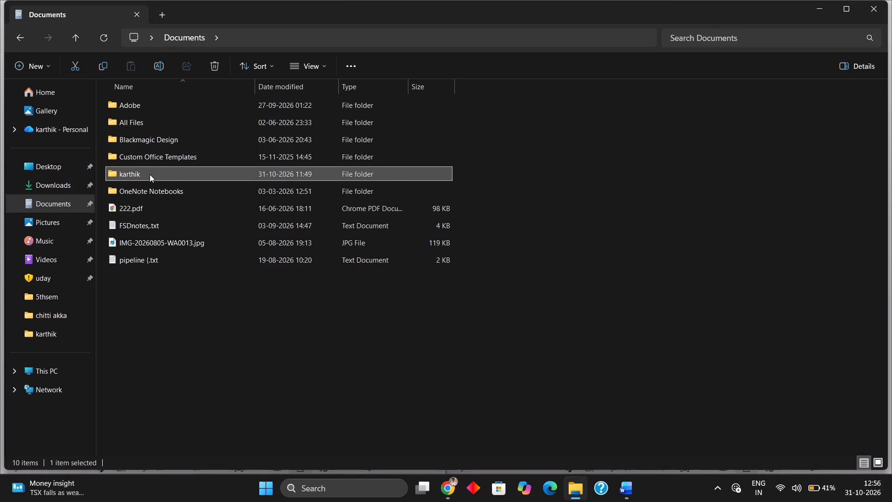
click(56, 178)
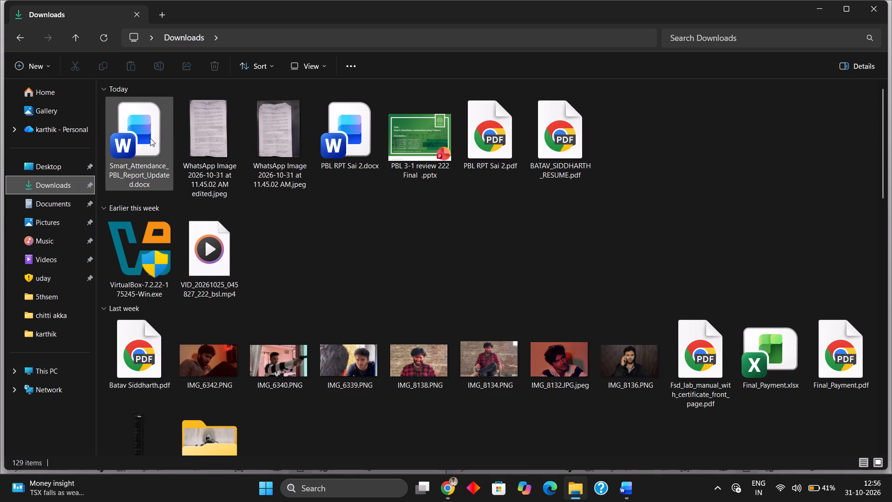
double_click(338, 150)
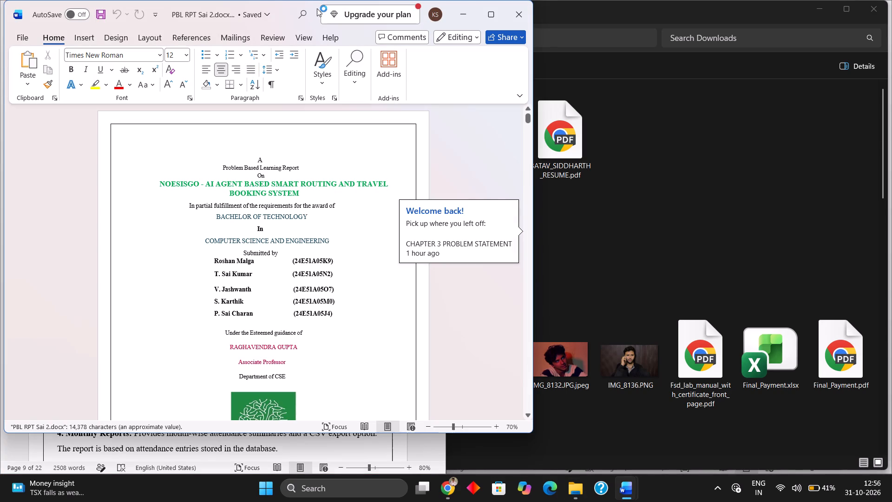
drag(286, 11, 407, 29)
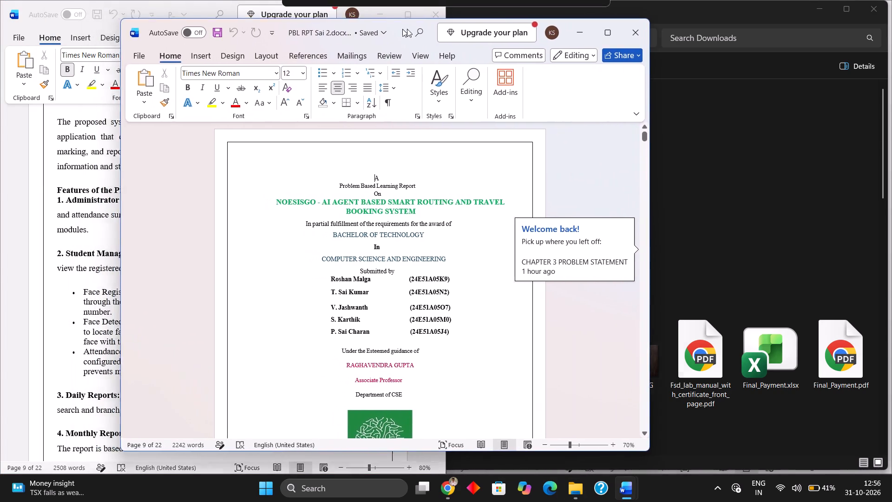
drag(407, 29, 891, 161)
Look through PBL RPT Sai 2.docx to Chapter 4 and examine how its Features of the Proposed System list is laid out.
scroll(802, 45, down, 9)
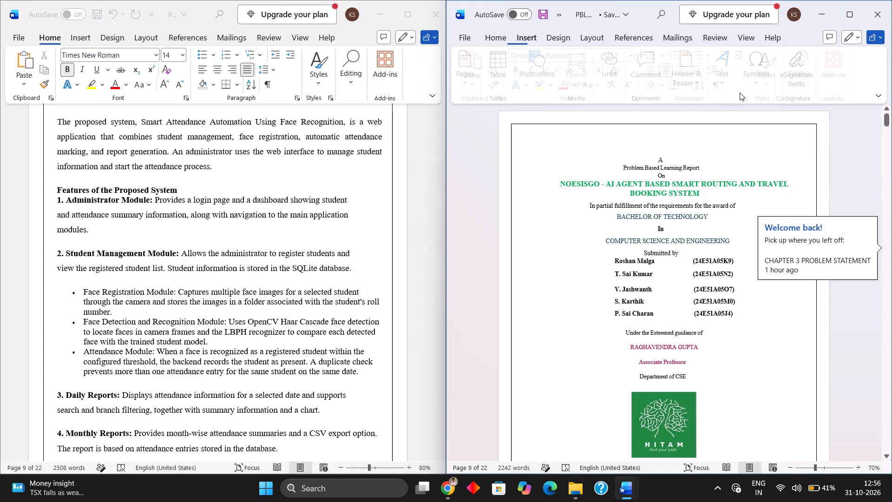
scroll(601, 207, down, 8)
scroll(560, 244, down, 3)
click(511, 277)
scroll(511, 272, down, 9)
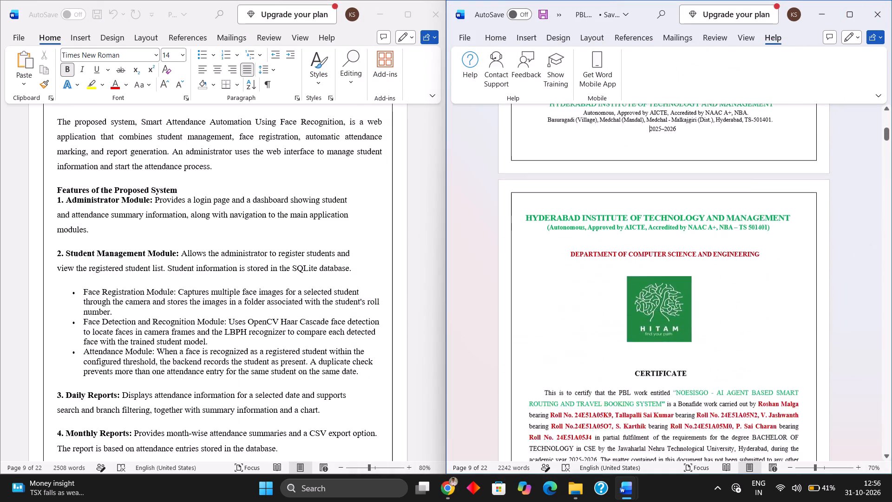
scroll(518, 251, up, 20)
scroll(518, 251, up, 1)
scroll(518, 251, down, 1)
scroll(518, 251, up, 14)
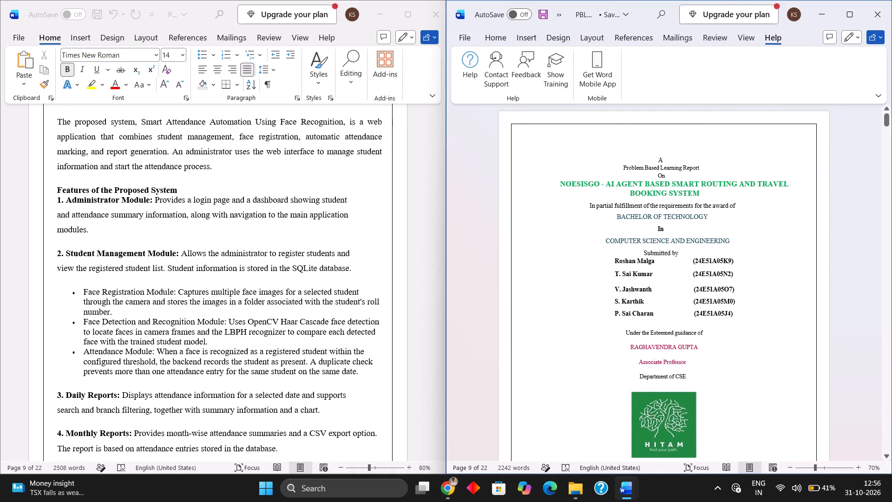
click(674, 196)
scroll(711, 183, up, 7)
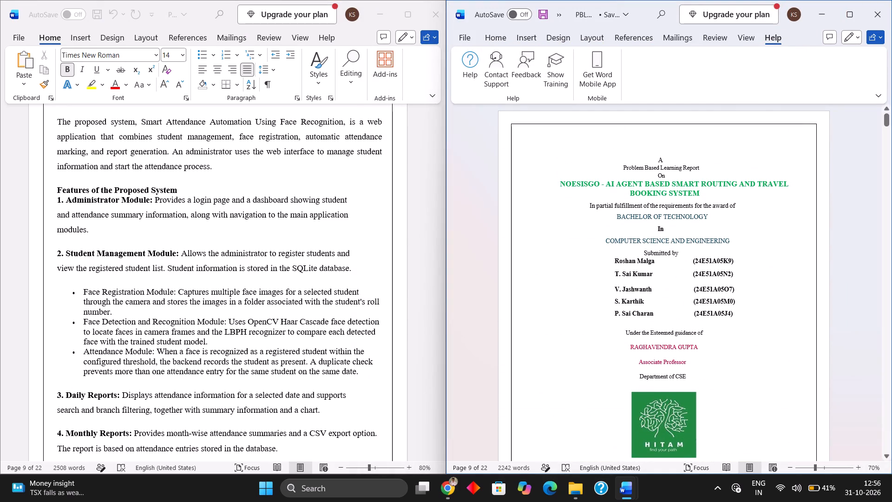
click(467, 41)
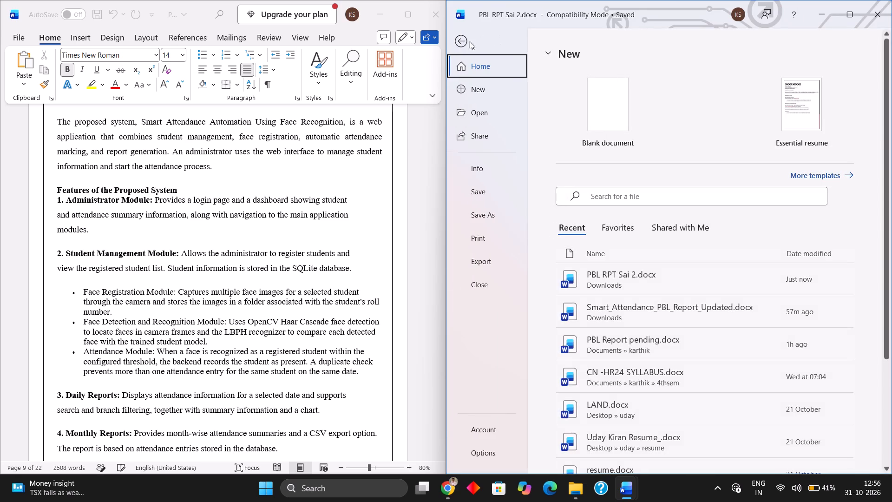
click(458, 41)
click(488, 32)
scroll(659, 159, up, 1)
scroll(659, 159, down, 1)
scroll(659, 159, up, 4)
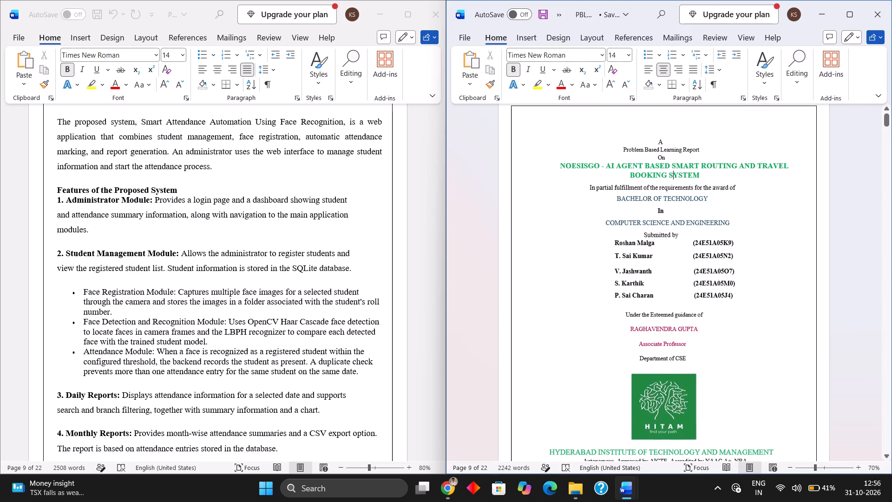
scroll(660, 159, down, 18)
scroll(790, 168, down, 19)
scroll(673, 225, down, 7)
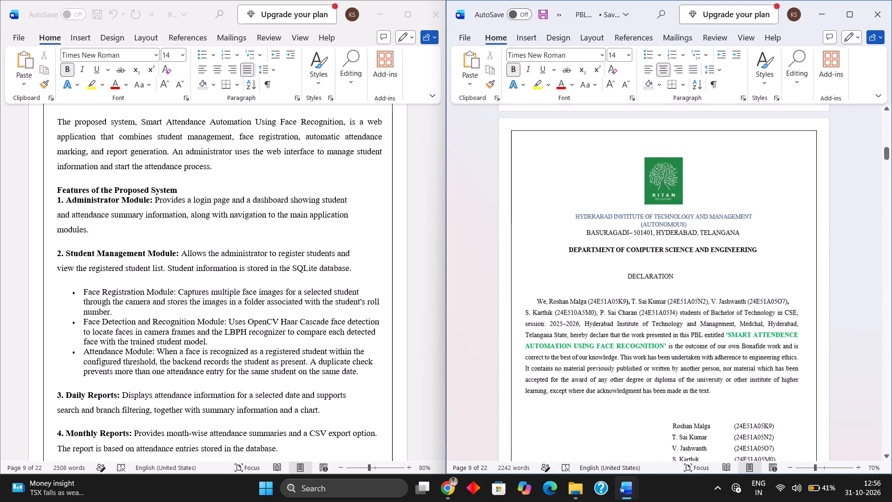
scroll(673, 228, down, 20)
scroll(673, 228, down, 20)
scroll(673, 228, down, 2)
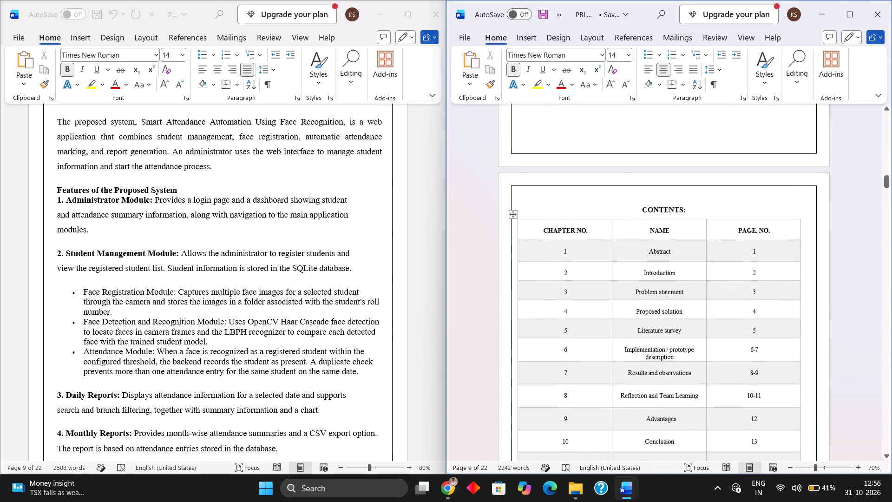
middle_click(669, 241)
scroll(672, 264, up, 2)
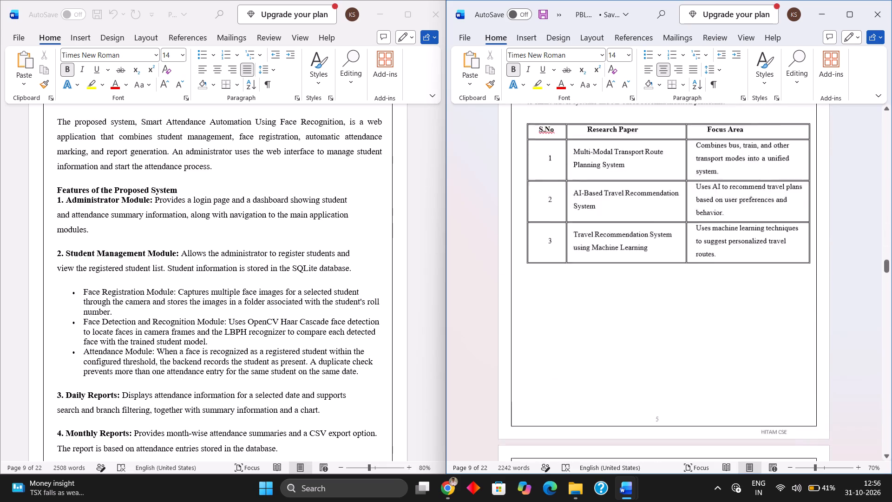
scroll(672, 264, up, 7)
scroll(672, 264, down, 1)
scroll(672, 264, up, 4)
click(701, 243)
scroll(701, 243, up, 19)
scroll(701, 243, down, 1)
scroll(701, 243, up, 4)
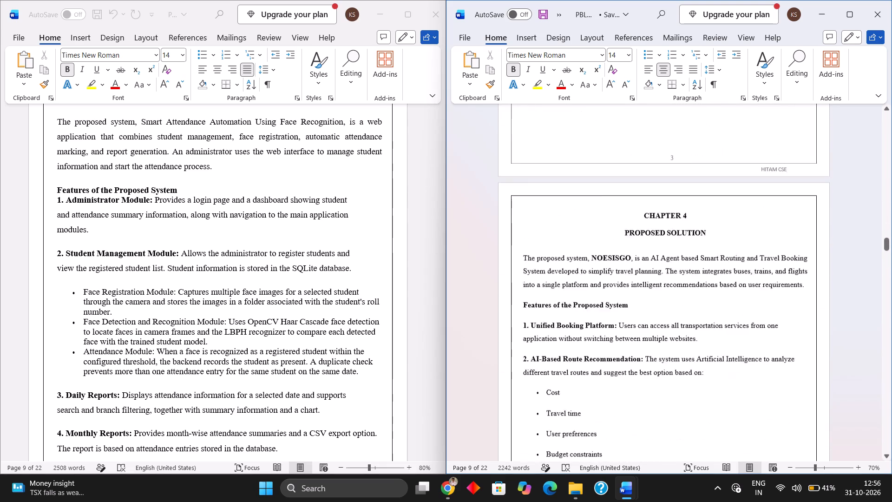
scroll(701, 243, up, 7)
scroll(701, 243, down, 8)
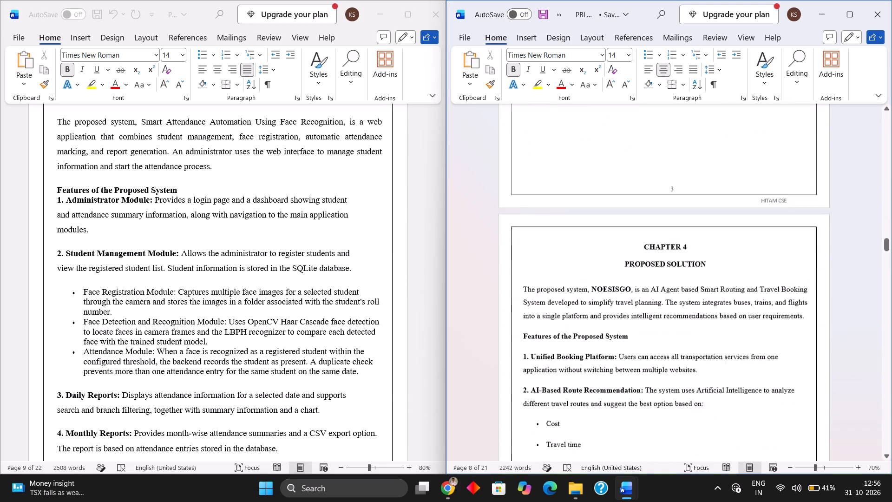
scroll(701, 243, down, 8)
scroll(262, 290, down, 5)
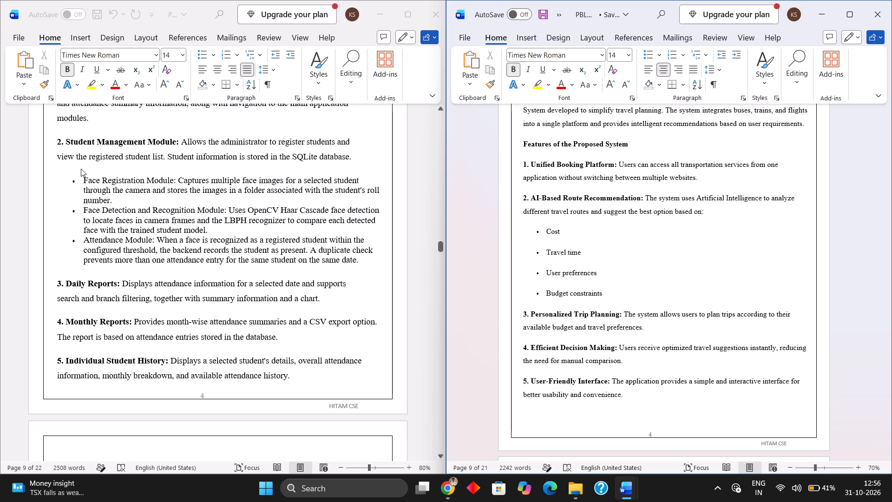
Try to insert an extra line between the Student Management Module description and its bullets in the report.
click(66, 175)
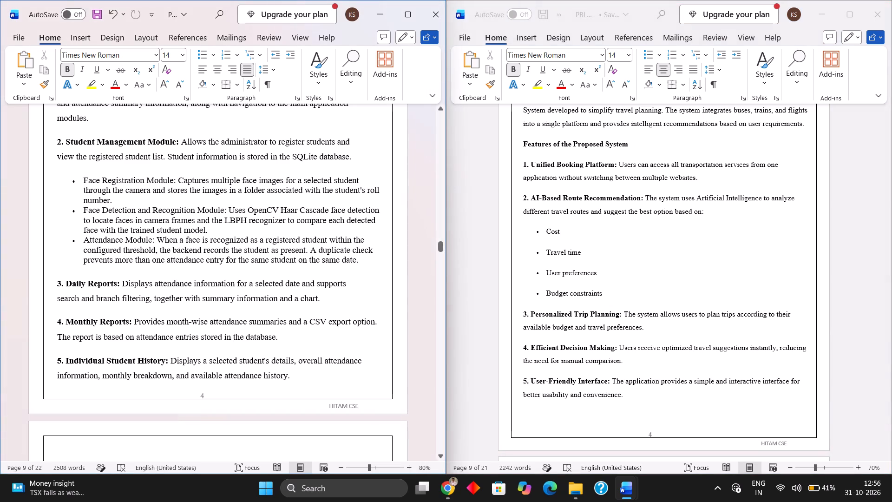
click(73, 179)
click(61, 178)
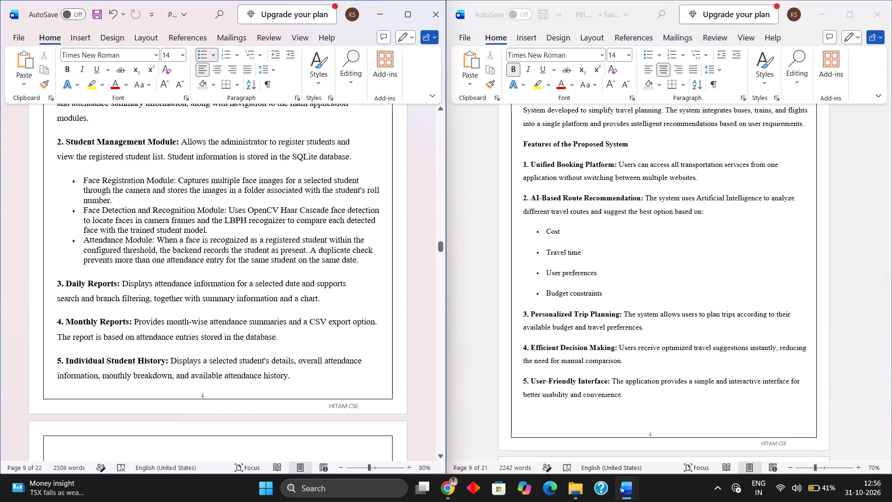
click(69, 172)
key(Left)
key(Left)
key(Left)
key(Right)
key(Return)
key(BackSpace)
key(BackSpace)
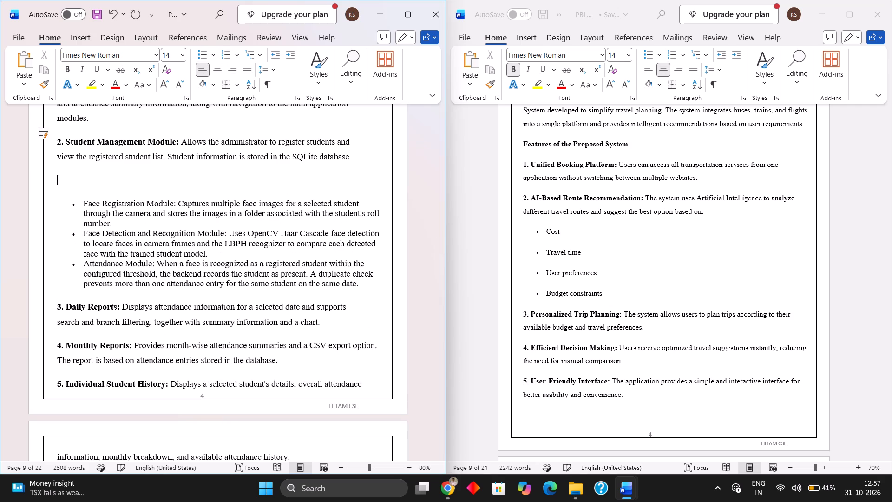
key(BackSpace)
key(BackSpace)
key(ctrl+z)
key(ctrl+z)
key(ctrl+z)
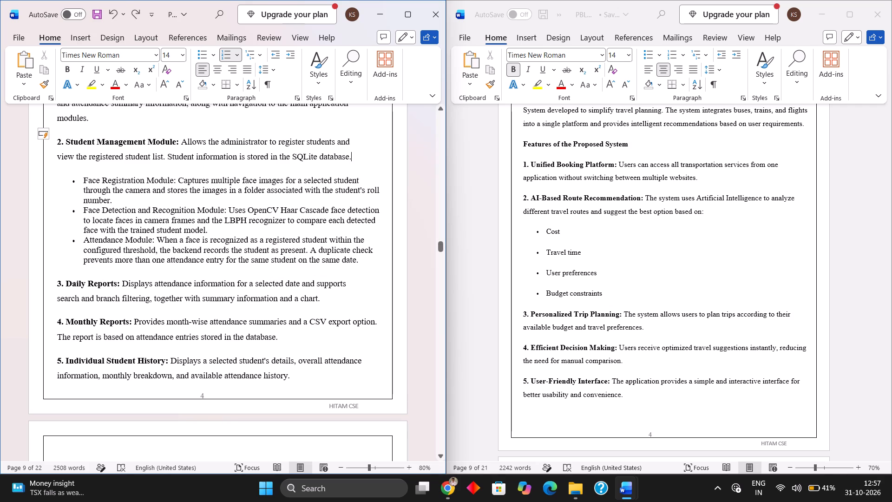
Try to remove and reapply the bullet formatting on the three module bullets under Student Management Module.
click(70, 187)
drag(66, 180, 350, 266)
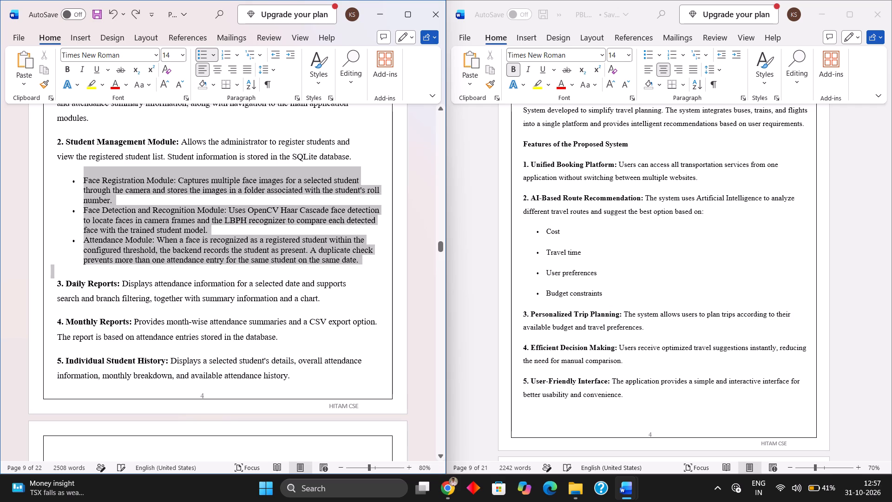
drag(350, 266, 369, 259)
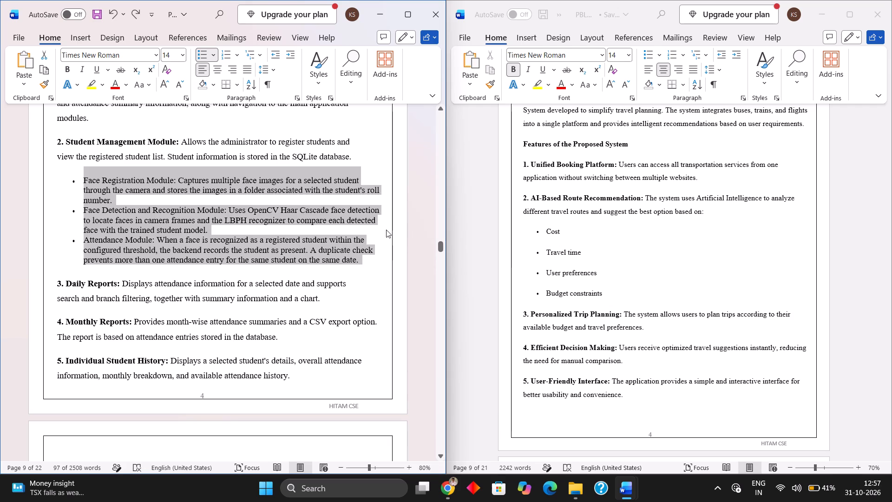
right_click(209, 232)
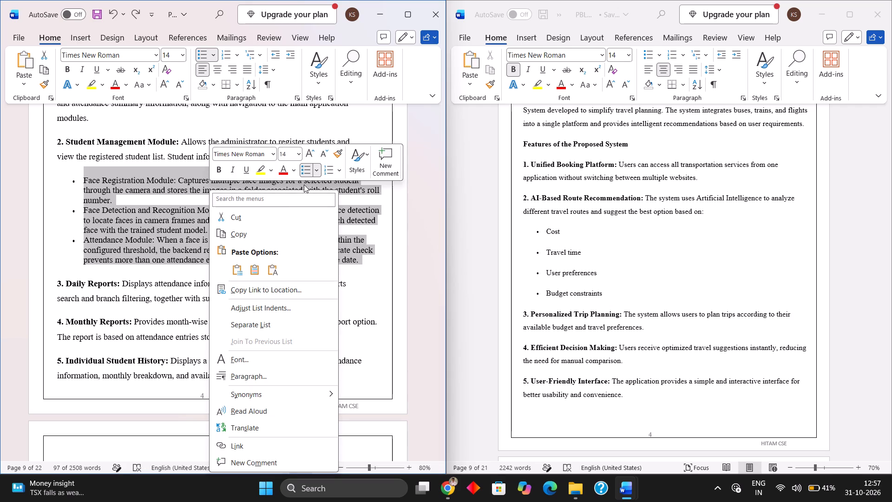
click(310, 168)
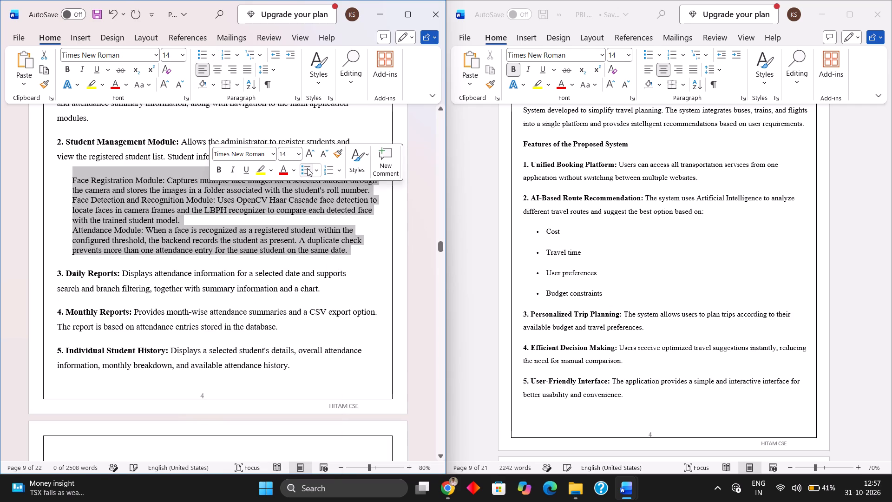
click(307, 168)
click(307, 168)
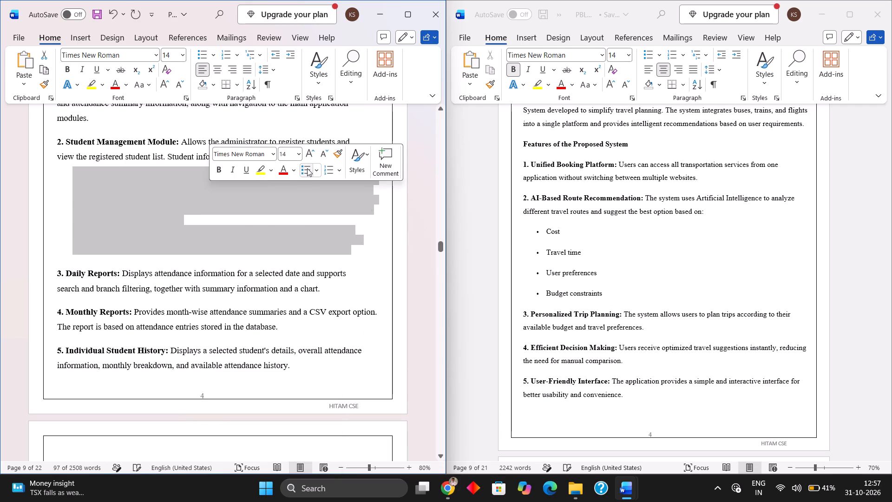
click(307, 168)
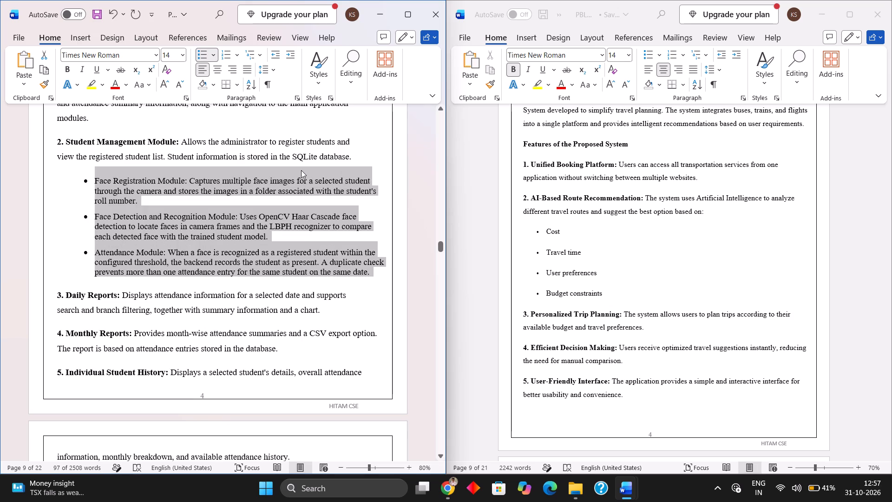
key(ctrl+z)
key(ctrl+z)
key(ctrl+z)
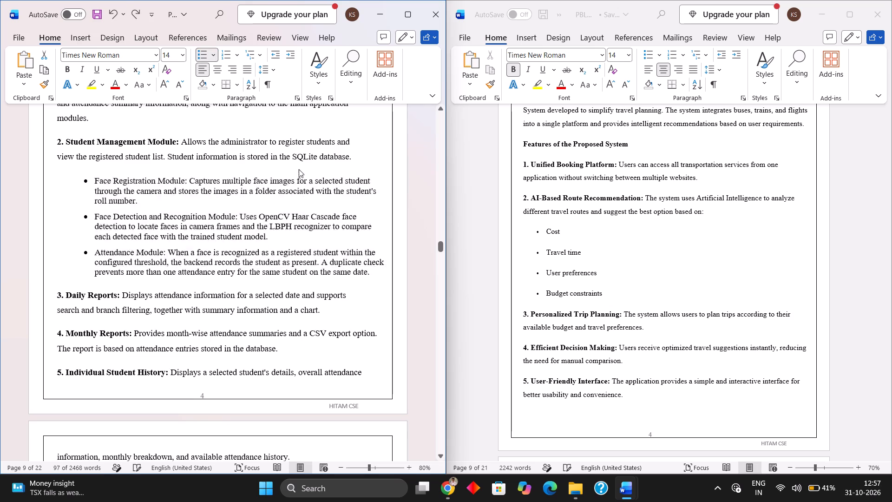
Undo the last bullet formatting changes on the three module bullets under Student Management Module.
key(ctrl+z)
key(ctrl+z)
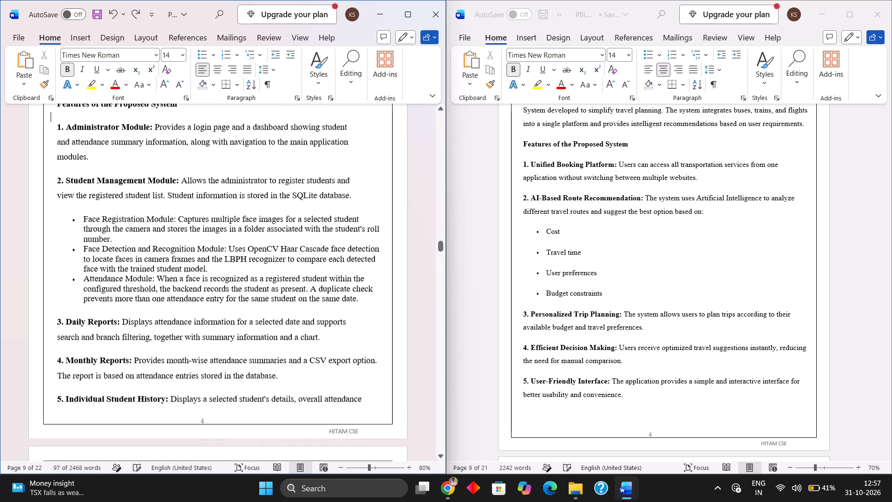
Copy the Student Management Module paragraph together with its Face Registration, Face Detection and Recognition, and Attendance Module bullets.
scroll(299, 169, up, 4)
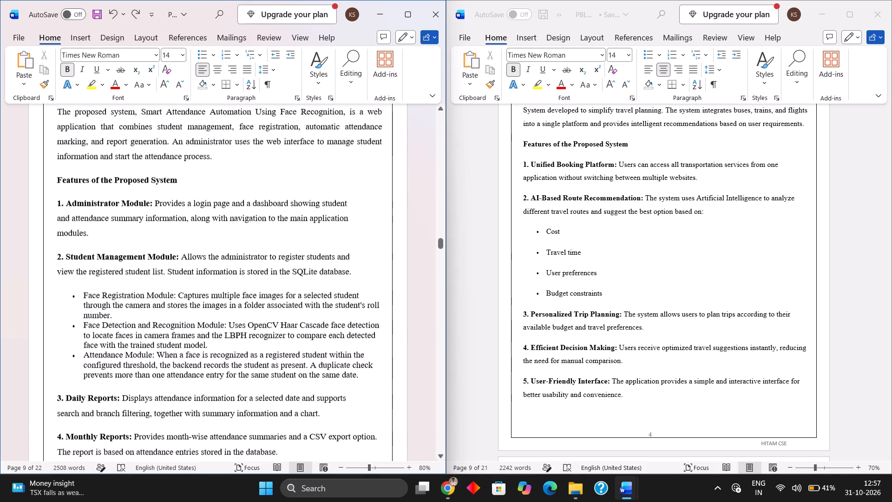
scroll(227, 201, down, 18)
scroll(229, 204, up, 8)
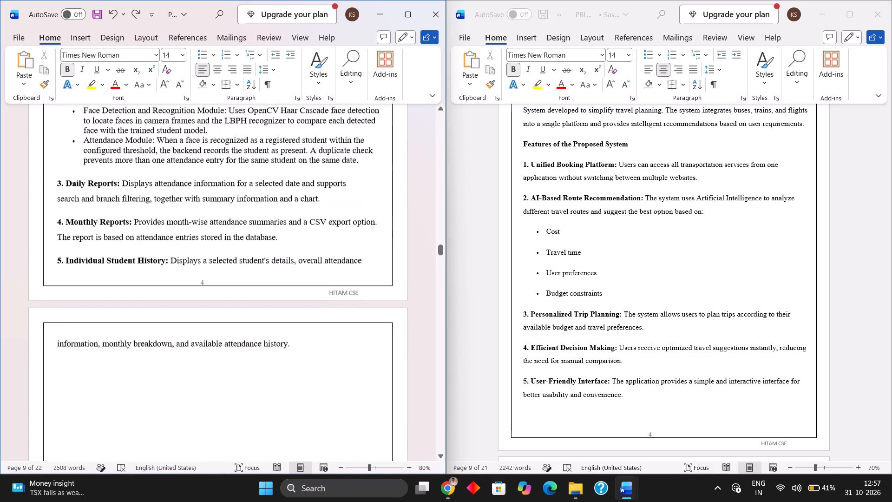
scroll(164, 246, up, 5)
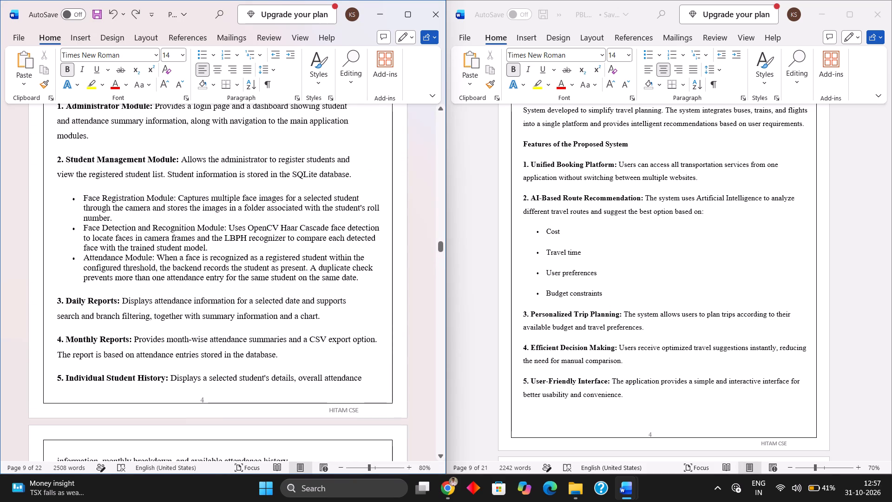
drag(57, 158, 361, 253)
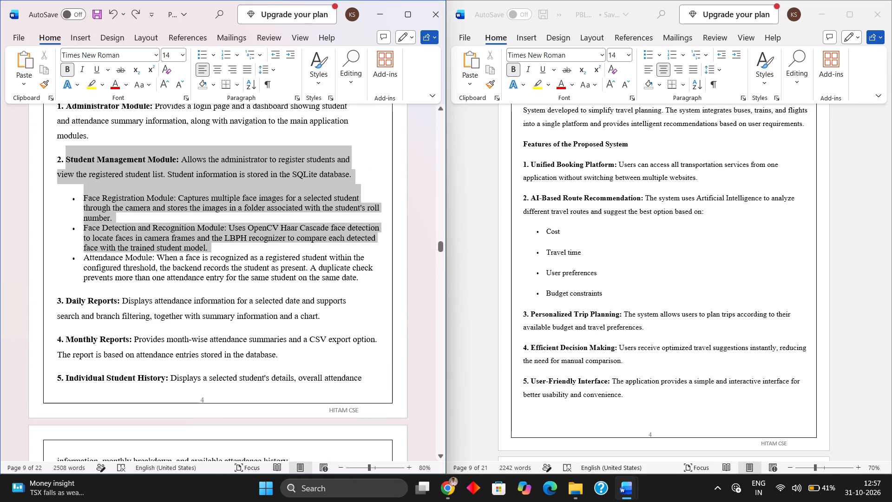
drag(361, 253, 376, 275)
key(ctrl+c)
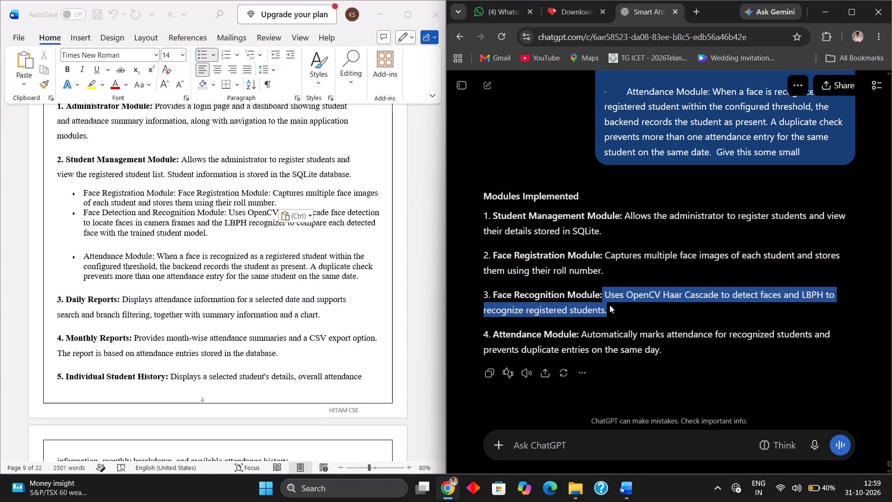
drag(610, 305, 610, 310)
key(ctrl+c)
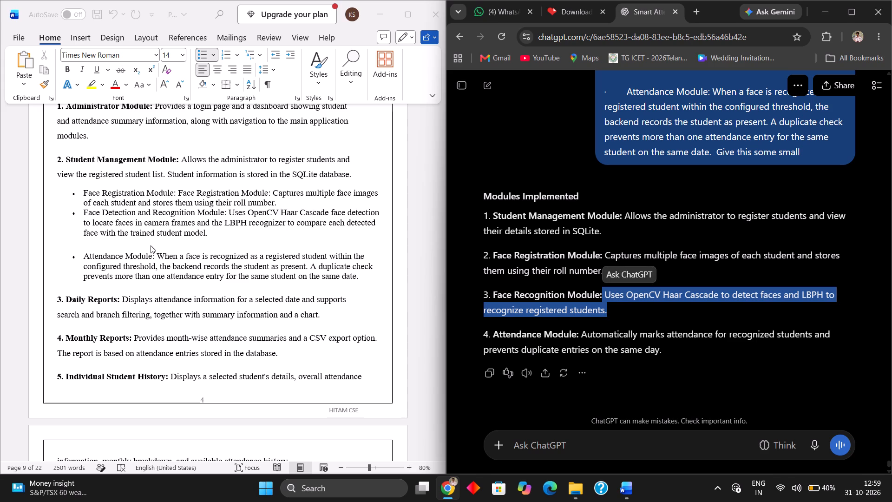
click(229, 211)
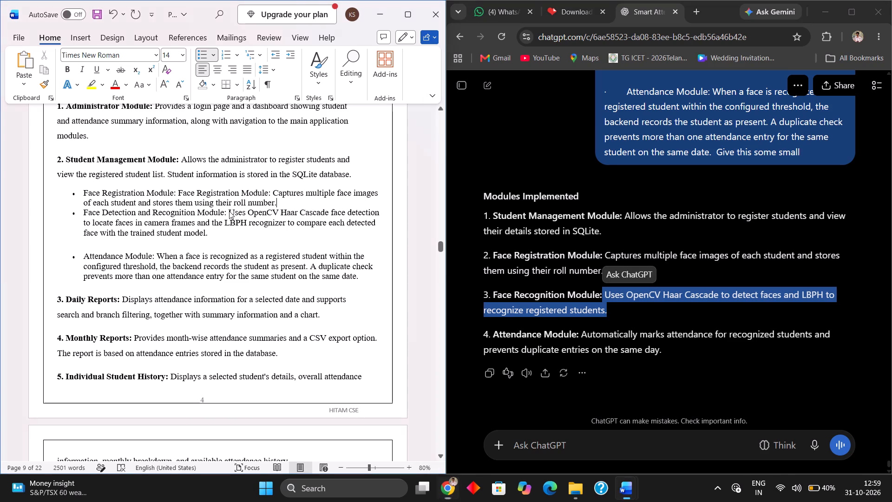
click(229, 211)
drag(229, 211, 236, 234)
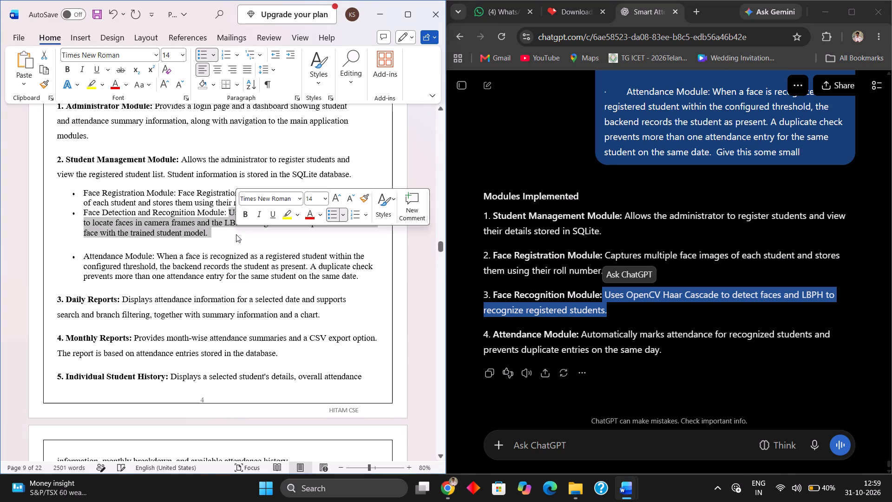
key(ctrl+v)
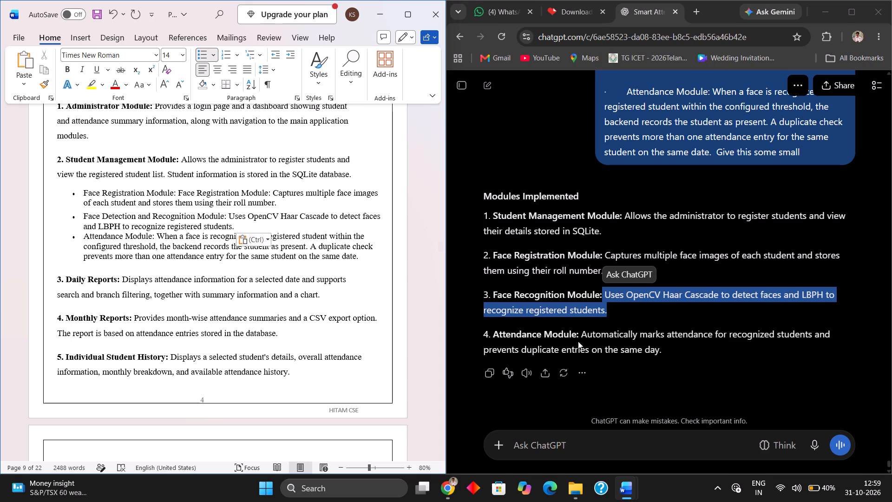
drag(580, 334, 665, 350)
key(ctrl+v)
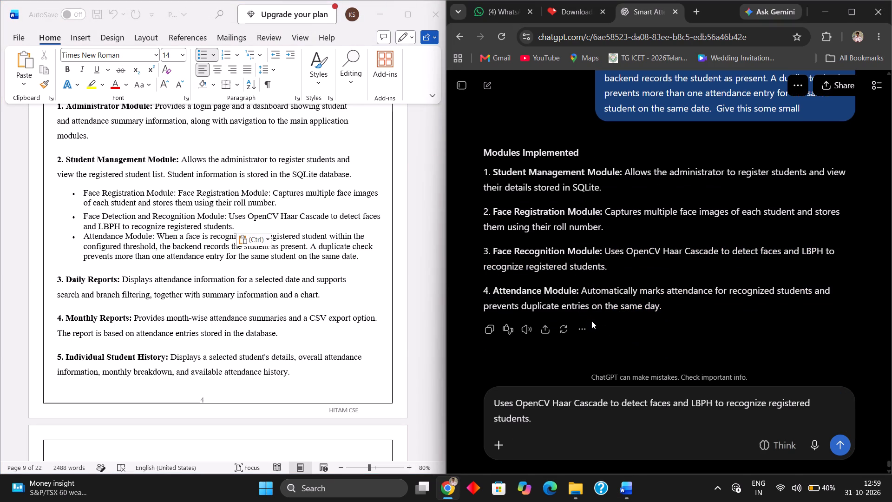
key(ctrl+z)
Replace the Attendance Module description with ChatGPT's "Automatically marks attendance for recognized students and prevents duplicate entries on the same day" and add a line below it.
drag(582, 333, 623, 343)
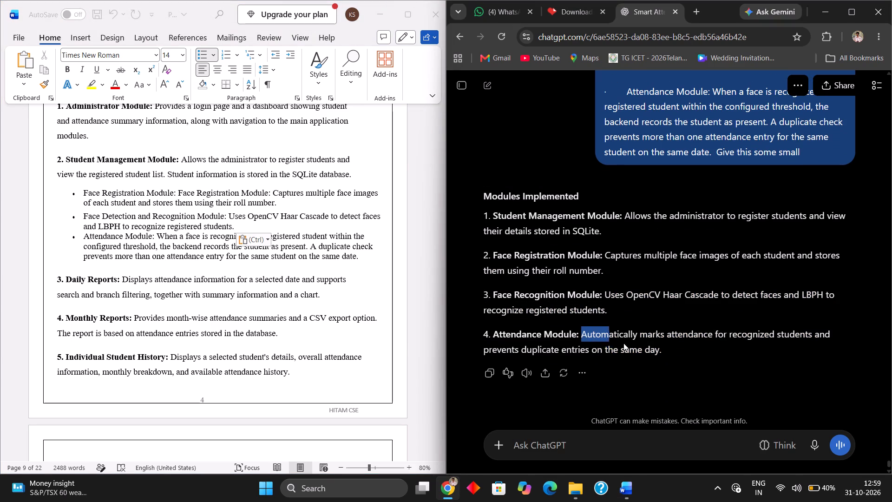
drag(623, 343, 659, 350)
key(ctrl+c)
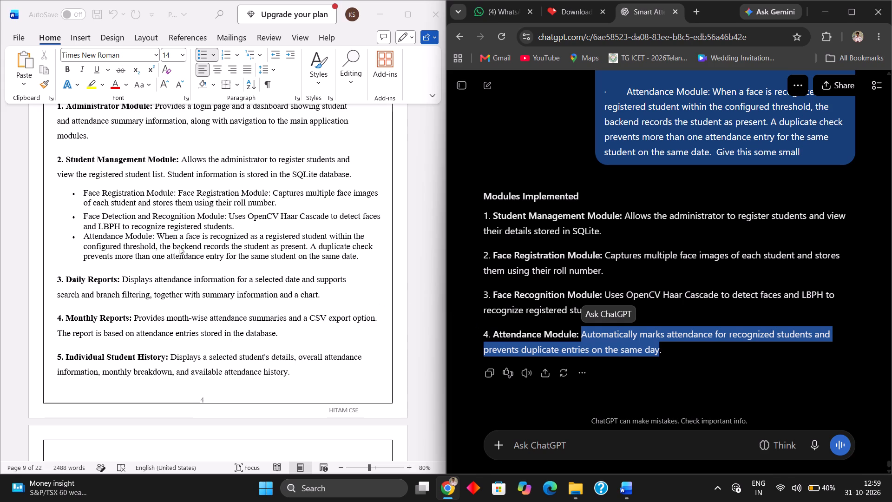
drag(154, 236, 174, 238)
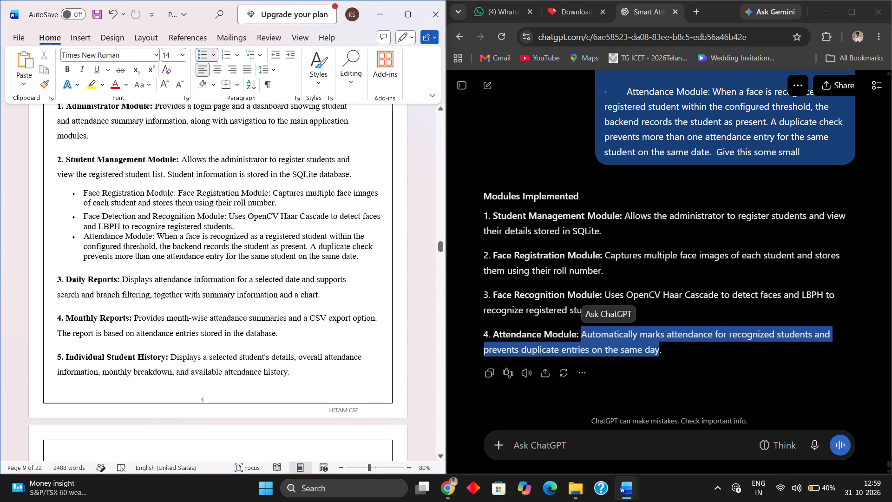
drag(157, 236, 301, 260)
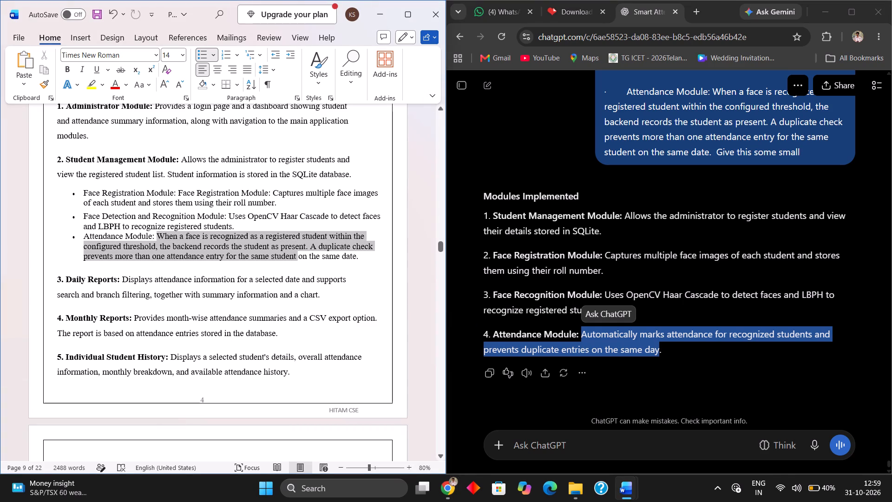
drag(301, 260, 368, 255)
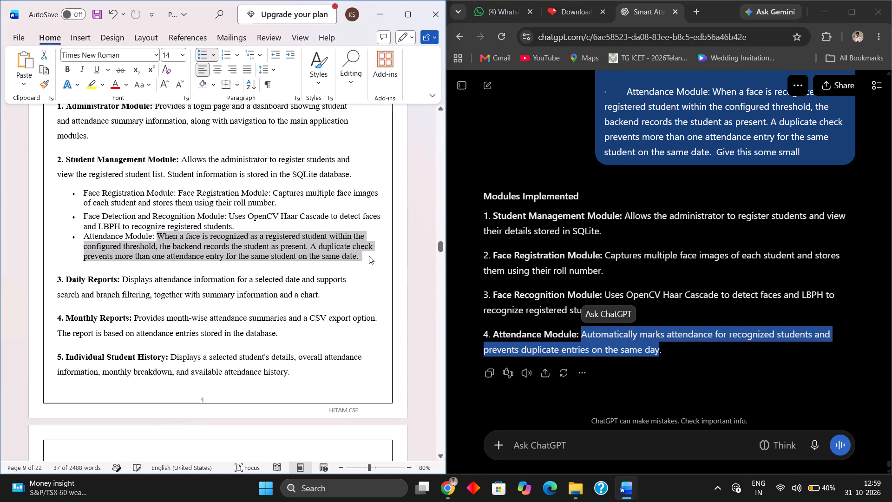
key(ctrl+v)
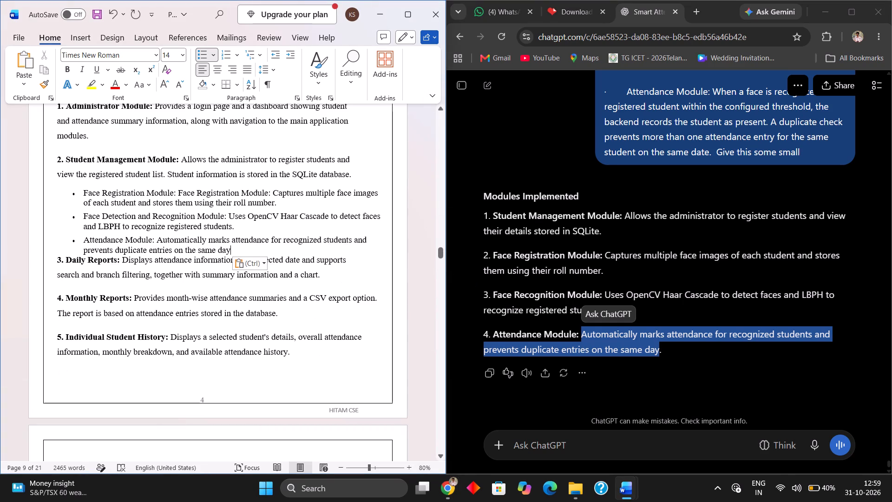
key(Return)
Compare the report's Chapter 5 Literature Survey page with the same chapter in the PBL RPT Sai 2 document.
scroll(394, 227, down, 7)
scroll(394, 227, up, 7)
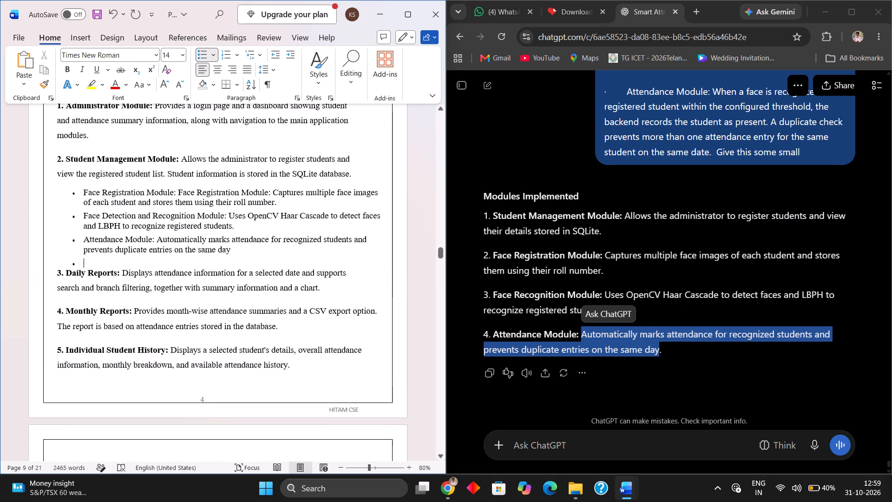
scroll(394, 227, up, 5)
scroll(140, 263, down, 13)
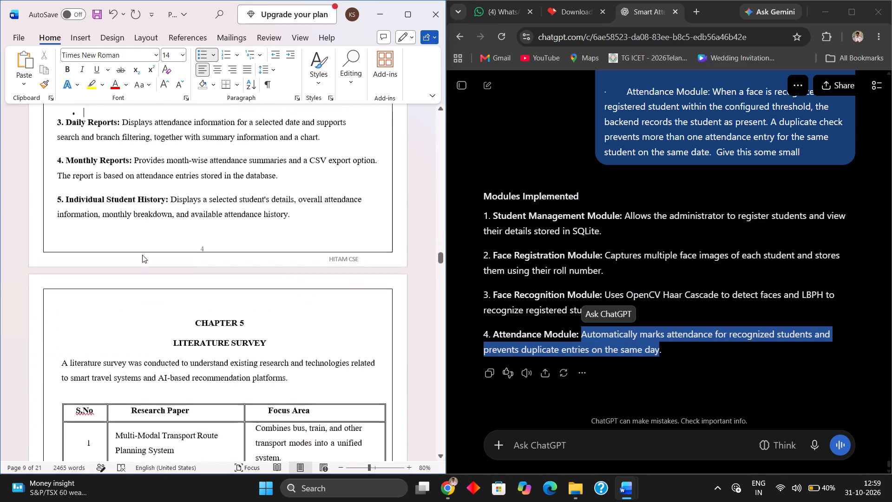
scroll(142, 255, down, 7)
scroll(874, 275, down, 8)
scroll(643, 312, down, 8)
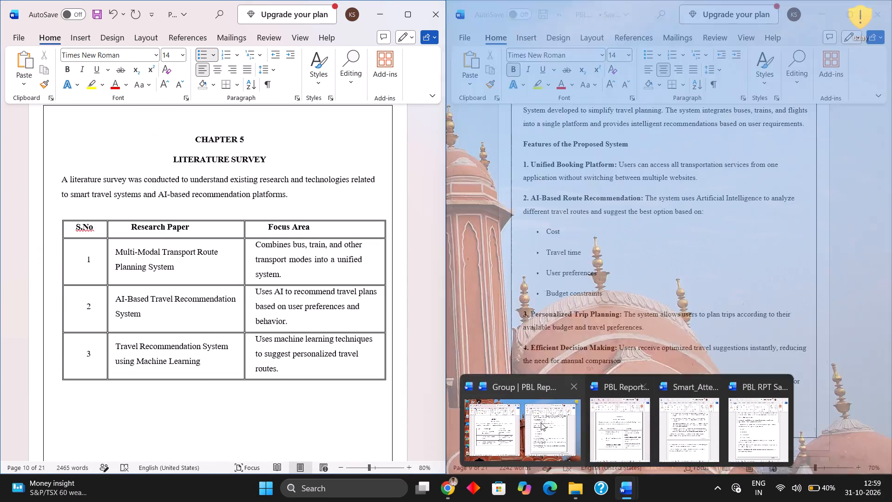
click(541, 423)
scroll(615, 277, down, 19)
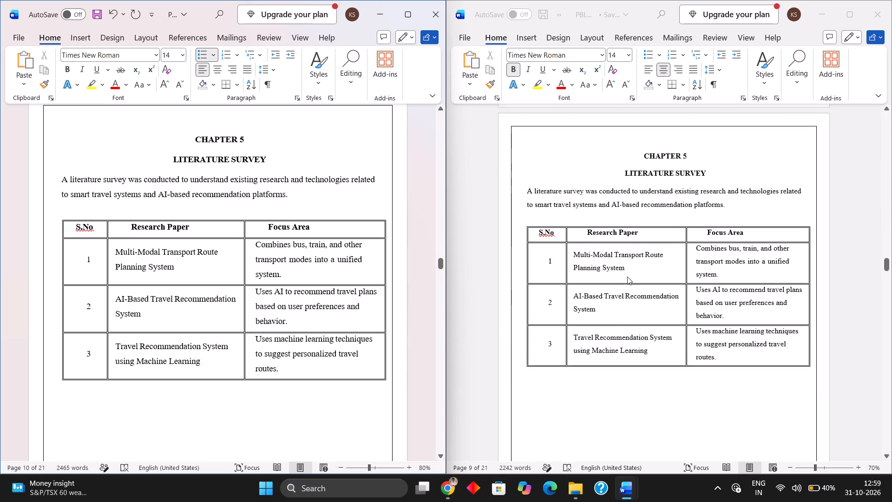
scroll(498, 261, down, 1)
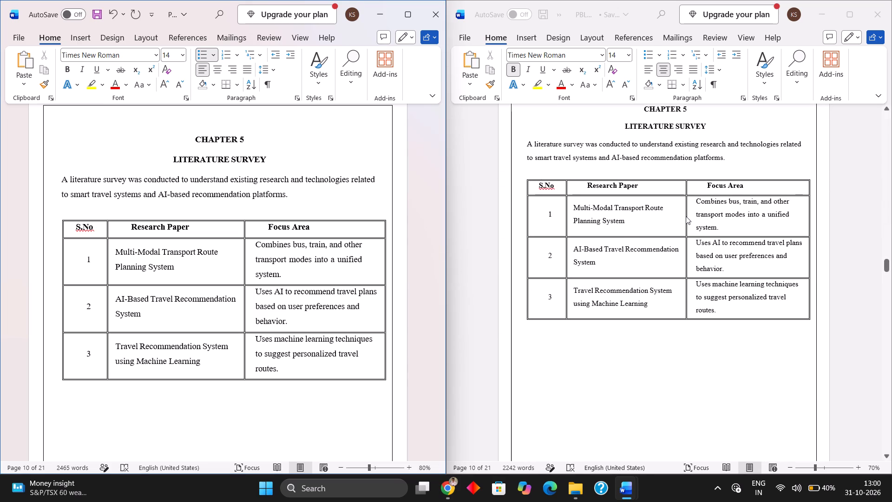
scroll(679, 233, down, 5)
scroll(679, 233, up, 6)
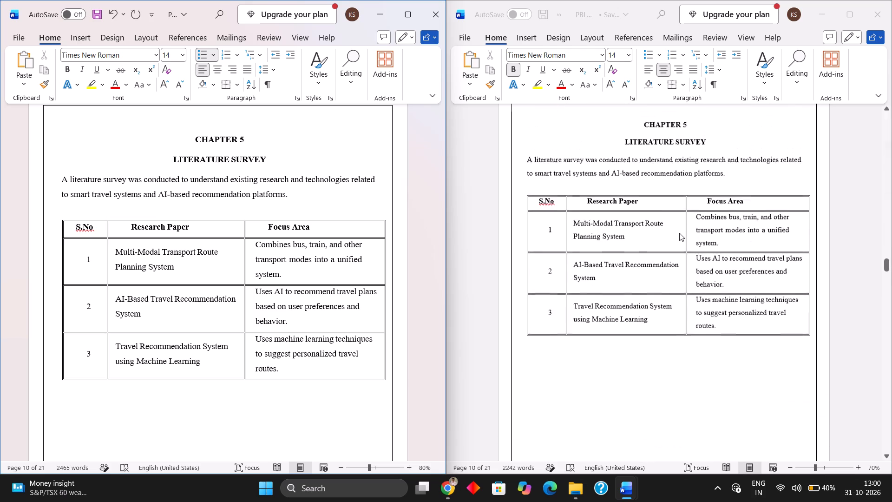
scroll(679, 233, up, 5)
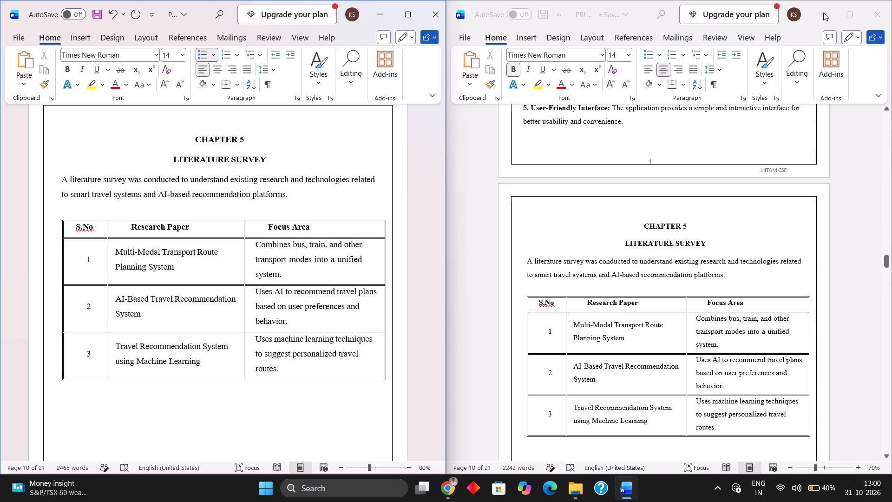
click(823, 13)
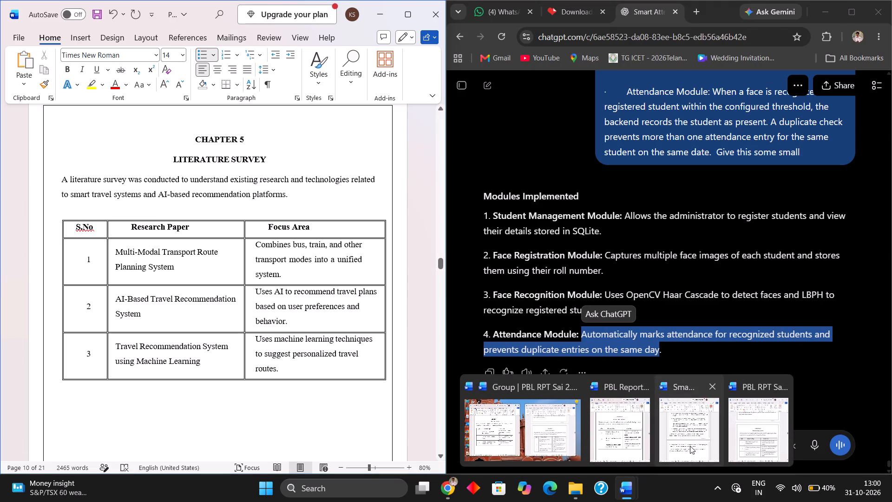
click(758, 435)
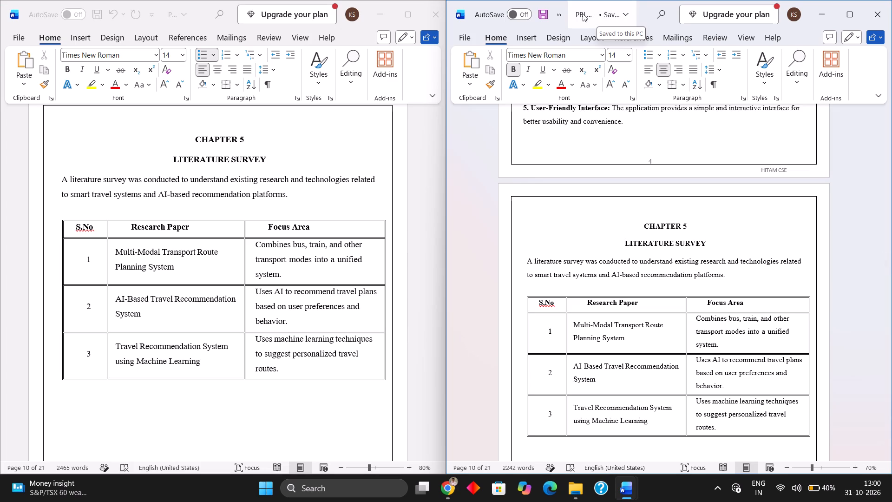
click(621, 13)
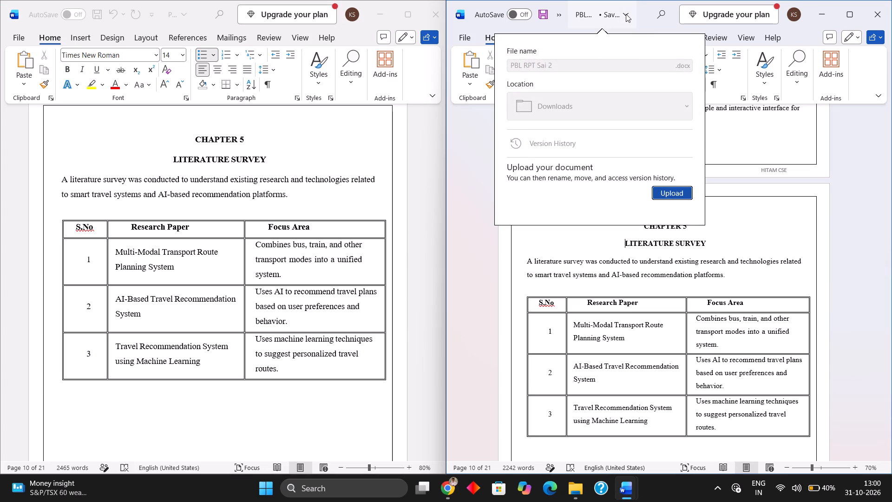
click(802, 249)
click(823, 11)
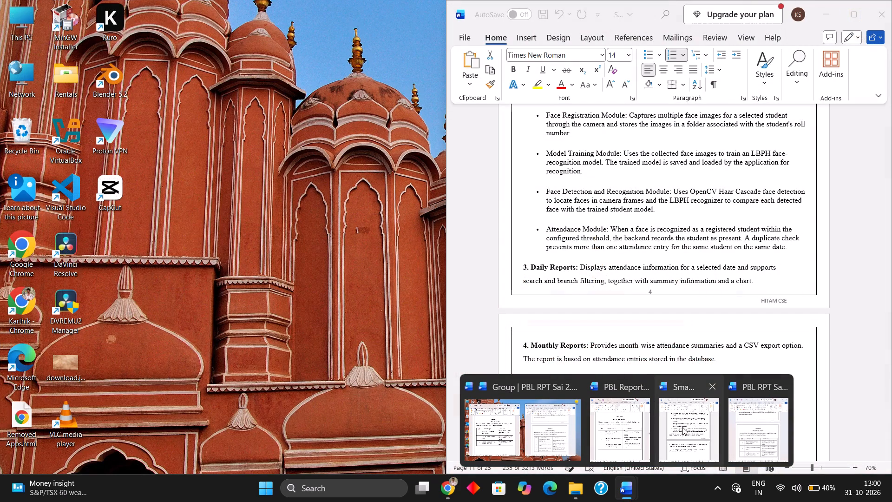
In the Smart Attendance document, set the font size of the Chapter 5 Literature Survey paragraph and table to 14.
click(682, 427)
scroll(619, 307, down, 8)
scroll(635, 314, down, 16)
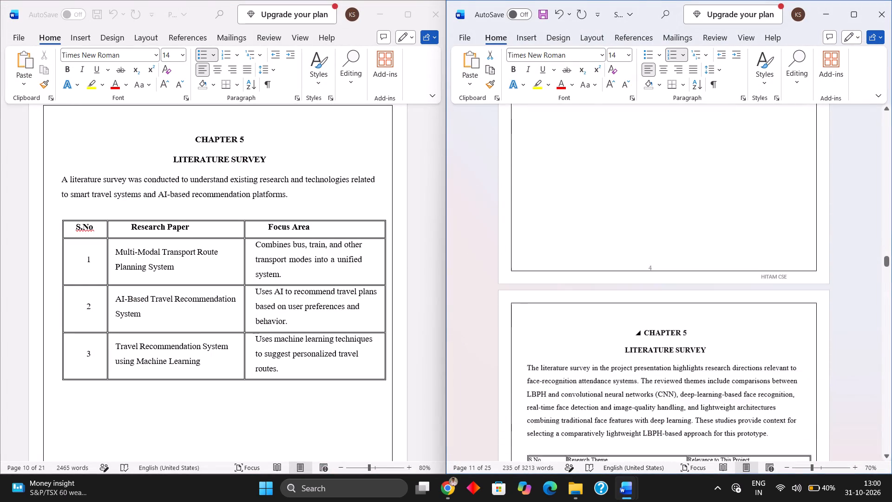
scroll(641, 317, down, 8)
click(642, 317)
scroll(642, 317, down, 4)
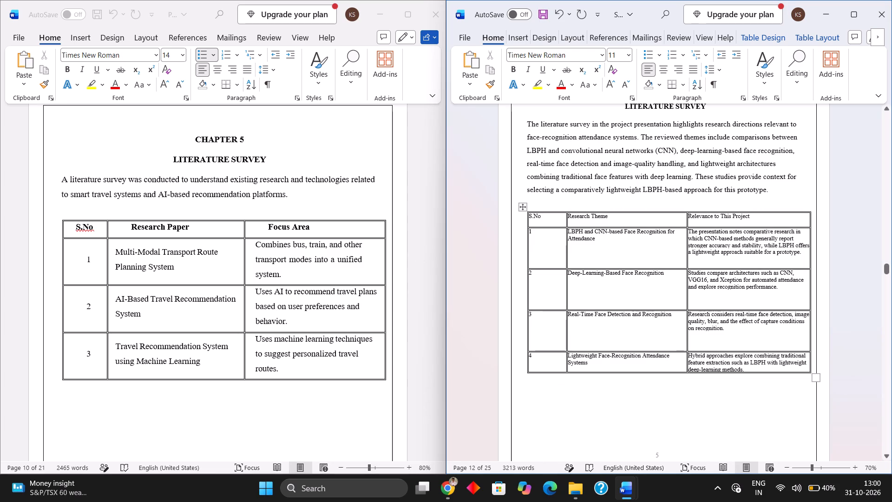
drag(602, 244, 569, 230)
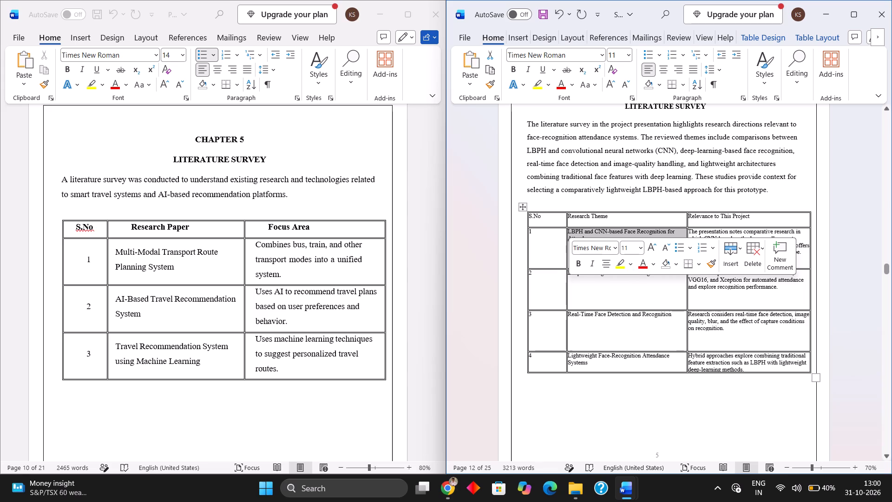
click(592, 406)
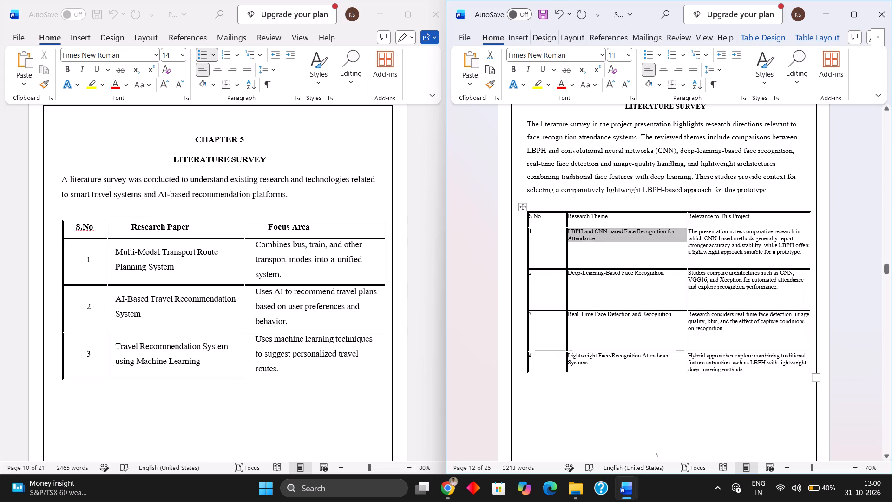
scroll(533, 241, up, 4)
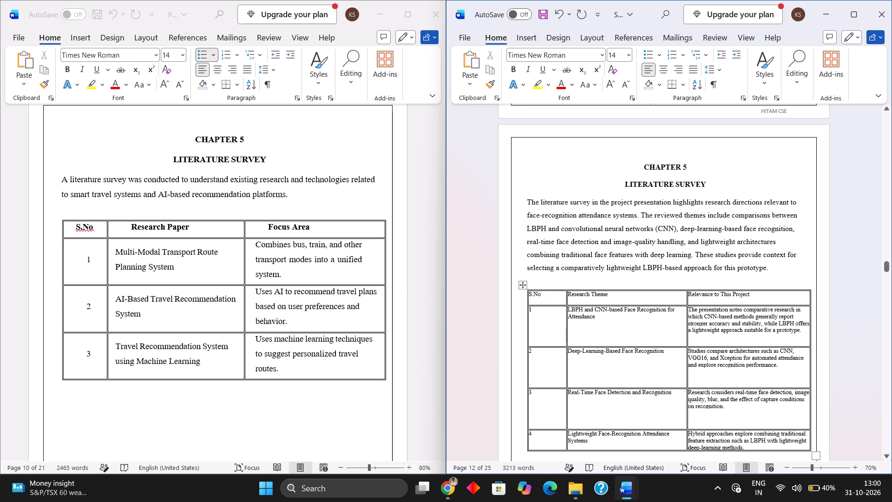
drag(524, 198, 692, 398)
scroll(692, 398, down, 3)
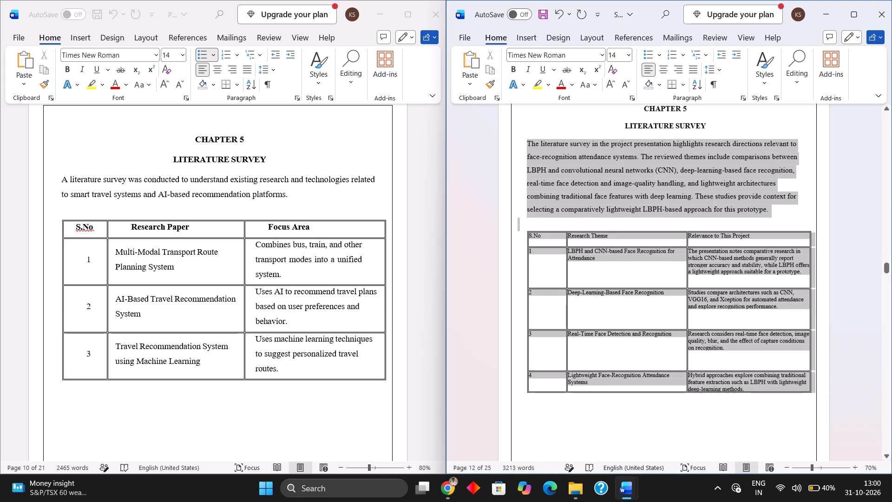
drag(692, 398, 699, 401)
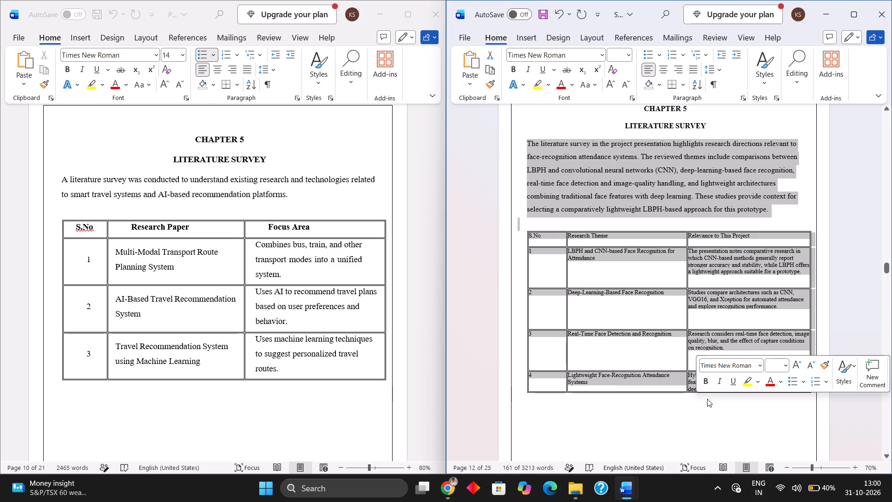
click(776, 365)
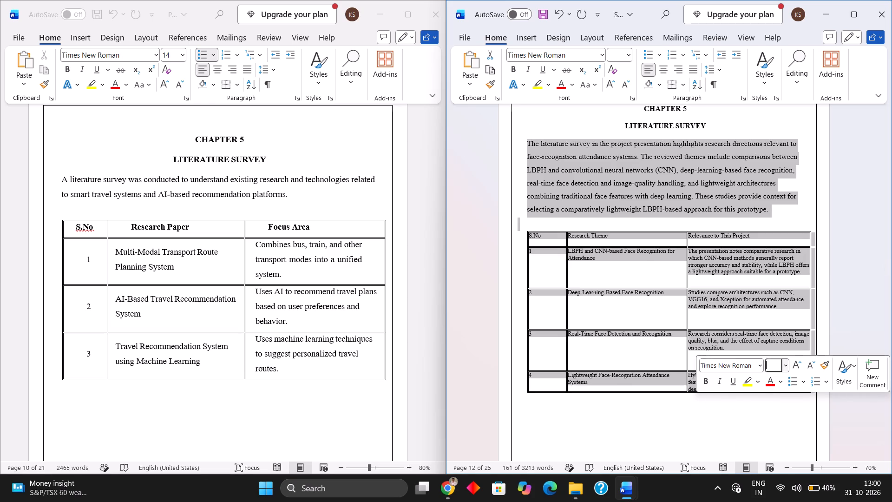
text(14)
key(Return)
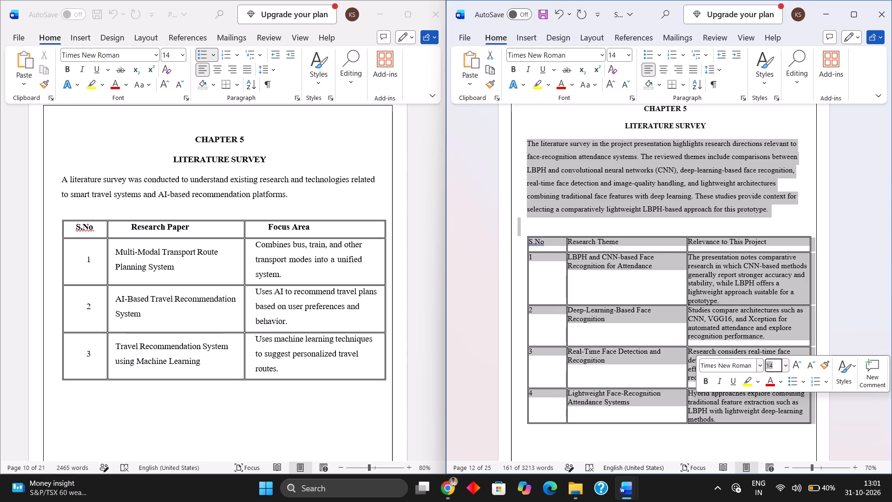
Copy the Smart Attendance literature survey paragraph and table over the travel-related Chapter 5 content in the report.
key(ctrl+c)
click(122, 198)
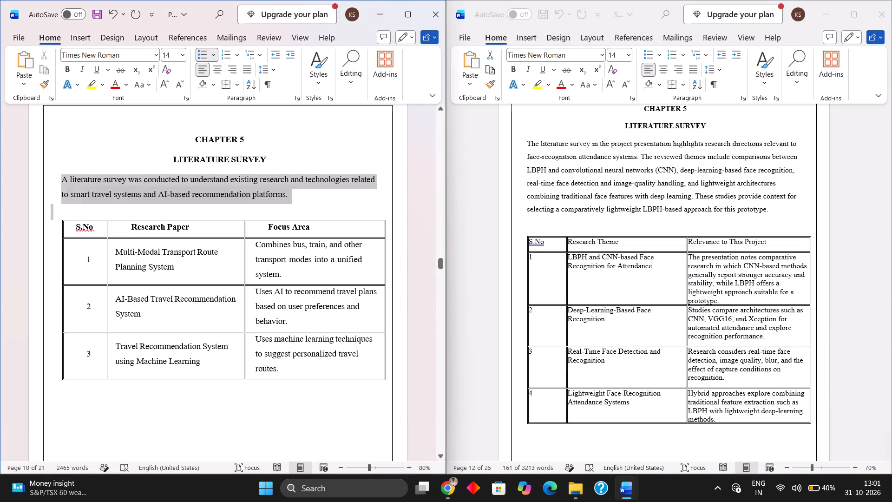
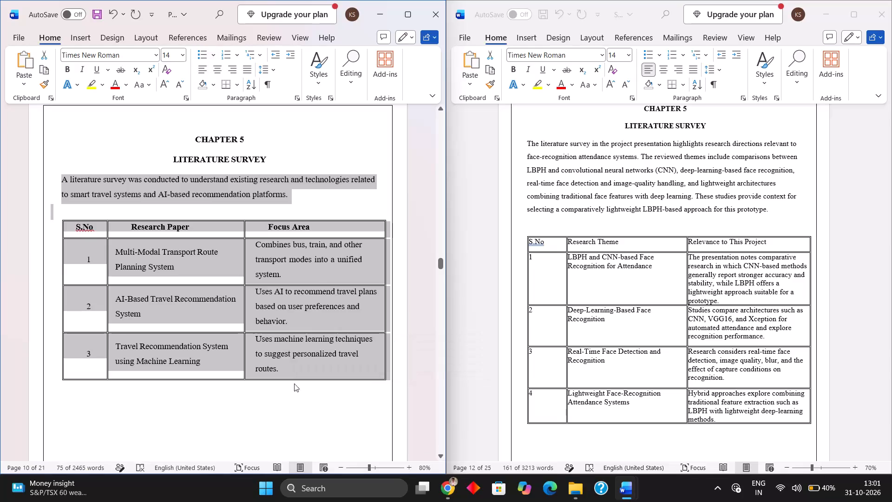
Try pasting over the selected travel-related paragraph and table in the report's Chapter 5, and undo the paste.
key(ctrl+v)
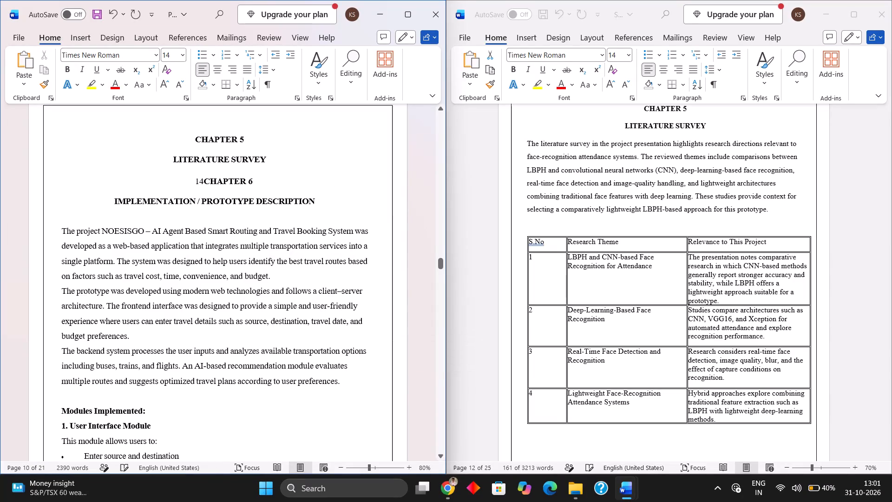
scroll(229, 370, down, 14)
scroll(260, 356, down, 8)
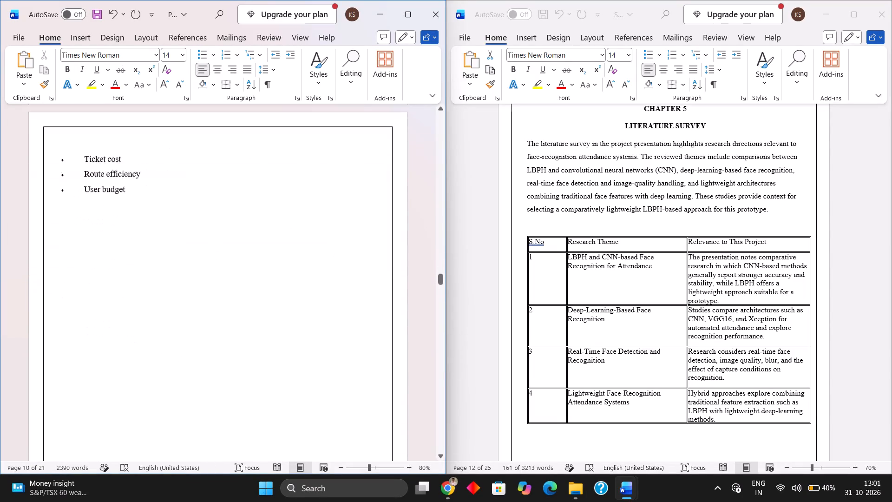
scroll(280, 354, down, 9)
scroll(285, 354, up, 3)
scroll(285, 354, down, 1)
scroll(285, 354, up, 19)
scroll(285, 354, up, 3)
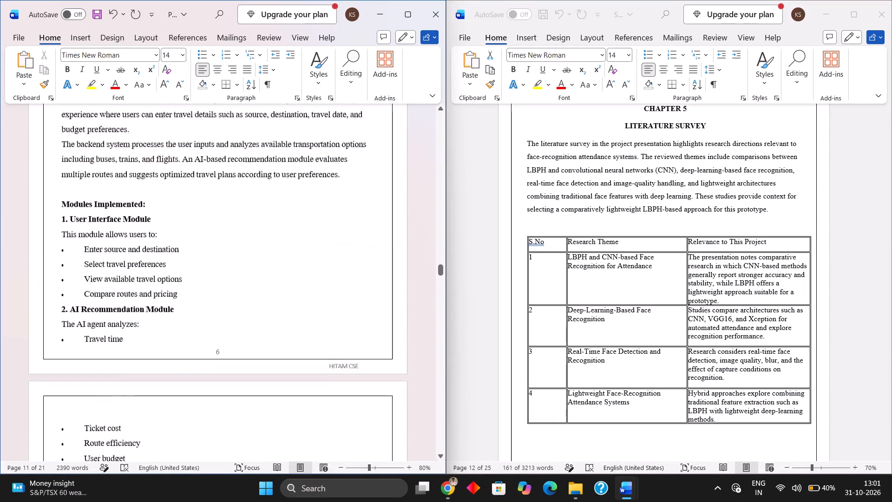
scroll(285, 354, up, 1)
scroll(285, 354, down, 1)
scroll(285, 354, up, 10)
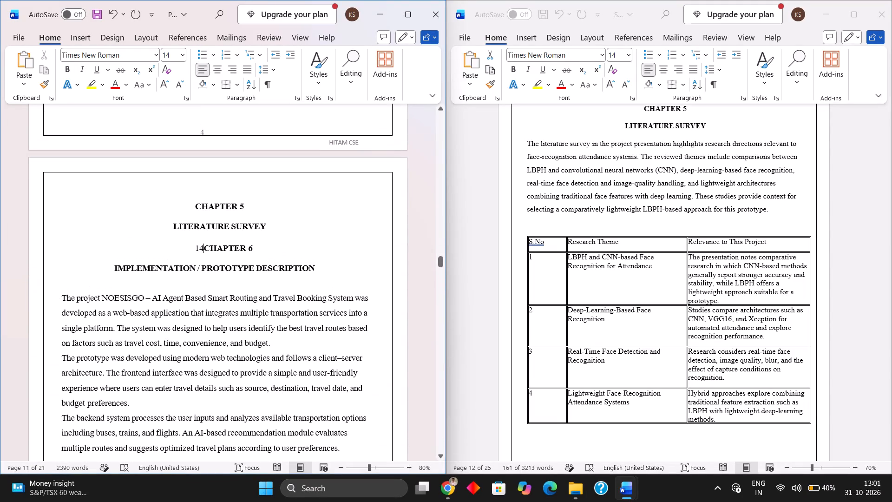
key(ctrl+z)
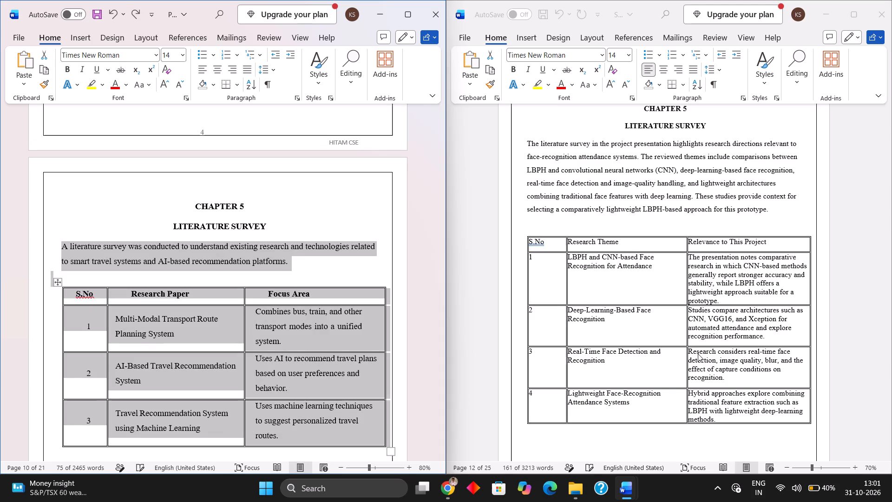
Copy the Smart Attendance literature survey paragraph and table again and paste them over the report's travel-related Chapter 5 content, keeping source formatting.
scroll(698, 354, down, 1)
scroll(796, 349, up, 4)
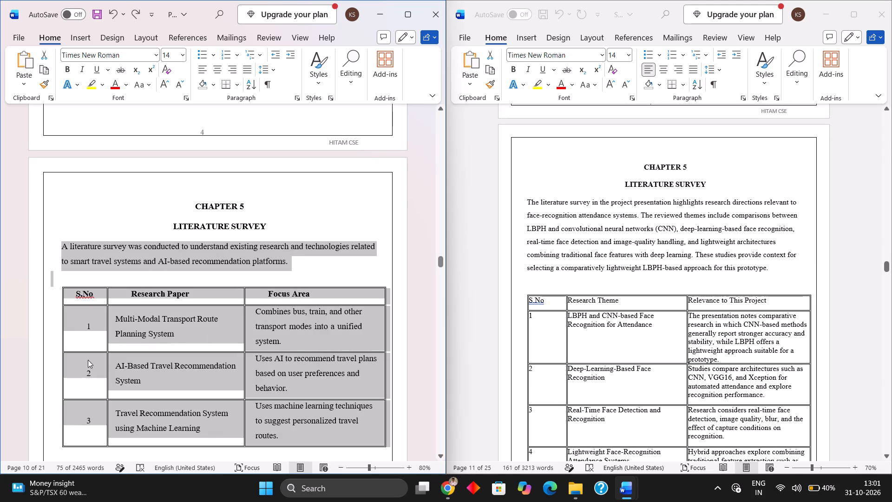
click(623, 287)
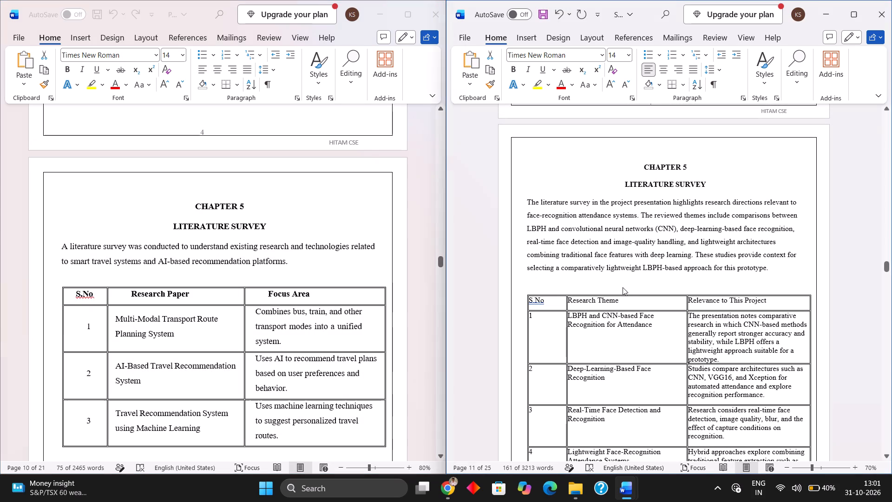
right_click(602, 244)
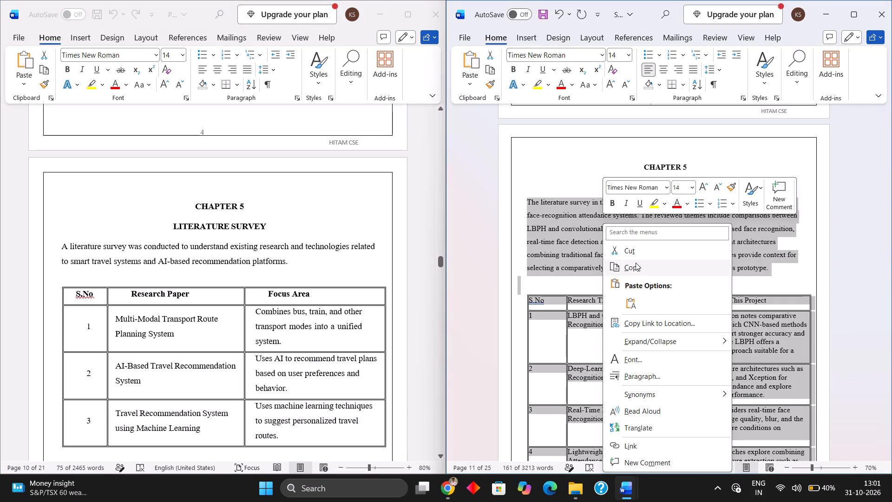
click(636, 263)
click(59, 247)
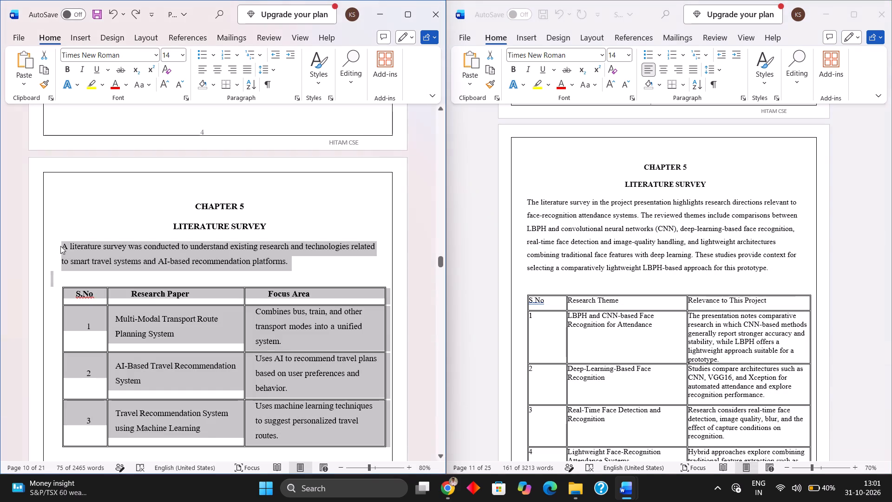
drag(62, 246, 70, 247)
drag(61, 247, 74, 255)
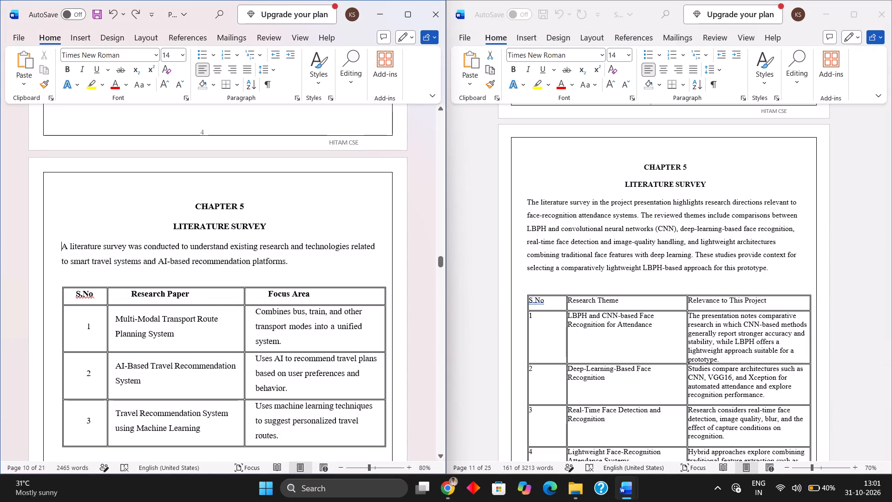
drag(74, 255, 382, 332)
scroll(278, 363, down, 5)
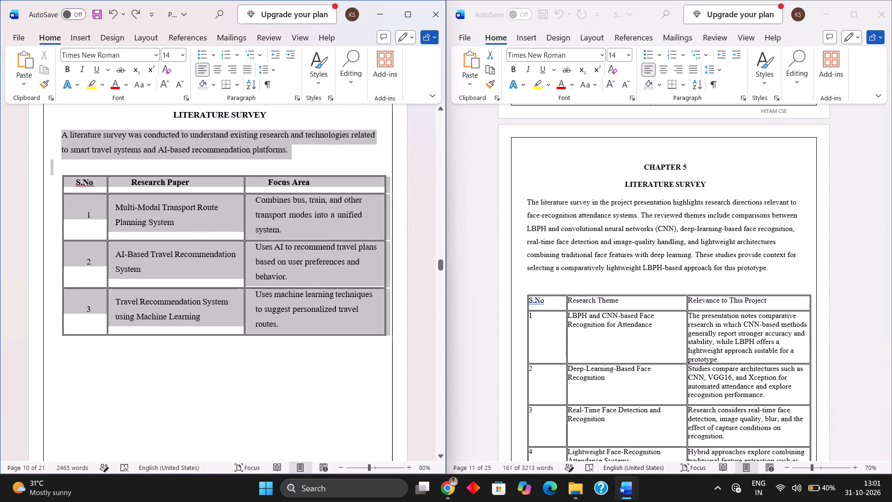
drag(382, 332, 387, 327)
scroll(387, 327, down, 15)
scroll(387, 328, up, 7)
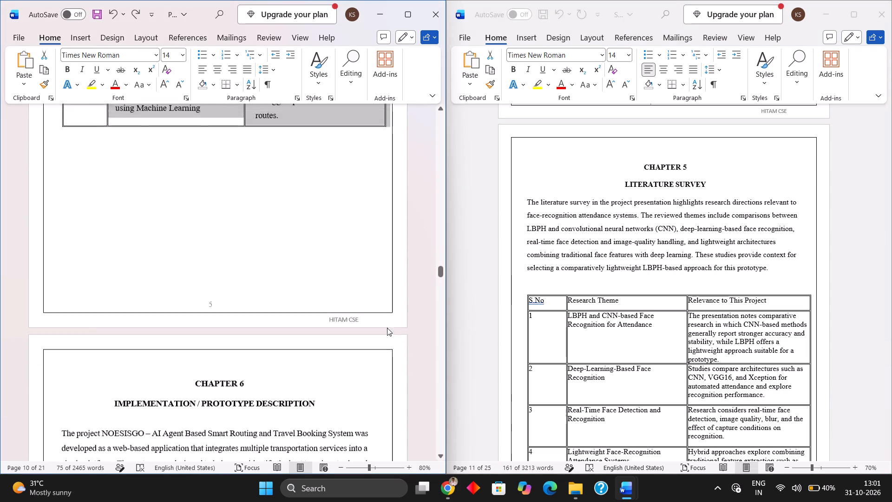
scroll(387, 328, up, 11)
right_click(270, 290)
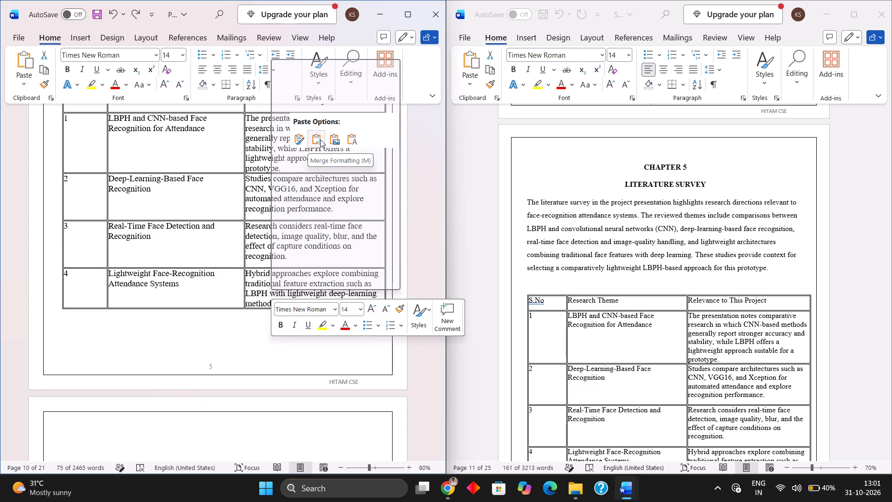
click(295, 138)
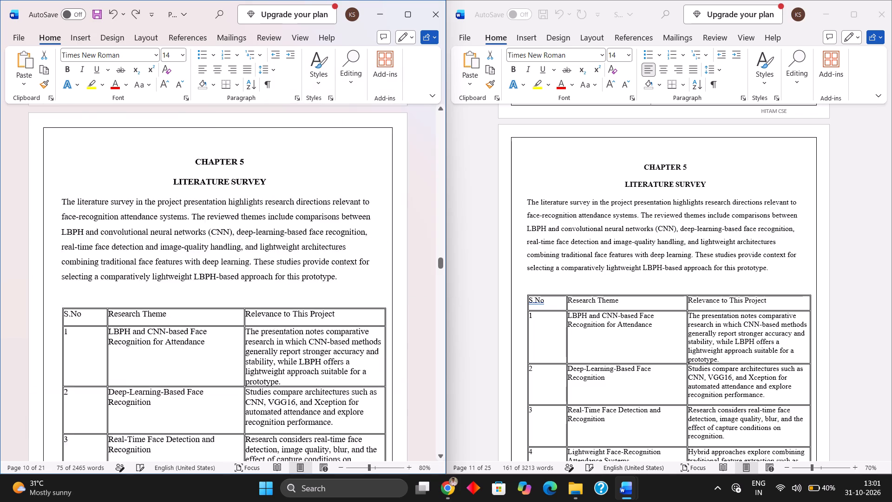
Centre-align the text in all rows of the report's pasted literature survey table.
scroll(297, 210, up, 12)
scroll(298, 211, down, 7)
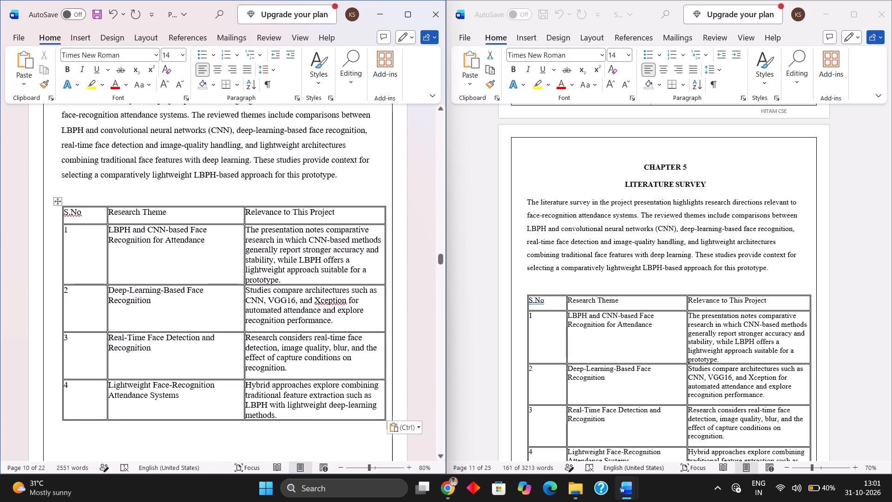
scroll(253, 246, down, 3)
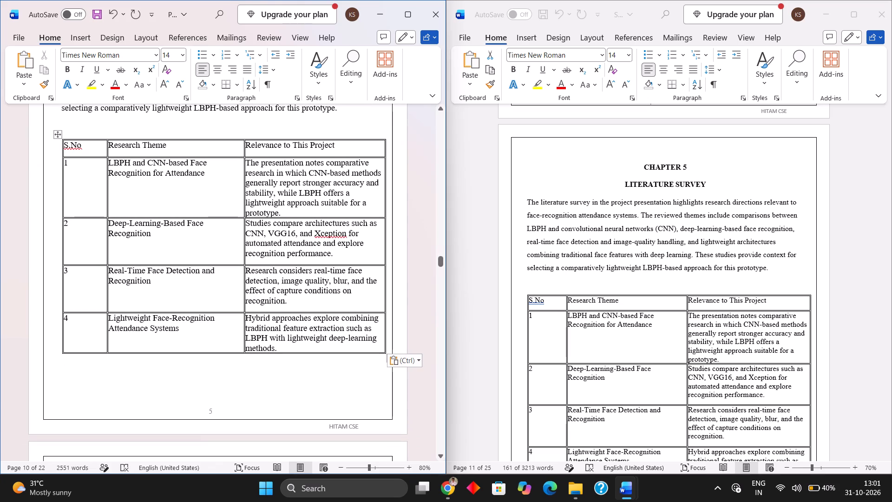
click(51, 145)
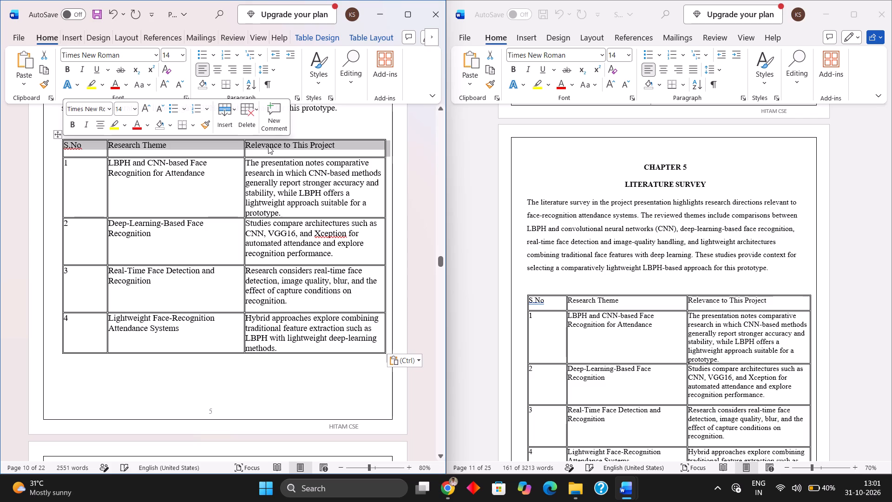
click(296, 133)
click(52, 134)
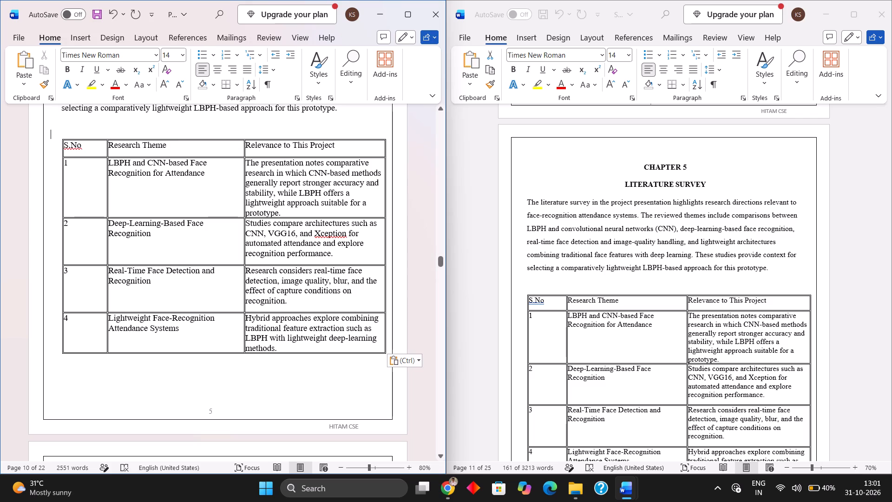
click(59, 136)
drag(46, 125, 157, 251)
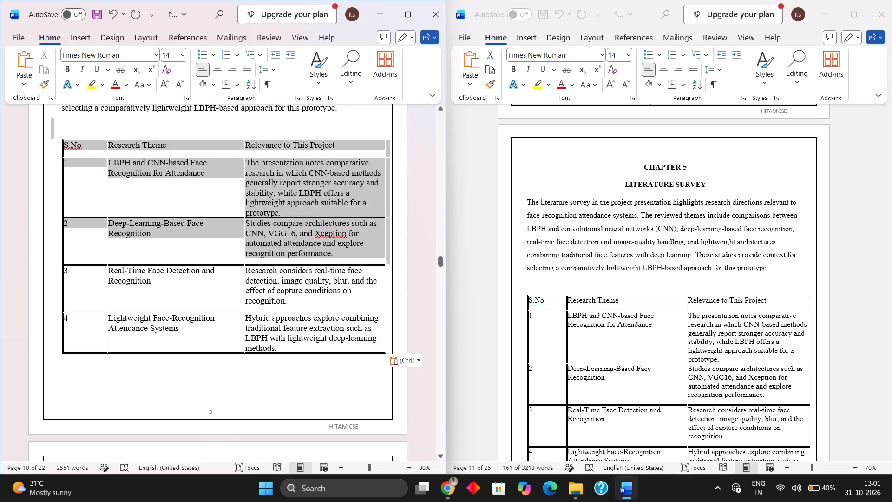
drag(157, 251, 268, 342)
click(219, 73)
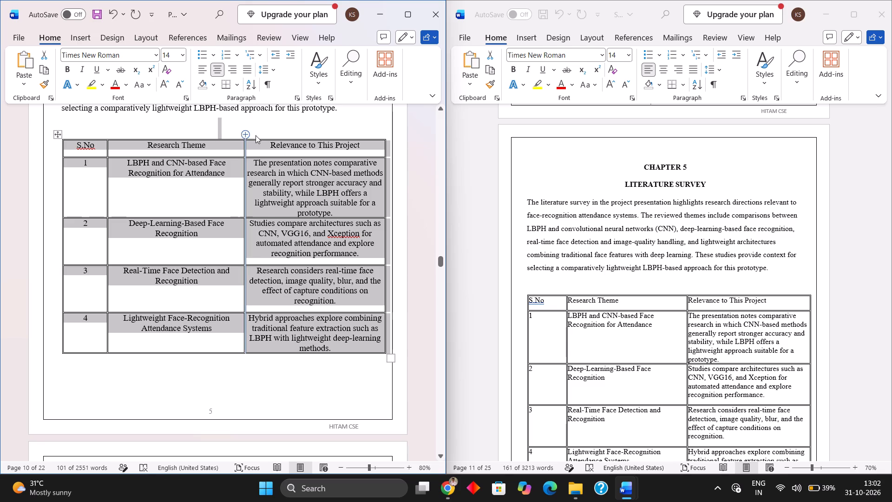
click(272, 135)
Narrow the S.No and Research Theme columns of the literature survey table, widening the Relevance to This Project column.
scroll(331, 272, down, 4)
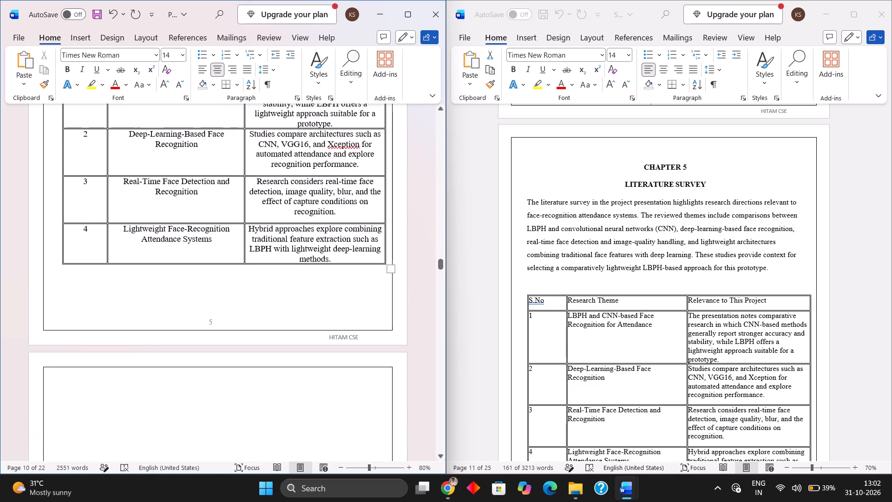
scroll(113, 307, up, 6)
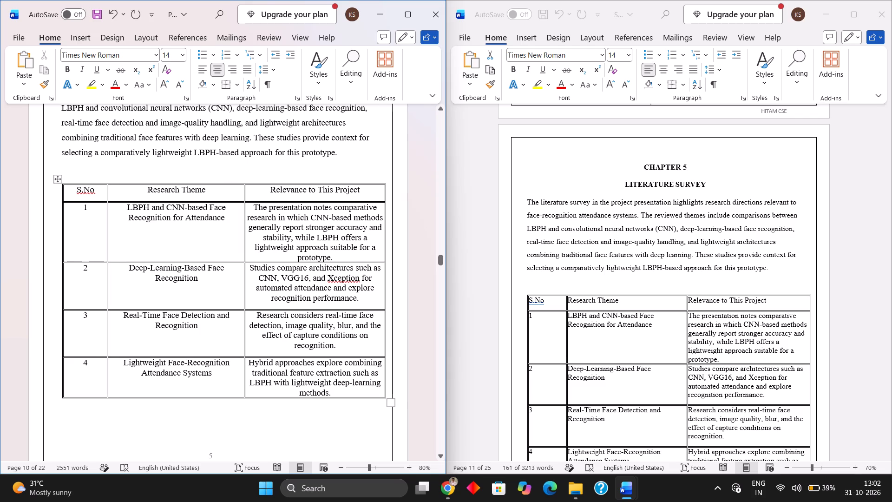
drag(107, 190, 98, 190)
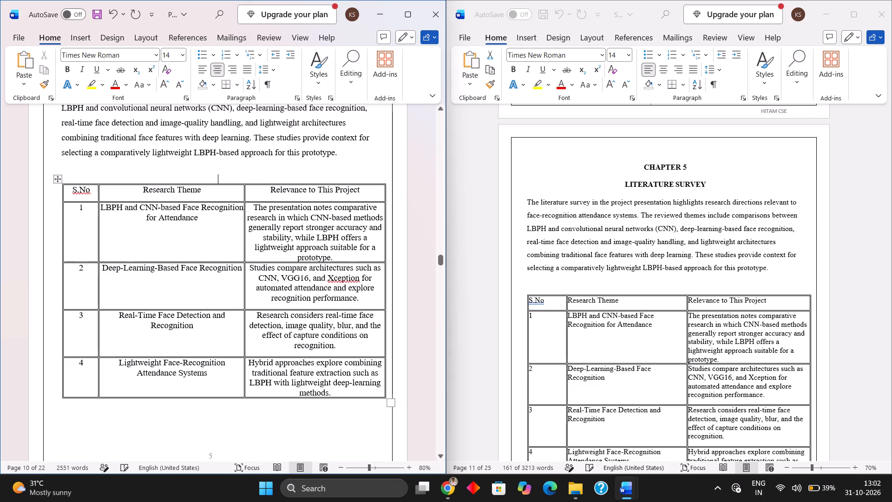
drag(244, 194, 230, 193)
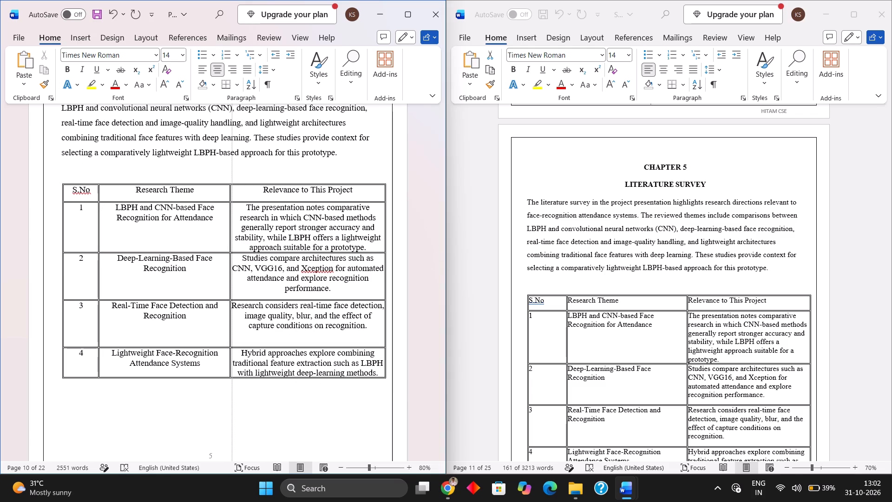
drag(230, 193, 228, 193)
Ignore all spelling flags for "Xception" and "S.No" in the report's literature survey table.
right_click(300, 270)
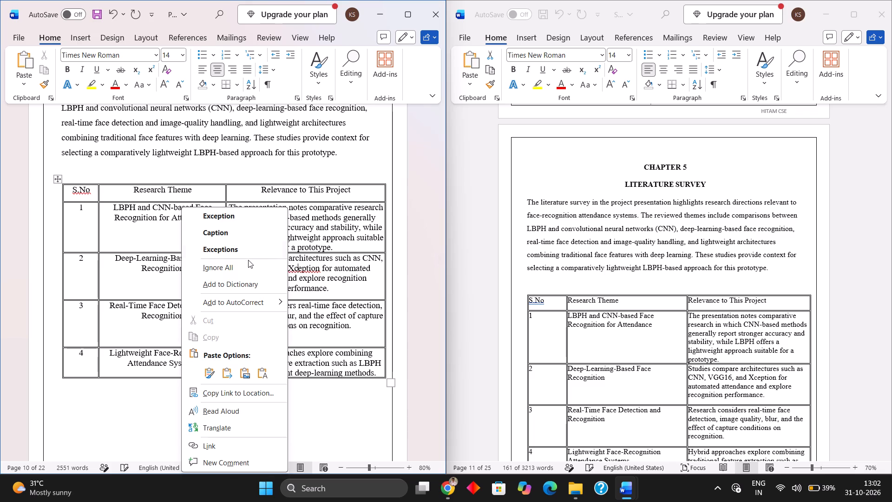
click(248, 264)
click(249, 388)
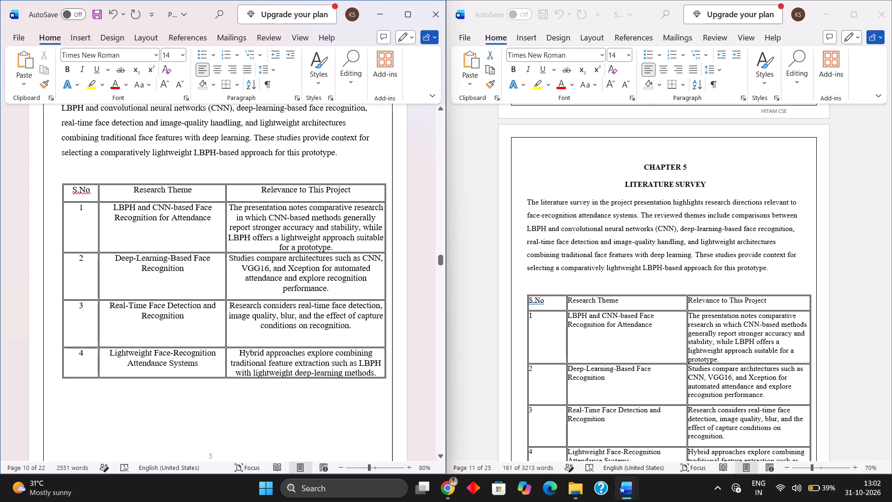
scroll(280, 429, down, 1)
right_click(83, 173)
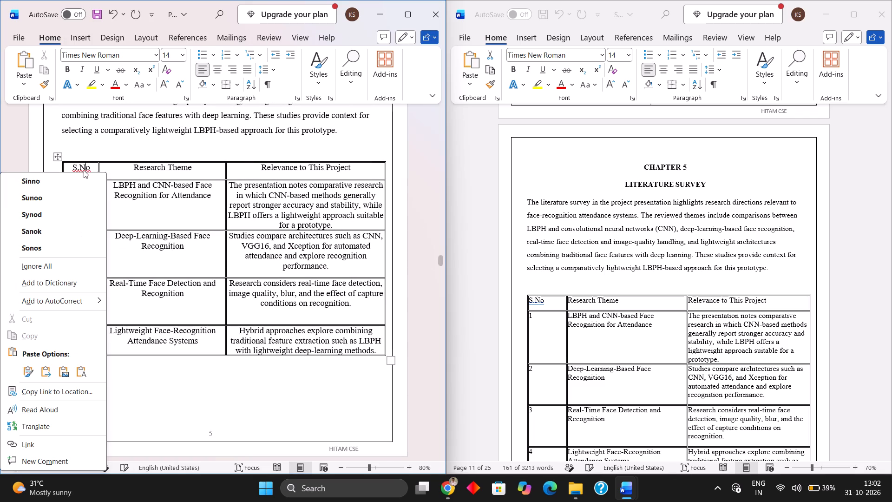
click(59, 267)
click(209, 370)
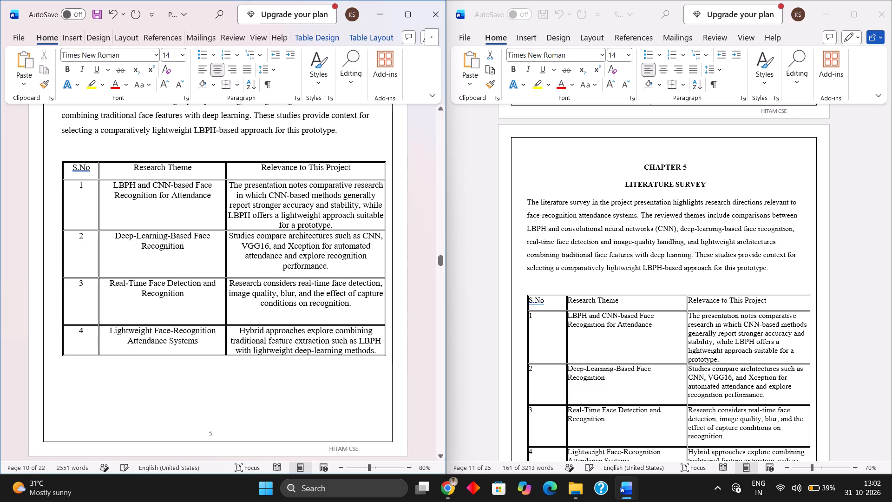
scroll(209, 370, down, 1)
right_click(82, 147)
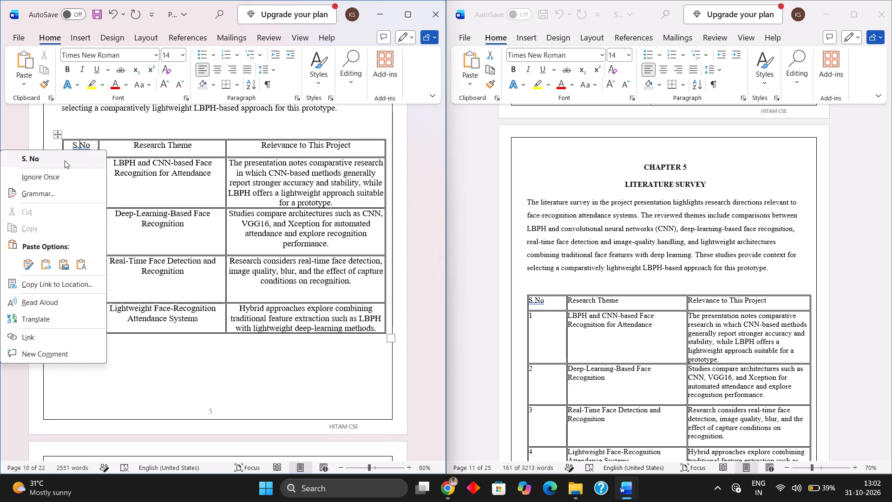
click(167, 358)
Delete an empty line on the blank page before Chapter 6 in the report.
scroll(176, 360, down, 7)
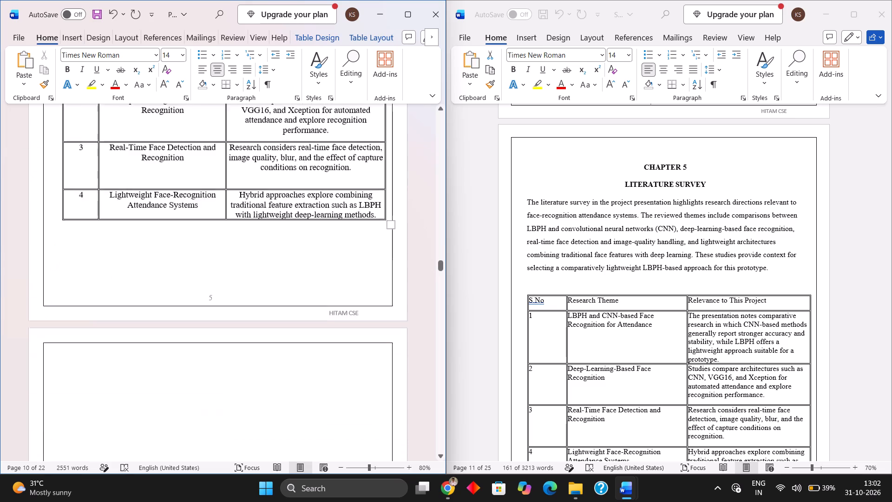
scroll(212, 348, down, 16)
scroll(234, 346, down, 9)
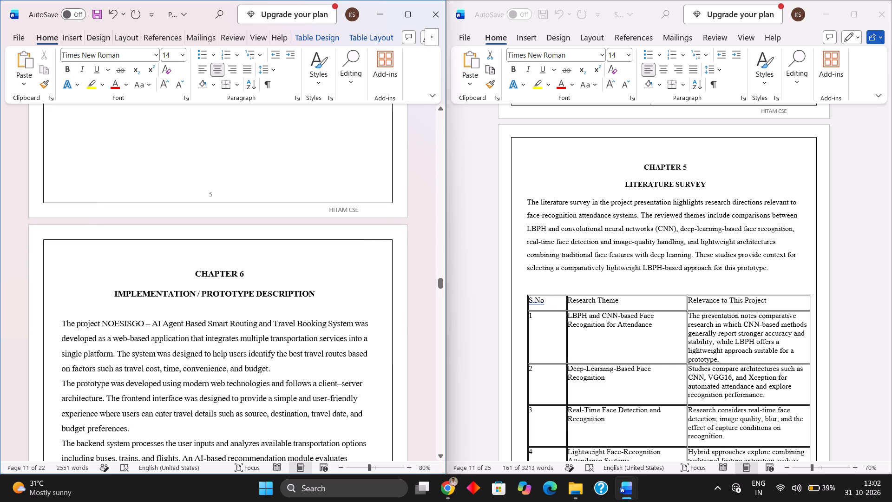
click(78, 185)
key(BackSpace)
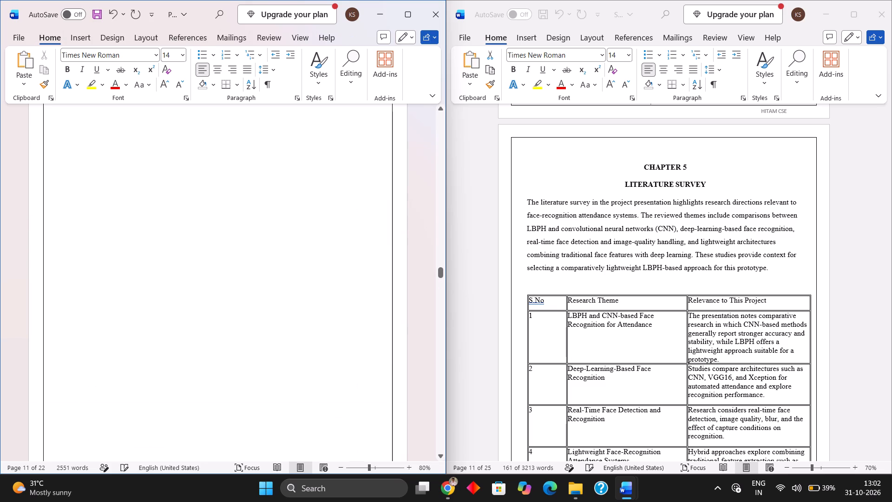
scroll(78, 185, up, 12)
click(58, 291)
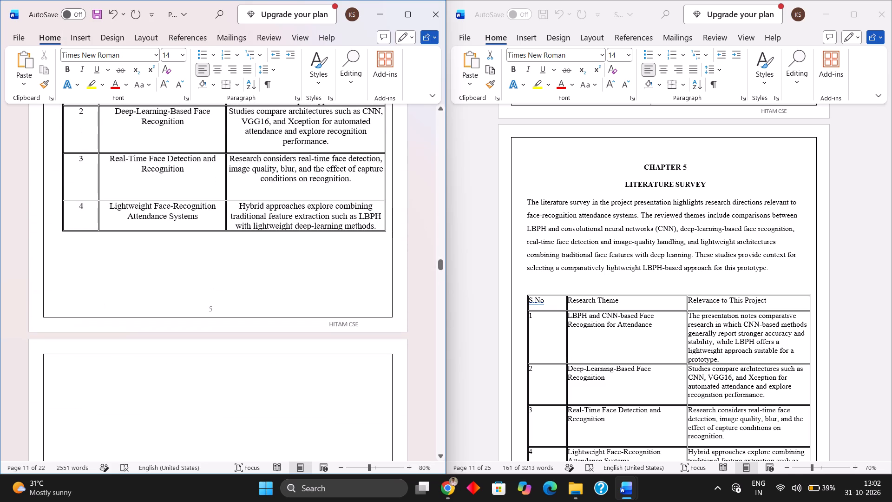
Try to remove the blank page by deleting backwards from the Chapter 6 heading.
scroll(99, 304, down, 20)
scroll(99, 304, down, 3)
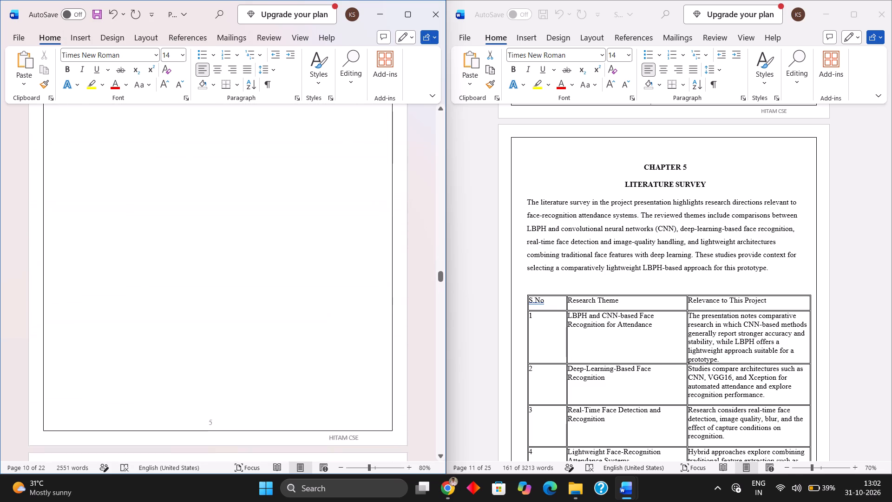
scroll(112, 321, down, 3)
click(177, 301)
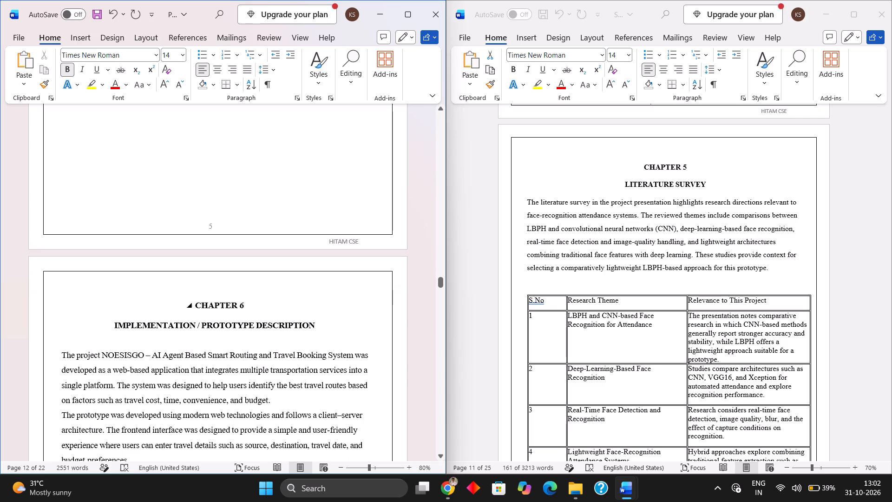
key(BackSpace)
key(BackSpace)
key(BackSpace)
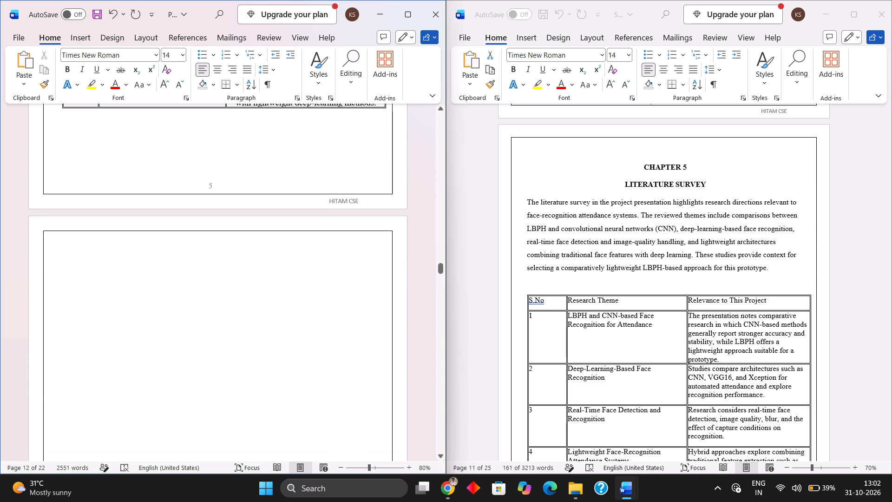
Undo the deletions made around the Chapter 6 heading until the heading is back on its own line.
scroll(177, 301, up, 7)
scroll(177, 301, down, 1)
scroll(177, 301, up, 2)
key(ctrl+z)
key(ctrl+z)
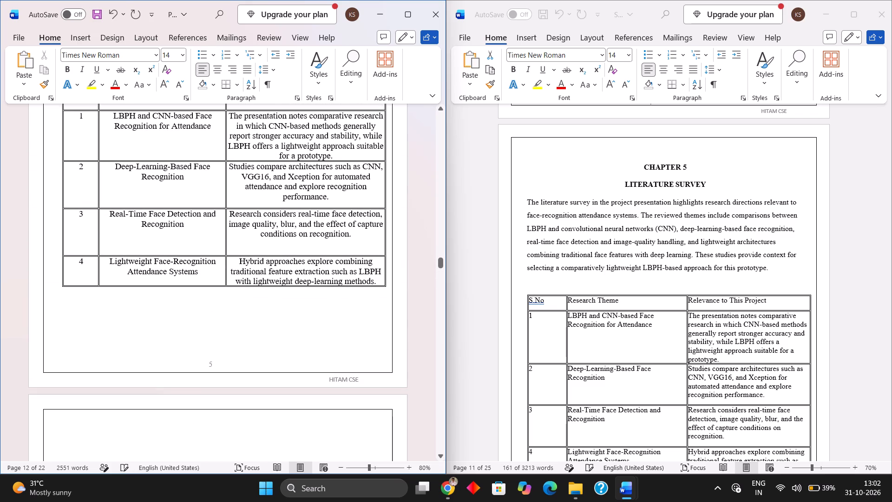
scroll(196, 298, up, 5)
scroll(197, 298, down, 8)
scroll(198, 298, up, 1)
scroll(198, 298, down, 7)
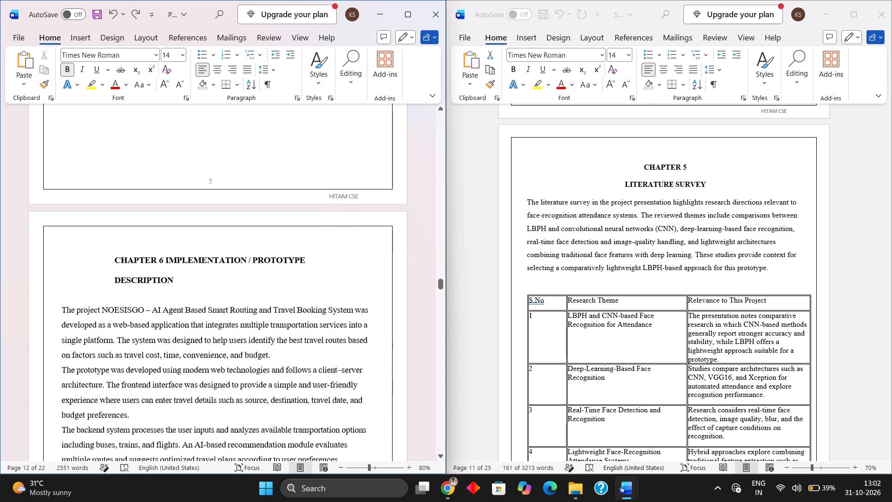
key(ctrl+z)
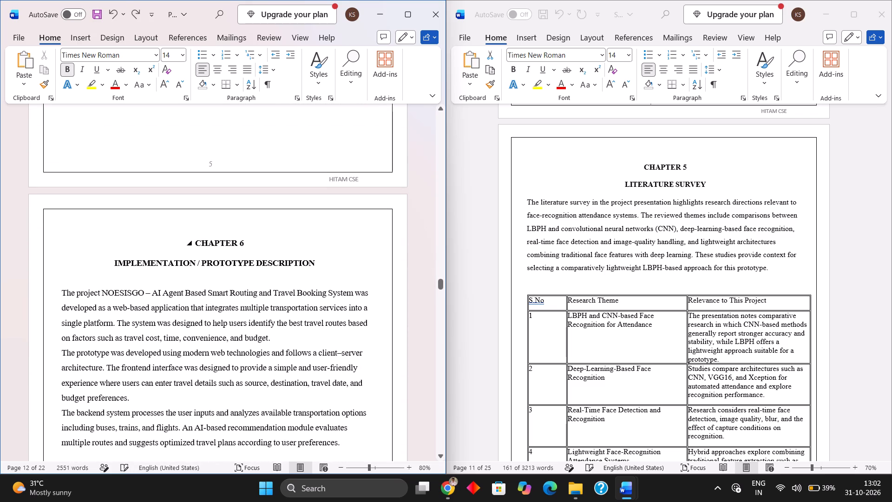
Delete the blank page between the literature survey table and the Chapter 6 heading, working from the blank page itself.
scroll(117, 245, up, 20)
scroll(117, 245, up, 8)
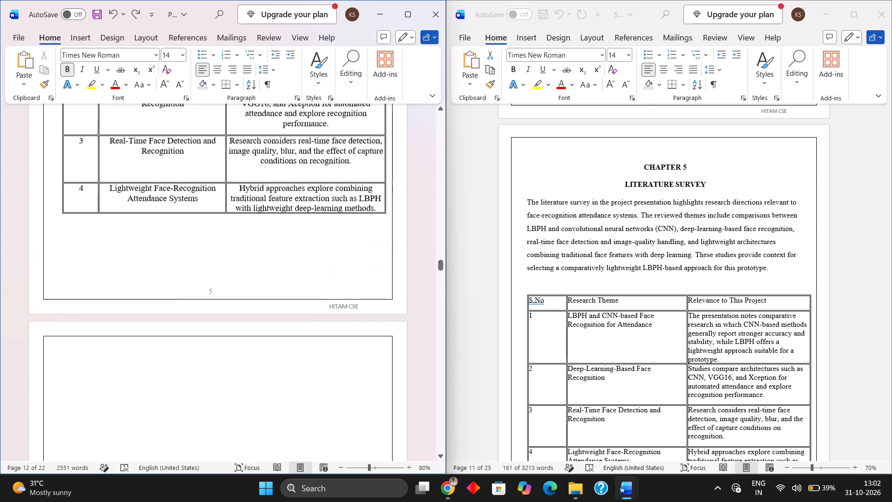
scroll(178, 301, down, 16)
click(202, 248)
scroll(203, 247, down, 2)
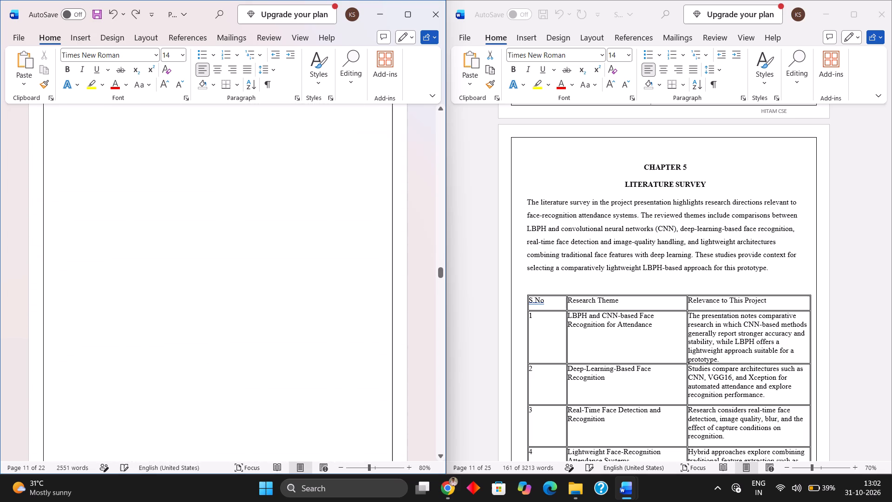
scroll(203, 247, down, 9)
click(220, 224)
right_click(220, 224)
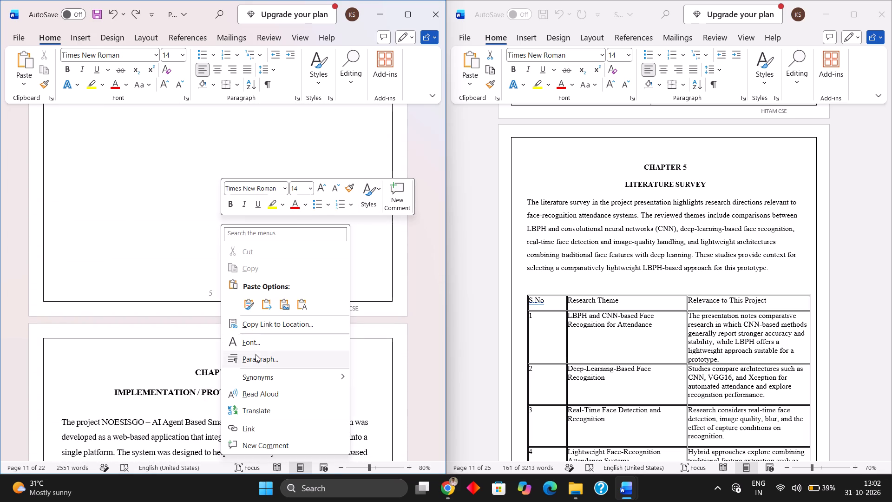
click(113, 244)
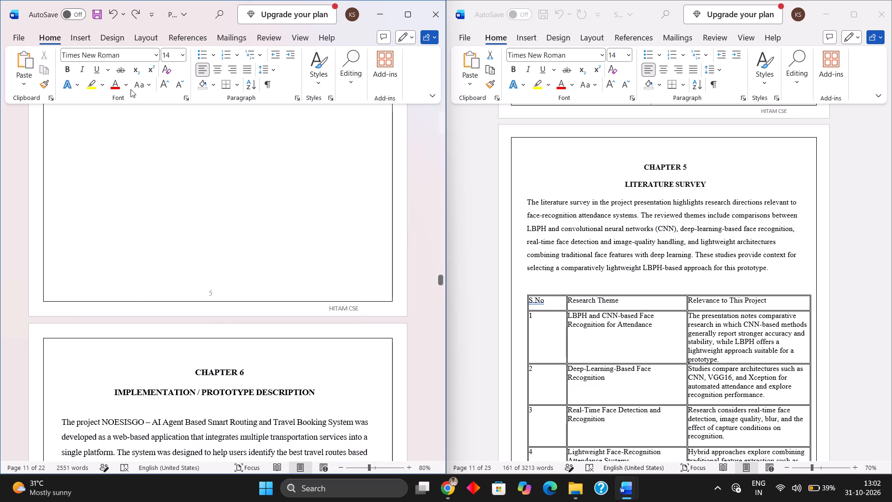
right_click(197, 221)
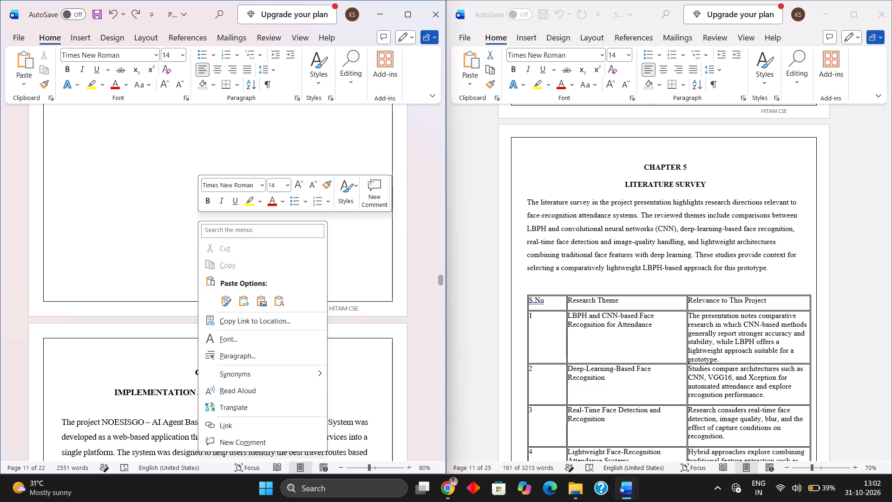
key(Delete)
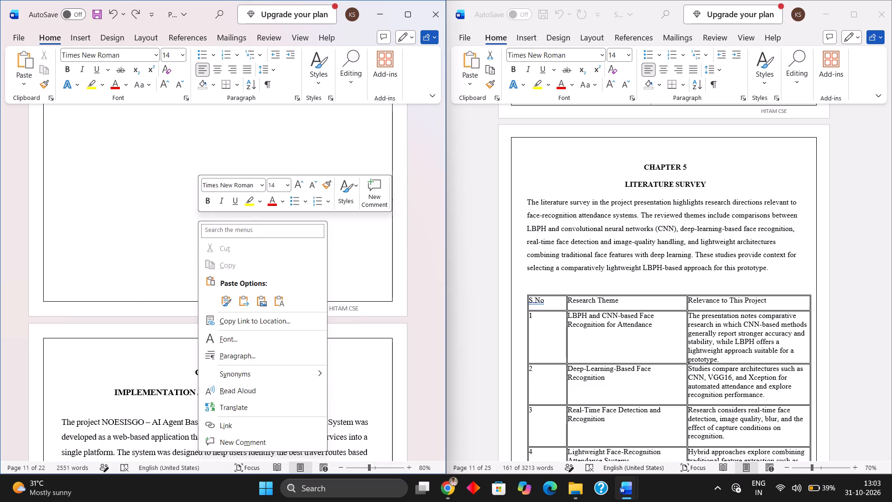
click(189, 220)
key(Delete)
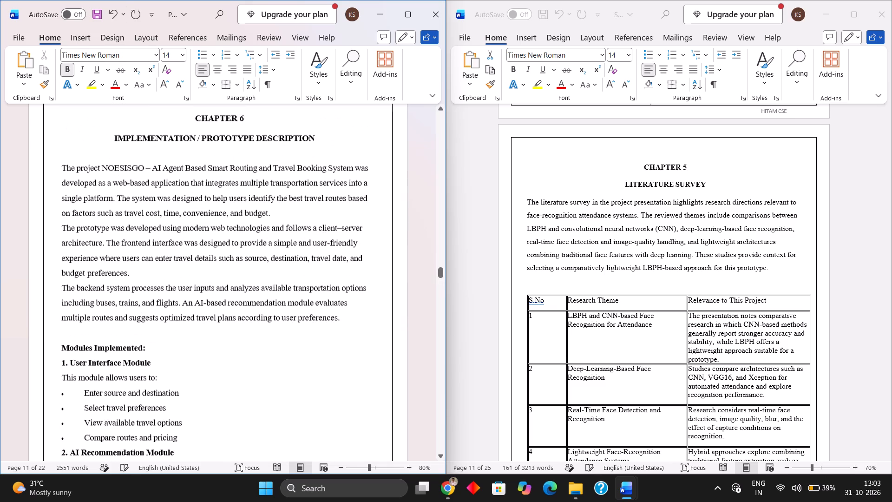
scroll(189, 220, down, 7)
scroll(189, 220, up, 12)
scroll(189, 220, down, 1)
scroll(189, 220, up, 12)
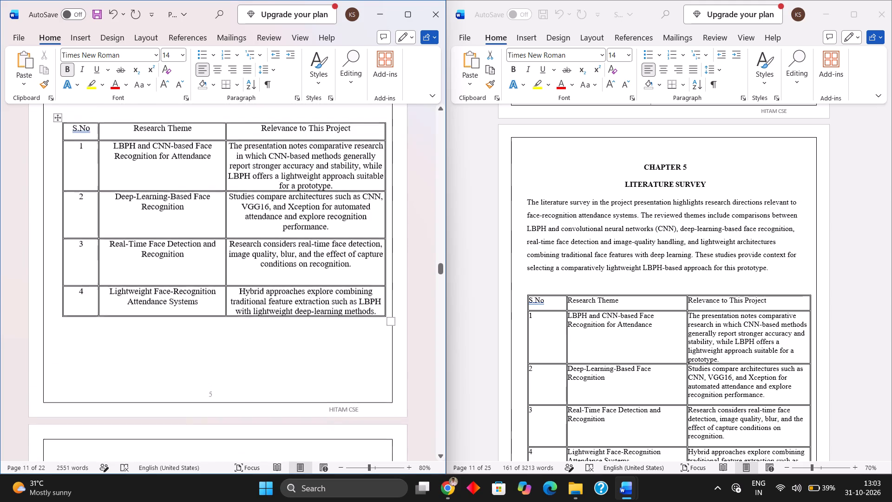
Compare Chapter 6's implementation and module content in the report with the Smart Attendance document, up to its Chapter 7.
scroll(189, 220, down, 17)
scroll(207, 211, down, 8)
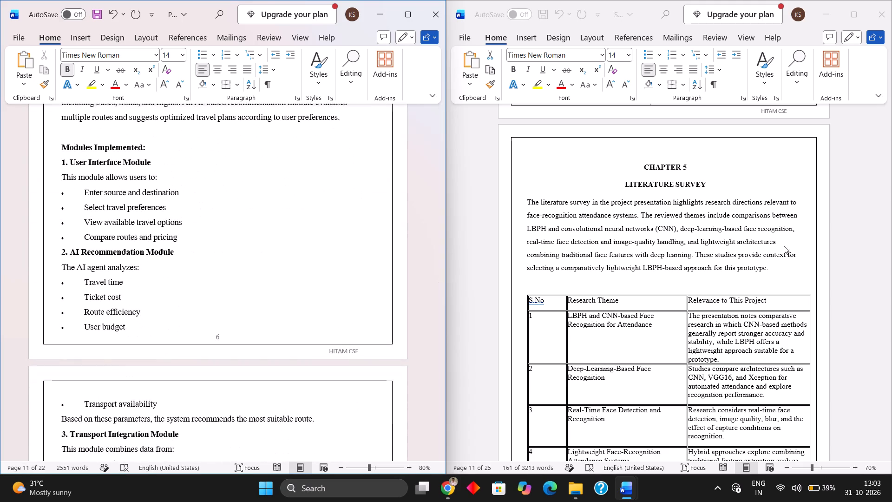
scroll(695, 265, down, 20)
scroll(708, 271, down, 4)
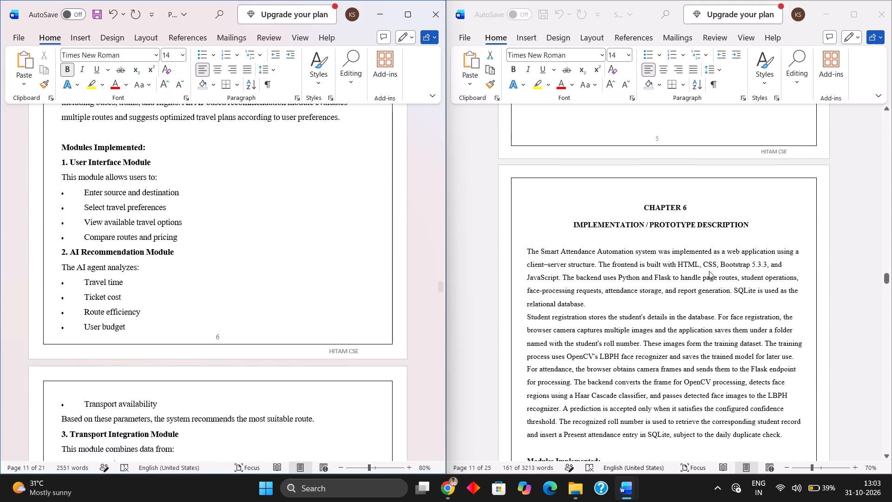
scroll(709, 271, down, 13)
scroll(147, 265, down, 9)
scroll(315, 260, down, 6)
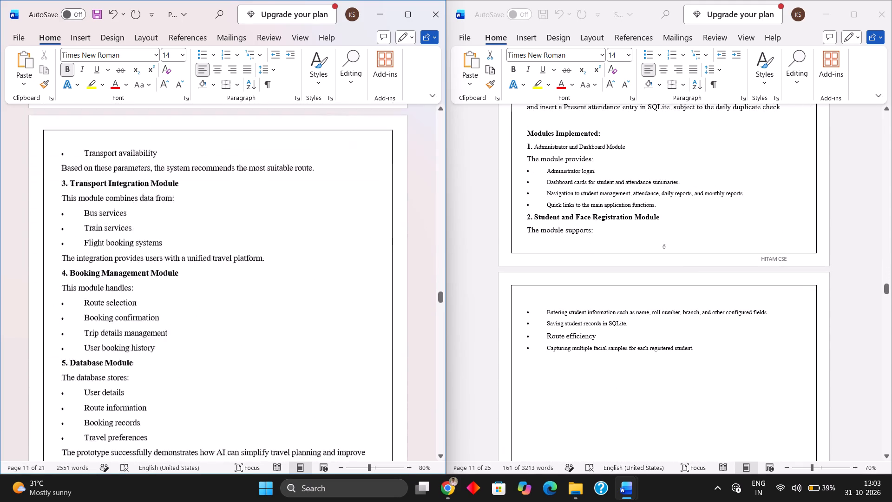
scroll(315, 260, down, 3)
scroll(650, 278, down, 19)
scroll(654, 280, down, 9)
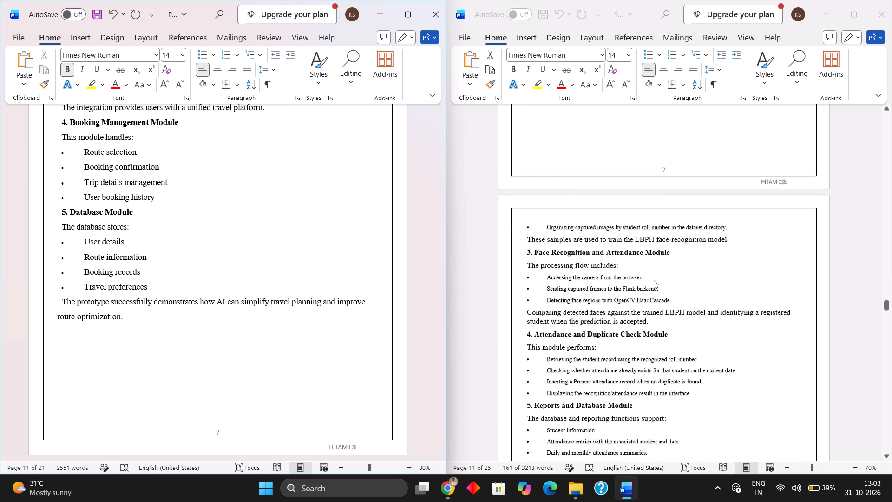
scroll(654, 279, down, 19)
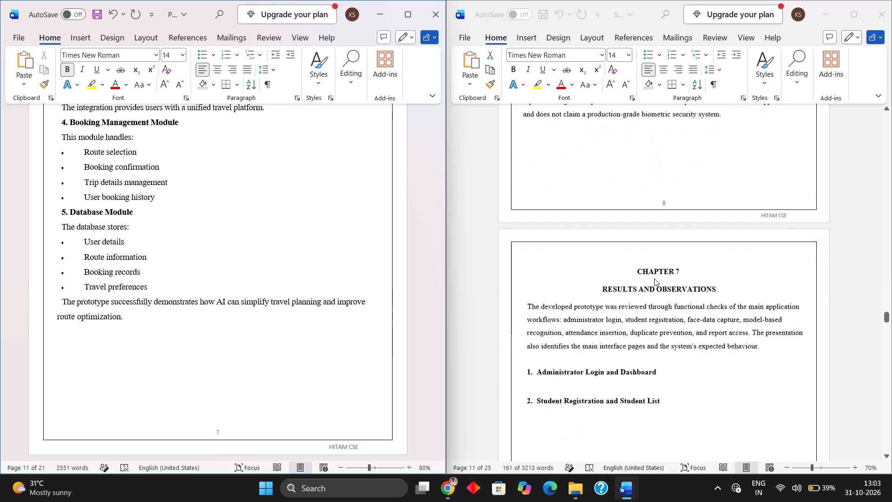
scroll(654, 278, down, 7)
scroll(654, 279, up, 1)
scroll(654, 279, down, 2)
scroll(654, 279, up, 1)
scroll(654, 279, down, 1)
scroll(654, 279, up, 10)
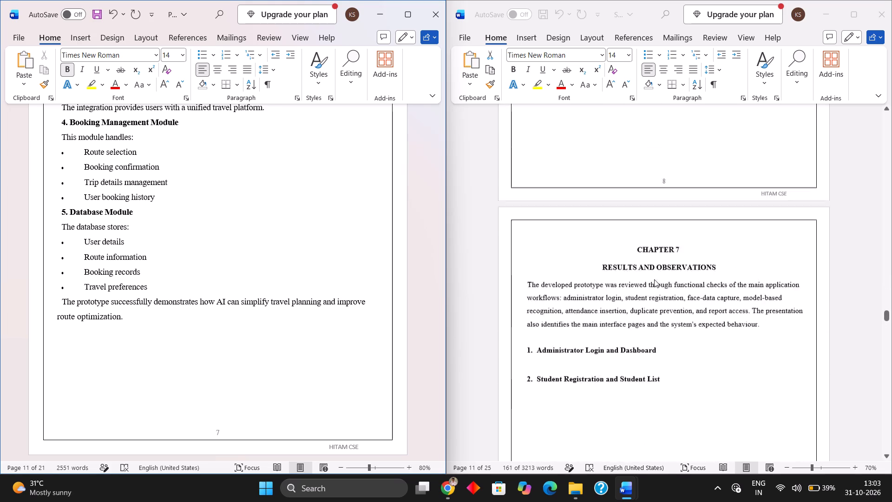
scroll(654, 279, up, 20)
scroll(654, 279, up, 9)
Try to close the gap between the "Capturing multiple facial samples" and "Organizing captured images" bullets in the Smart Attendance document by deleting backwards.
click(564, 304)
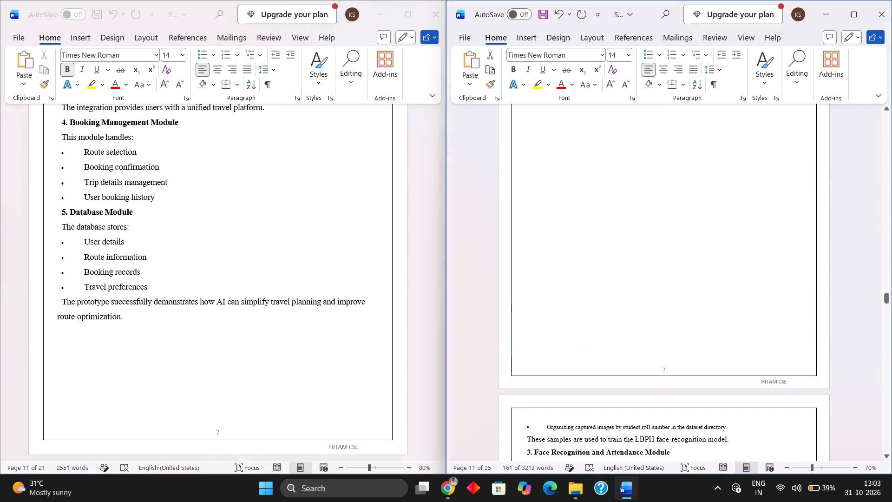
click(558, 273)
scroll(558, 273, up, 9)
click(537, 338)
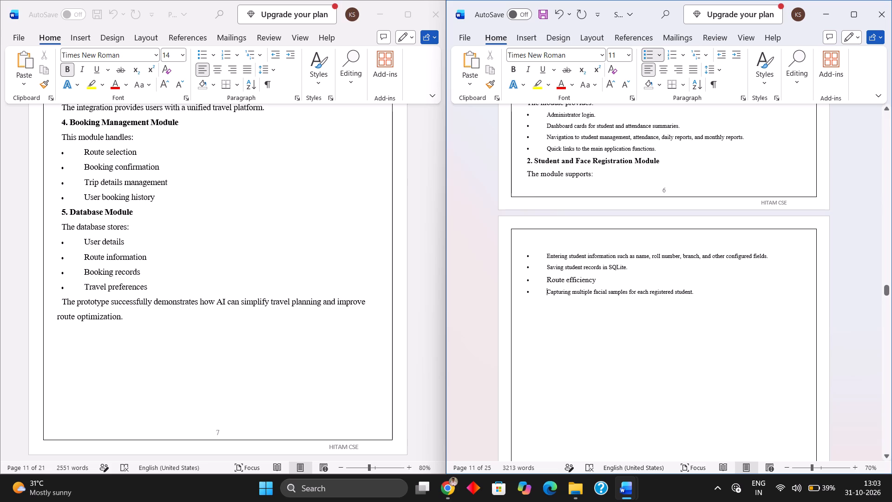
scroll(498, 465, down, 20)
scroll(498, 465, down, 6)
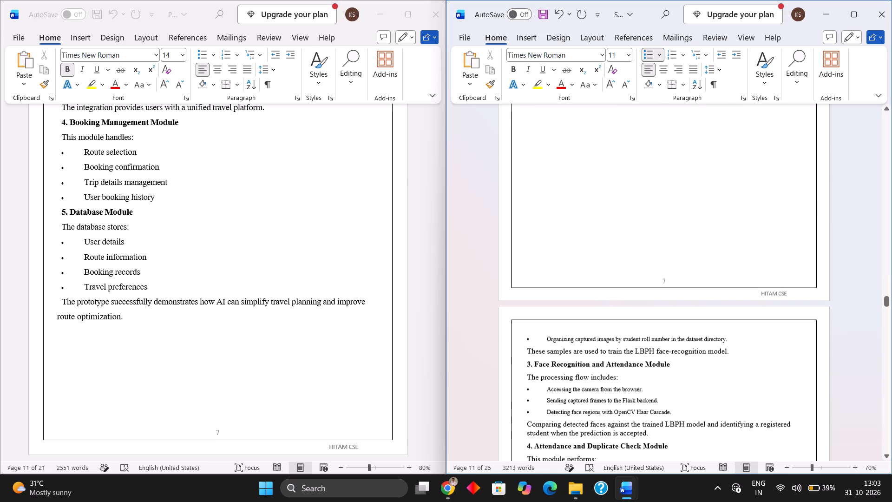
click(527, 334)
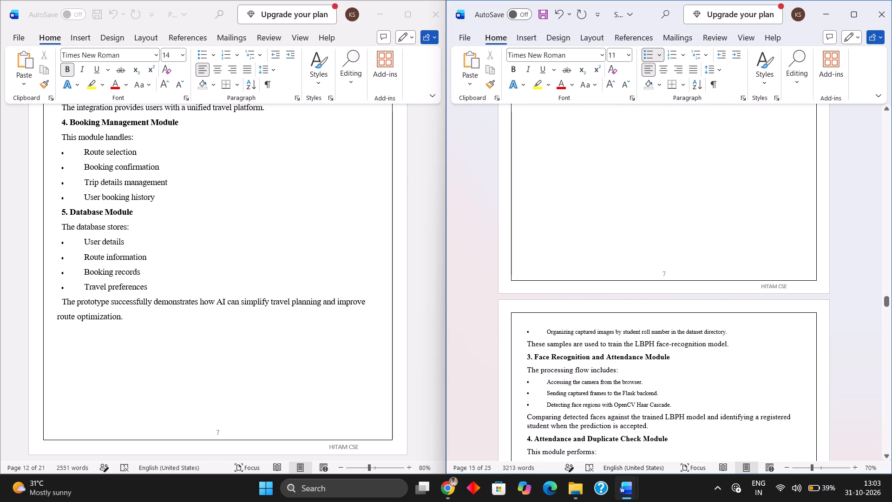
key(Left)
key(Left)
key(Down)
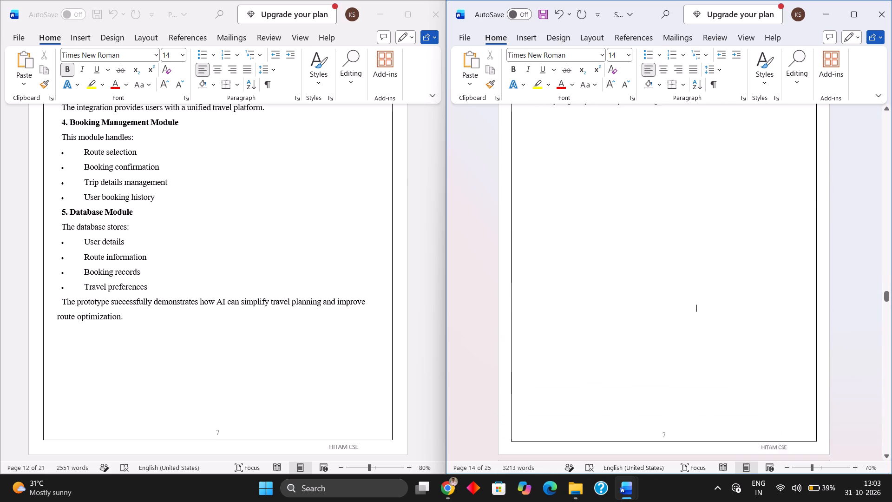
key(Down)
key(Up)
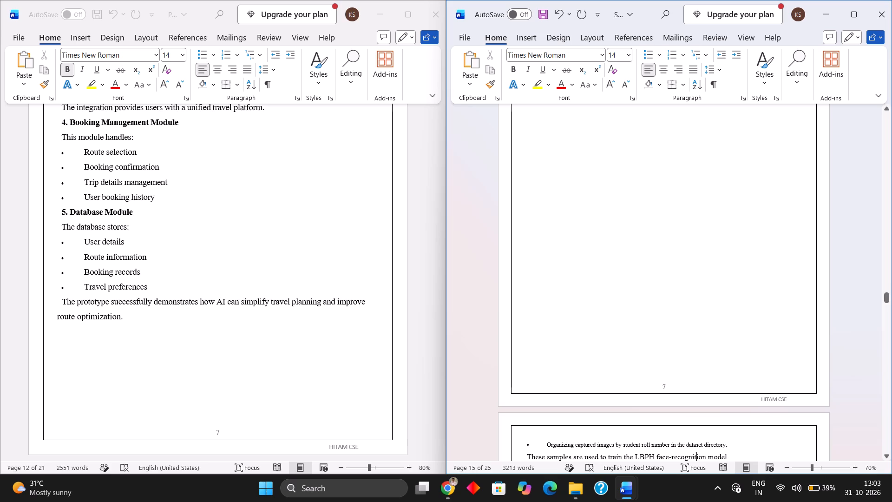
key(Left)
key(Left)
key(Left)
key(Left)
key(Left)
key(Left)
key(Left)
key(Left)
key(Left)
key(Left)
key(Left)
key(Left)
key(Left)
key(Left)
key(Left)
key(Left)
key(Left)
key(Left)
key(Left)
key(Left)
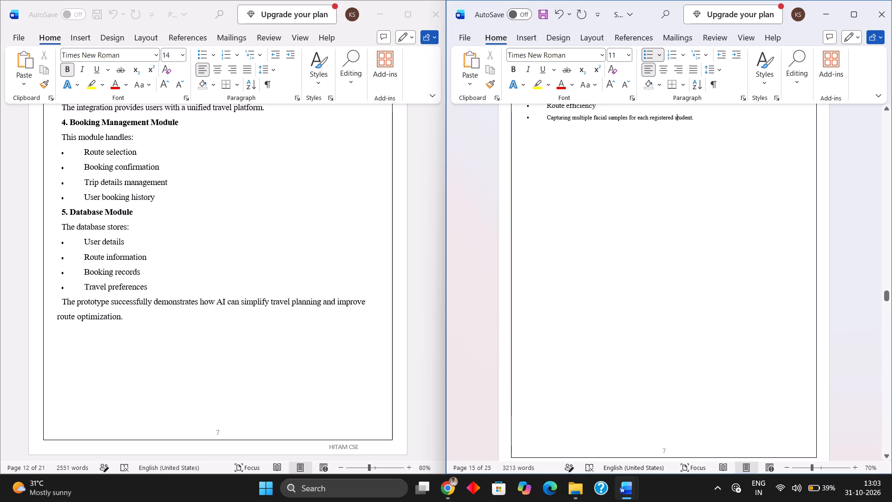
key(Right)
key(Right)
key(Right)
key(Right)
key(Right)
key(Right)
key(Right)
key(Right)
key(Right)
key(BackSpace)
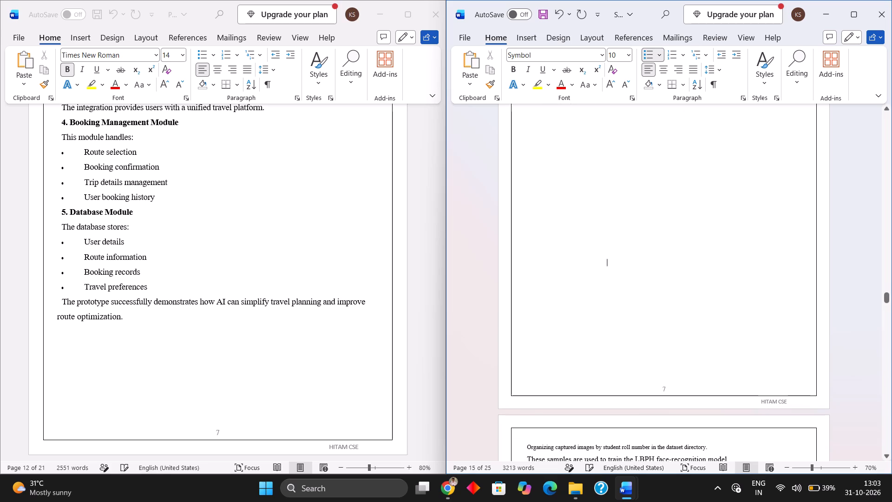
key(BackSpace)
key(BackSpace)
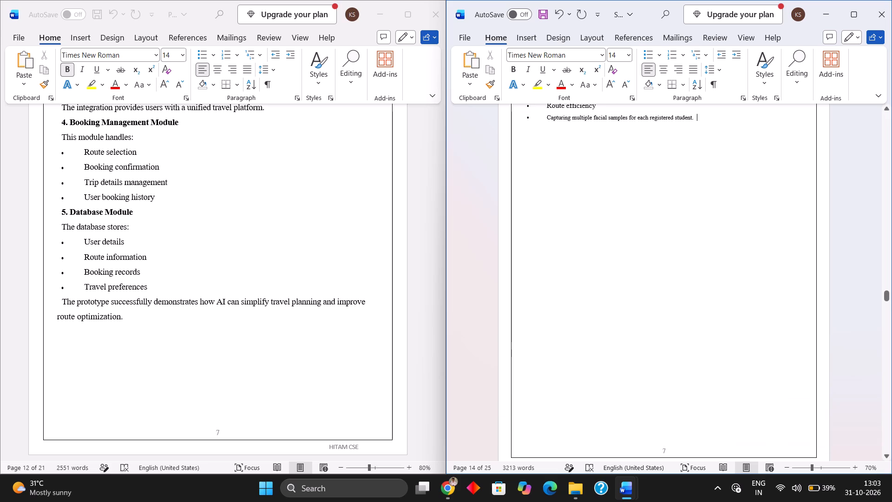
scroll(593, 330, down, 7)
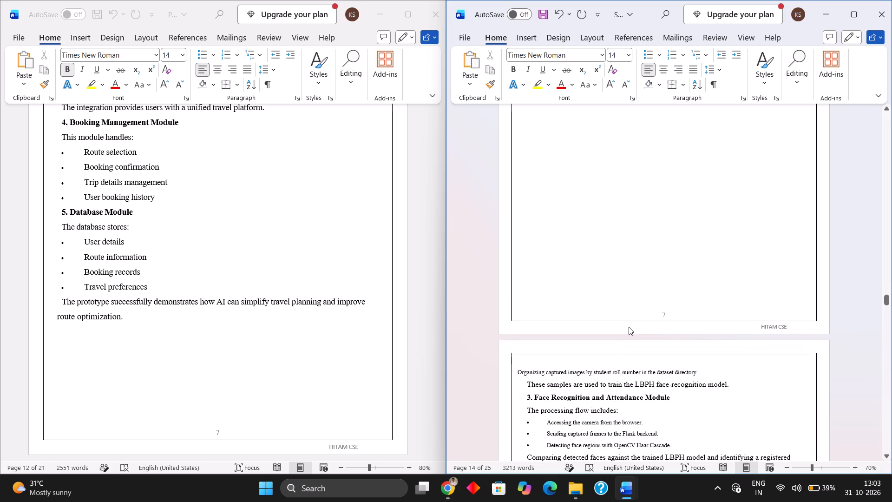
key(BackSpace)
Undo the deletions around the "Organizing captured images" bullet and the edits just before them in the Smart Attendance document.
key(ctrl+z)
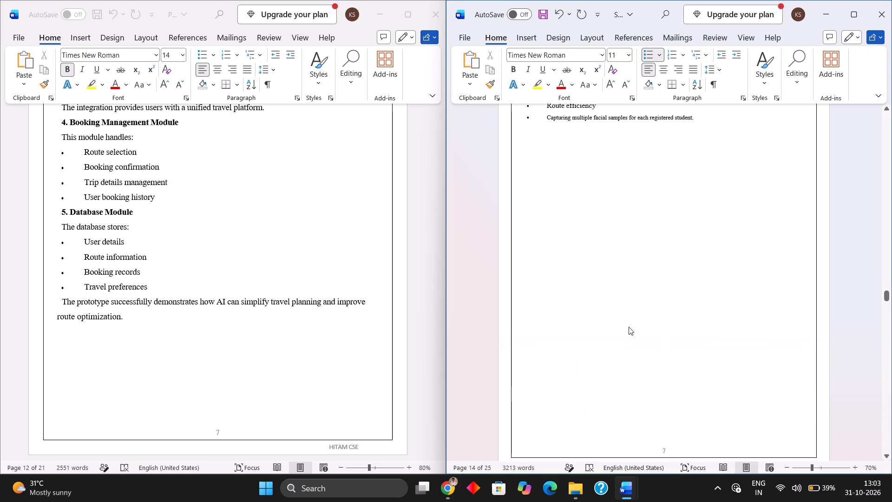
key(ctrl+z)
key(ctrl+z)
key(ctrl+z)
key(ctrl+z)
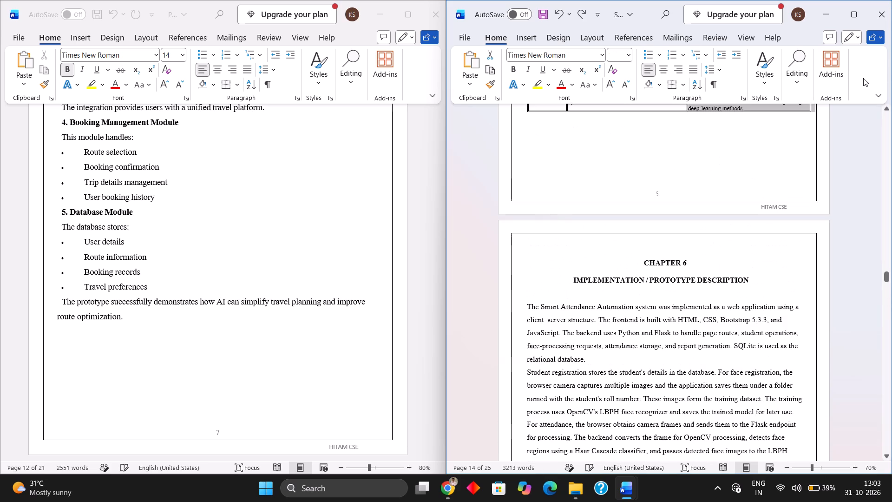
Examine the layout of Chapter 6 in the Smart Attendance document, from its heading through the pages listing the modules.
scroll(863, 78, down, 9)
click(887, 102)
click(696, 224)
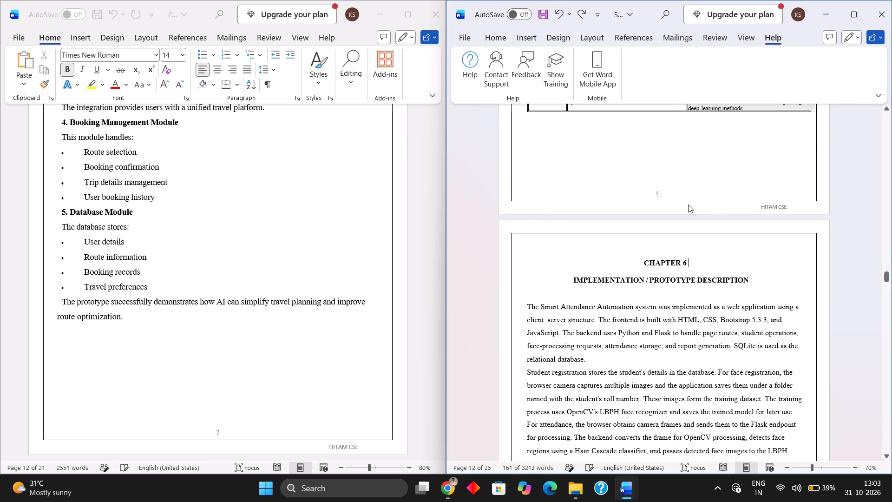
scroll(668, 183, down, 9)
scroll(668, 183, up, 6)
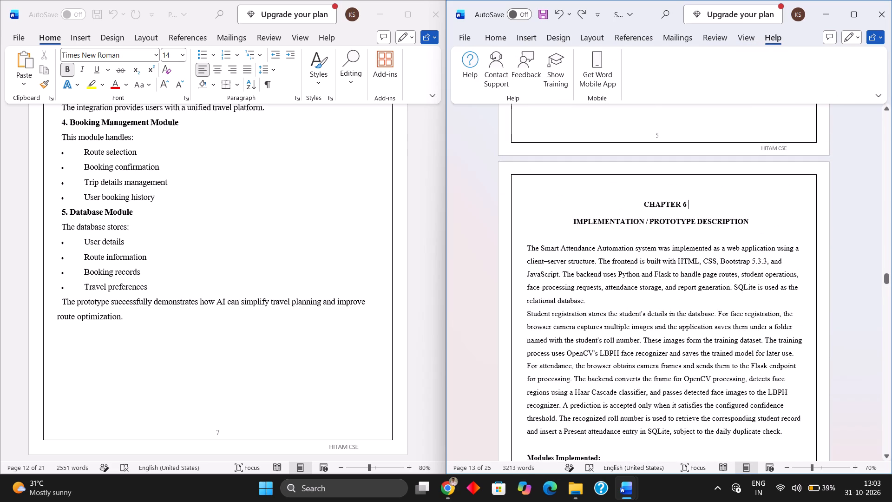
scroll(553, 245, down, 3)
scroll(534, 191, down, 2)
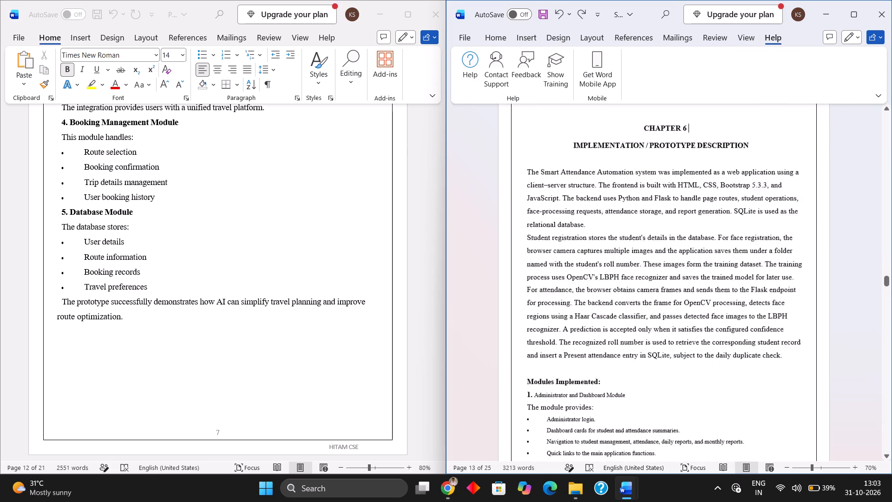
scroll(534, 192, down, 15)
scroll(541, 192, down, 17)
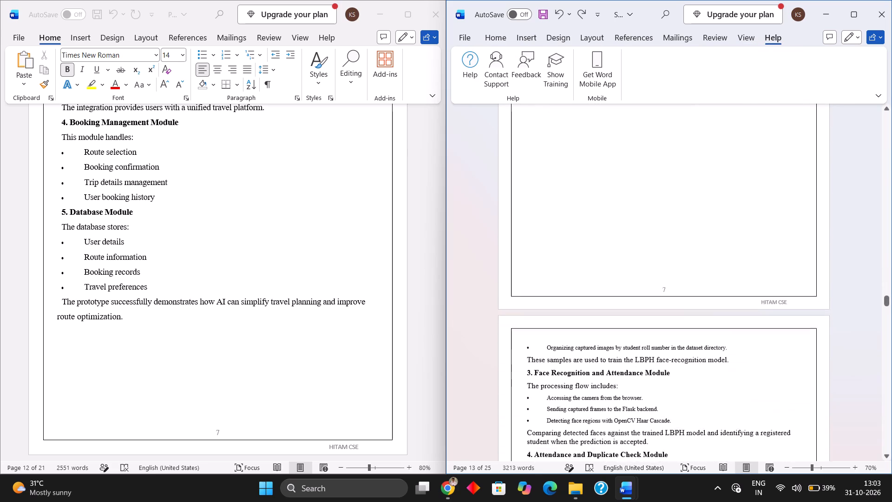
scroll(542, 193, down, 4)
Undo earlier edits in the Smart Attendance document, back through the bold formatting of the colons after the numbered module labels.
key(ctrl+z)
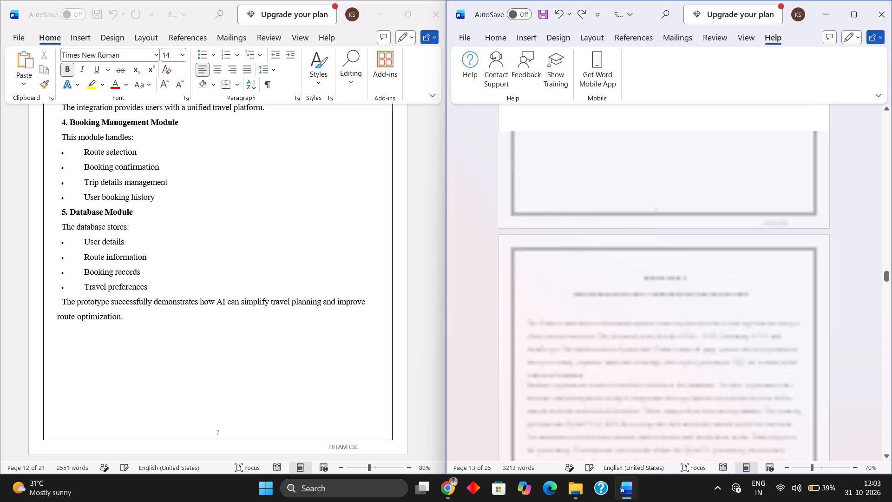
key(ctrl+z)
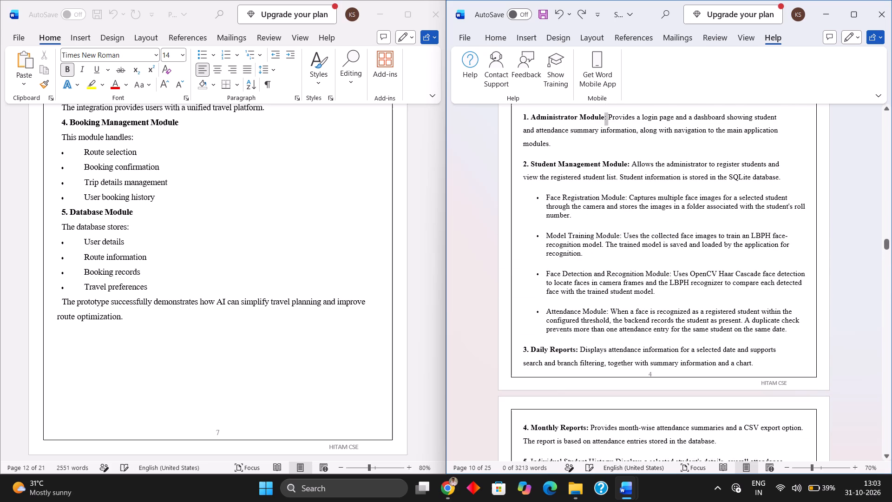
key(ctrl+z)
key(ctrl+z)
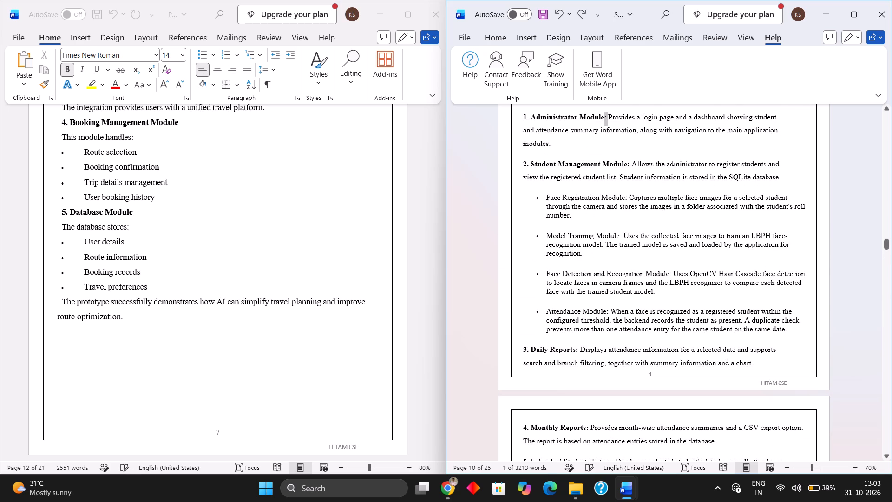
key(ctrl+z)
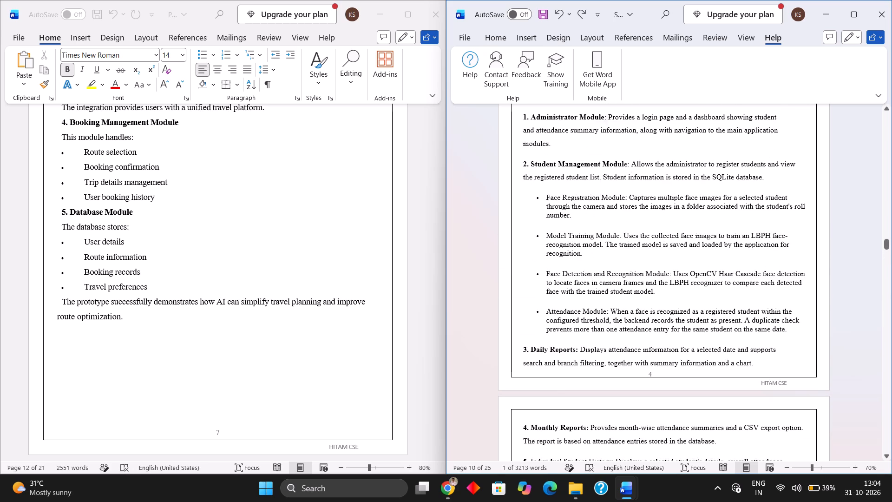
key(ctrl+z)
key(ctrl+z)
key(ctrl+z)
Copy the Smart Attendance document's Chapter 6 text from the implementation description through the Administrator and Dashboard Module's last bullet, "Quick links to the main application functions.".
ctrl+scroll(570, 191, down, 9)
ctrl+scroll(612, 200, up, 9)
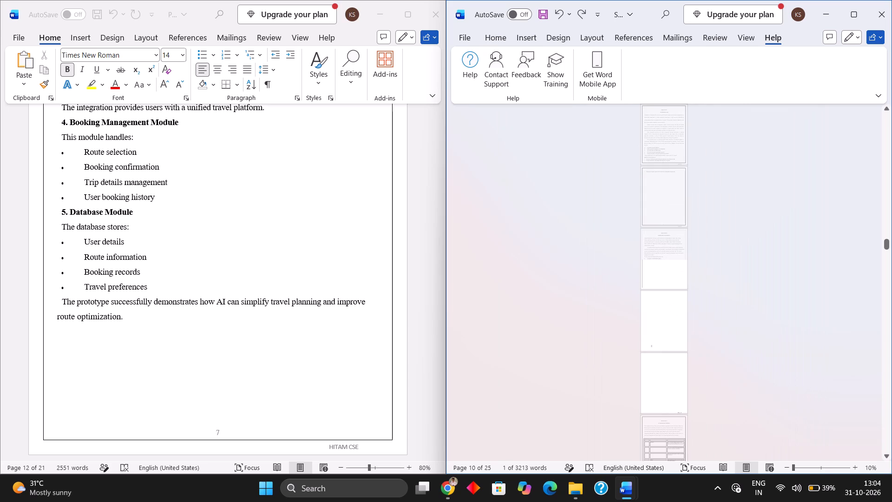
ctrl+scroll(698, 226, up, 5)
ctrl+scroll(697, 229, down, 9)
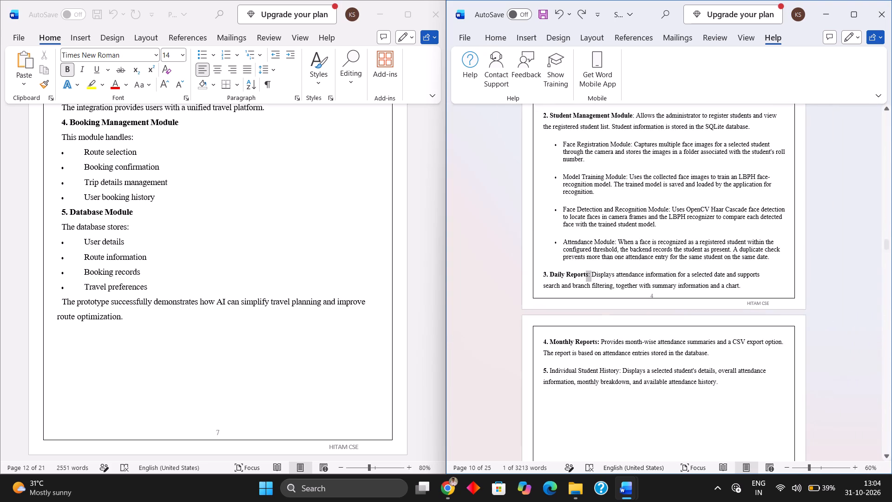
scroll(585, 346, down, 9)
scroll(614, 317, down, 9)
scroll(643, 265, down, 18)
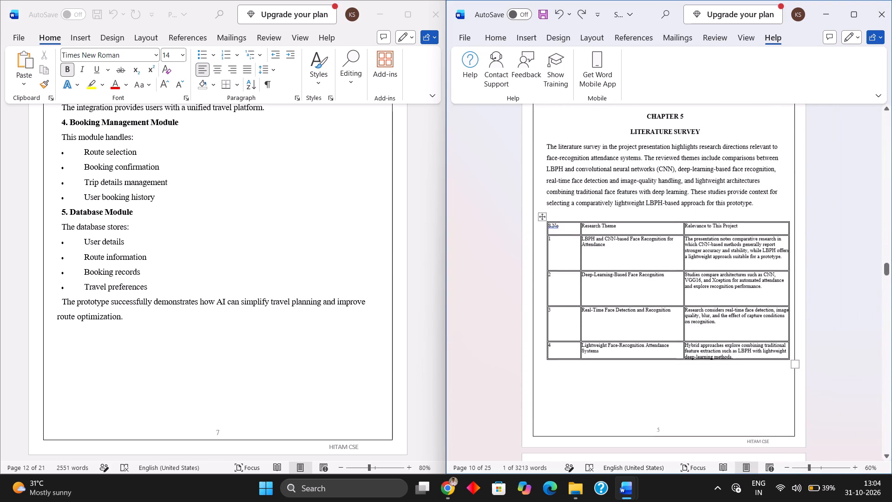
scroll(650, 258, down, 20)
scroll(657, 253, down, 3)
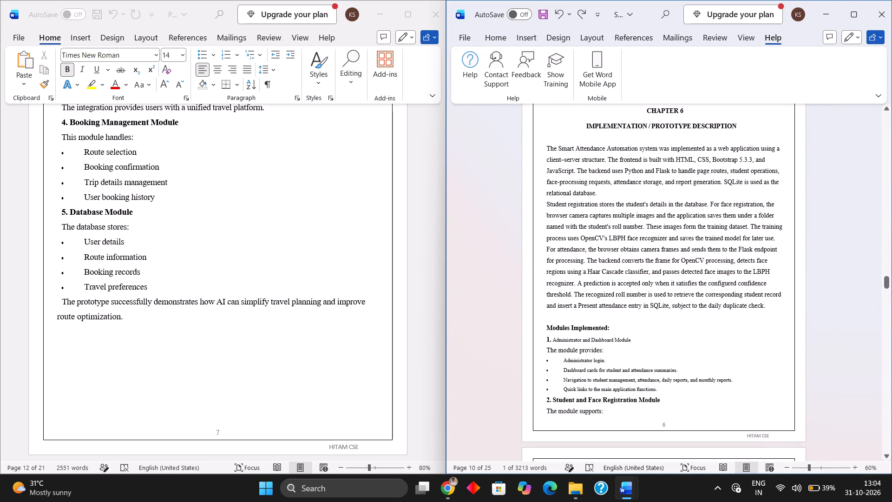
drag(546, 142, 775, 320)
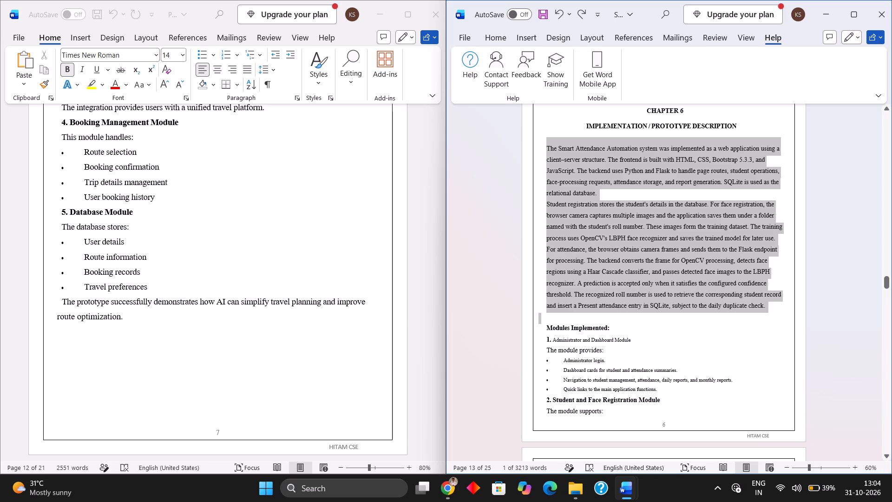
drag(775, 320, 754, 410)
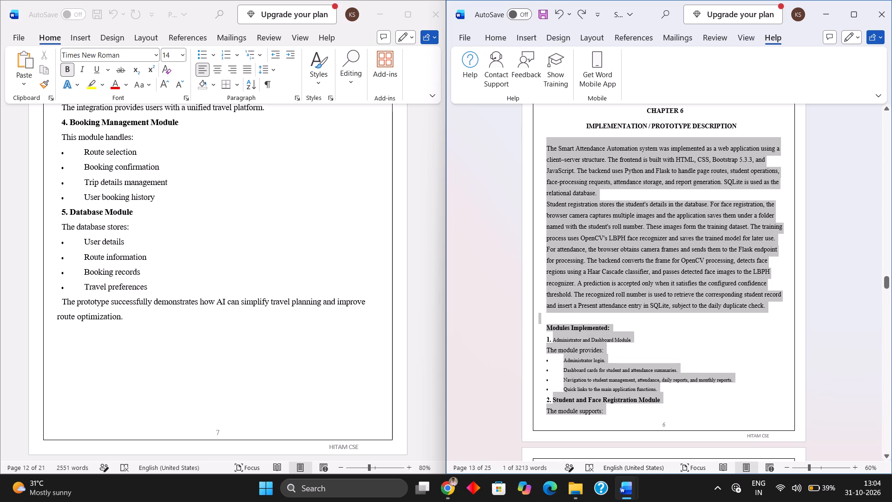
drag(754, 410, 754, 420)
scroll(754, 418, down, 4)
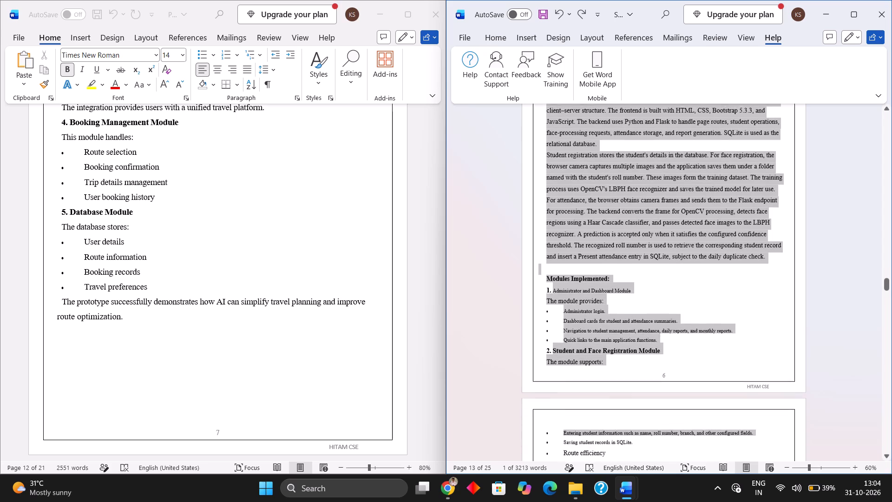
drag(754, 420, 708, 395)
scroll(754, 420, down, 2)
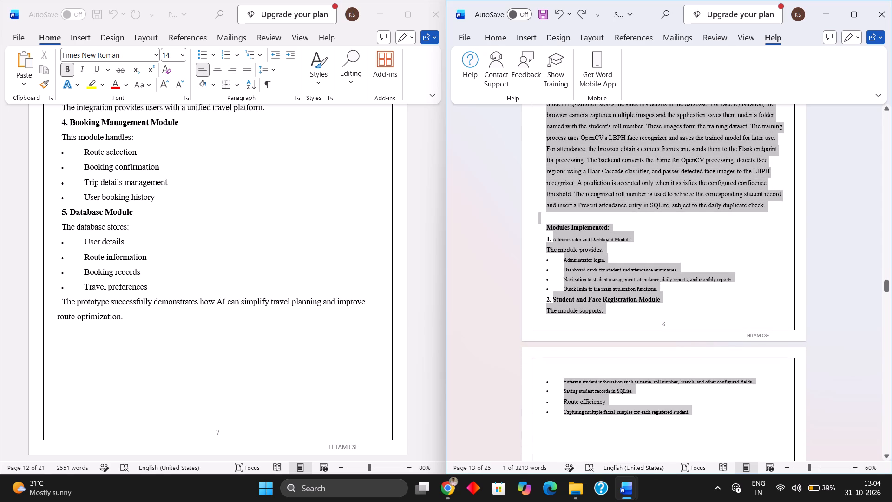
drag(708, 395, 670, 286)
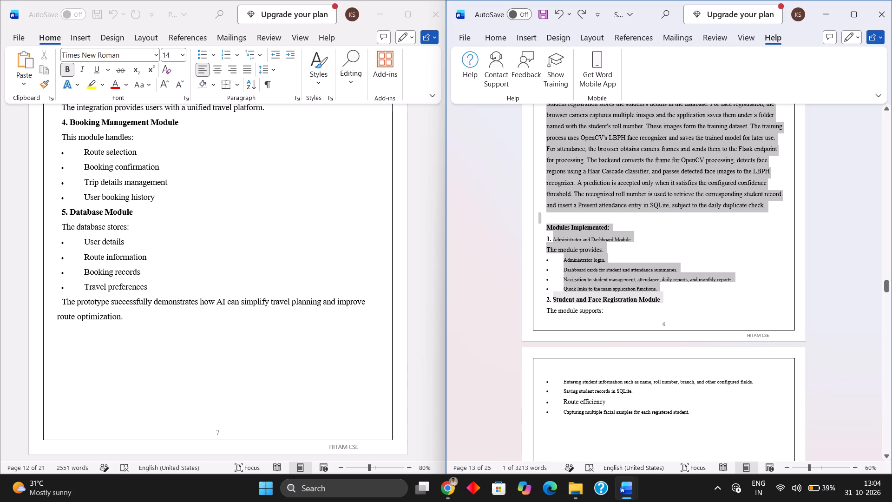
drag(670, 286, 671, 286)
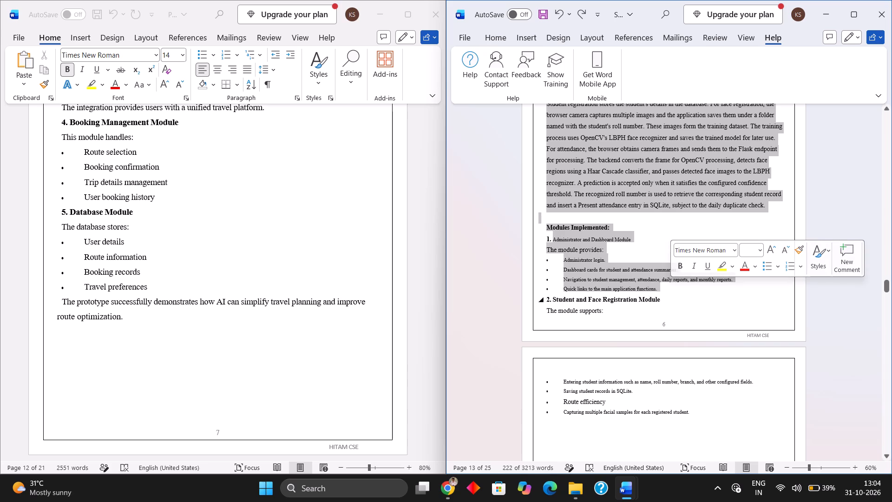
key(ctrl+c)
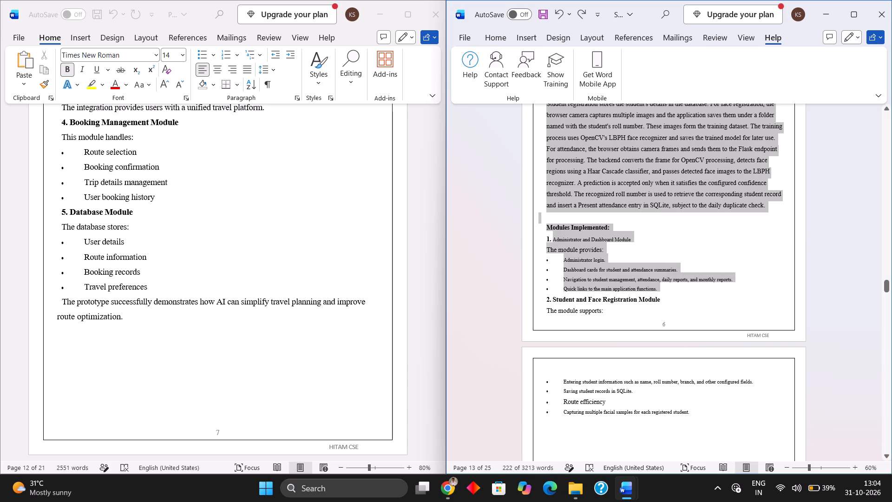
click(690, 315)
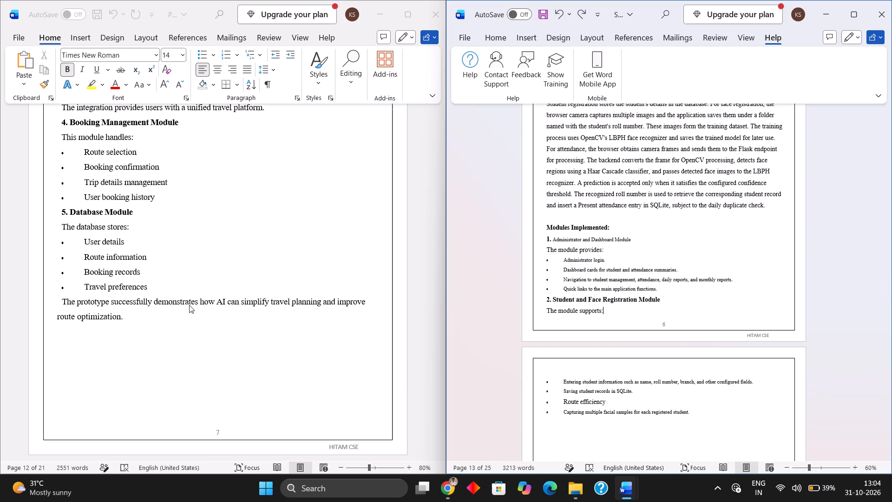
Copy the Smart Attendance document's Chapter 6 description paragraphs, from "The Smart Attendance Automation system" through "daily duplicate check.".
scroll(171, 305, up, 9)
scroll(171, 305, down, 1)
scroll(171, 305, up, 20)
scroll(171, 305, up, 2)
scroll(171, 305, down, 1)
scroll(171, 305, up, 2)
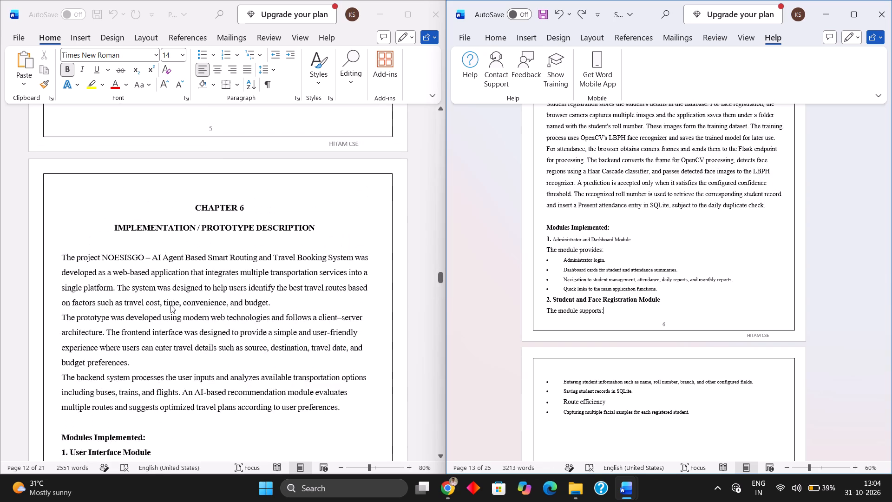
scroll(171, 305, down, 4)
scroll(649, 264, up, 9)
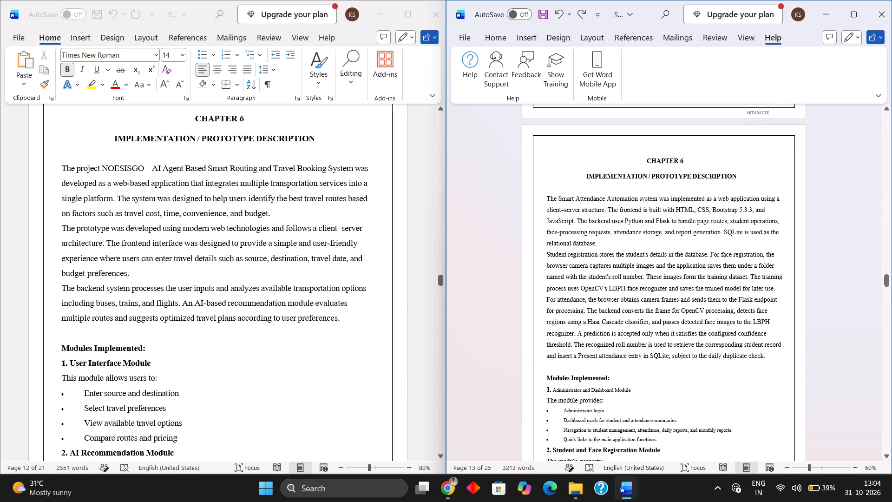
click(541, 197)
drag(544, 197, 675, 281)
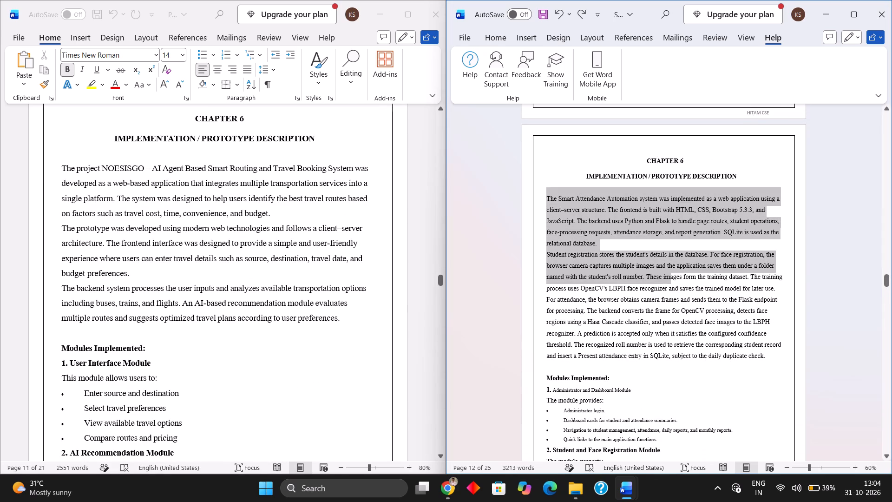
drag(675, 281, 773, 352)
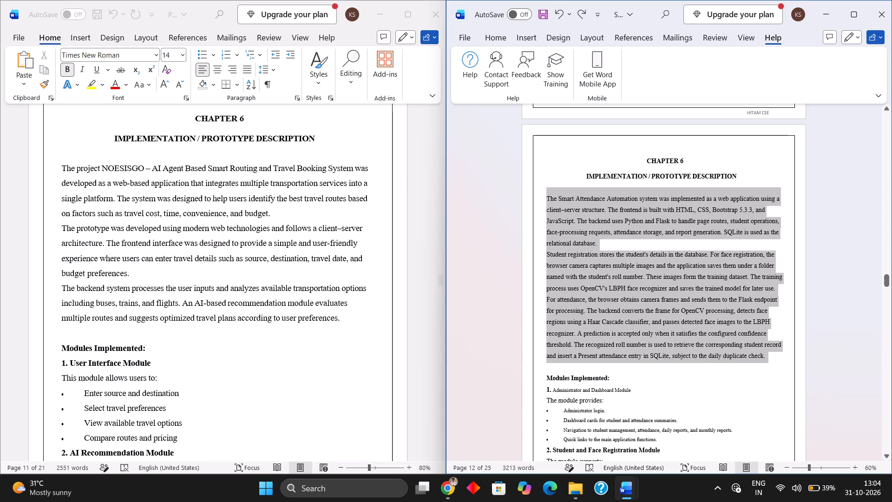
drag(773, 352, 766, 352)
key(ctrl+c)
Replace the travel-project description paragraphs in the PBL report's Chapter 6 with the copied Smart Attendance paragraphs, leaving no extra line break after them.
click(64, 168)
drag(61, 166, 339, 324)
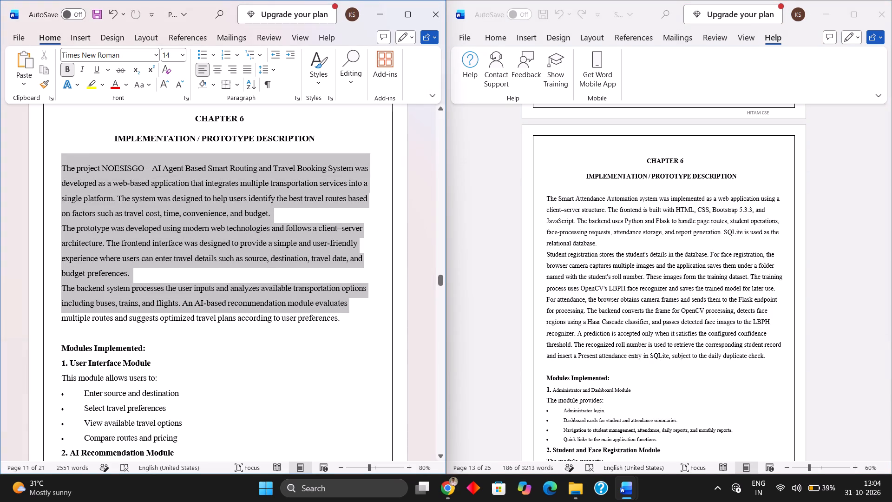
drag(339, 324, 337, 321)
key(ctrl+v)
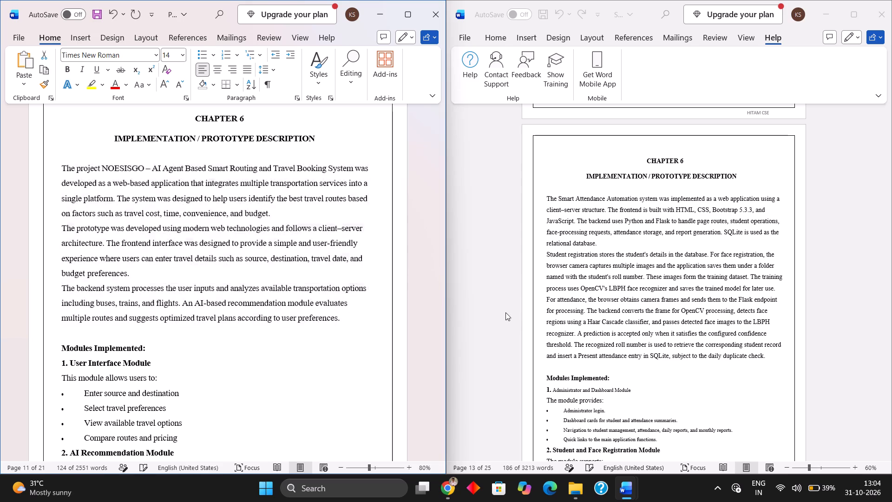
key(BackSpace)
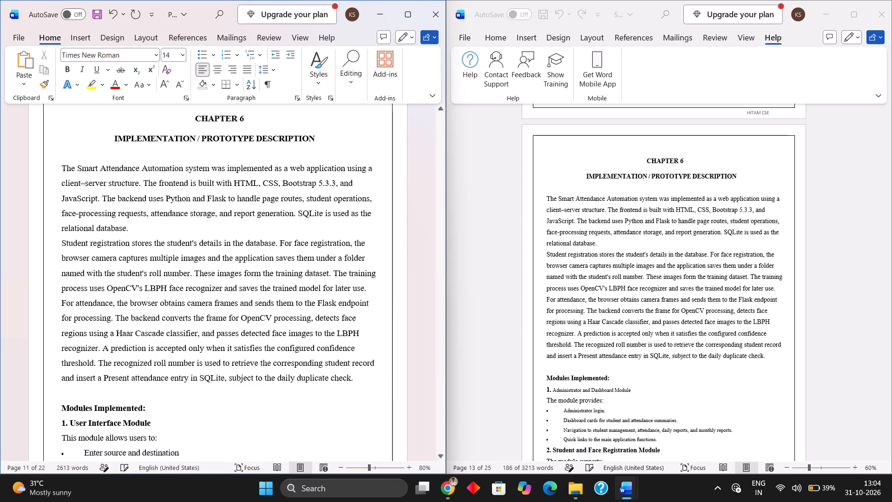
Undo one more earlier edit in the Smart Attendance document, at the "Monthly Reports:" label.
scroll(285, 302, down, 4)
scroll(184, 349, down, 7)
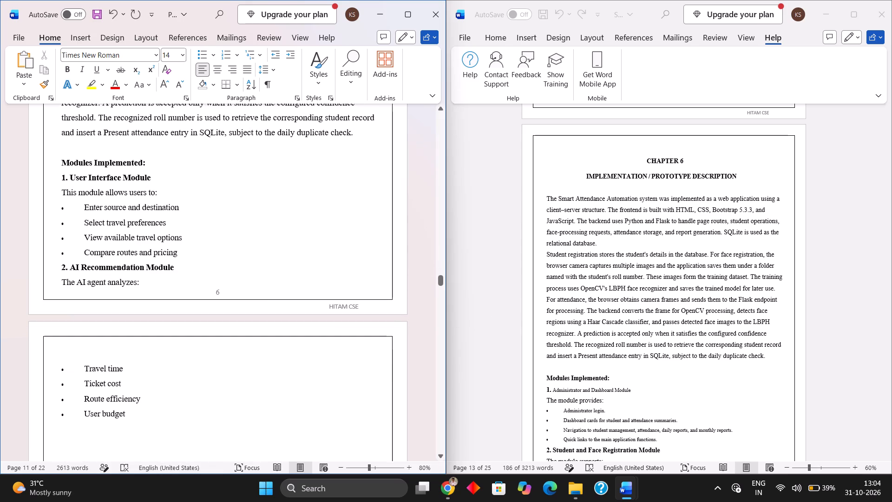
scroll(600, 324, down, 7)
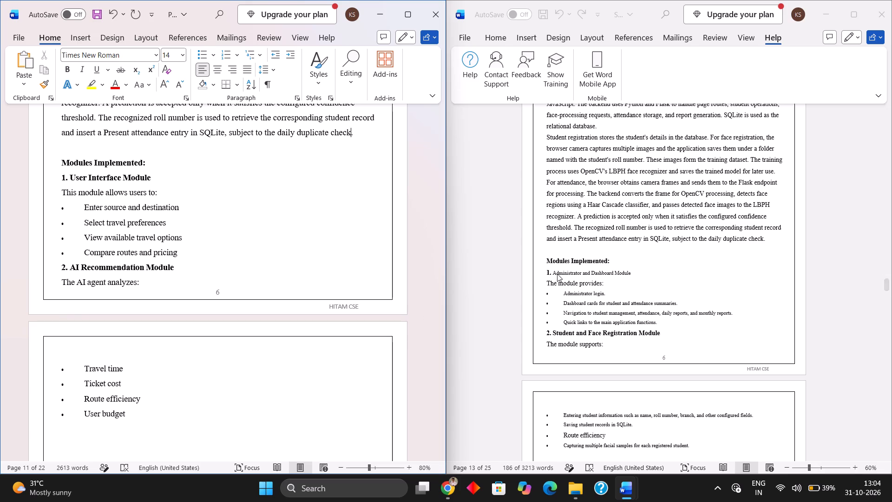
scroll(562, 275, down, 3)
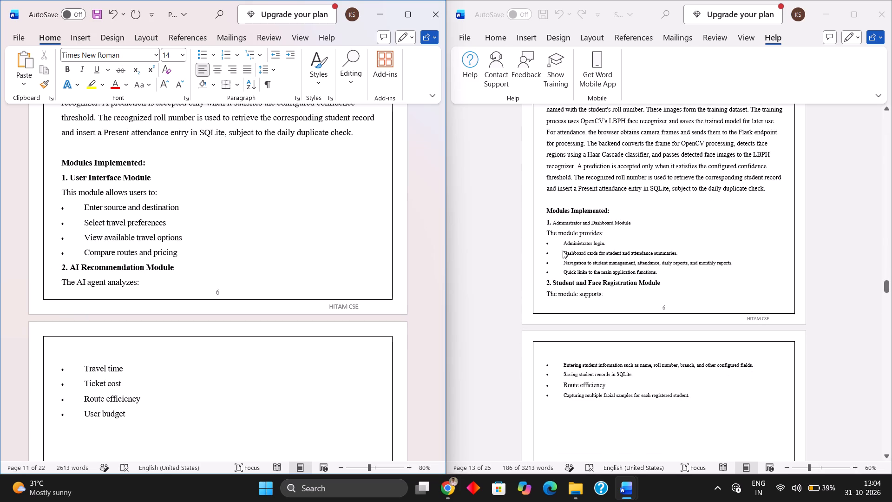
drag(557, 220, 621, 230)
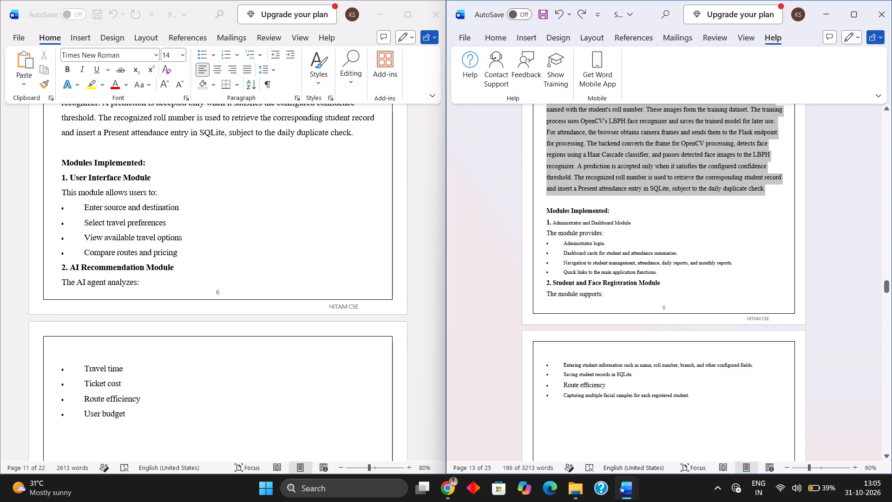
click(652, 243)
key(ctrl+z)
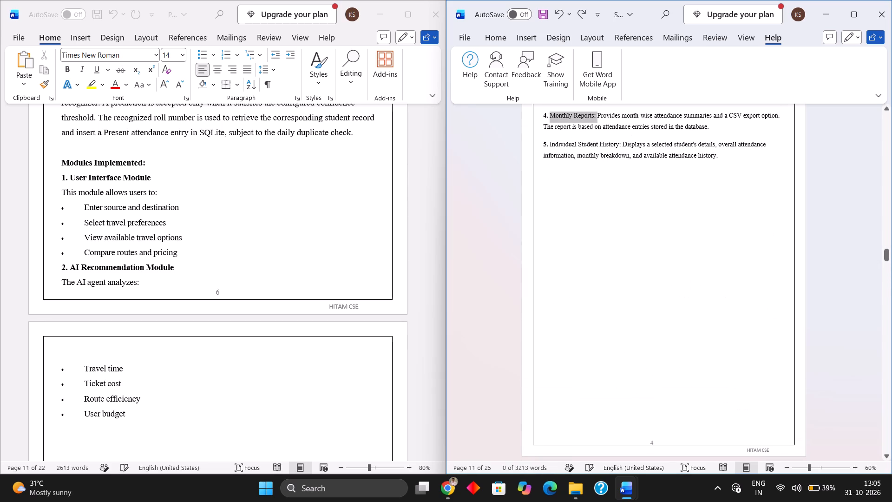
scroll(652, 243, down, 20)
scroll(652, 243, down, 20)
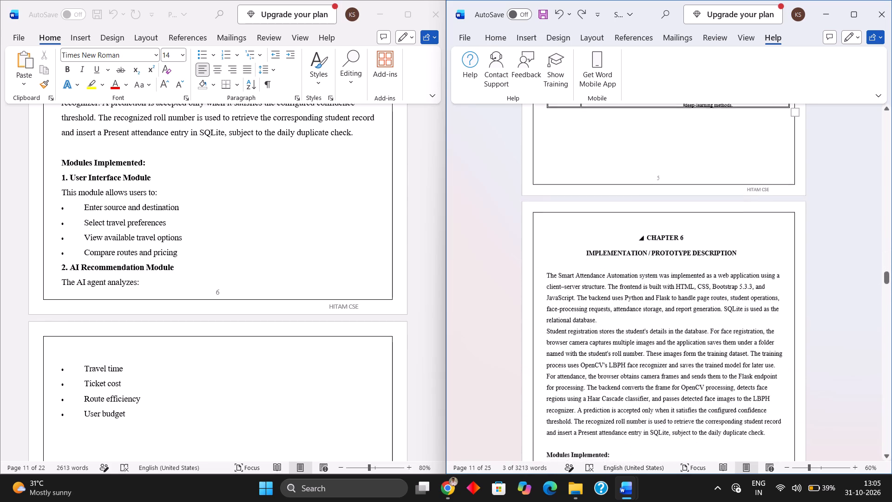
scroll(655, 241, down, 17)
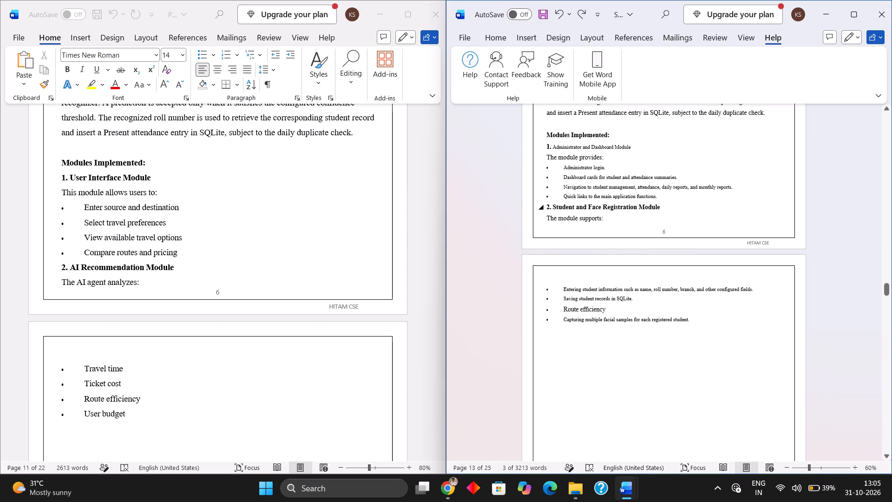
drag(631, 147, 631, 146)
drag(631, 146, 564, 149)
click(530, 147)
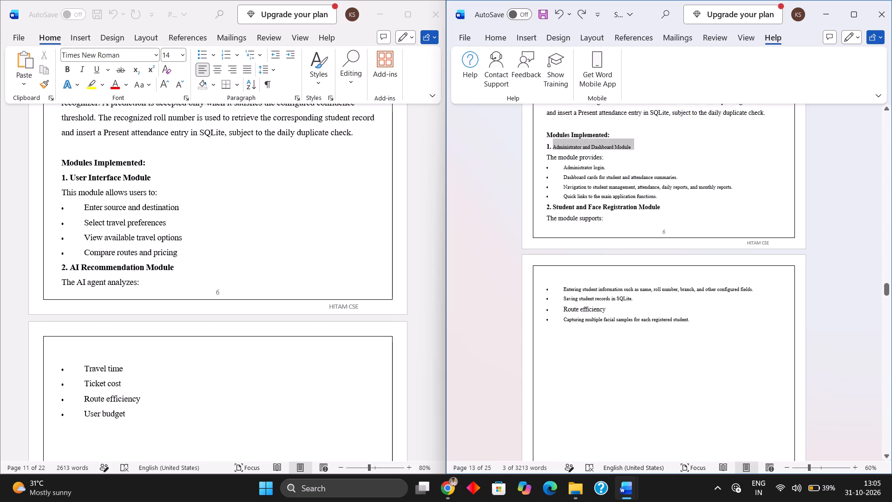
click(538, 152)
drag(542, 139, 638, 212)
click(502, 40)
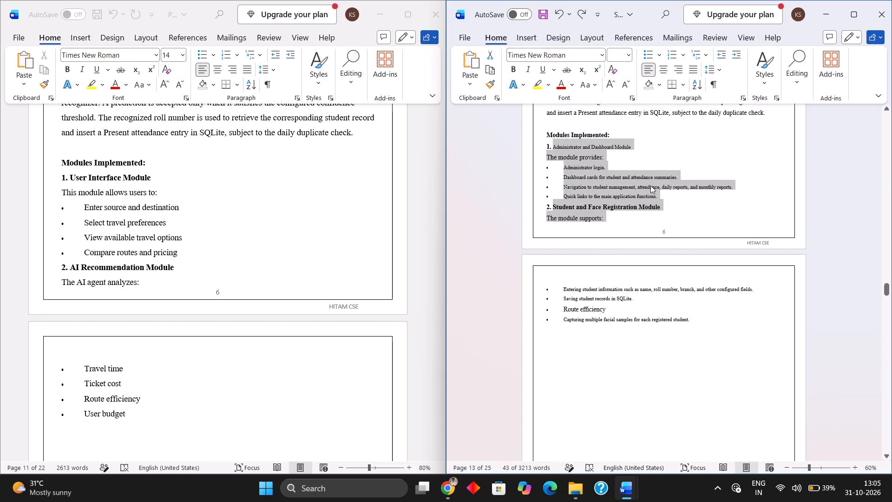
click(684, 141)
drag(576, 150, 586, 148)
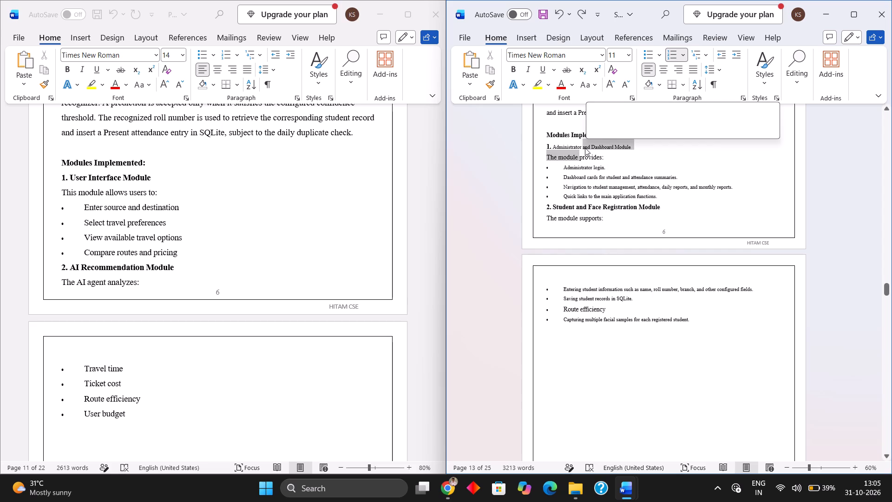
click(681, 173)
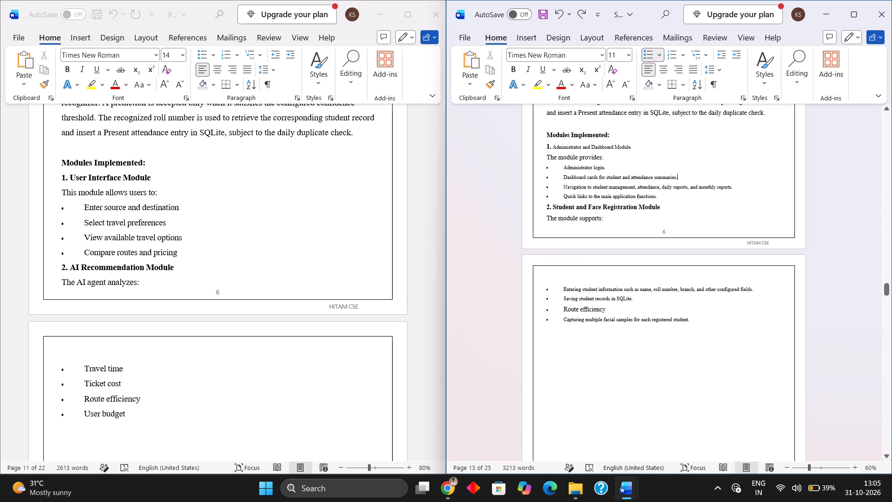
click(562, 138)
Set the Smart Attendance document's module text, from "Administrator and Dashboard Module" through Chapter 6's closing paragraph, to font size 14.
drag(543, 145, 684, 304)
scroll(669, 215, down, 5)
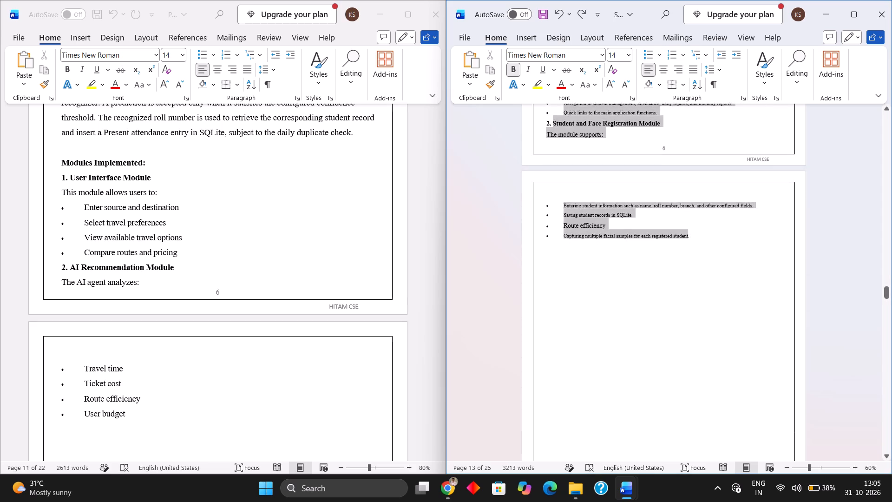
drag(684, 304, 710, 315)
scroll(684, 304, down, 16)
scroll(708, 314, down, 7)
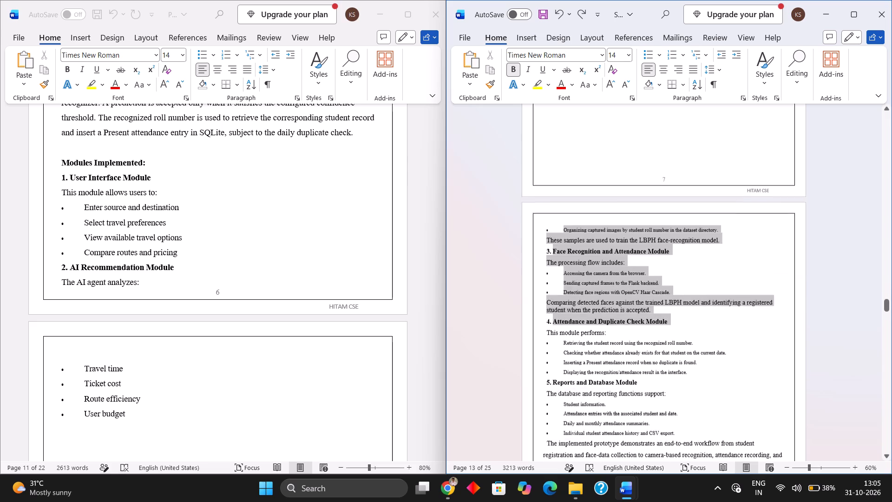
drag(710, 315, 752, 233)
scroll(710, 315, down, 13)
click(617, 53)
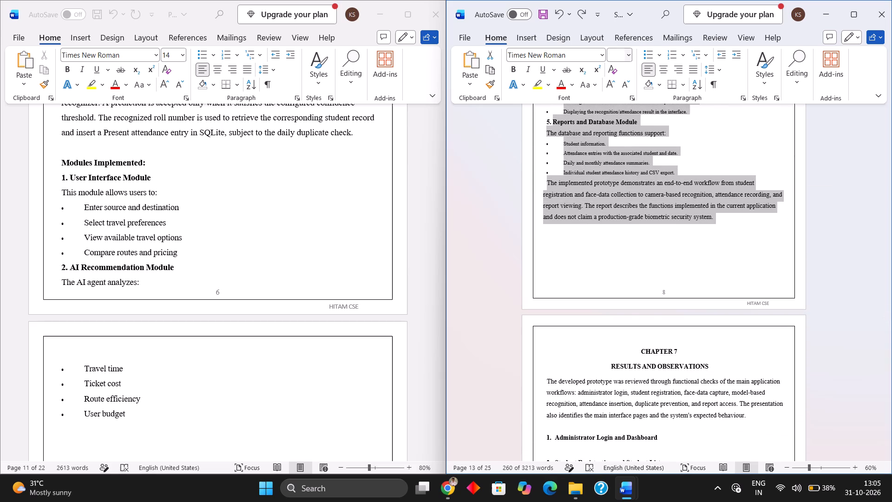
text(14)
key(Return)
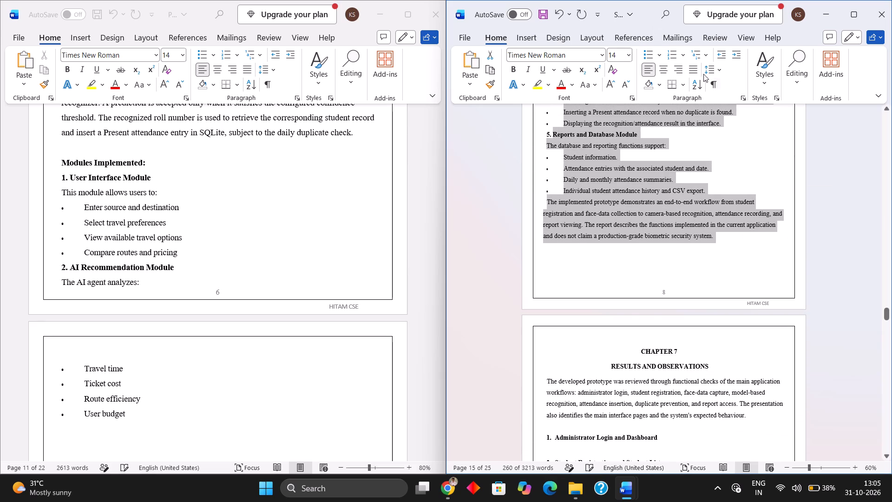
click(694, 284)
Make the "Administrator and Dashboard Module" heading bold in the Smart Attendance document's Chapter 6.
scroll(688, 277, up, 20)
scroll(688, 277, up, 6)
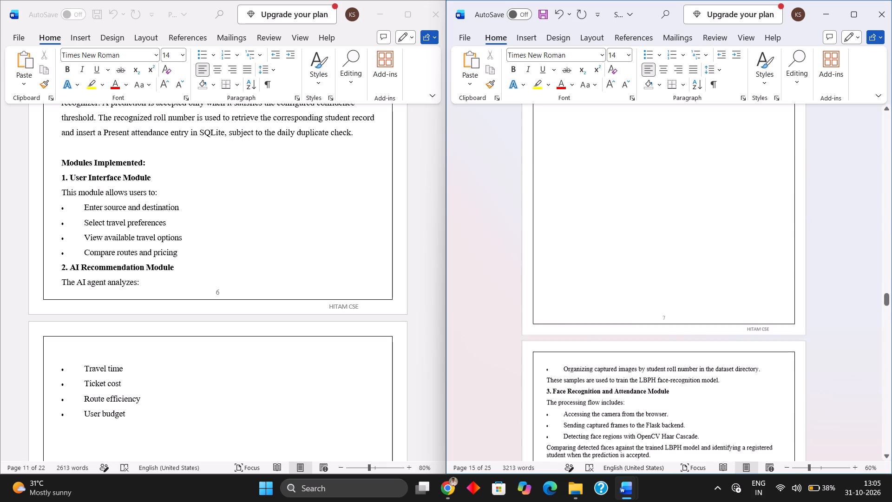
scroll(654, 274, up, 20)
scroll(572, 260, up, 4)
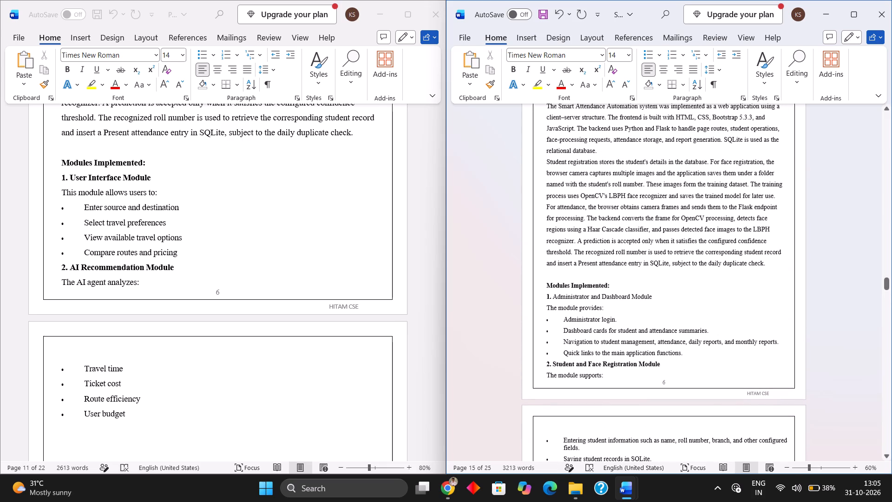
scroll(189, 230, down, 4)
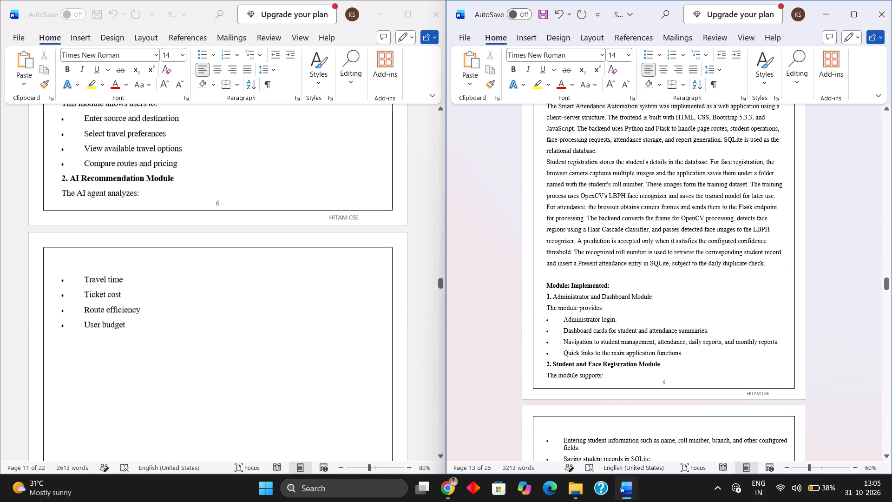
drag(553, 297, 665, 296)
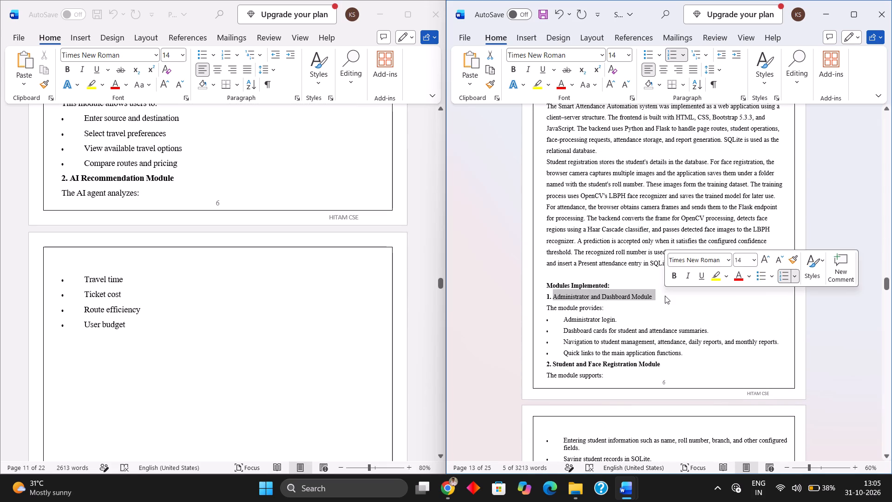
scroll(287, 300, up, 6)
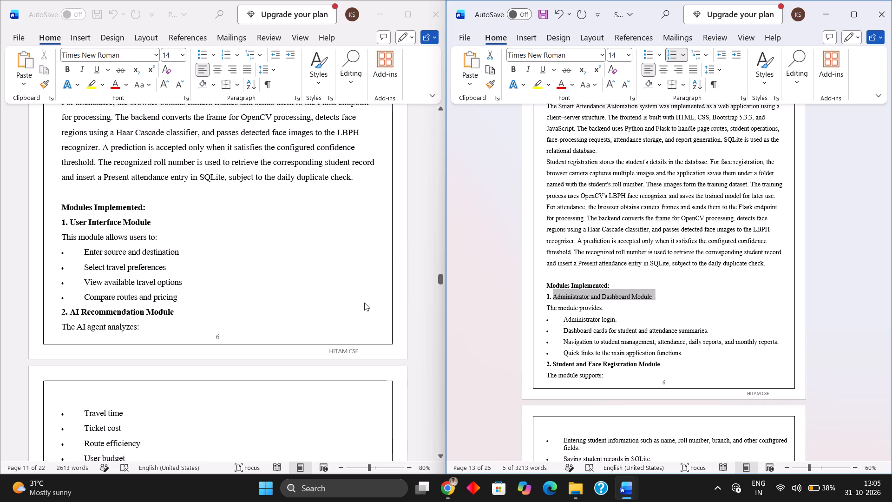
right_click(618, 295)
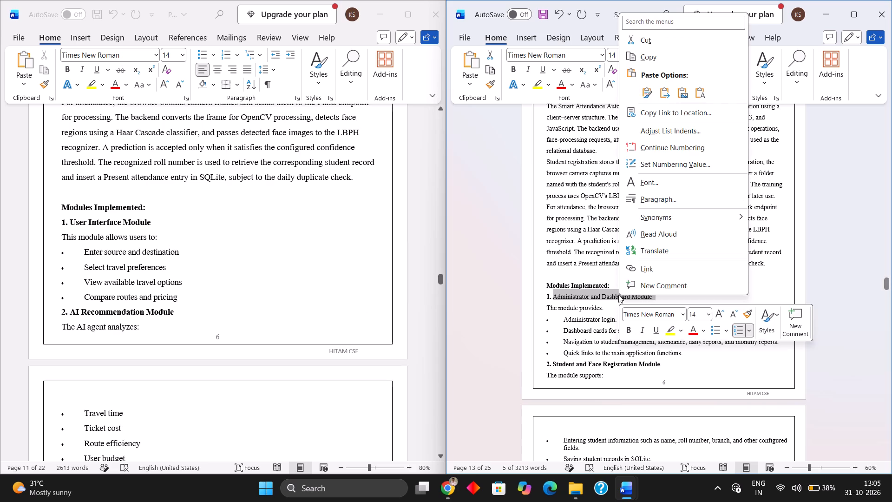
click(631, 325)
click(682, 275)
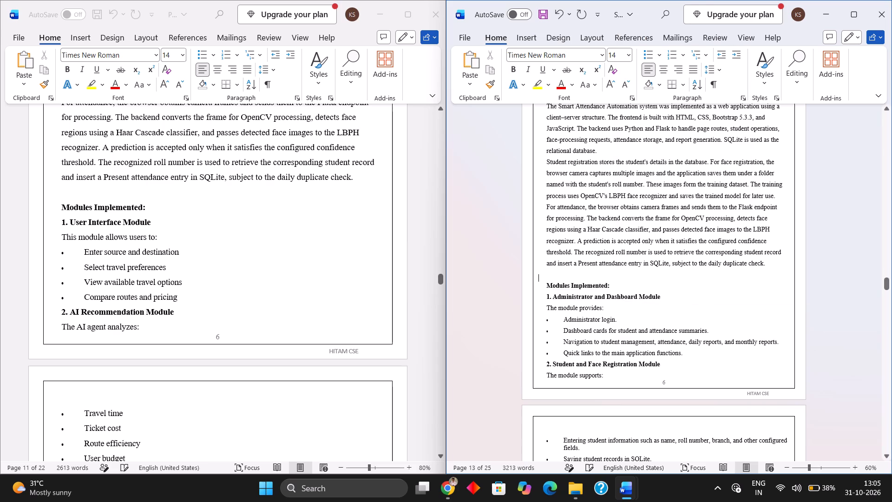
Compare the PBL report's "User Interface Module" heading with the Smart Attendance document's "Administrator and Dashboard Module" heading.
click(119, 225)
click(124, 221)
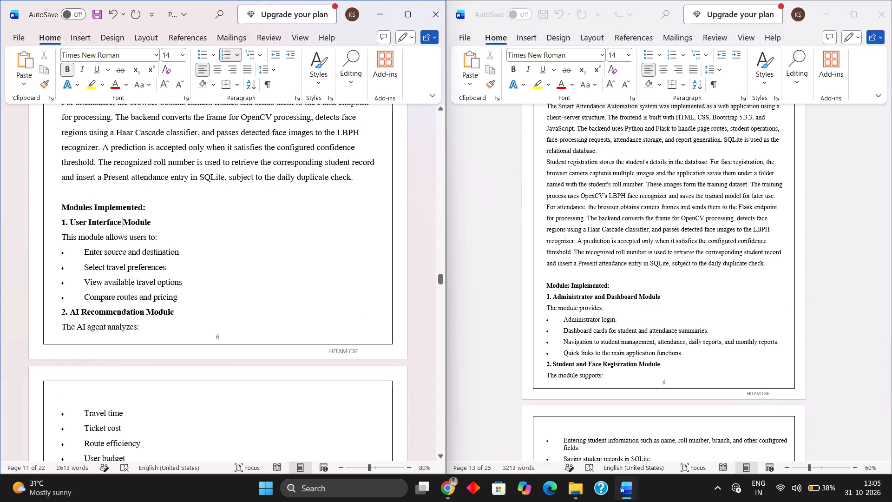
click(127, 222)
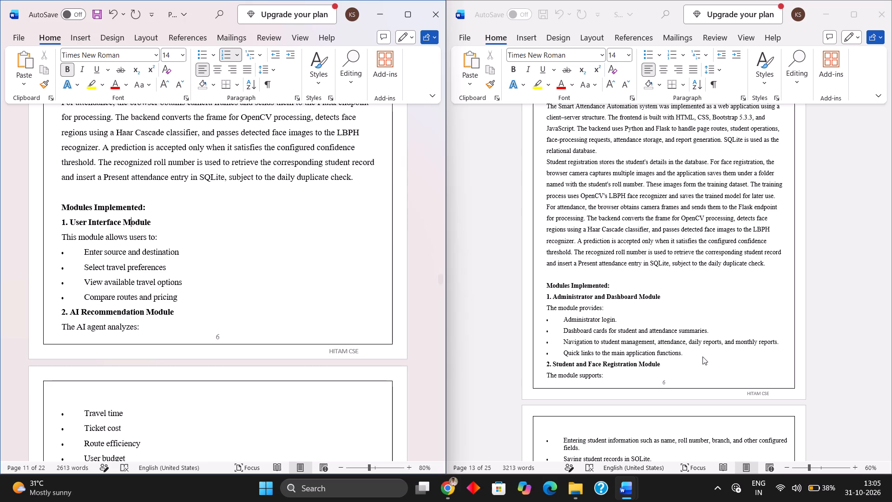
click(577, 295)
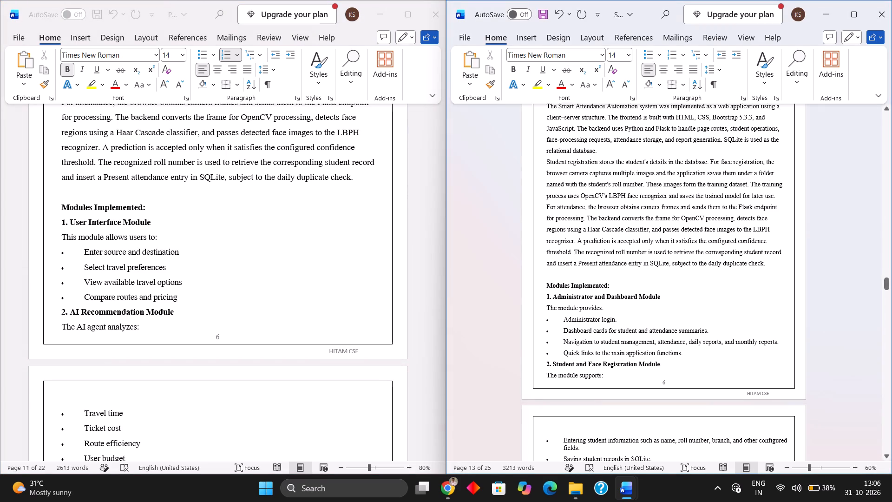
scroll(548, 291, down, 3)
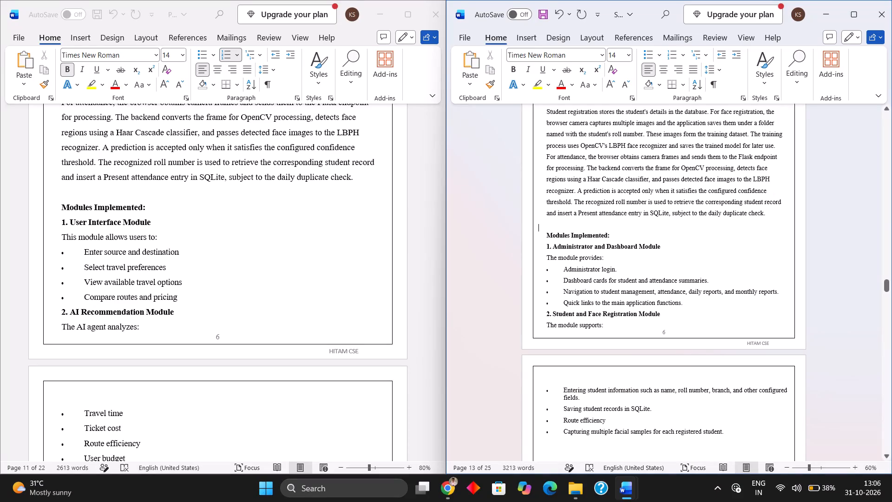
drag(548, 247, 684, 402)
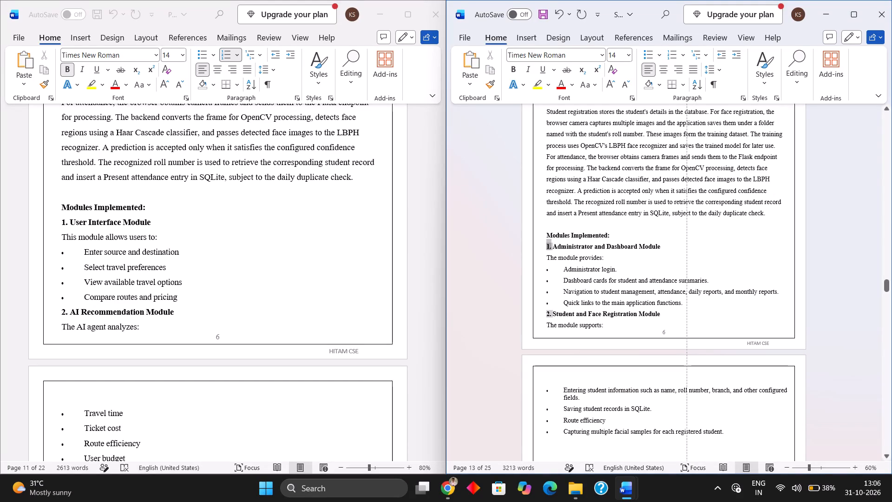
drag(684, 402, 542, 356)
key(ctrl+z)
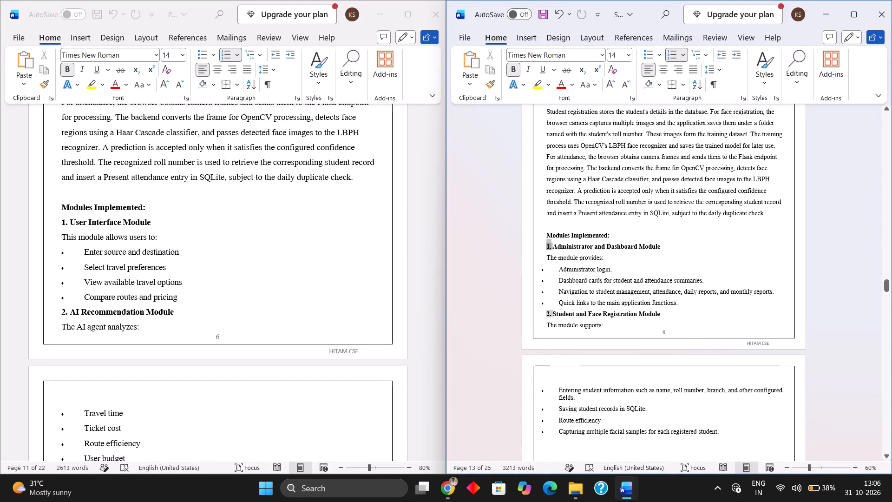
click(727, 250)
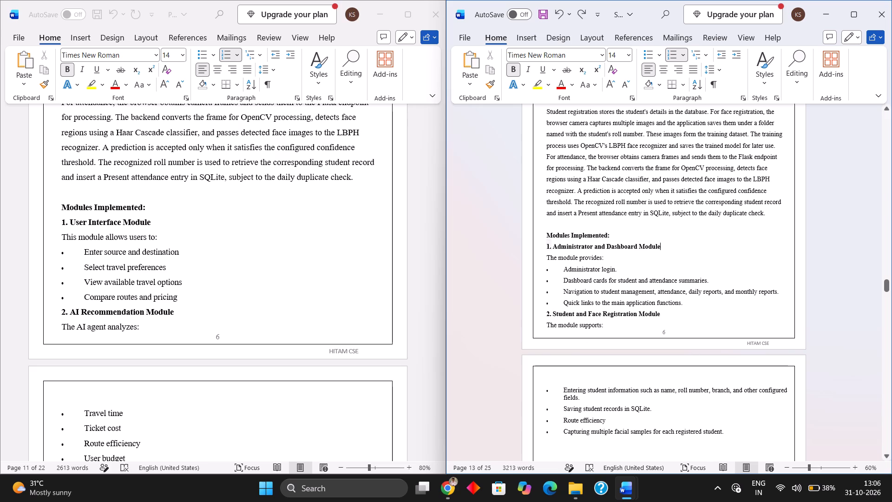
Copy the Smart Attendance document's module text from "Administrator and Dashboard Module" through "Capturing multiple facial samples for each registered student.".
drag(545, 247, 644, 345)
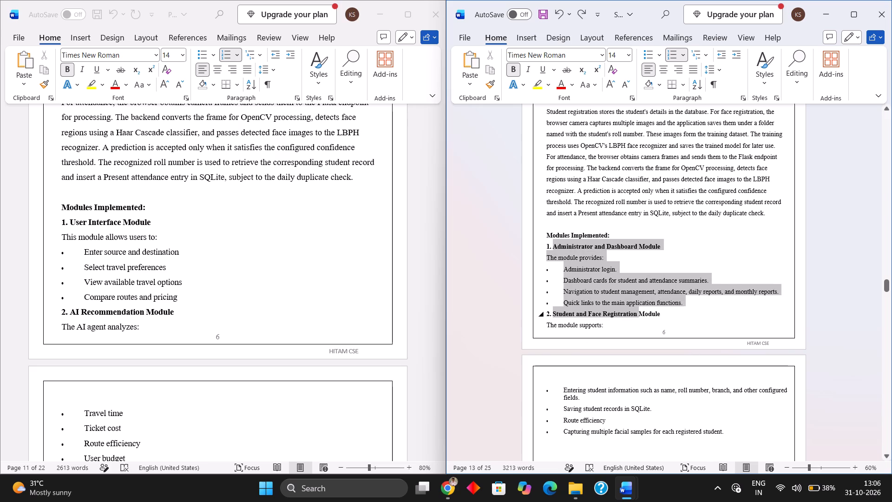
drag(644, 345, 745, 234)
scroll(666, 385, down, 13)
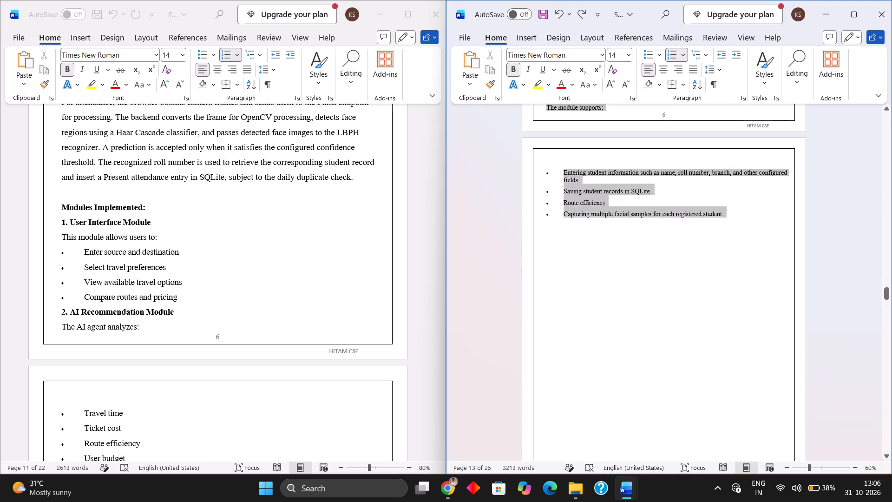
drag(745, 234, 721, 216)
drag(721, 216, 725, 216)
key(ctrl+c)
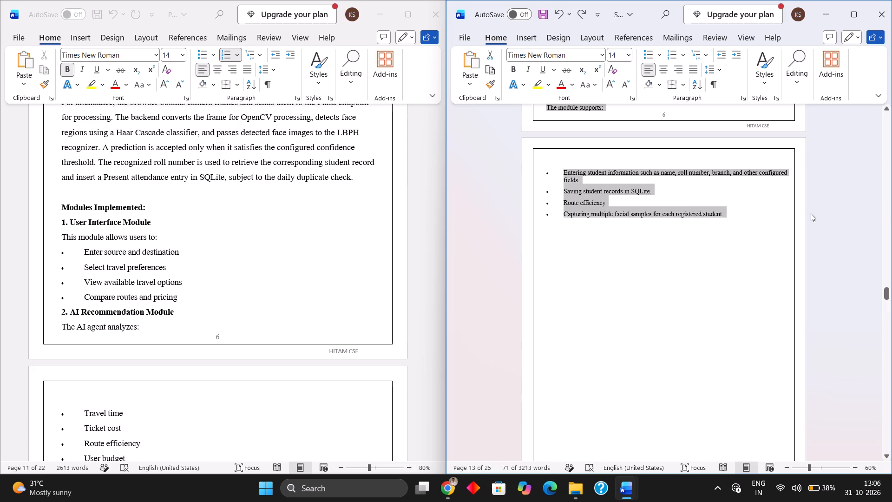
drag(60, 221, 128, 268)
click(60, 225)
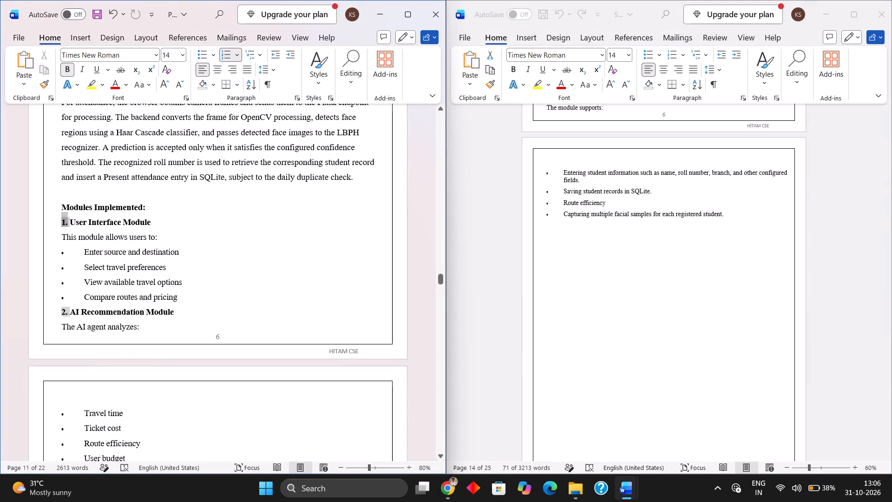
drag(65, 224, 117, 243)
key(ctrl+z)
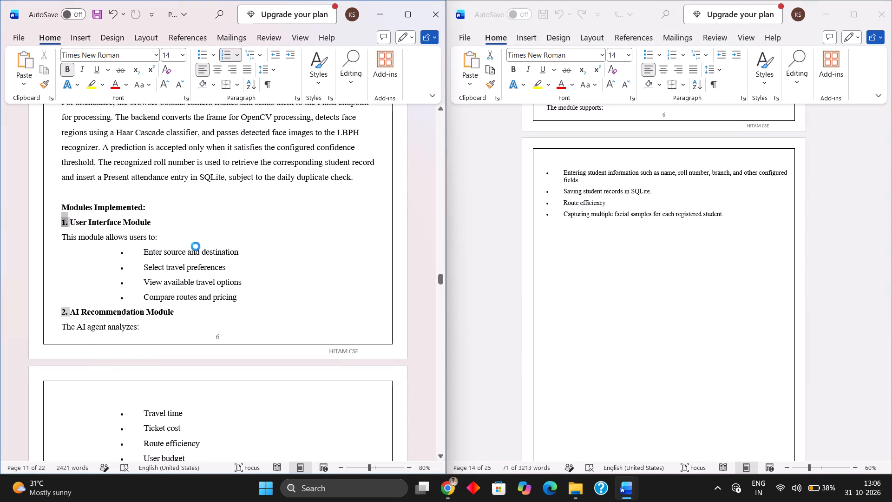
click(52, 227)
Replace the PBL report's text from "User Interface Module" through the "User budget" bullet with the copied module text, removing the extra trailing spacing.
drag(54, 222, 243, 348)
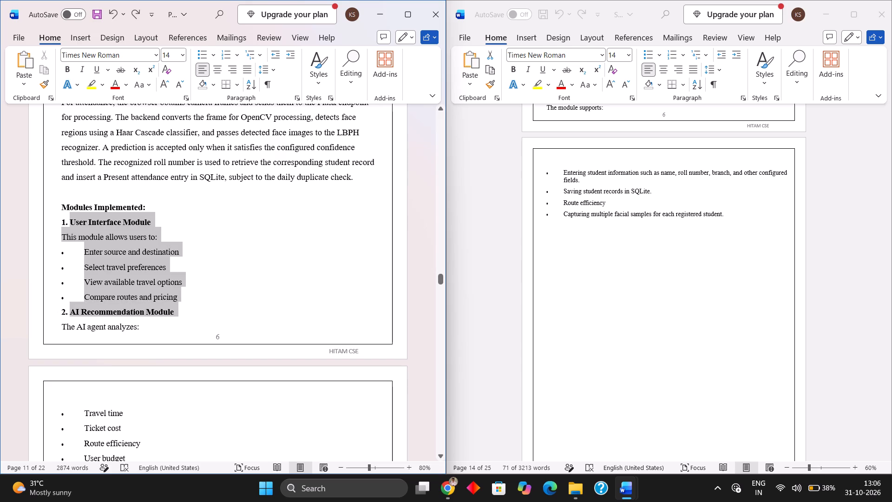
drag(243, 348, 279, 394)
scroll(279, 394, down, 9)
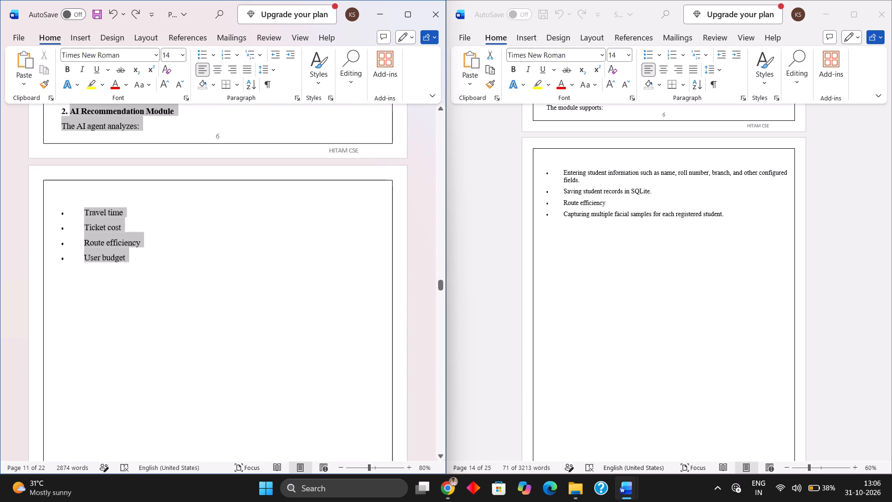
drag(279, 394, 246, 317)
scroll(279, 394, down, 6)
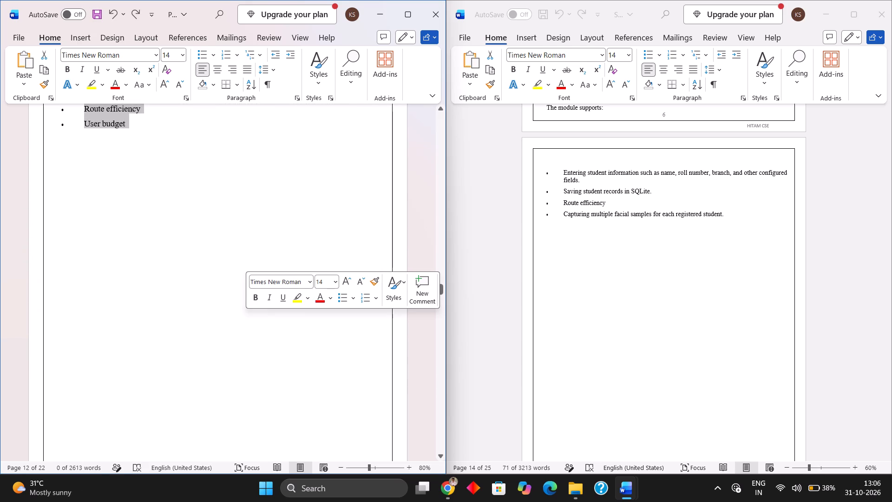
key(ctrl+v)
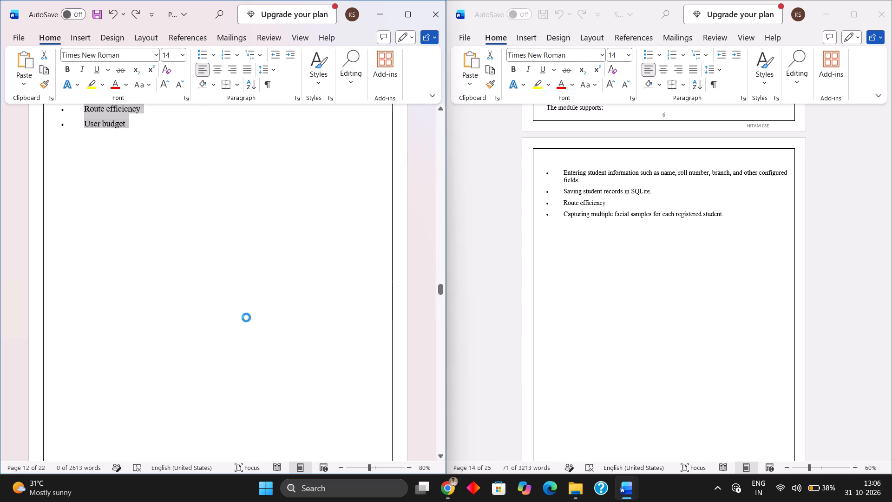
scroll(208, 306, up, 6)
key(BackSpace)
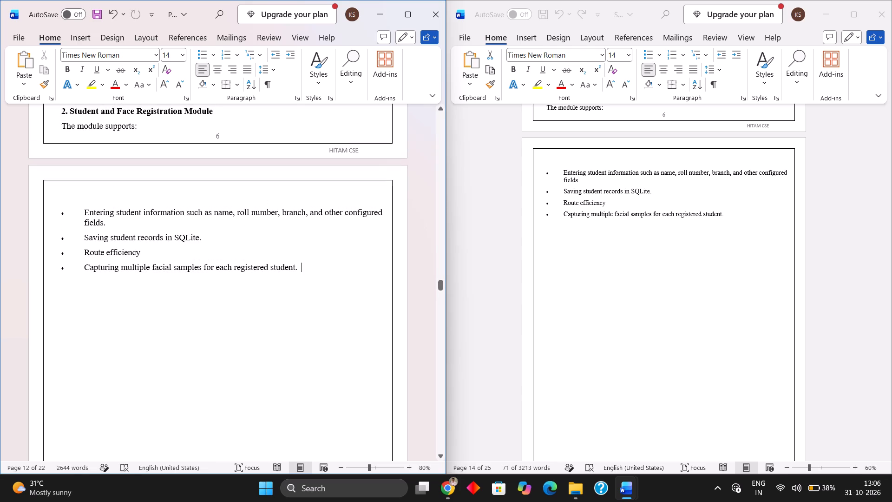
key(BackSpace)
Copy the Smart Attendance document's "Organizing captured images" bullet and the "These samples are used to train the LBPH face-recognition model." line.
scroll(580, 290, down, 7)
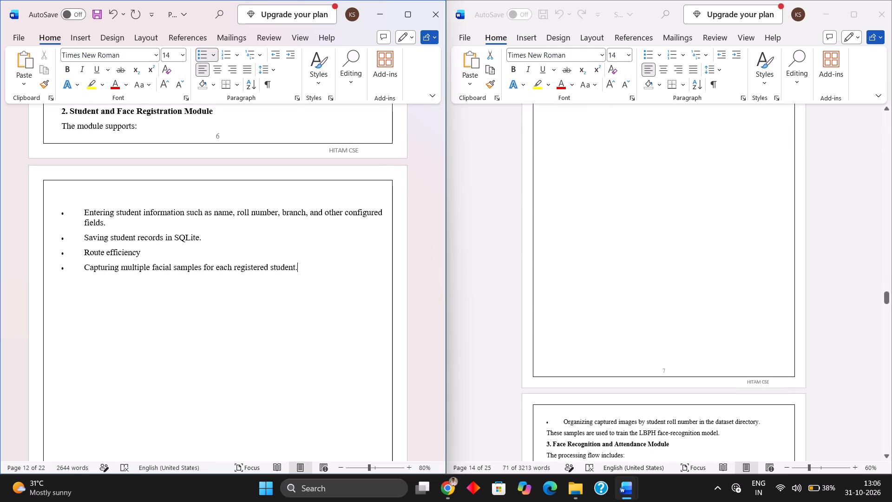
scroll(606, 290, down, 8)
scroll(313, 330, down, 18)
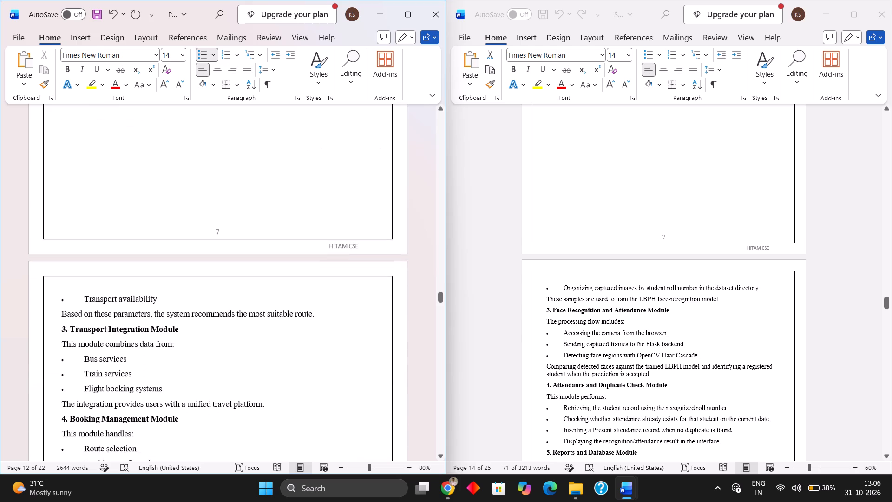
click(559, 286)
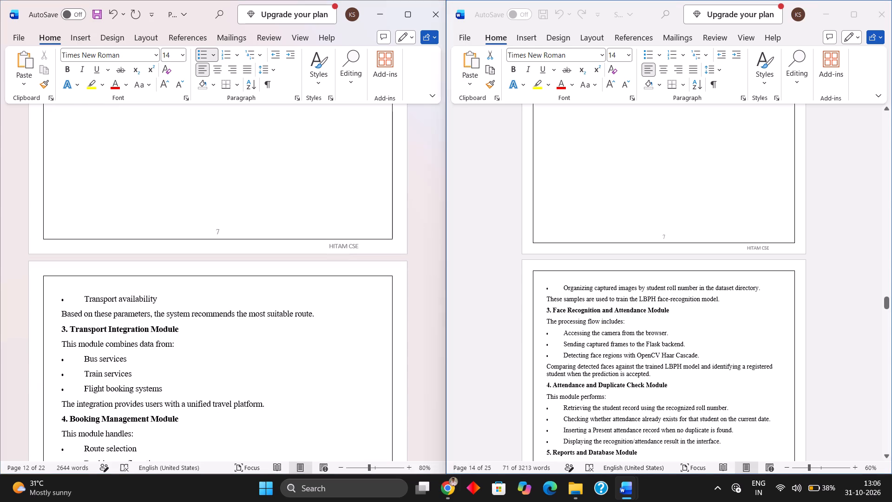
drag(564, 287, 735, 295)
key(ctrl+c)
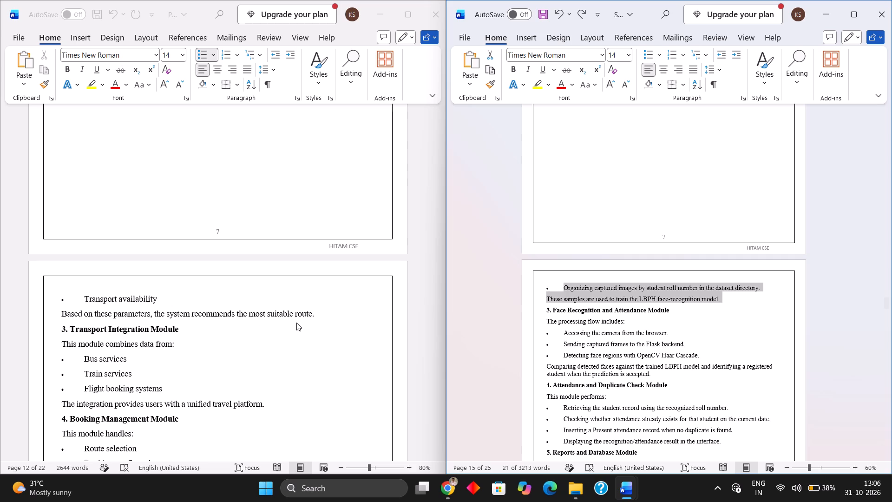
Delete the PBL report's "Transport availability" bullet and "Based on these parameters" line, undoing the excess deletions around the "Transport Integration Module" heading.
drag(316, 316, 304, 316)
drag(322, 315, 92, 309)
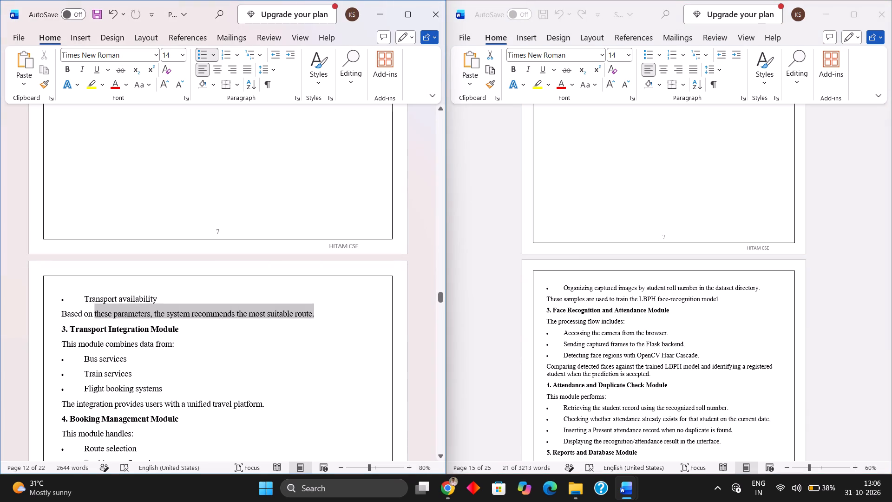
drag(92, 309, 59, 302)
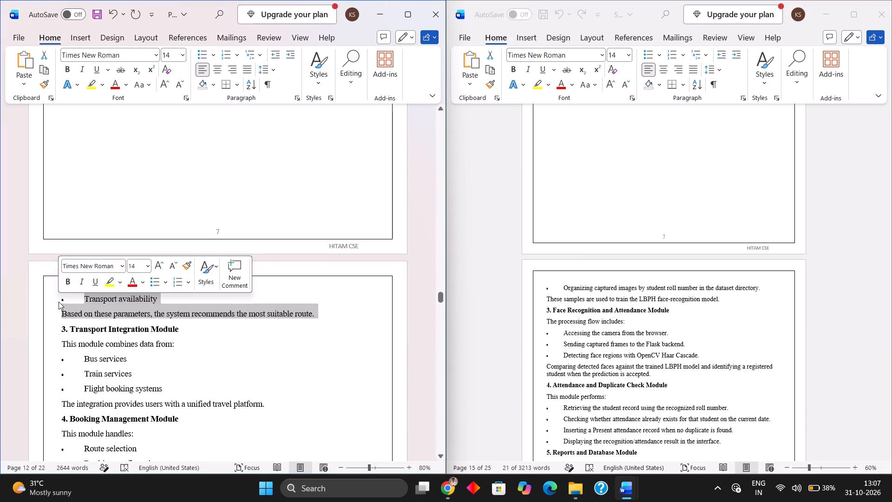
key(BackSpace)
key(BackSpace)
key(BackSpace)
key(BackSpace)
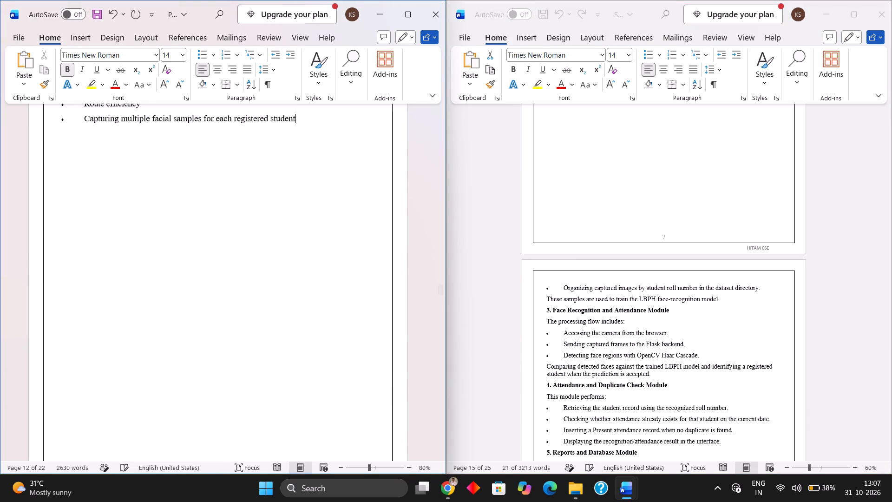
key(ctrl+z)
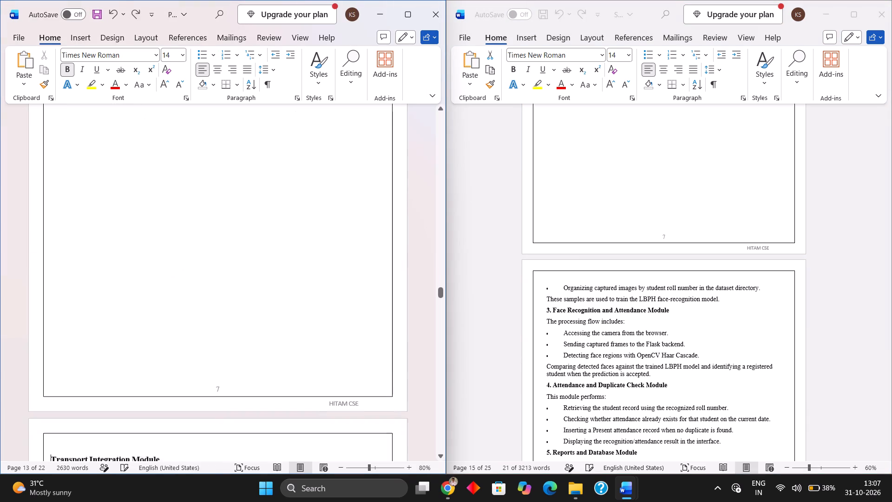
key(ctrl+z)
key(ctrl+z)
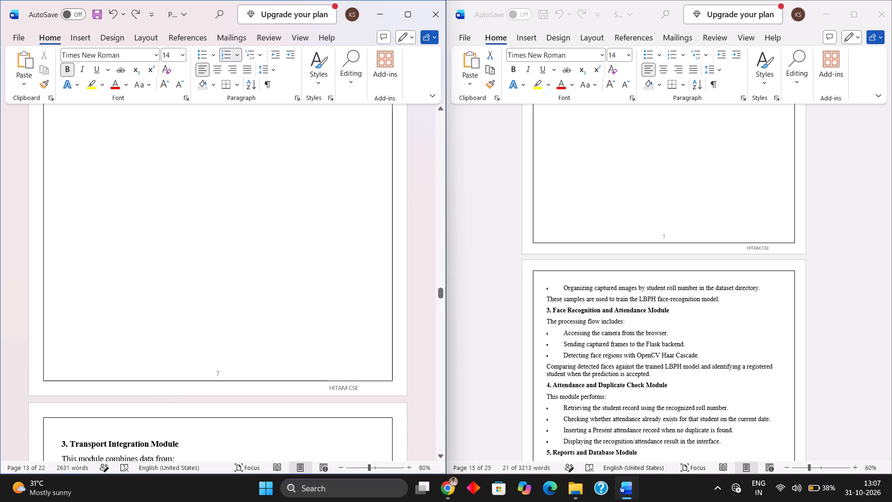
Try to add new lines after the PBL report's "Capturing multiple facial samples for each registered student." bullet.
scroll(59, 302, up, 6)
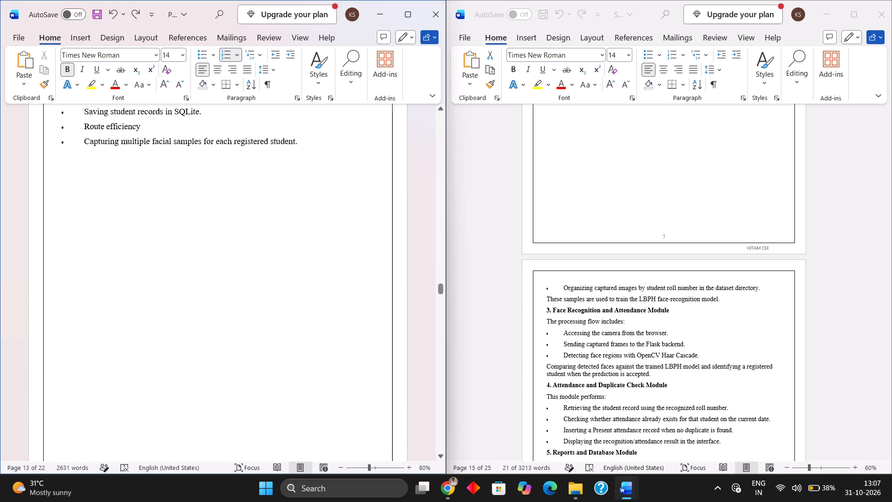
click(320, 149)
key(Return)
key(Return)
key(Return)
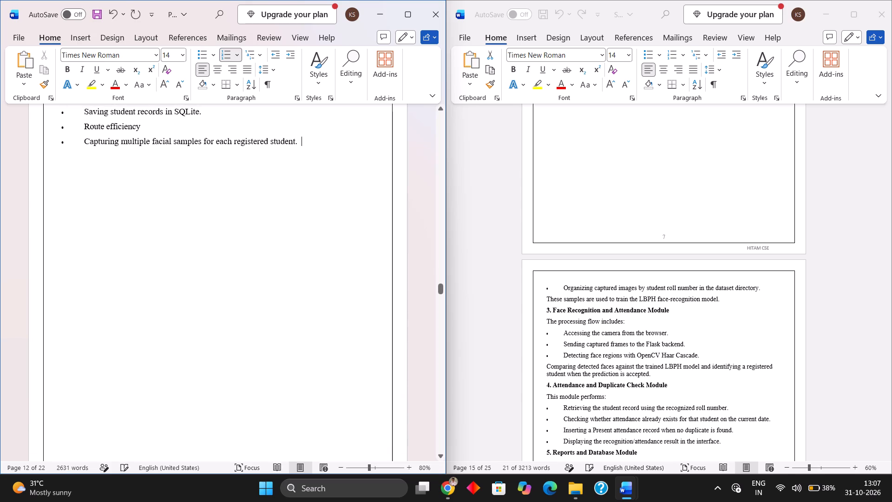
key(Return)
key(Return)
key(BackSpace)
key(BackSpace)
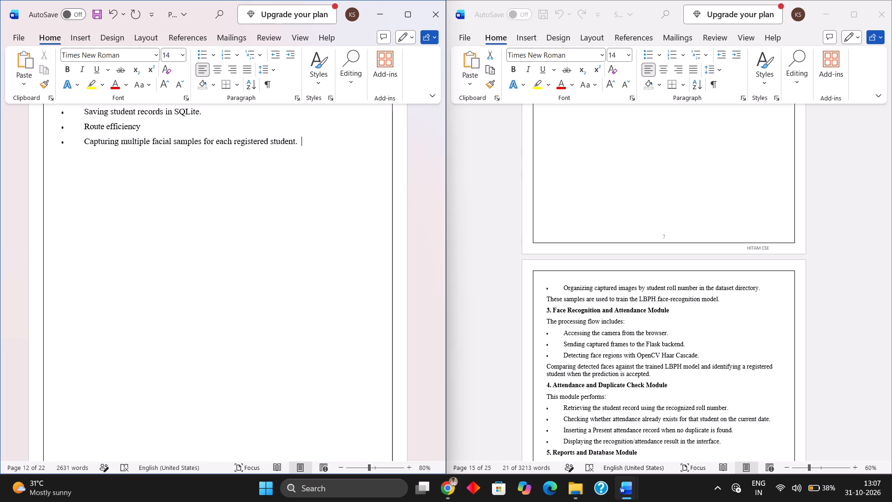
Insert an empty bullet after the PBL report's "Route efficiency" bullet and move the "Capturing multiple facial samples for each registered student" text into it.
key(Up)
key(Return)
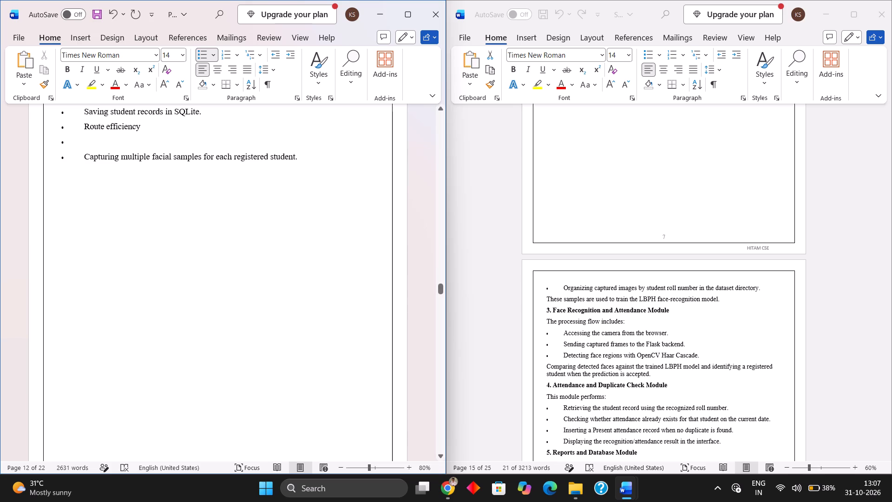
drag(83, 162, 292, 172)
drag(238, 153, 229, 147)
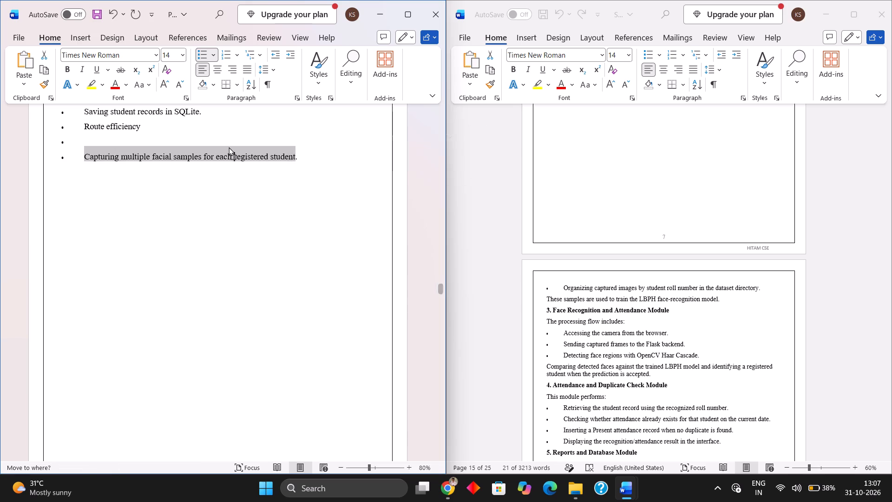
drag(229, 147, 230, 139)
click(189, 157)
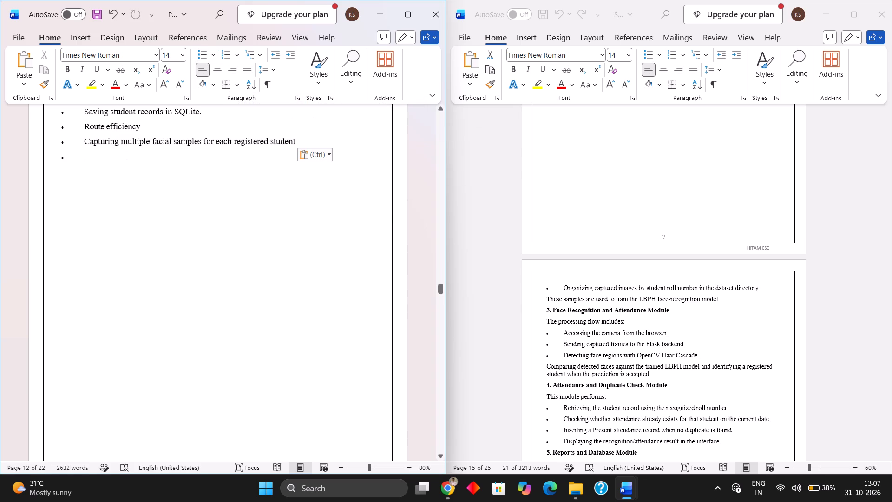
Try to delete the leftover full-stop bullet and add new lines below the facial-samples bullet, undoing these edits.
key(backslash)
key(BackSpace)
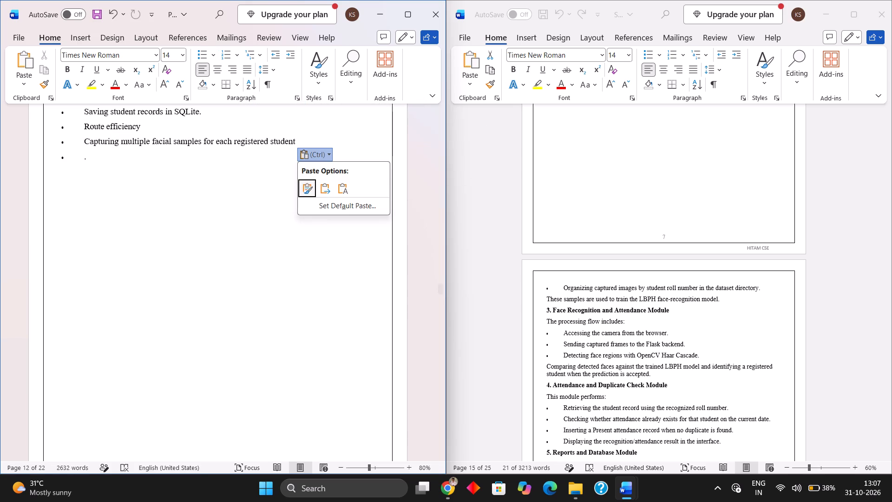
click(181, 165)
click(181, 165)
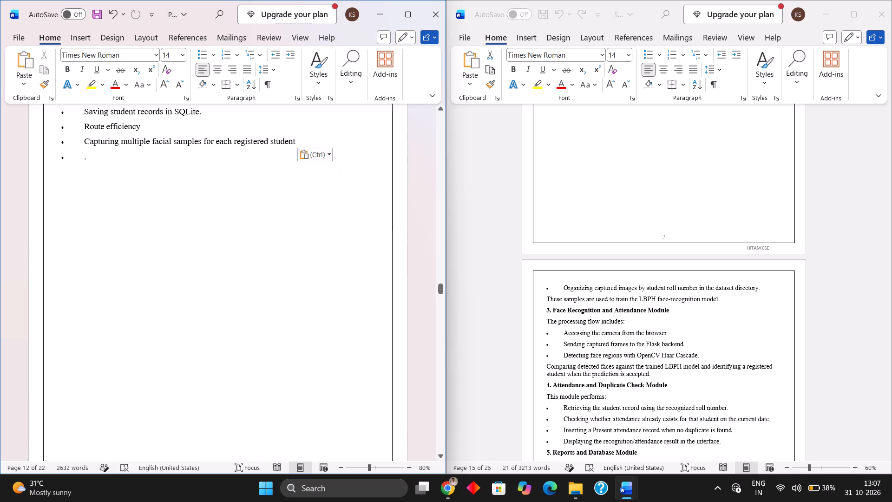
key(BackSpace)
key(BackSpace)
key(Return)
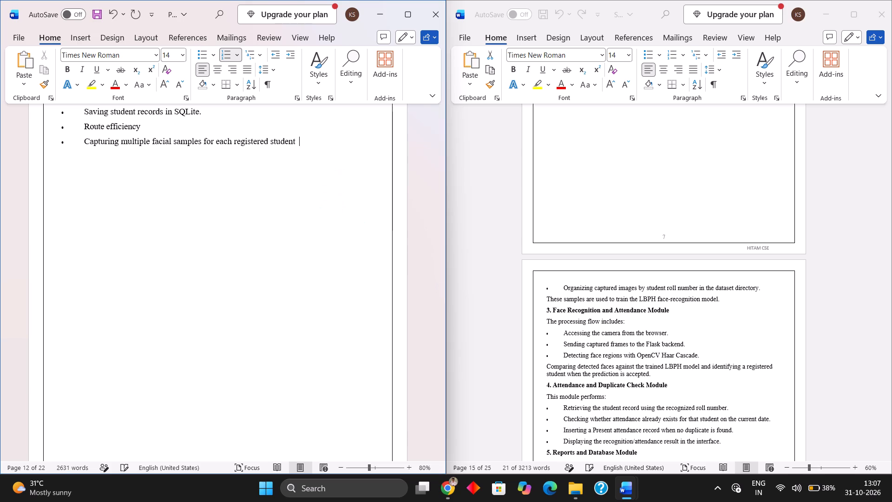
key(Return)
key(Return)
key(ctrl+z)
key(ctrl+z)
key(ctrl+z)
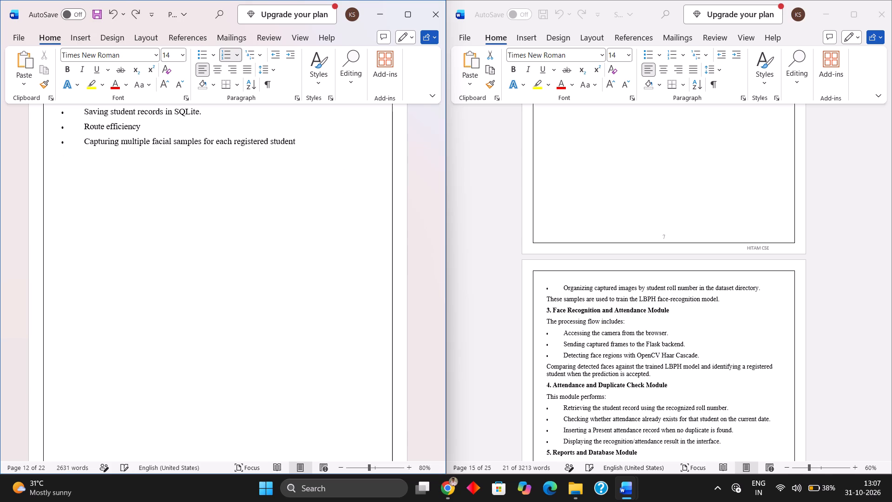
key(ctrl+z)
Paste the copied "Organizing captured images" bullet and LBPH training line after the facial-samples bullet, and delete the leftover full-stop bullet.
key(Left)
key(ctrl+v)
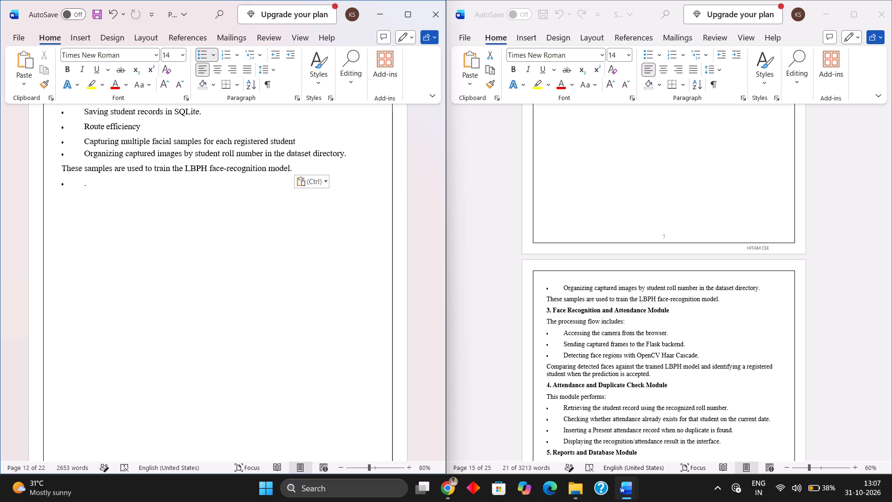
click(117, 188)
drag(112, 186, 46, 184)
key(BackSpace)
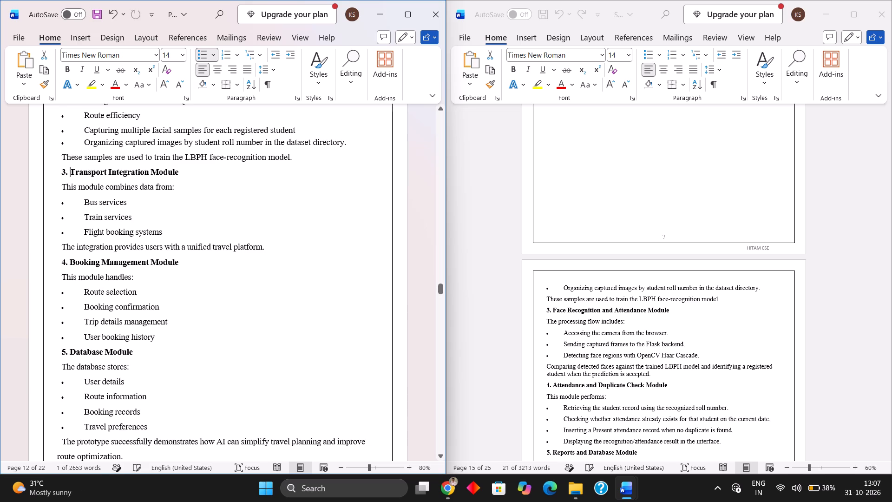
Copy the Smart Attendance document's text from the "Face Recognition and Attendance Module" heading through Chapter 6's closing prototype paragraph.
scroll(93, 212, down, 2)
scroll(93, 212, up, 3)
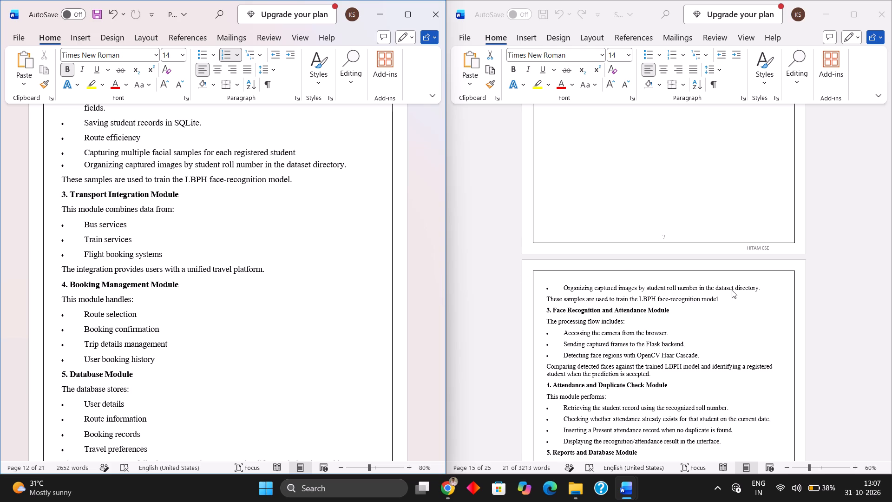
scroll(305, 250, down, 1)
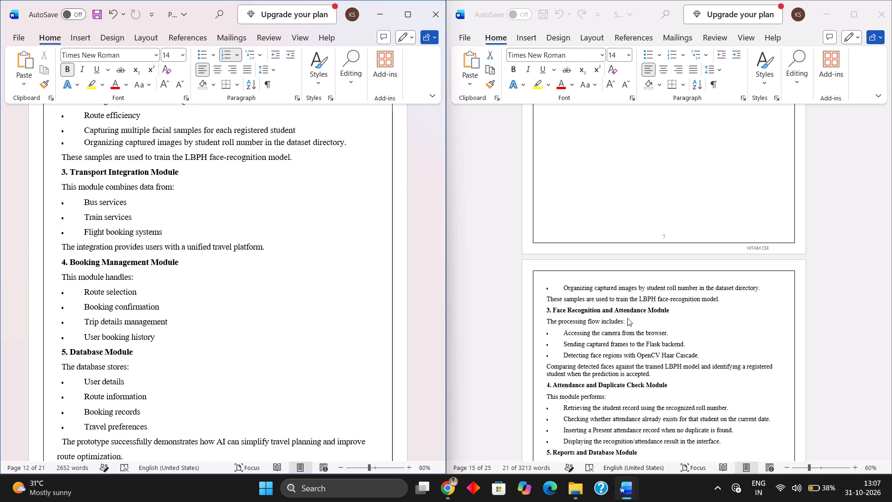
scroll(627, 318, down, 1)
drag(547, 290, 551, 290)
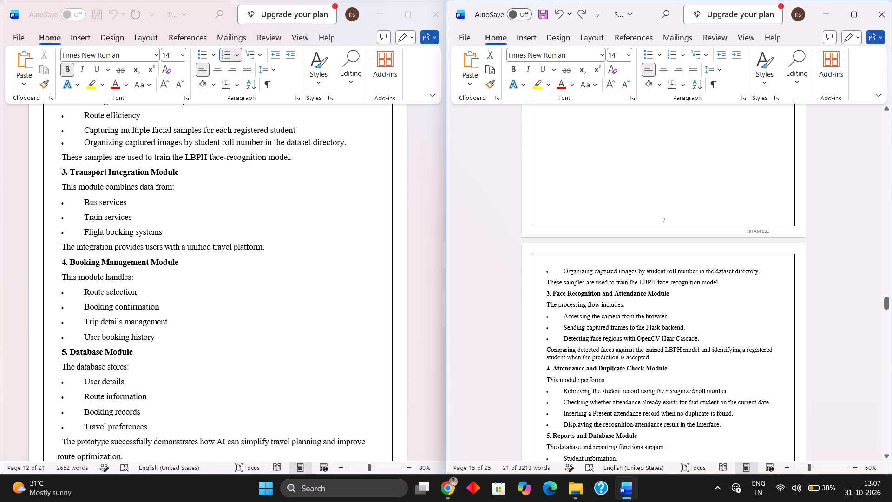
drag(551, 290, 570, 298)
click(549, 295)
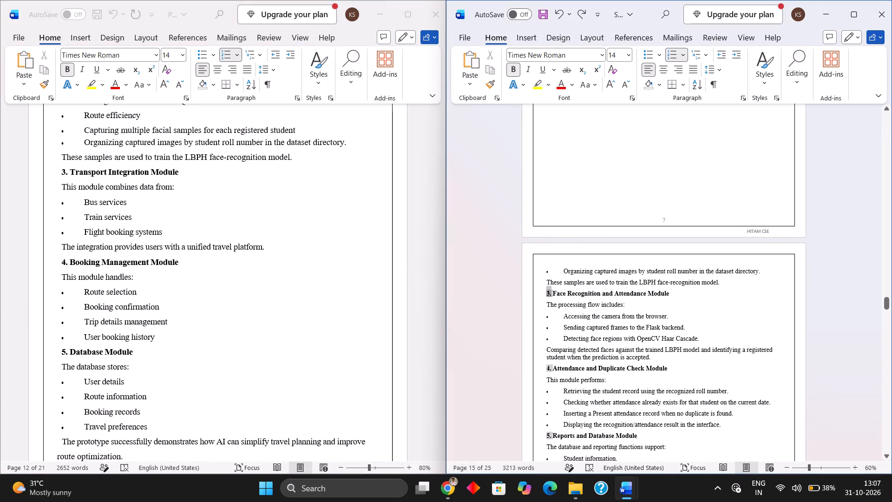
click(683, 303)
drag(545, 291, 625, 330)
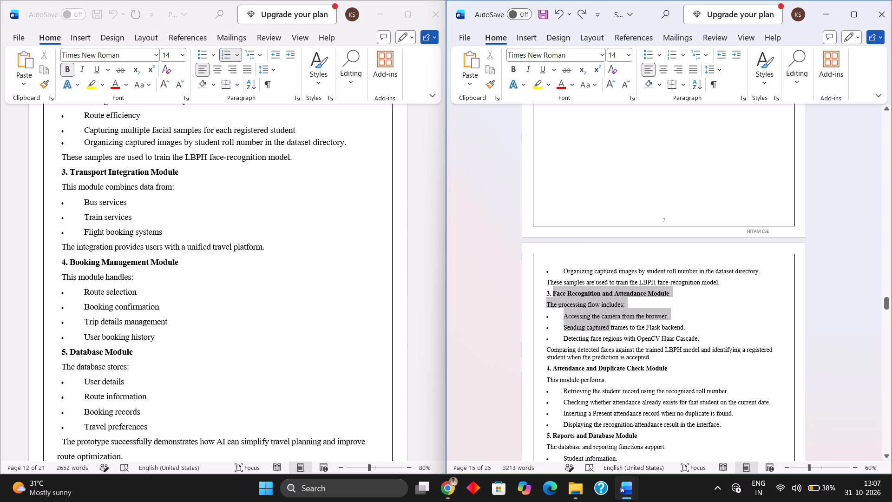
drag(625, 330, 736, 374)
scroll(686, 363, down, 12)
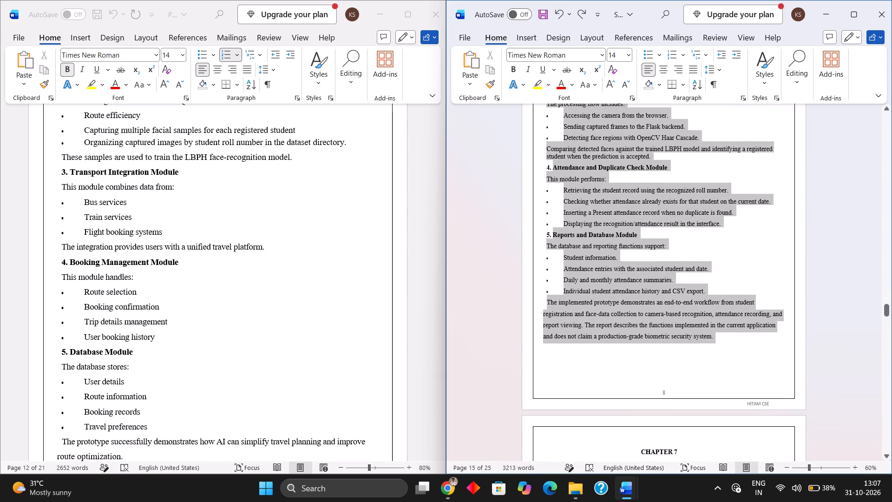
drag(736, 374, 744, 373)
key(ctrl+c)
Replace the PBL report's text from "Transport Integration Module" through the closing "route optimization" paragraph with the copied attendance module text.
click(56, 172)
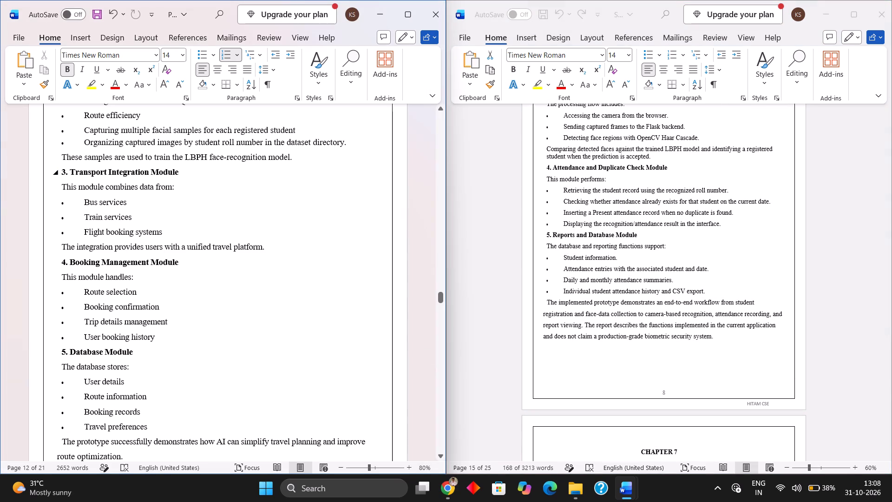
drag(63, 171, 302, 434)
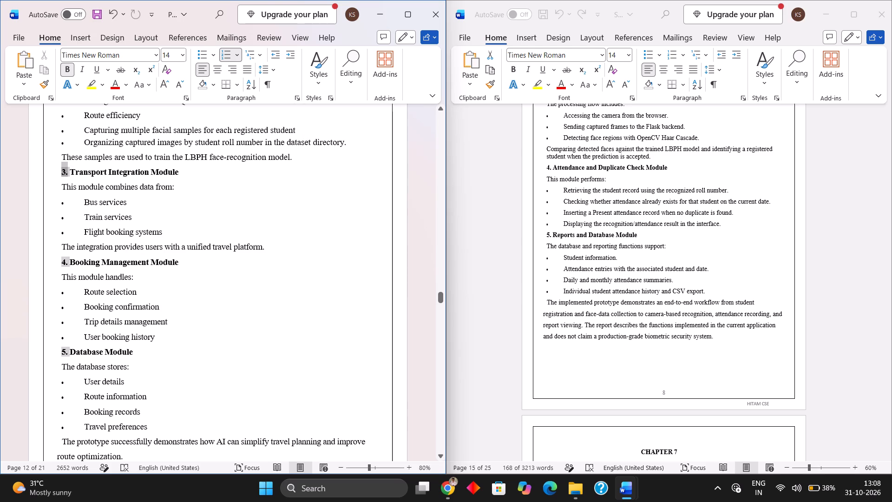
click(290, 317)
key(ctrl+z)
click(54, 191)
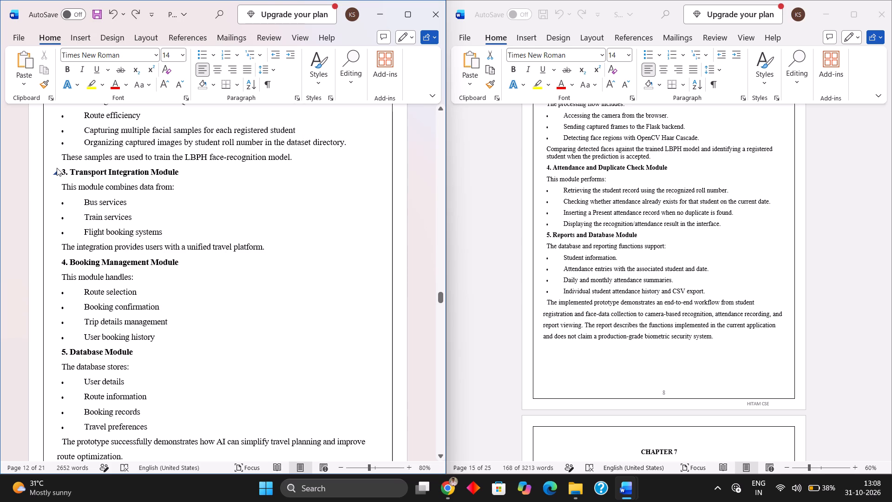
drag(63, 172, 58, 194)
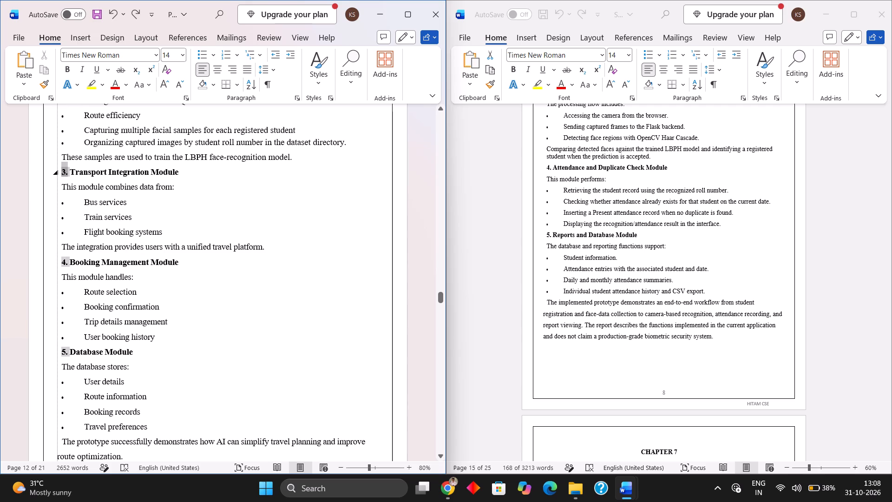
drag(58, 194, 62, 194)
click(254, 195)
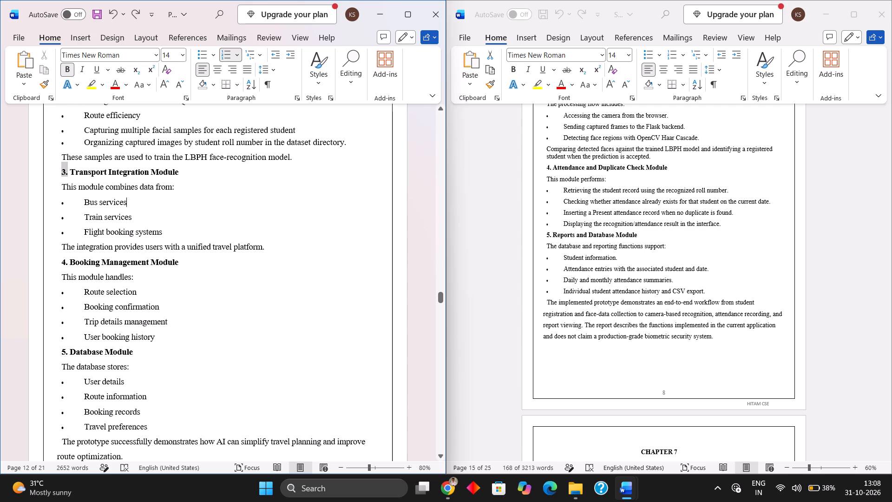
drag(71, 170, 274, 372)
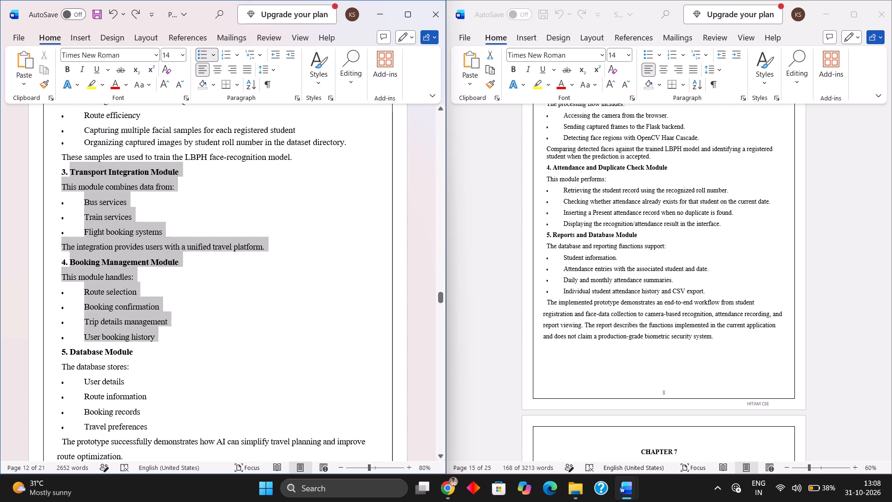
drag(274, 372, 147, 217)
scroll(275, 385, down, 11)
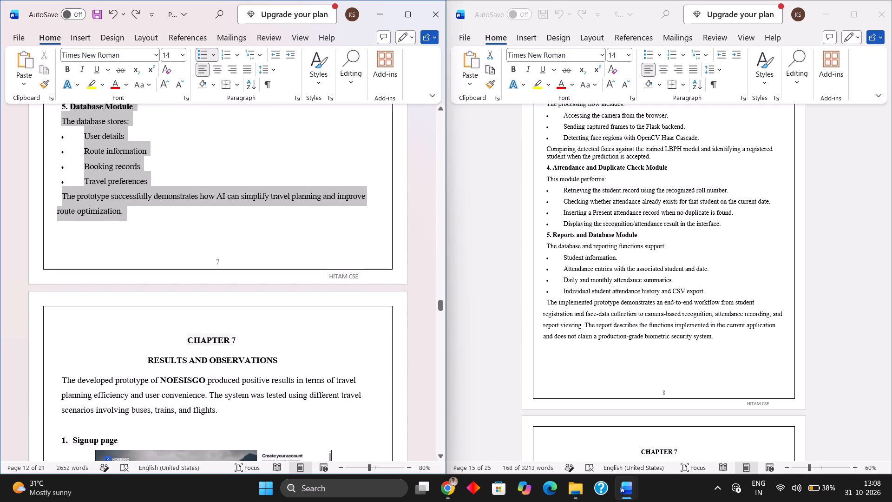
drag(147, 217, 120, 214)
key(ctrl+v)
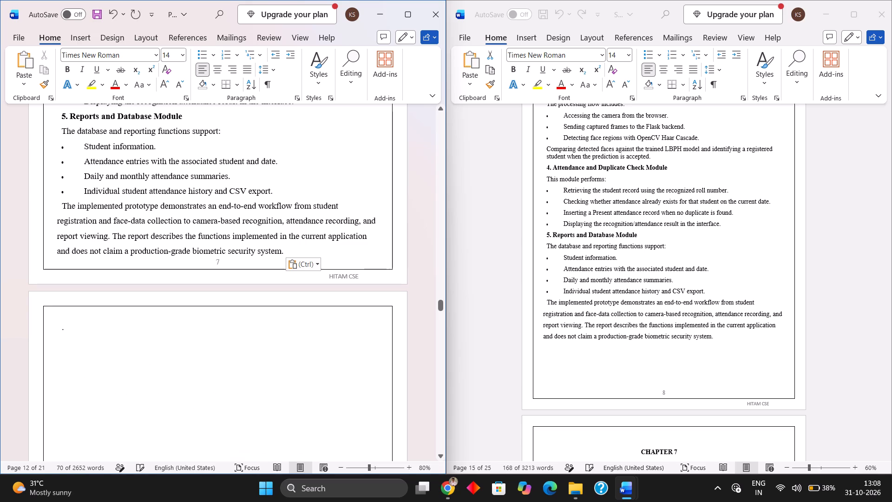
Delete the leftover full stop and the extra blank page between the pasted module text and Chapter 7 in the PBL report.
scroll(284, 254, down, 6)
scroll(247, 276, down, 8)
scroll(181, 259, up, 4)
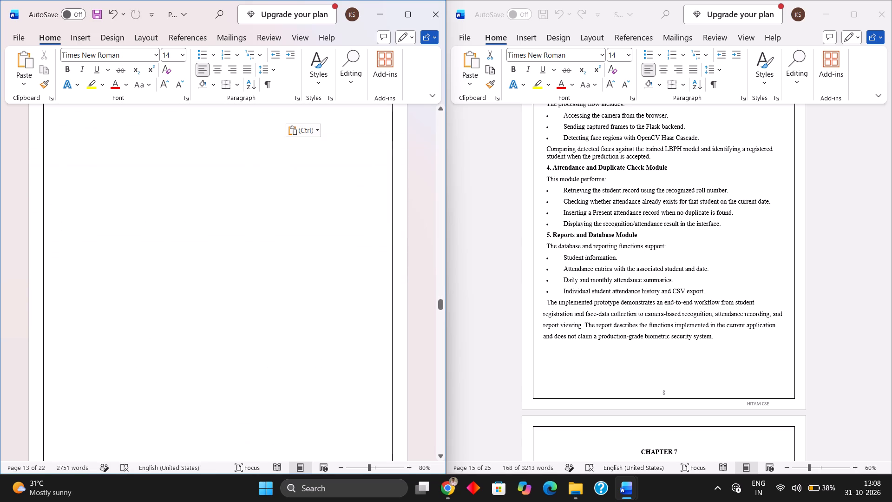
scroll(181, 259, down, 1)
scroll(181, 259, up, 7)
key(Right)
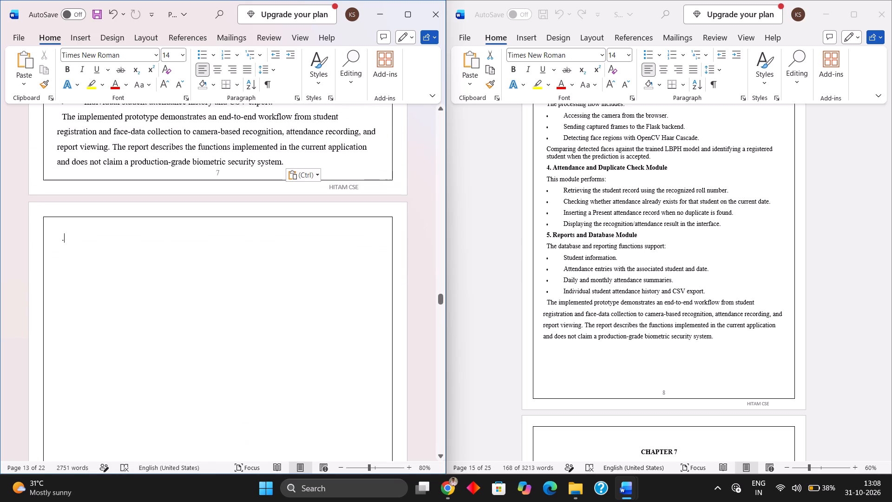
key(BackSpace)
key(BackSpace)
key(BackSpace)
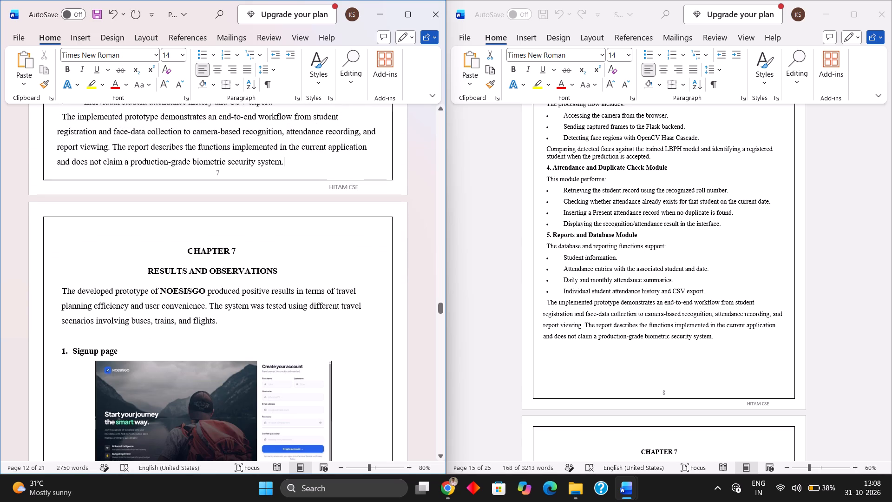
scroll(506, 141, down, 5)
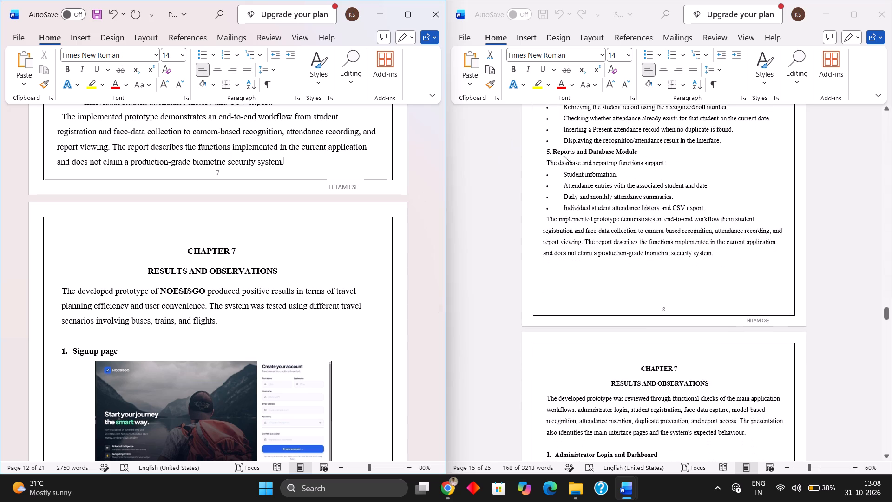
scroll(647, 233, down, 4)
scroll(289, 333, down, 2)
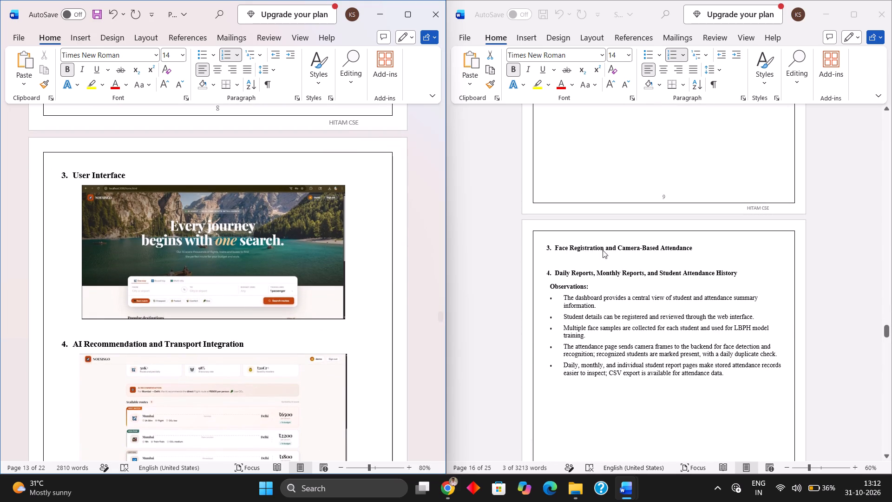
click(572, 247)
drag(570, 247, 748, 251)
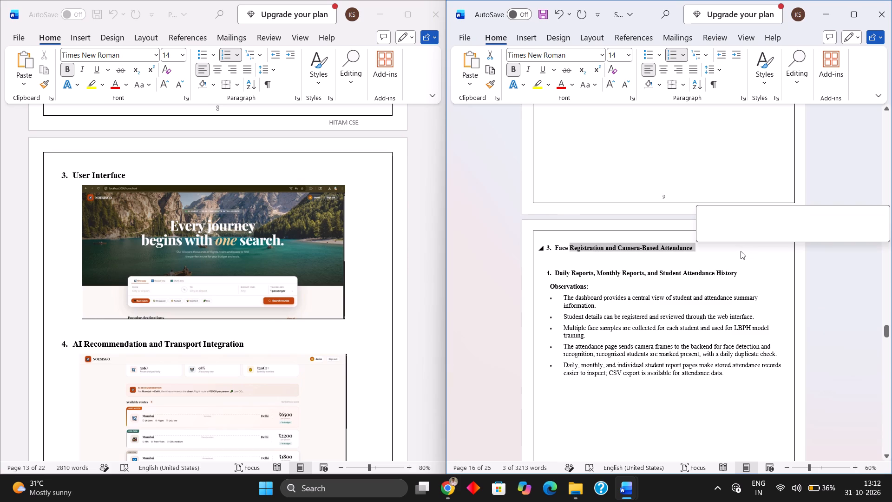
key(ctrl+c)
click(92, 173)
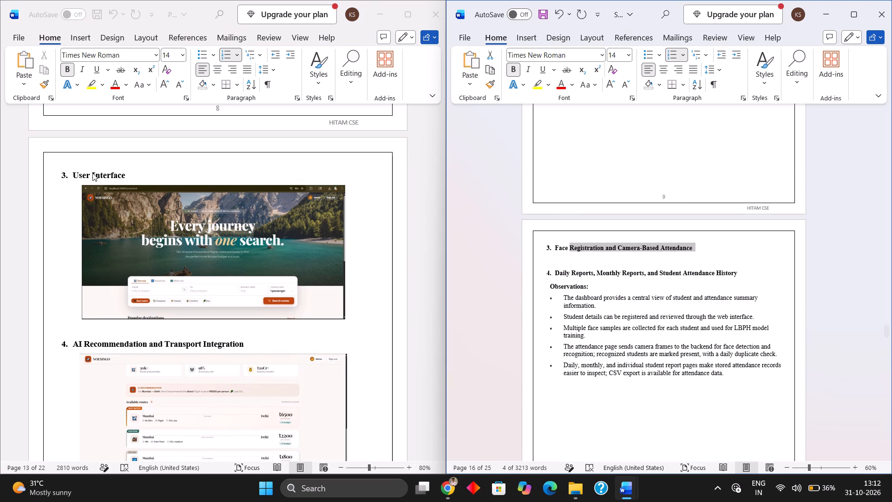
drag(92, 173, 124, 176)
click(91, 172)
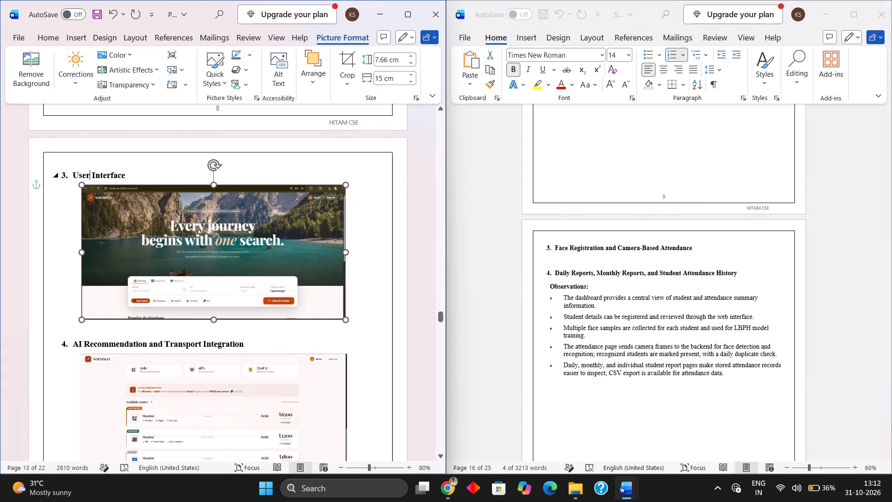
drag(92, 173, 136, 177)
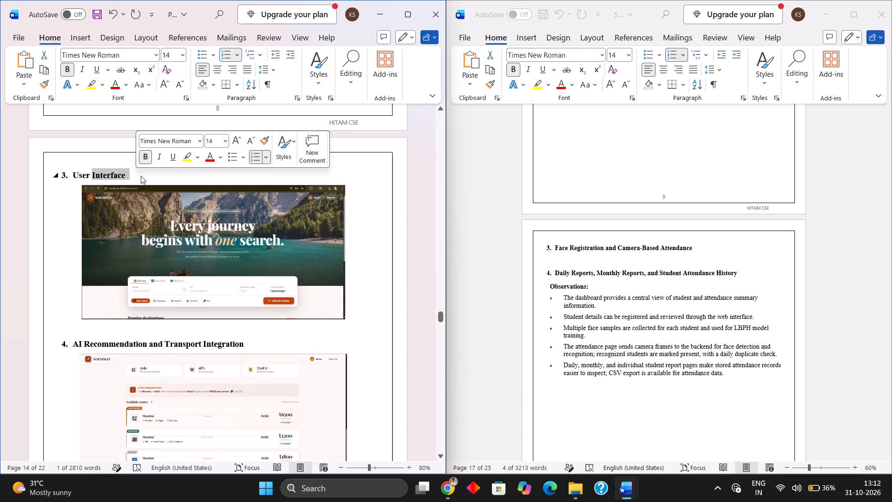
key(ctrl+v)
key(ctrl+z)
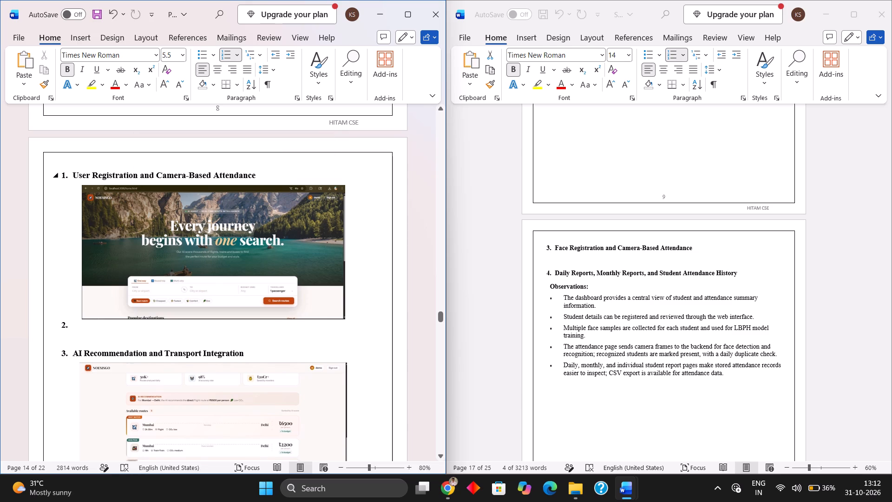
Copy only the word "Registration" from the third Smart Attendance heading and paste it over "Interface" in the PBL report's third heading.
click(572, 247)
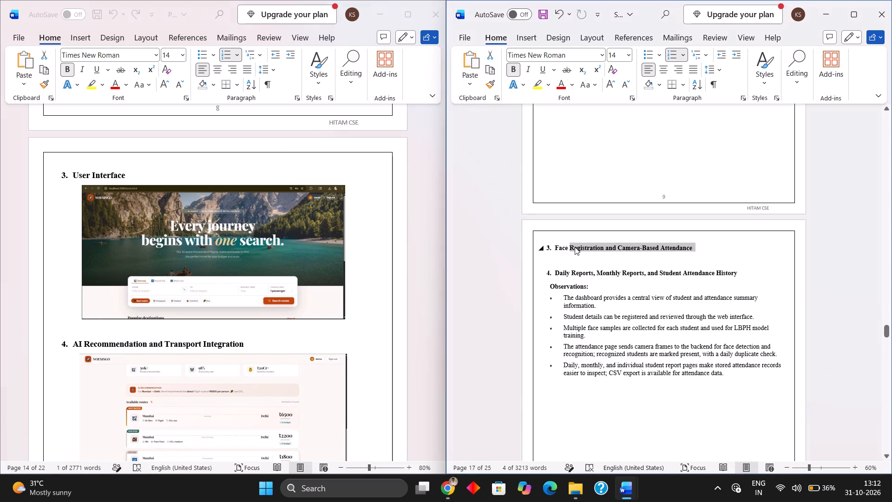
double_click(587, 247)
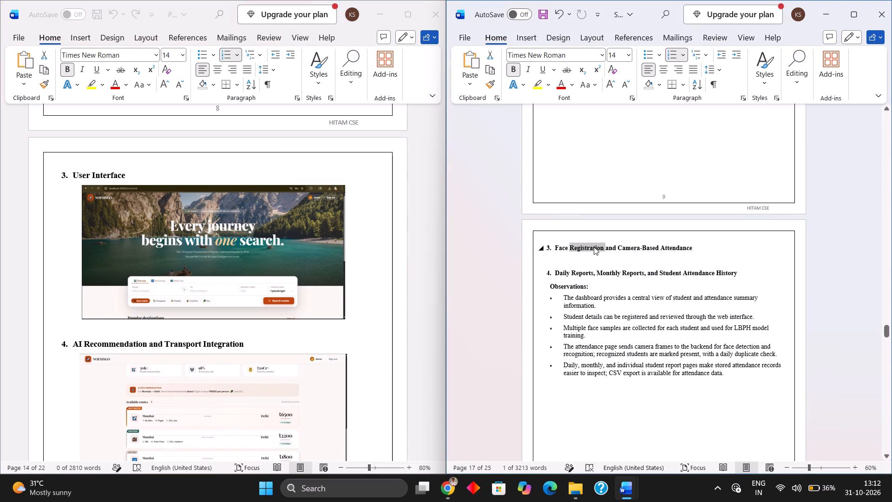
key(ctrl+c)
double_click(101, 174)
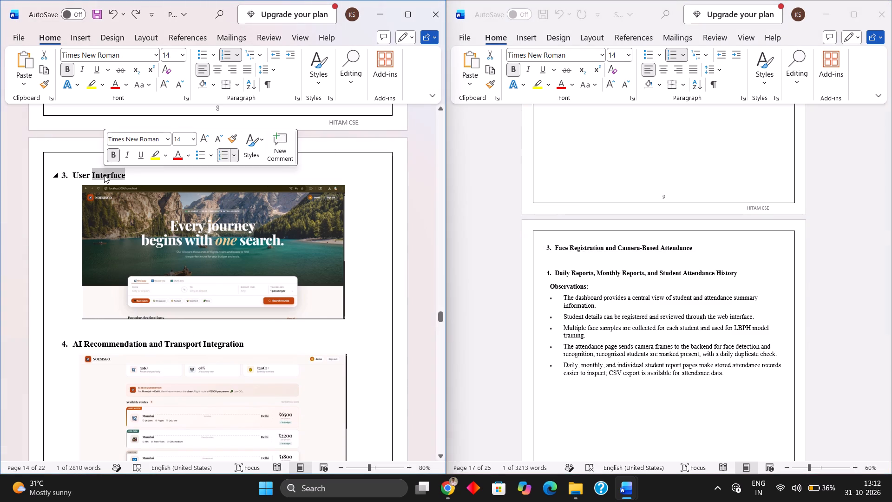
key(ctrl+v)
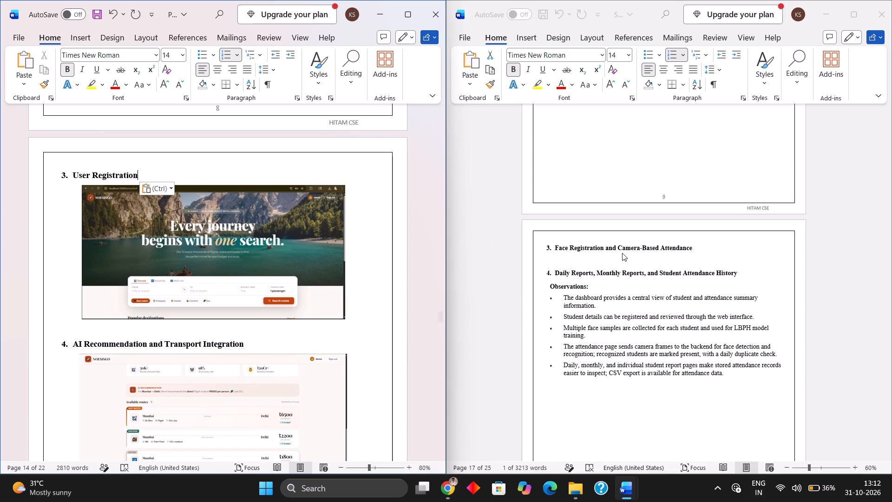
Copy "and" from the third Smart Attendance heading and append it after "User Registration" in the PBL report, preceded by a space.
double_click(612, 249)
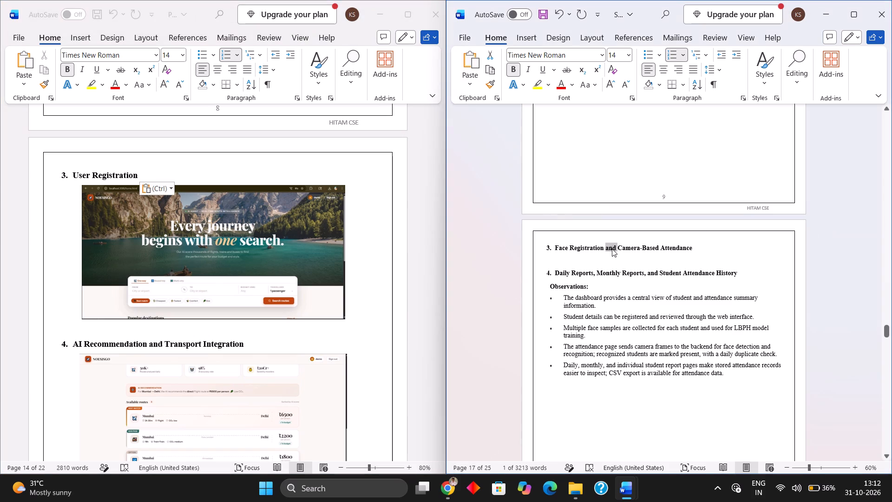
key(ctrl+c)
click(150, 174)
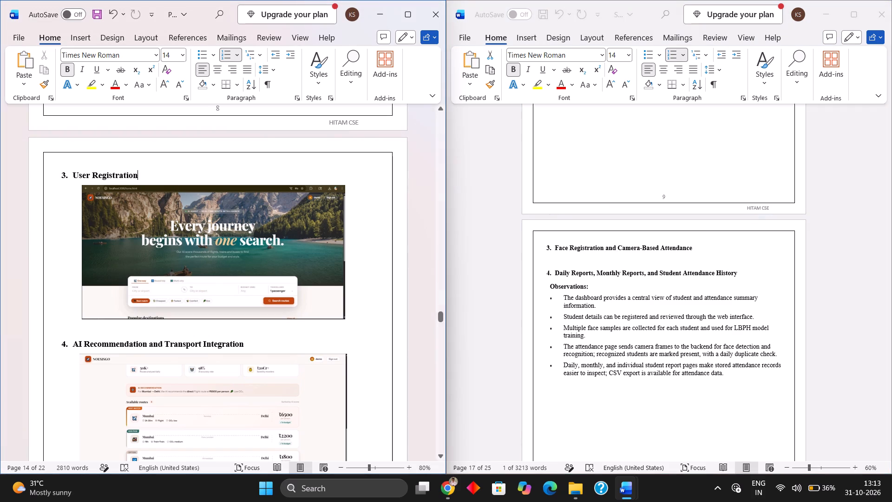
key(space)
key(ctrl+v)
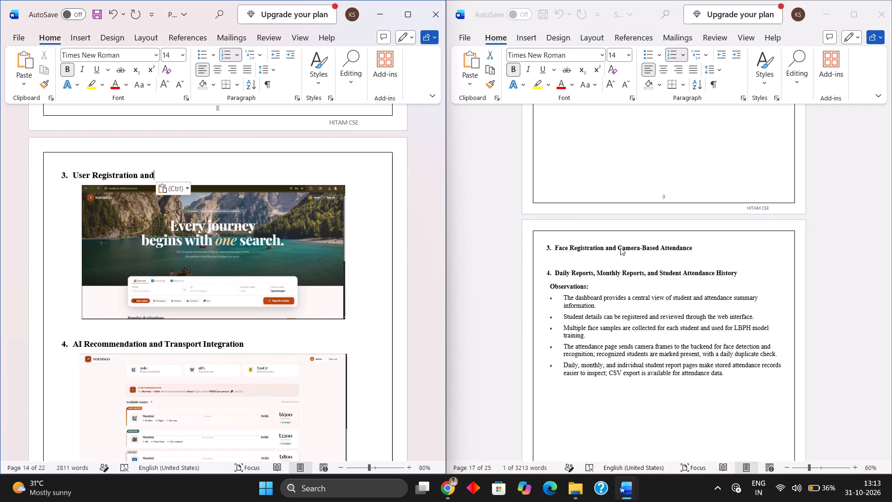
Copy "Camera-Based Attendance" from the third Smart Attendance heading and append it to the PBL report's third heading, preceded by a space.
double_click(620, 247)
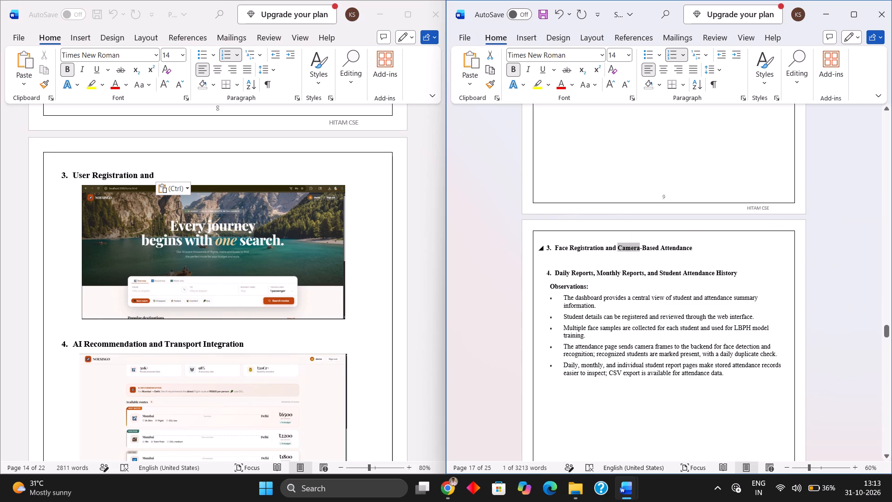
click(703, 246)
drag(691, 246, 631, 246)
key(ctrl+c)
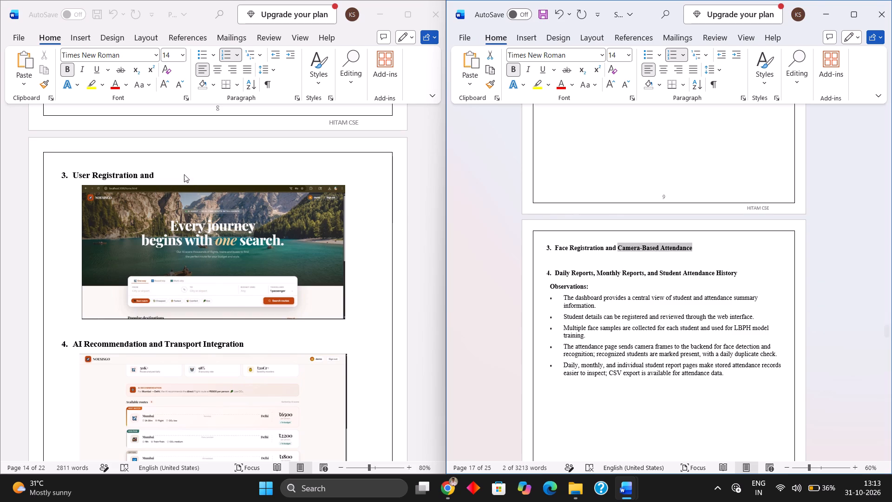
click(184, 174)
key(Right)
key(Right)
key(Right)
key(Right)
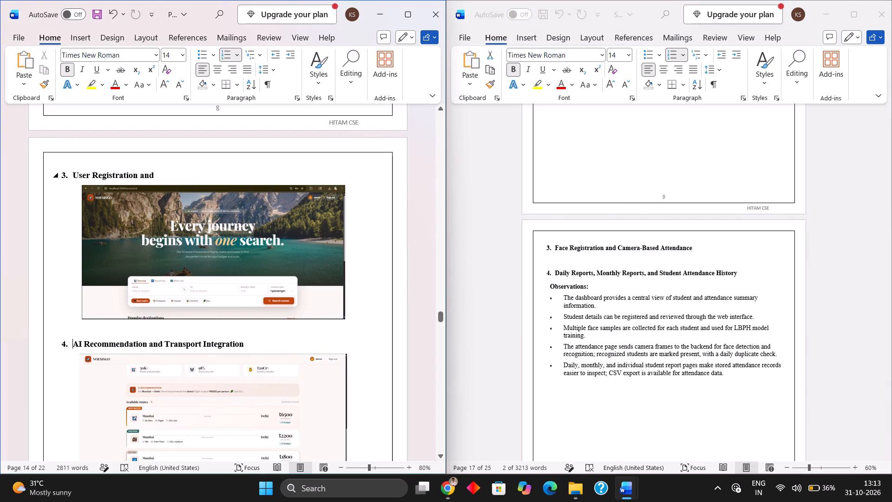
click(218, 167)
key(space)
key(ctrl+v)
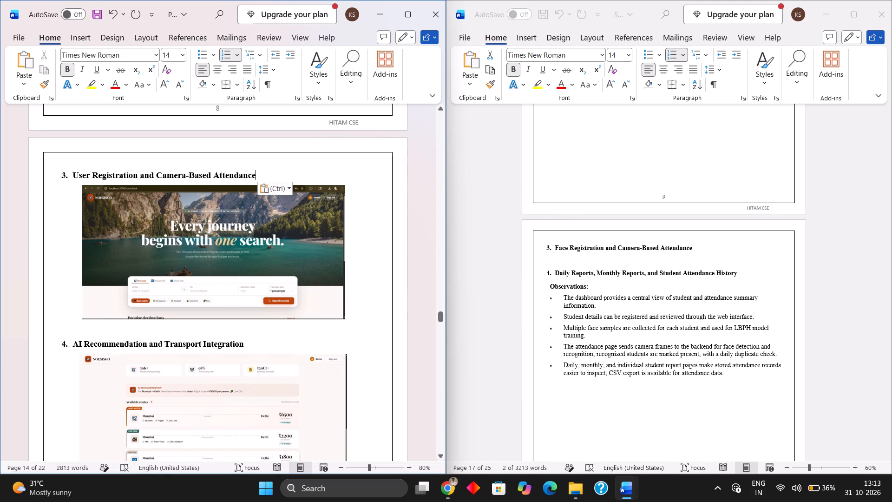
Replace "User" with "Face" at the start of the PBL report's third heading.
double_click(81, 177)
key(shift+d)
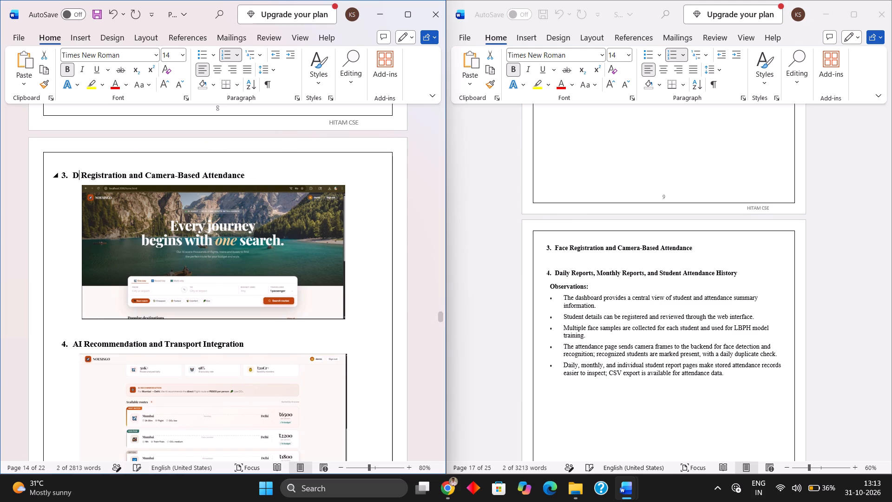
key(BackSpace)
text(Fa)
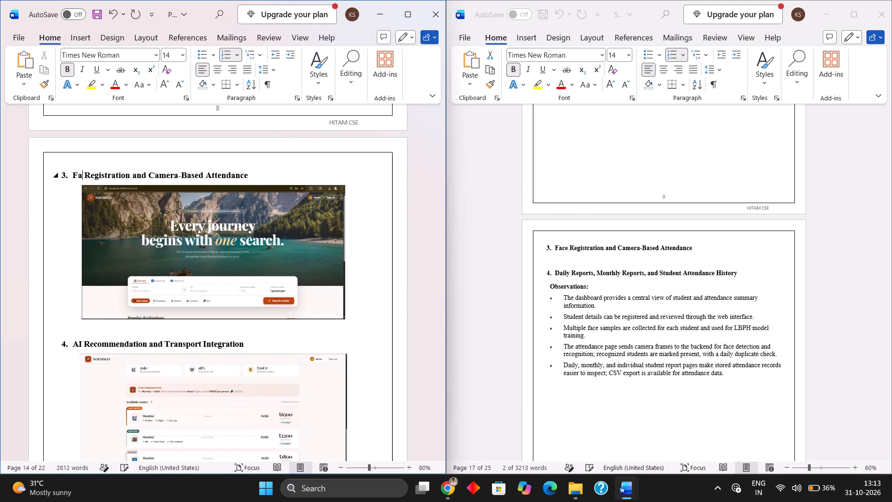
text(ce)
Replace "AI Recommendation" in the PBL report's fourth heading with "Daily Reports" copied from Smart Attendance, keeping the heading's numbering.
scroll(202, 243, down, 2)
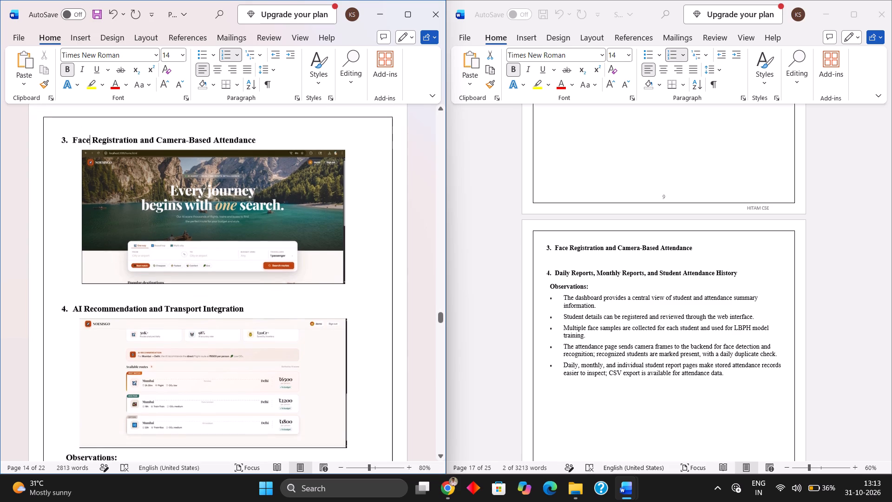
scroll(204, 247, down, 1)
scroll(529, 388, down, 1)
scroll(547, 279, down, 2)
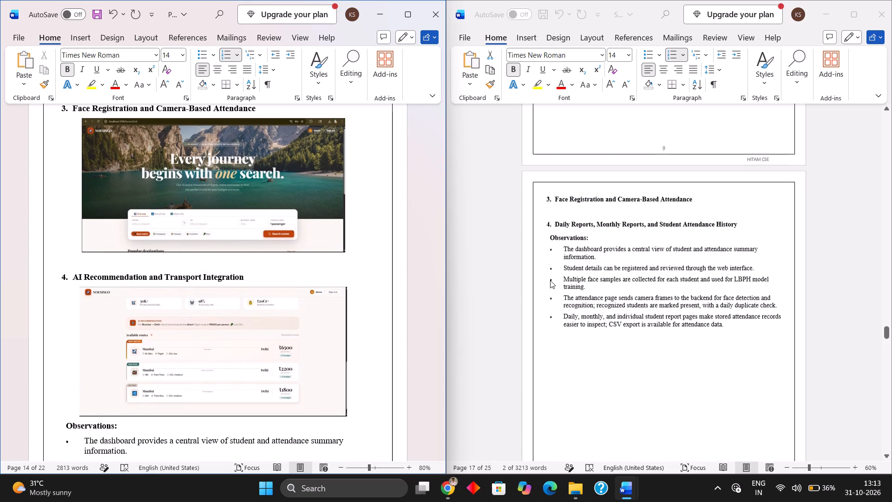
scroll(550, 280, down, 1)
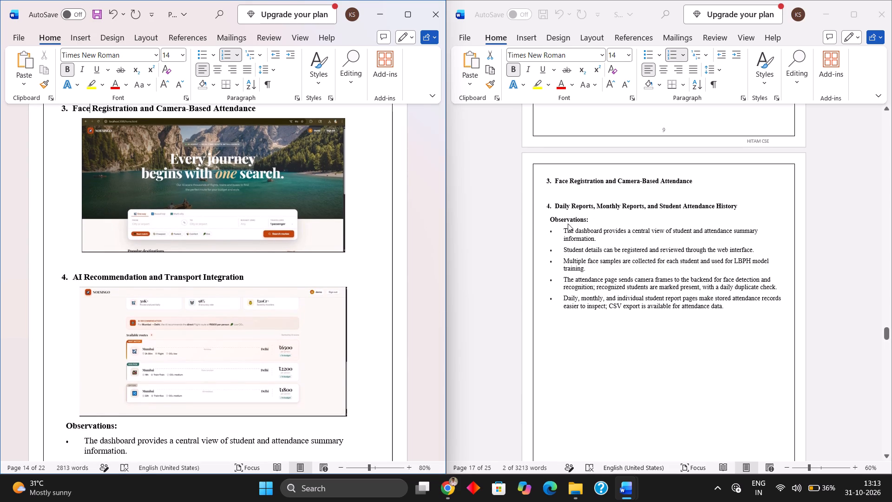
click(555, 203)
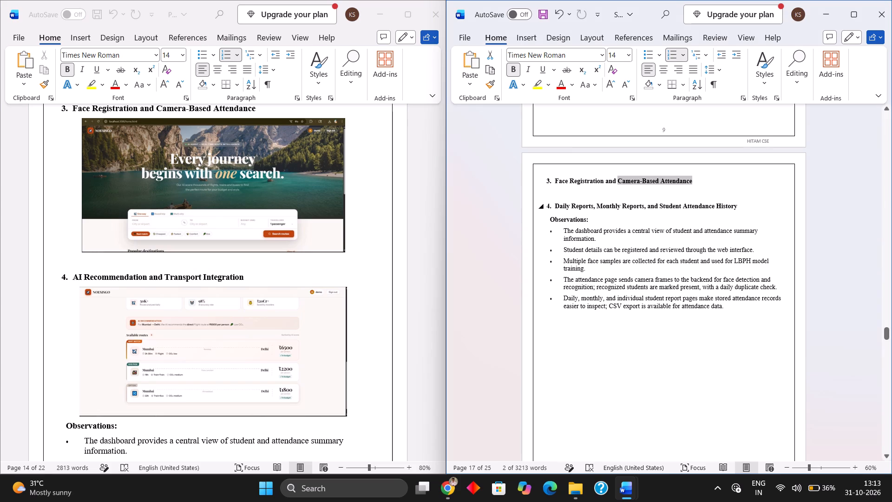
drag(554, 206, 587, 207)
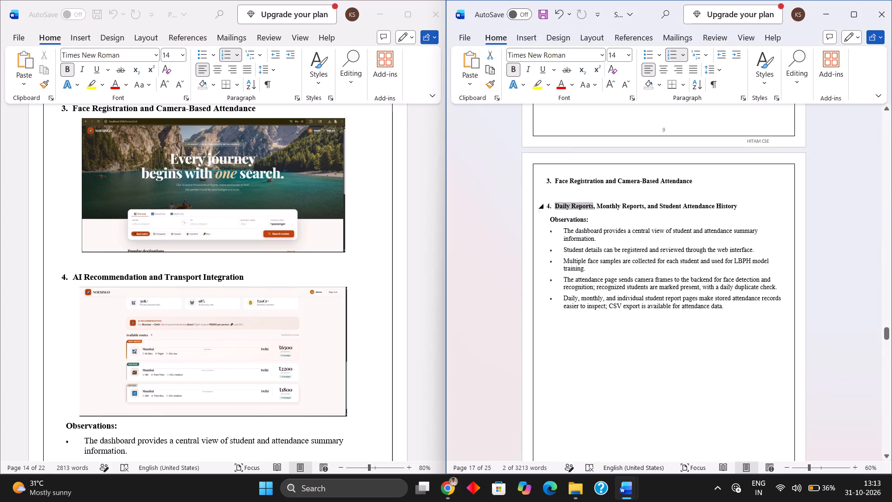
drag(587, 207, 594, 207)
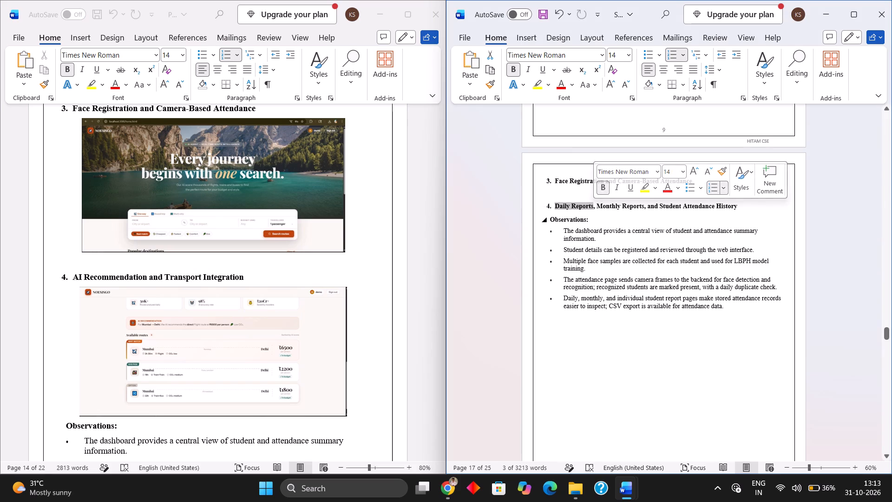
key(ctrl+c)
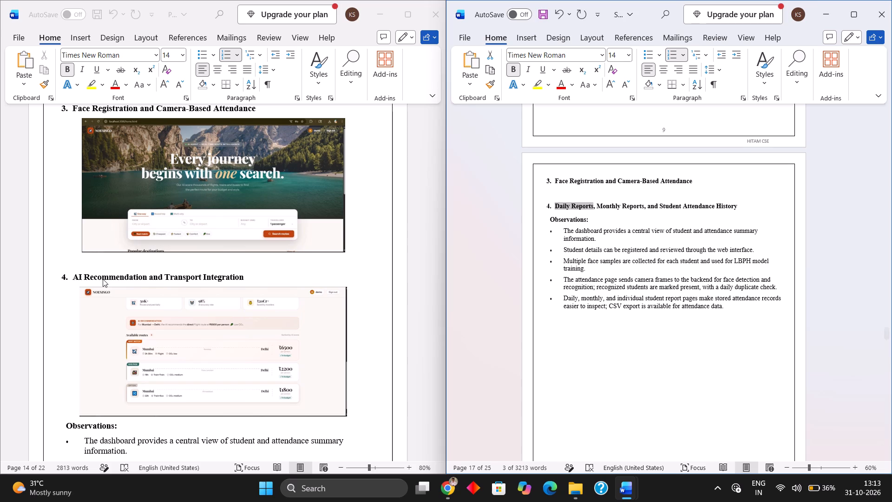
double_click(103, 279)
key(ctrl+v)
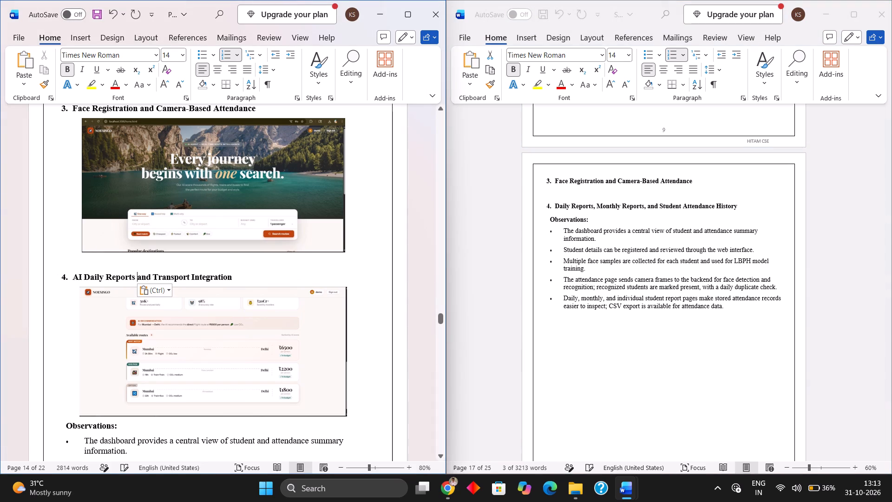
click(85, 279)
key(BackSpace)
key(BackSpace)
key(BackSpace)
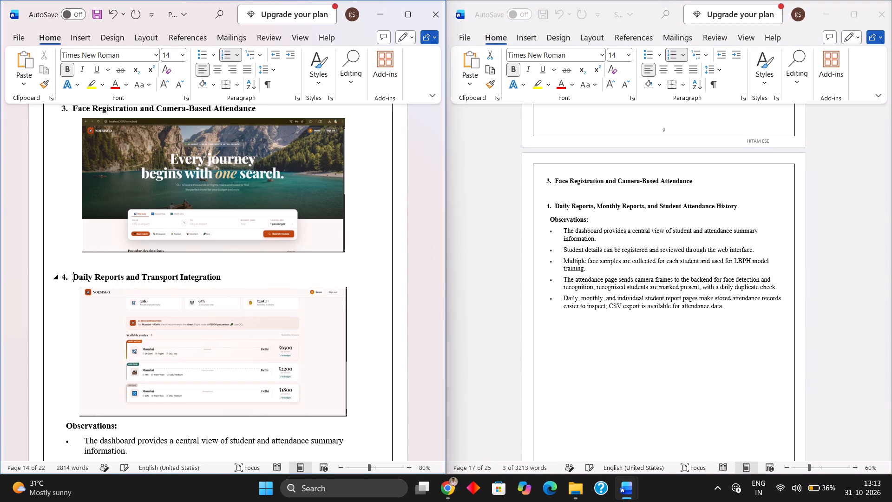
key(BackSpace)
key(ctrl+z)
Insert a comma after "Daily Reports" in the PBL report's fourth heading.
click(126, 279)
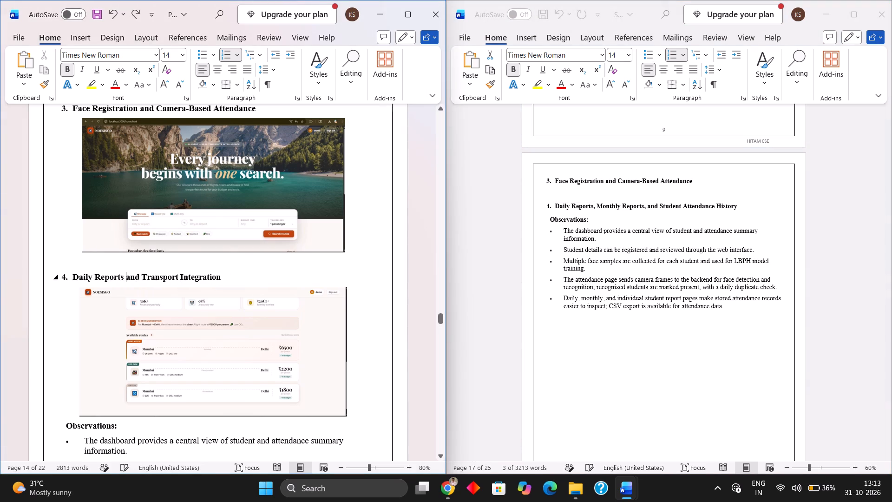
click(123, 277)
key(comma)
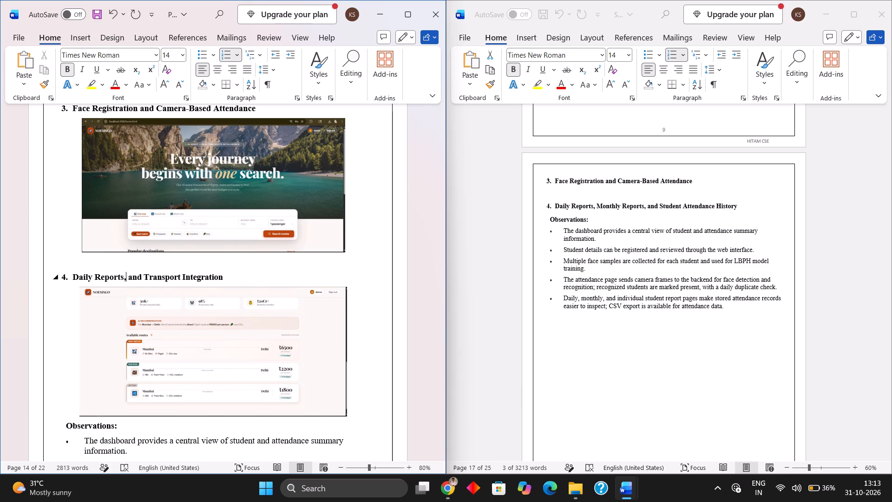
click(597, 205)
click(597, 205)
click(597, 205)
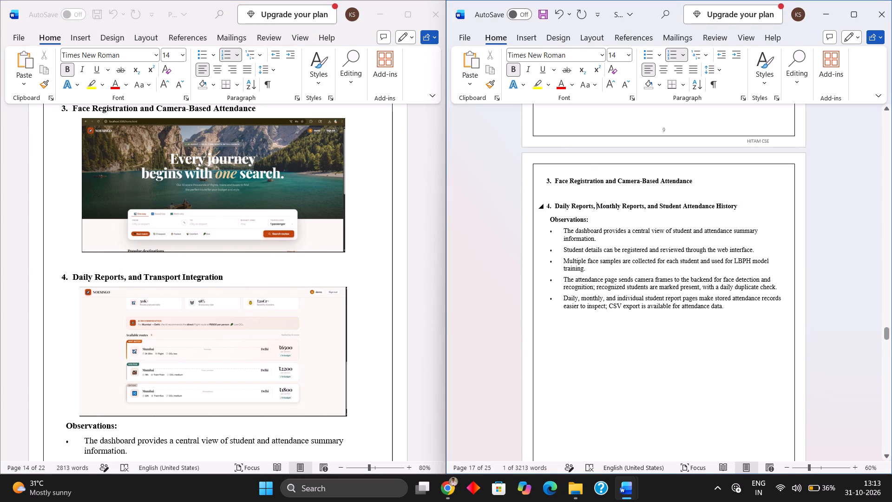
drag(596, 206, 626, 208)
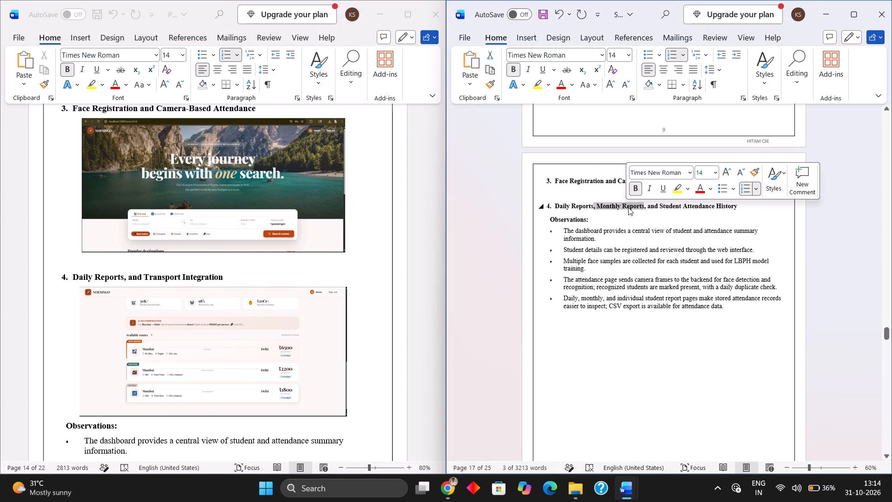
Undo the last font-size change on the Smart Attendance observation bullets, then try to redo it.
key(ctrl+z)
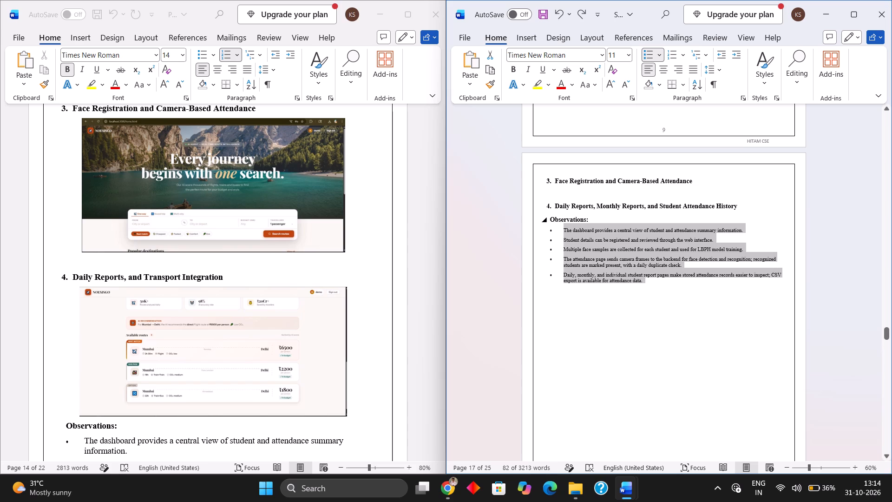
key(ctrl+shift+z)
click(672, 313)
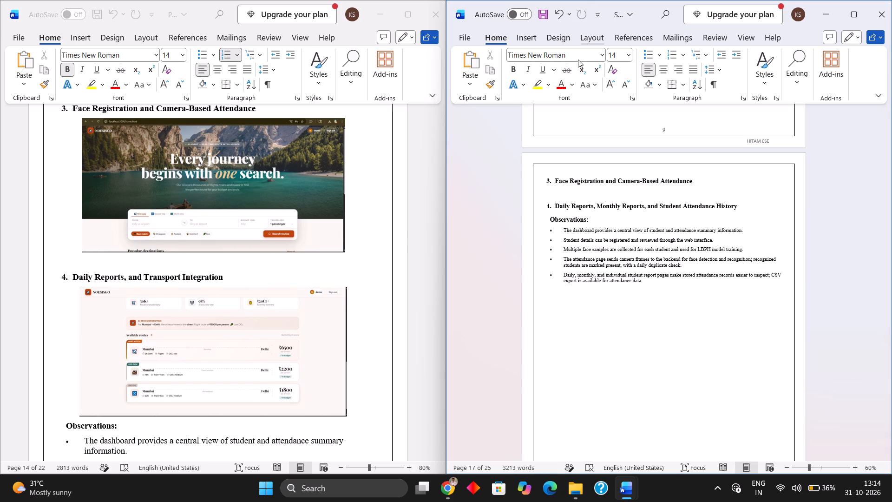
right_click(650, 280)
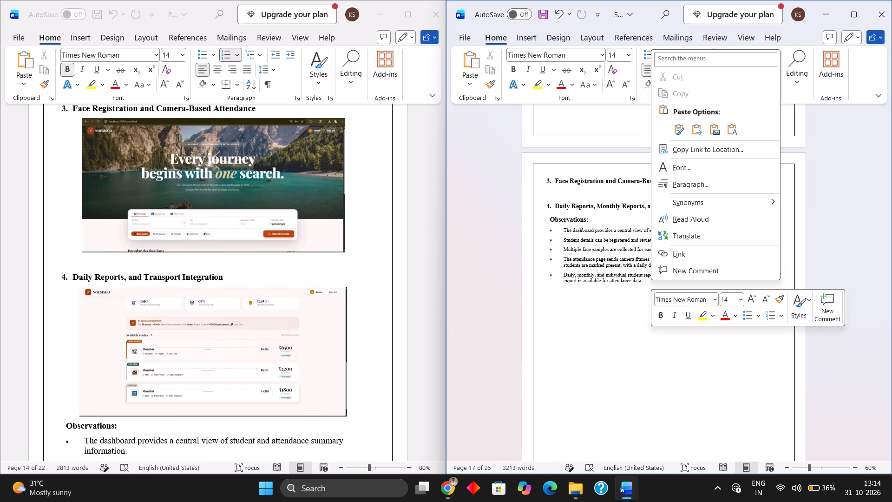
key(ctrl+y)
click(616, 322)
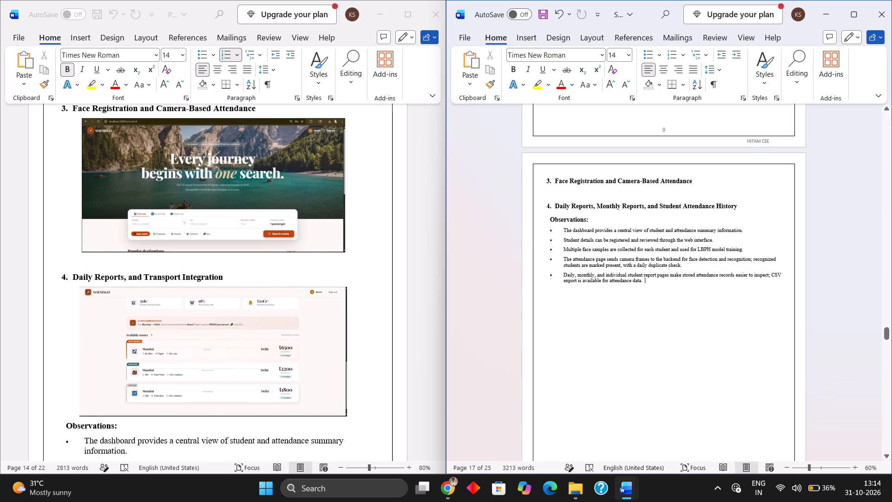
Replace "and Transport" in the PBL report's fourth heading with "Monthly Reports, and Student Attendance" copied from the fourth Smart Attendance heading.
drag(596, 206, 672, 201)
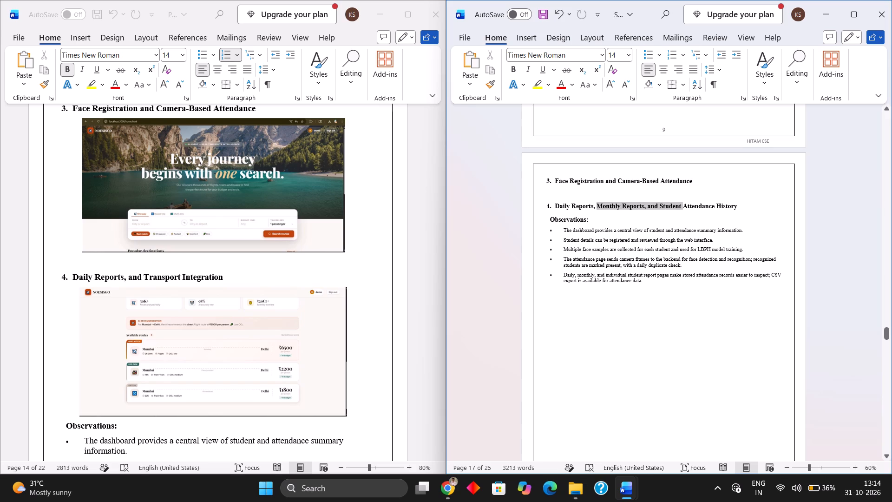
drag(672, 201, 690, 203)
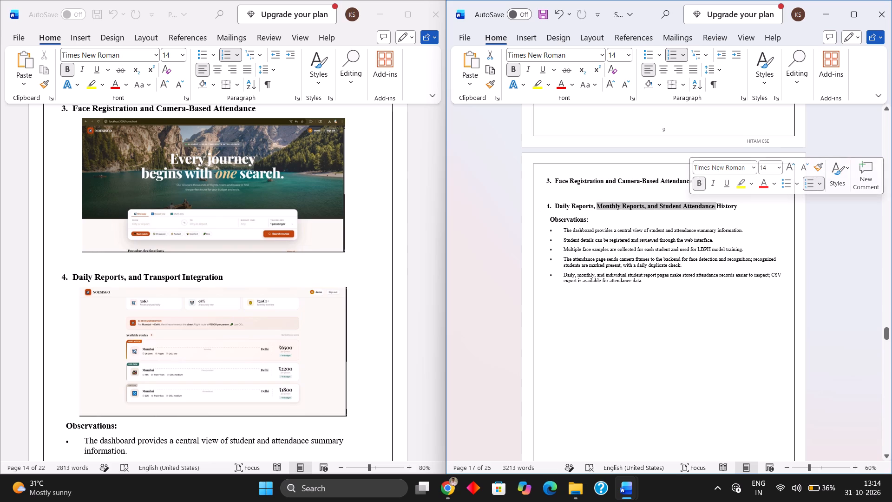
key(ctrl+c)
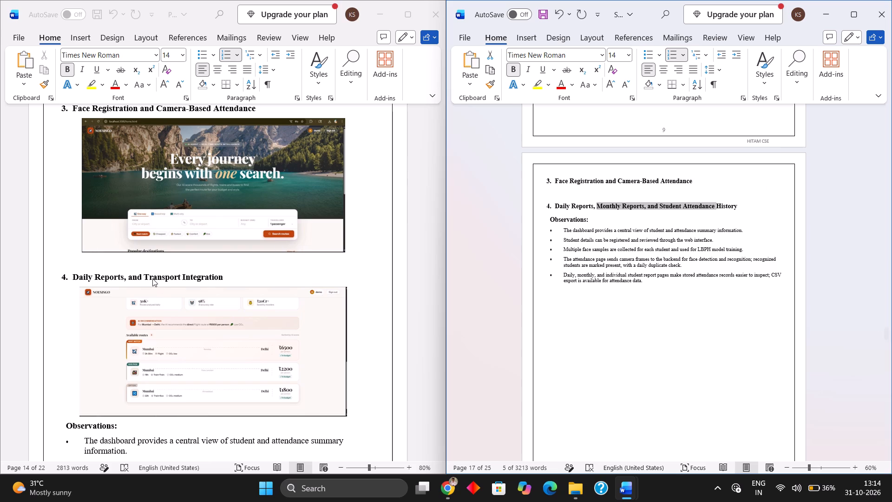
double_click(136, 278)
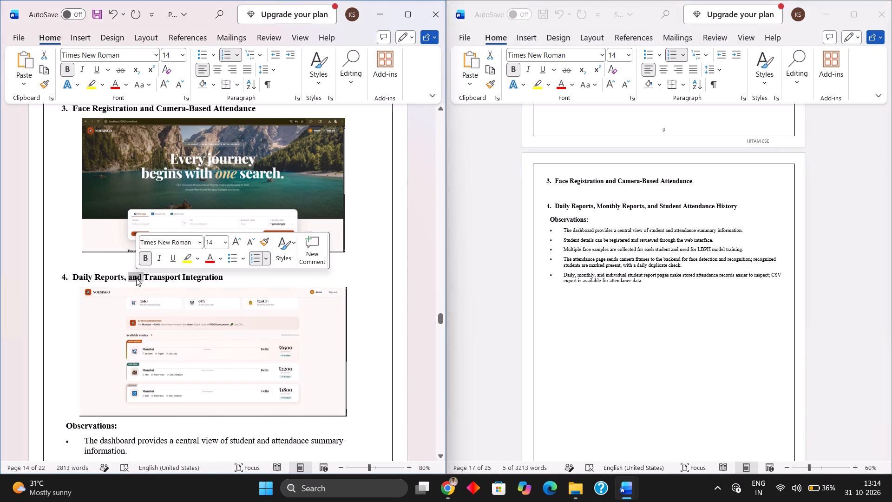
click(133, 276)
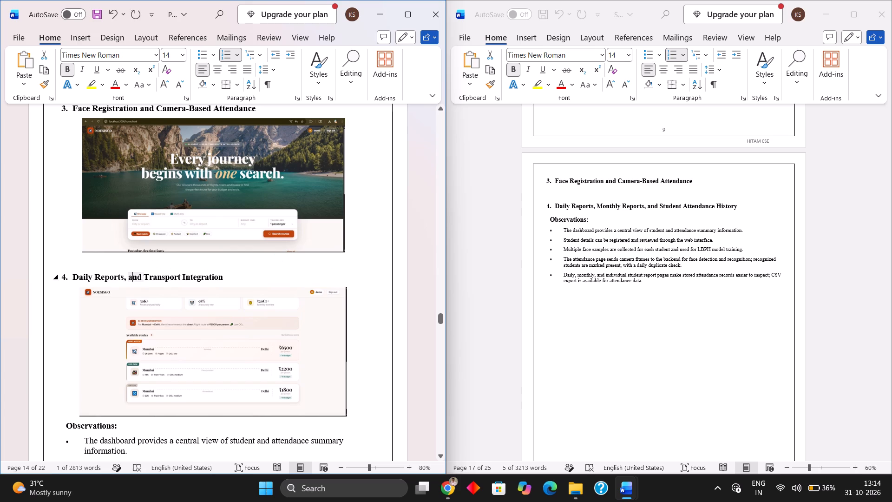
drag(128, 276, 178, 279)
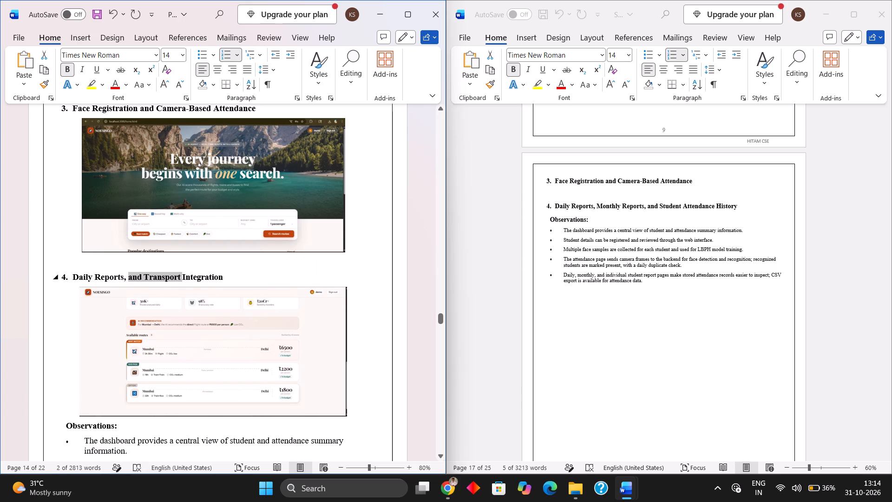
key(ctrl+v)
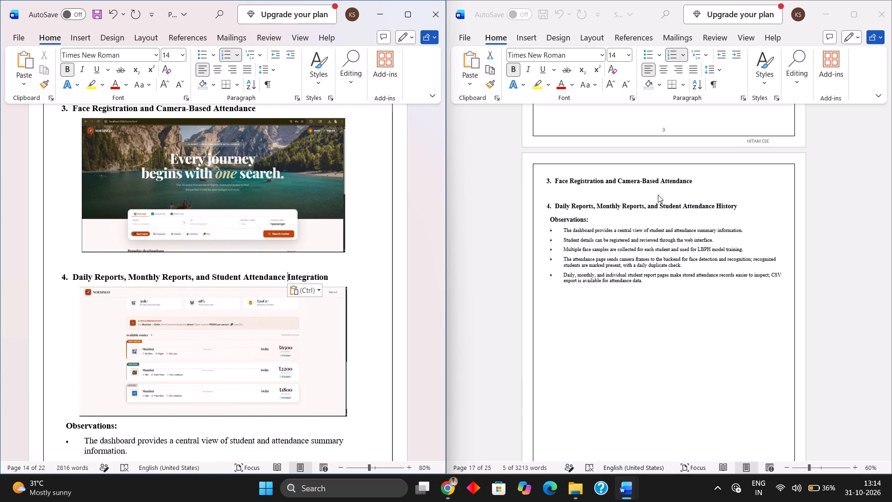
Replace "Integration" at the end of the PBL report's fourth heading with "History" copied from Smart Attendance.
double_click(724, 204)
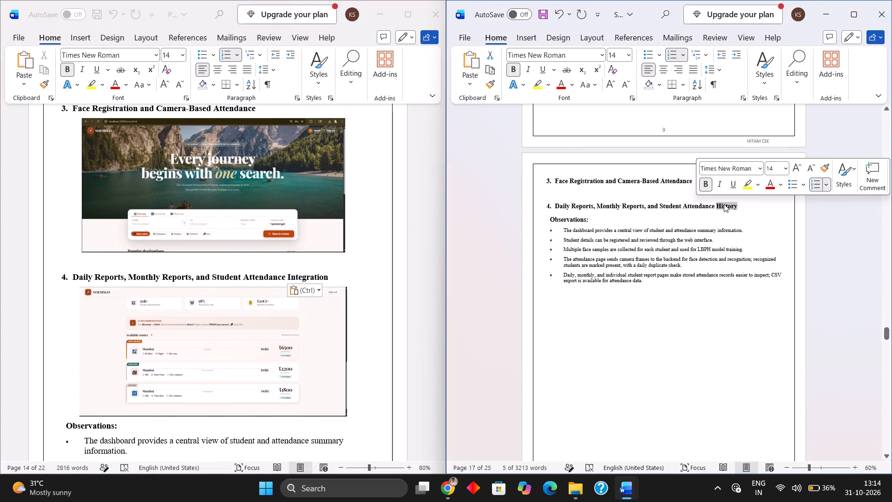
key(ctrl+c)
double_click(309, 277)
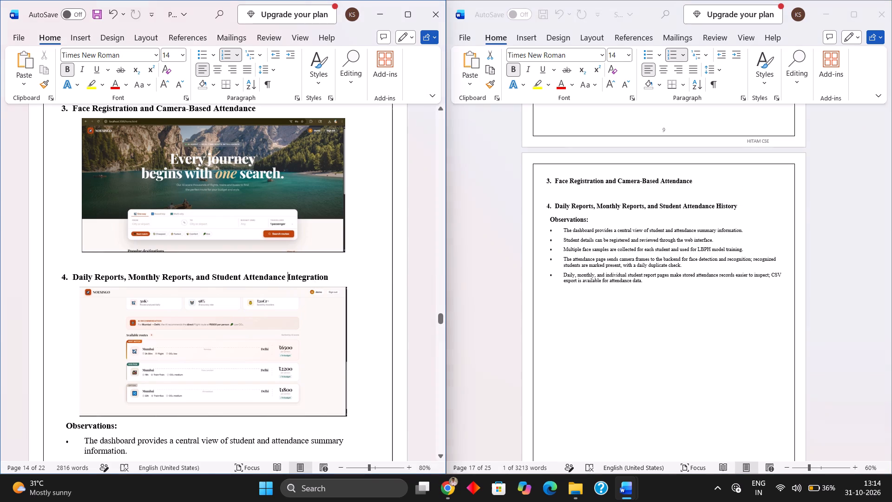
key(ctrl+v)
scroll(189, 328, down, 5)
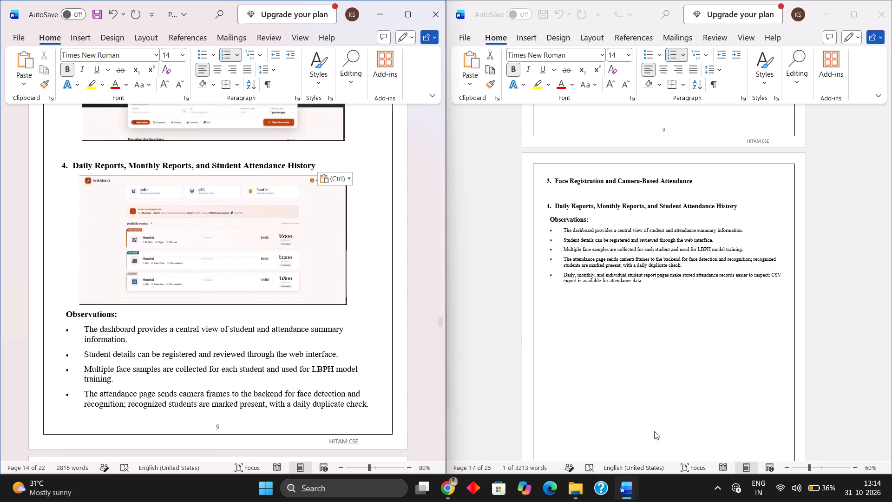
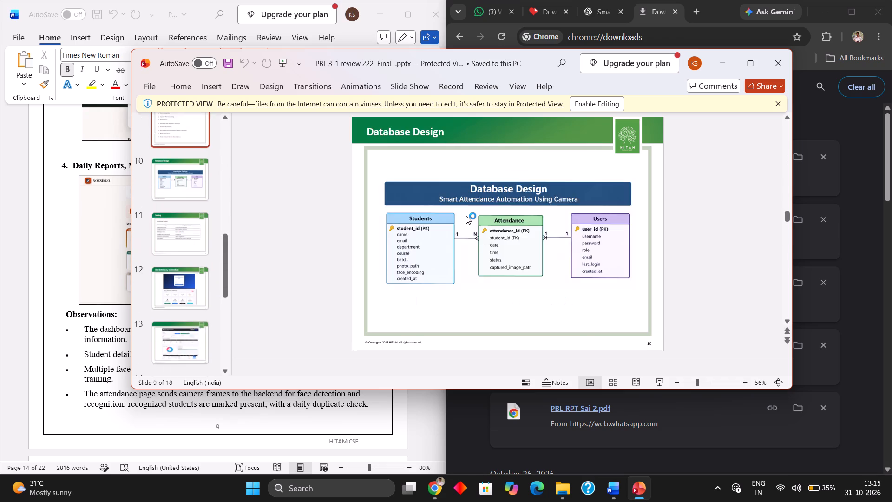
Place the PBL review presentation window side by side with the PBL report.
drag(543, 62, 567, 62)
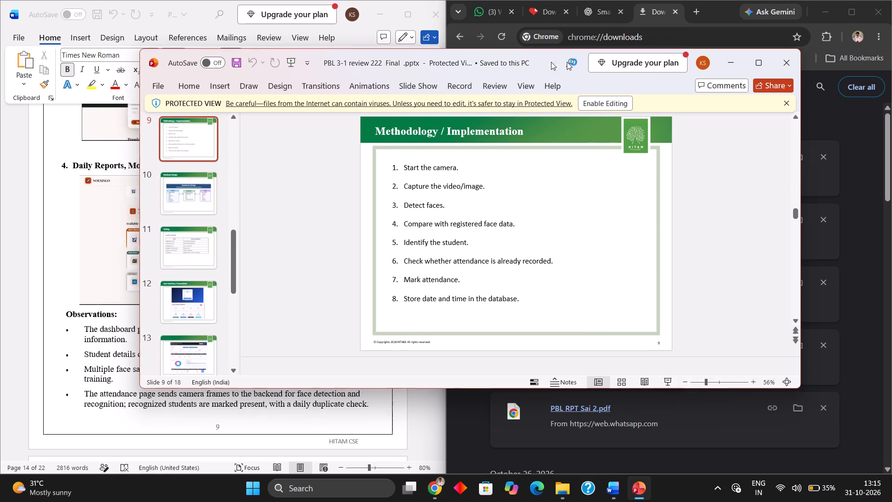
drag(567, 62, 891, 151)
scroll(638, 226, up, 4)
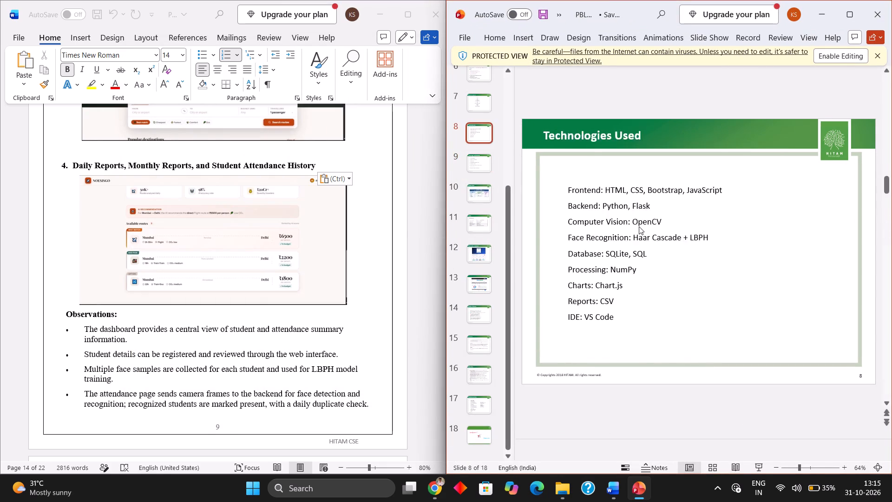
scroll(640, 226, up, 2)
scroll(640, 226, down, 8)
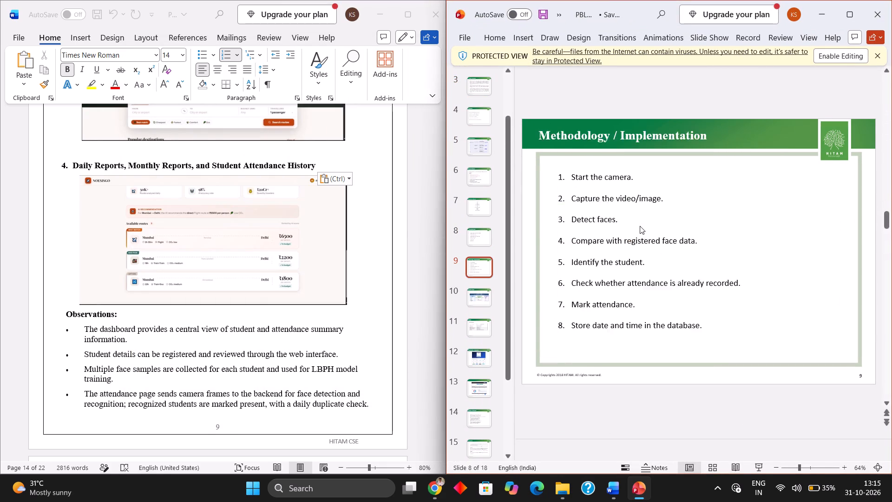
scroll(640, 226, down, 5)
scroll(640, 226, up, 2)
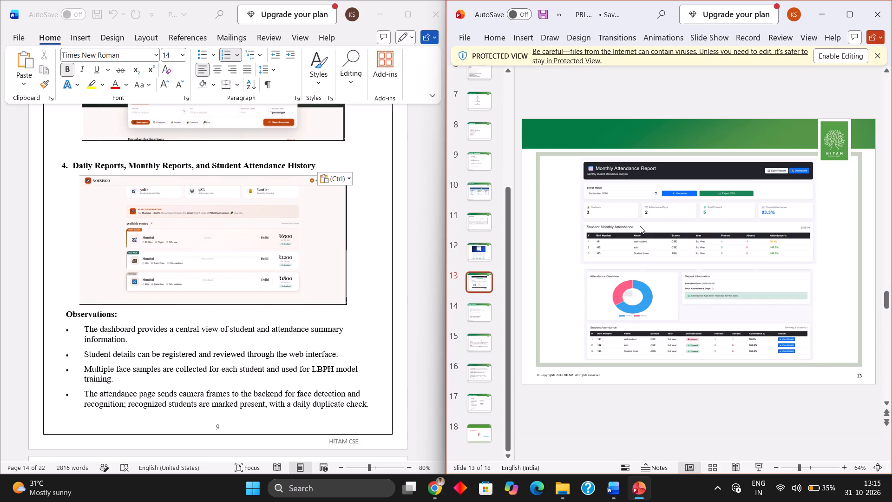
scroll(640, 226, up, 1)
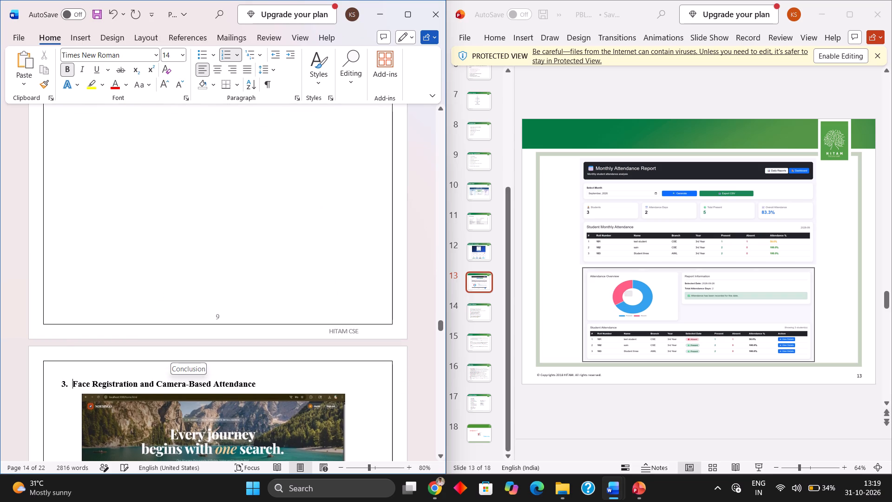
click(95, 280)
key(BackSpace)
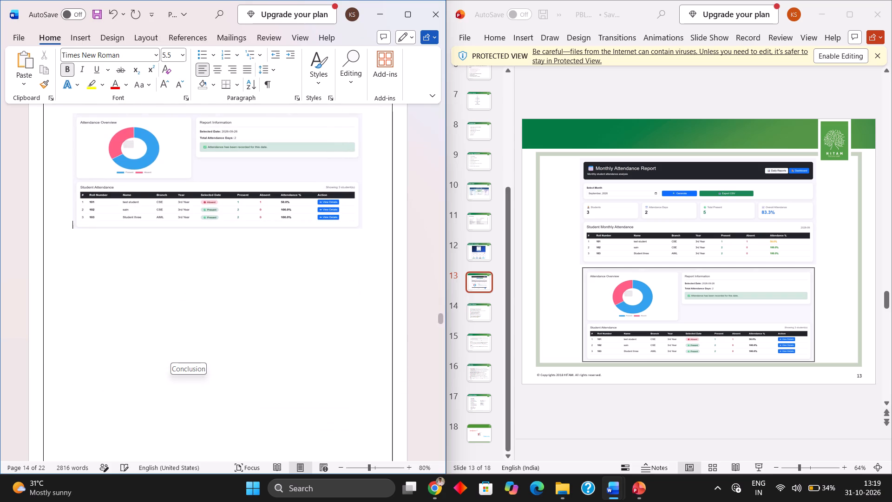
key(BackSpace)
scroll(80, 271, up, 10)
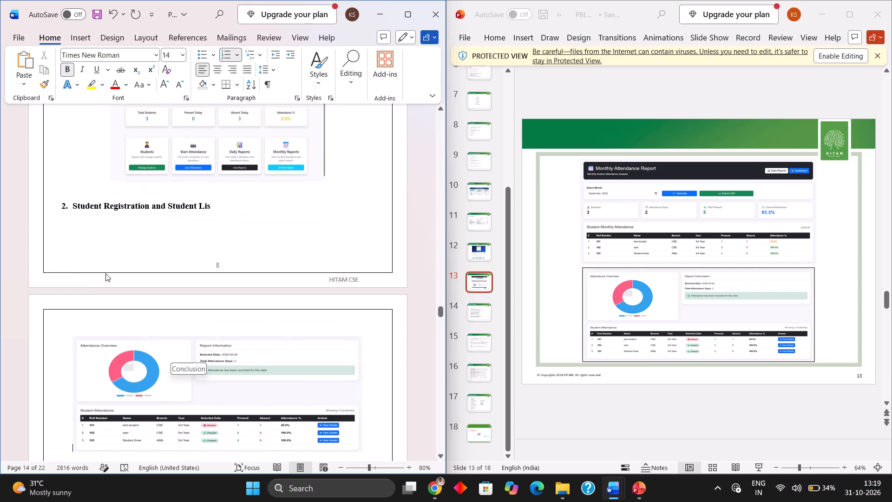
Shrink the Attendance Overview screenshot proportionally to about 85 percent of its pasted width.
scroll(282, 312, down, 8)
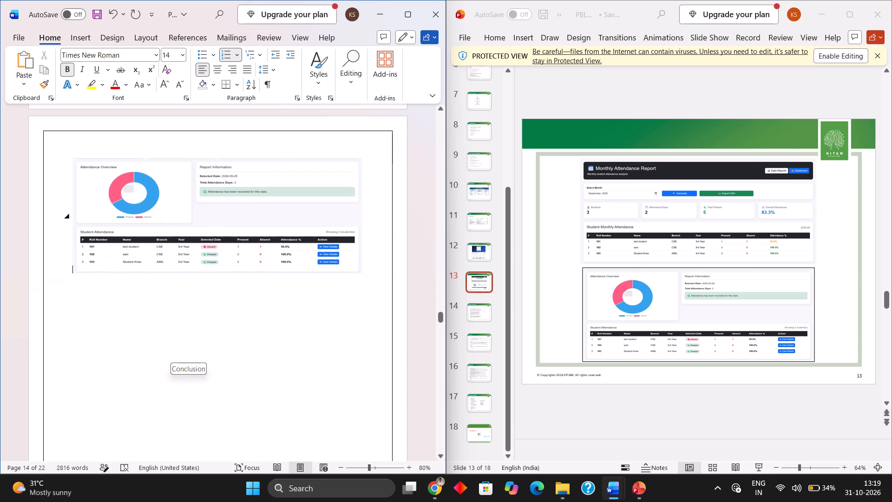
click(303, 222)
drag(362, 275, 304, 250)
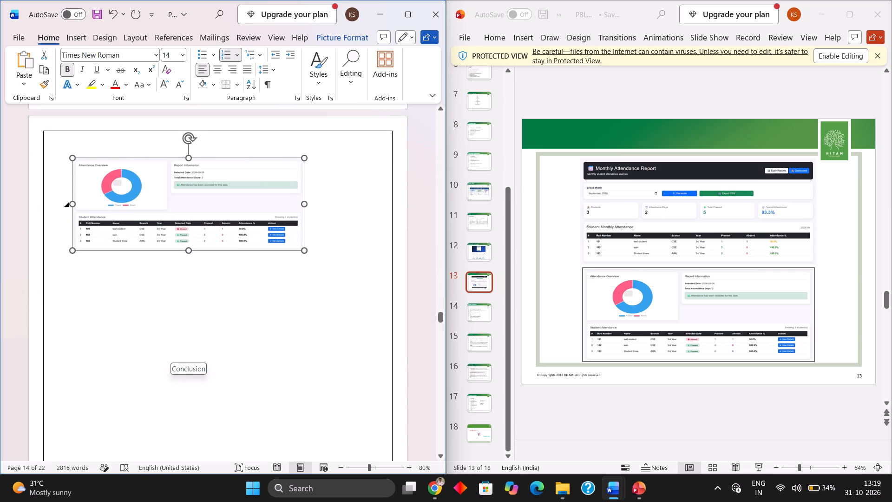
drag(304, 250, 321, 257)
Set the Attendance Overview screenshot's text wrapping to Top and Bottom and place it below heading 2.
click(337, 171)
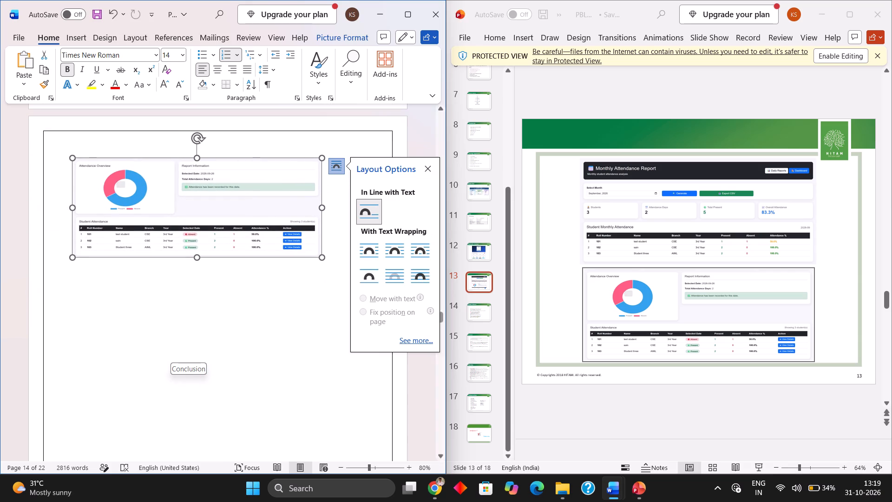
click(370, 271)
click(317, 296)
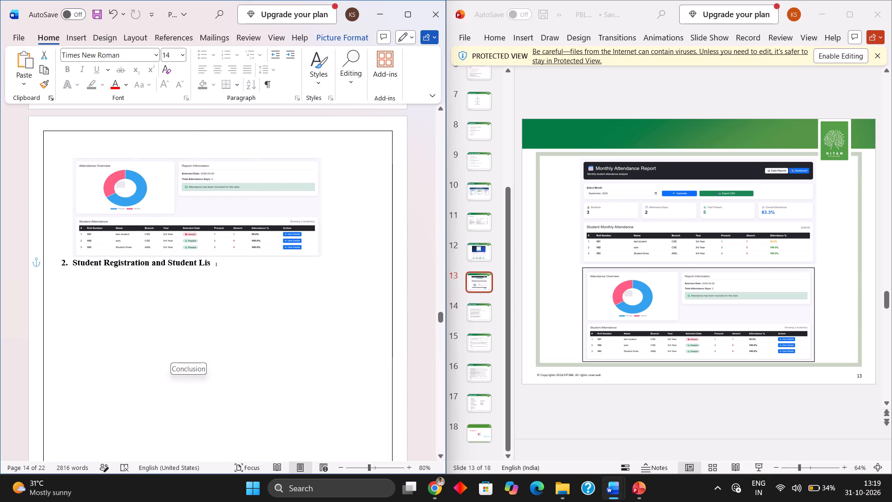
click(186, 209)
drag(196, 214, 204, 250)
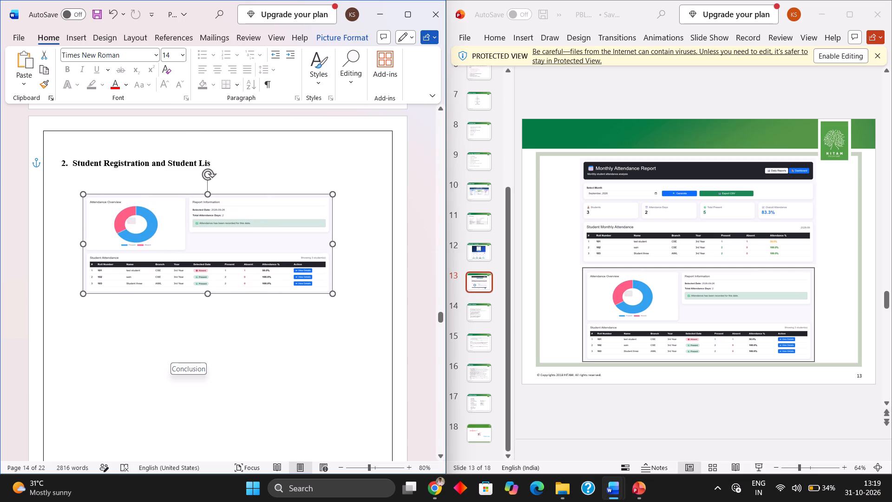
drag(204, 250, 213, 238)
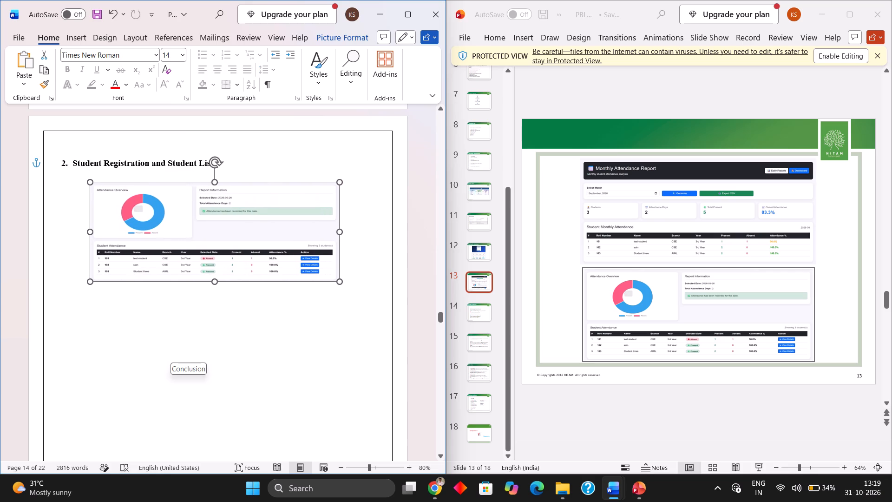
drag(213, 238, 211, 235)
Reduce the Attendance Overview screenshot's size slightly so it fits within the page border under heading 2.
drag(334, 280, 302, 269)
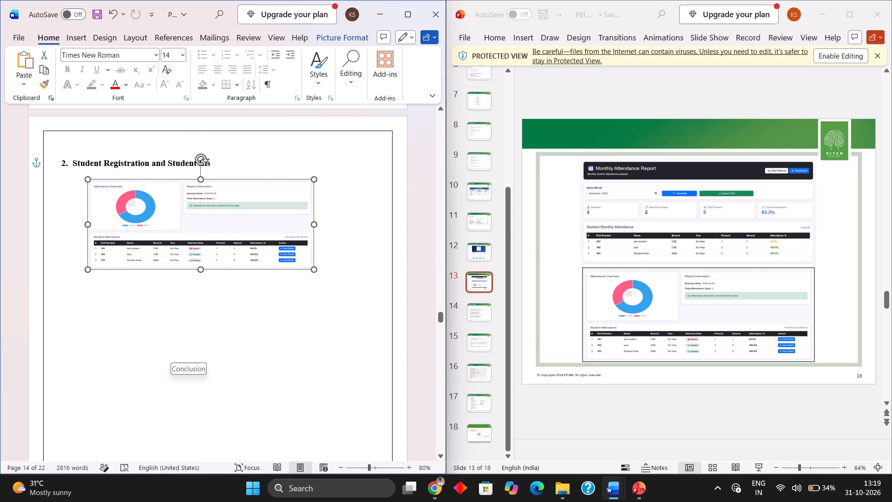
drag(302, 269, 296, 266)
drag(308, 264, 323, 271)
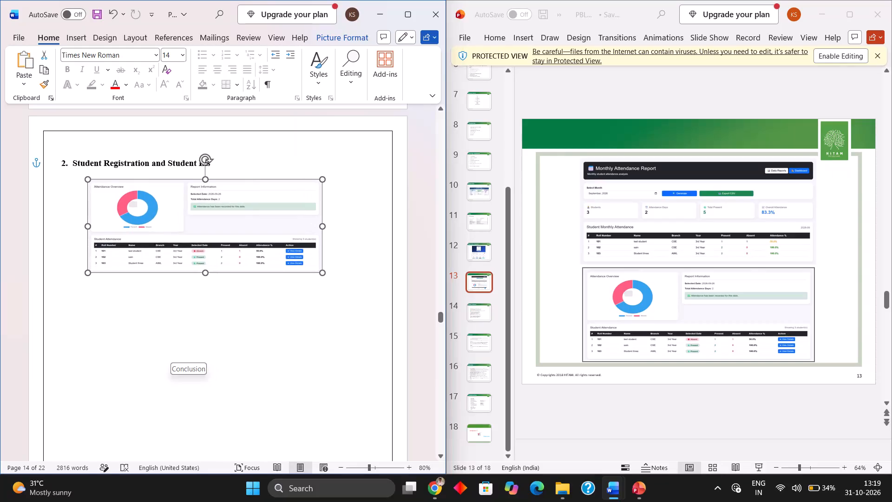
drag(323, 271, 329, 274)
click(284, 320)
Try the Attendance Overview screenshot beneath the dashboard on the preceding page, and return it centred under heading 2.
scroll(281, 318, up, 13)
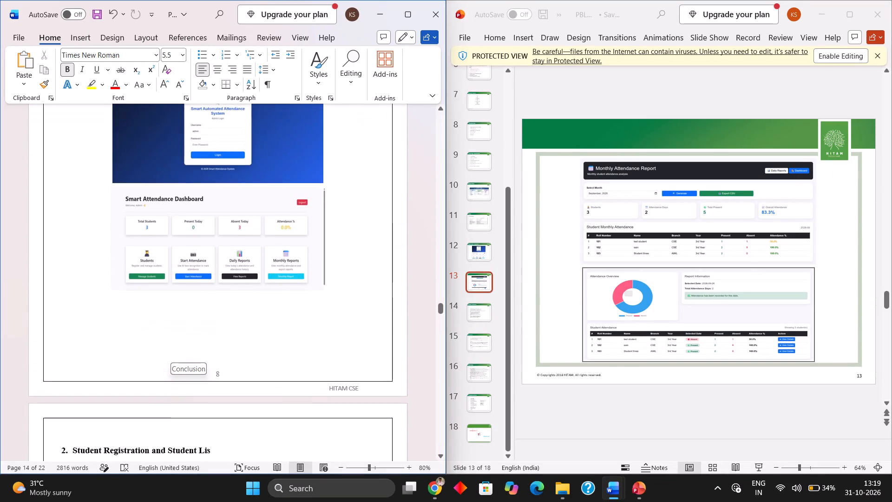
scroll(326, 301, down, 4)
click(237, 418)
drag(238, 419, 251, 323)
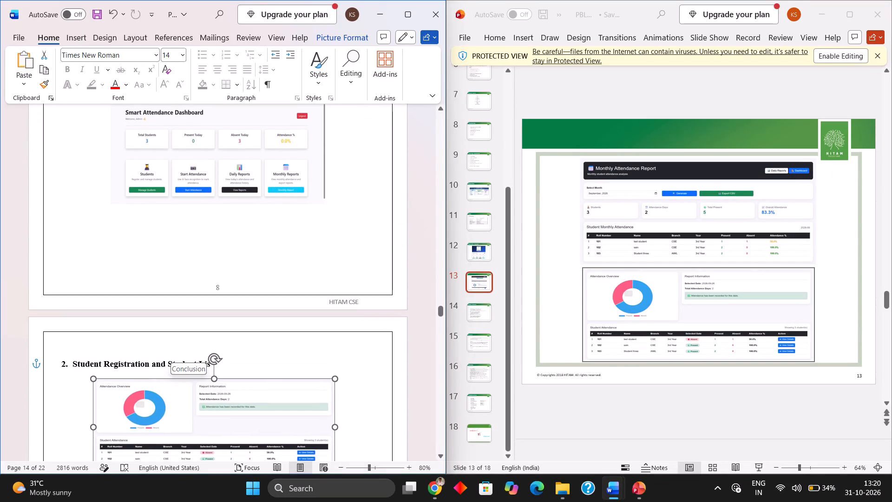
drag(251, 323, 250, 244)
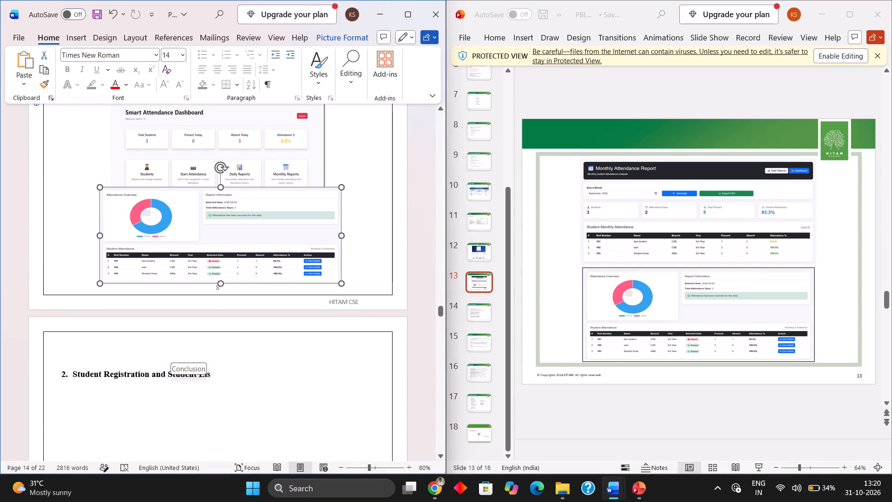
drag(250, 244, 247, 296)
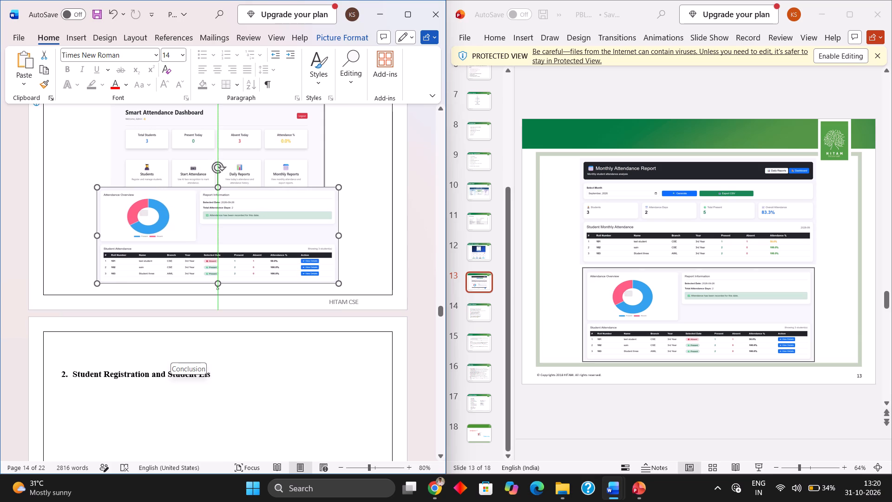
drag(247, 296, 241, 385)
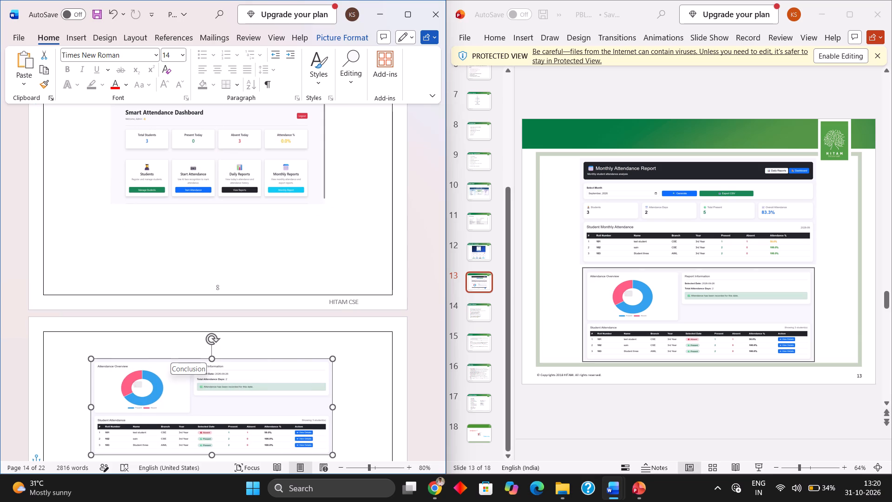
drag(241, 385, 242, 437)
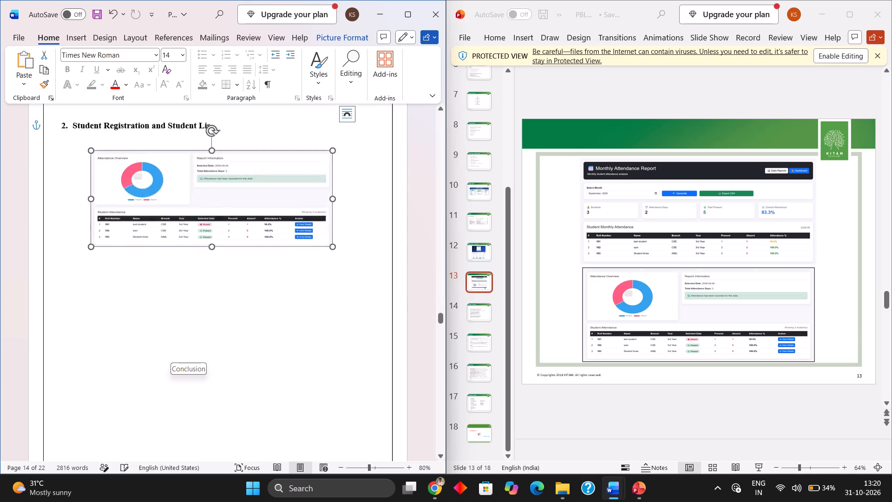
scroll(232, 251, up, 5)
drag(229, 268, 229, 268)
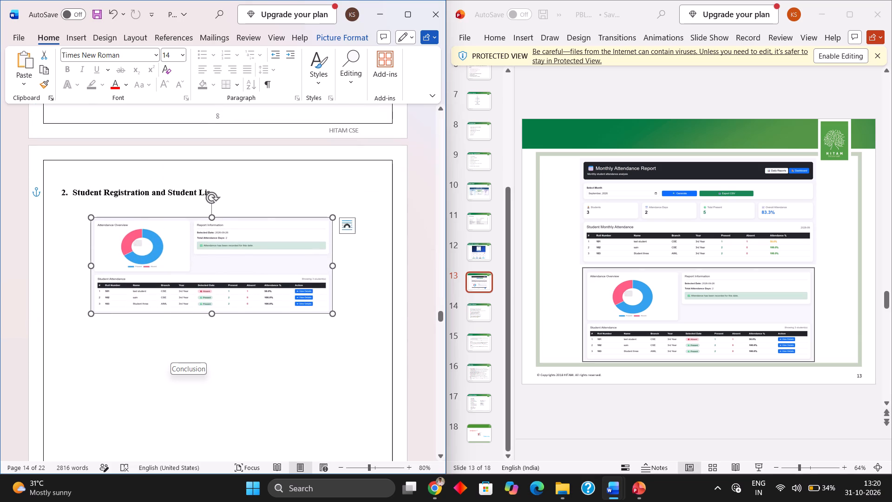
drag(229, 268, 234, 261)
Review the picture layout from heading 2 through heading 4 and the end of the heading 2 line.
scroll(232, 373, down, 7)
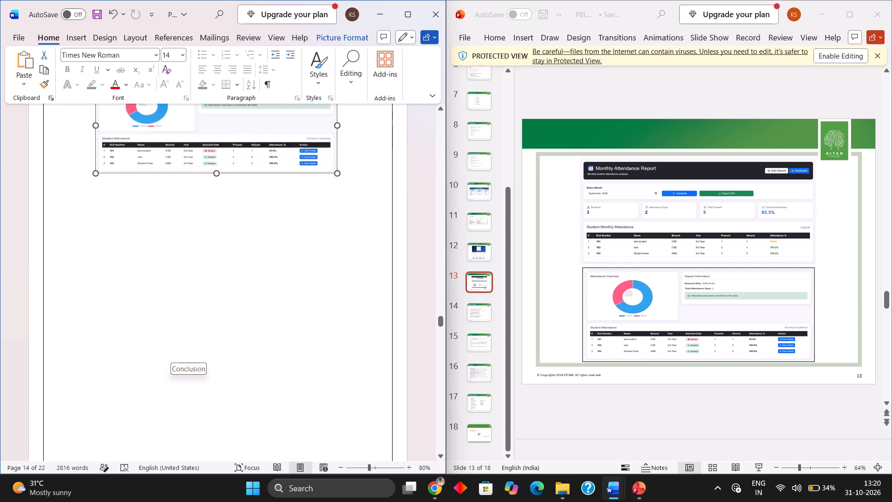
scroll(232, 379, down, 10)
scroll(225, 252, down, 7)
scroll(79, 248, up, 2)
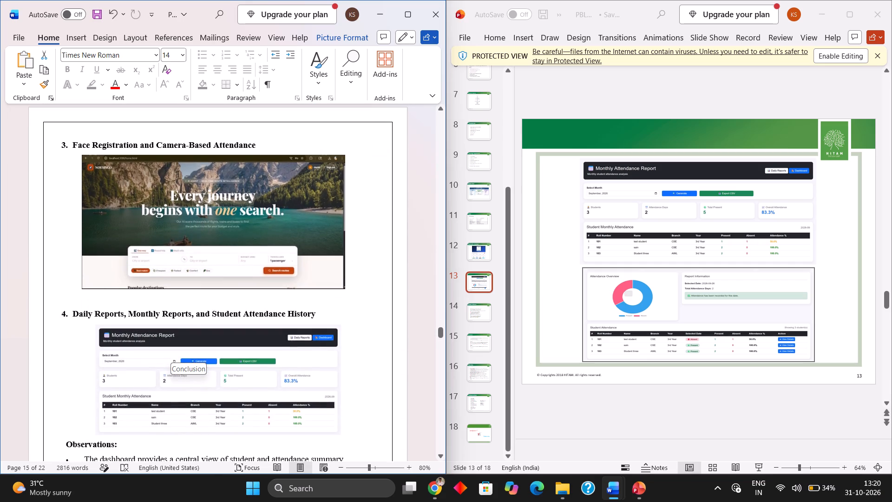
scroll(79, 248, down, 1)
scroll(79, 248, up, 10)
click(180, 216)
click(191, 274)
double_click(191, 320)
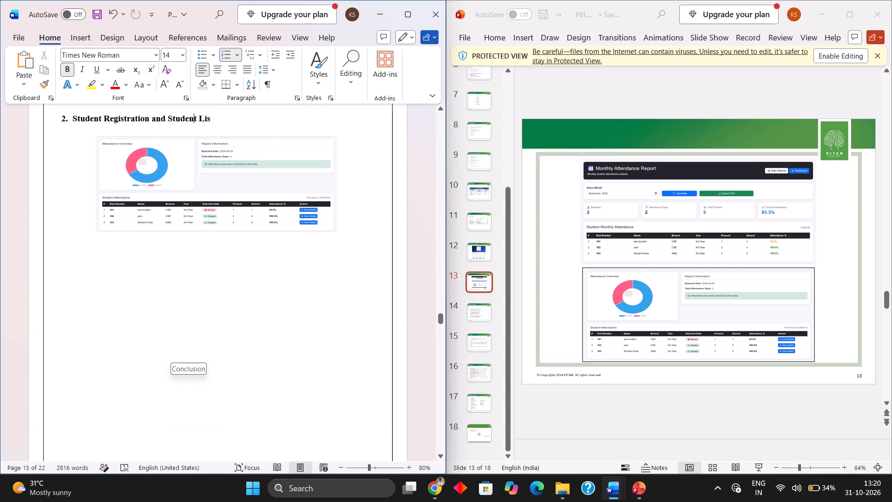
click(212, 116)
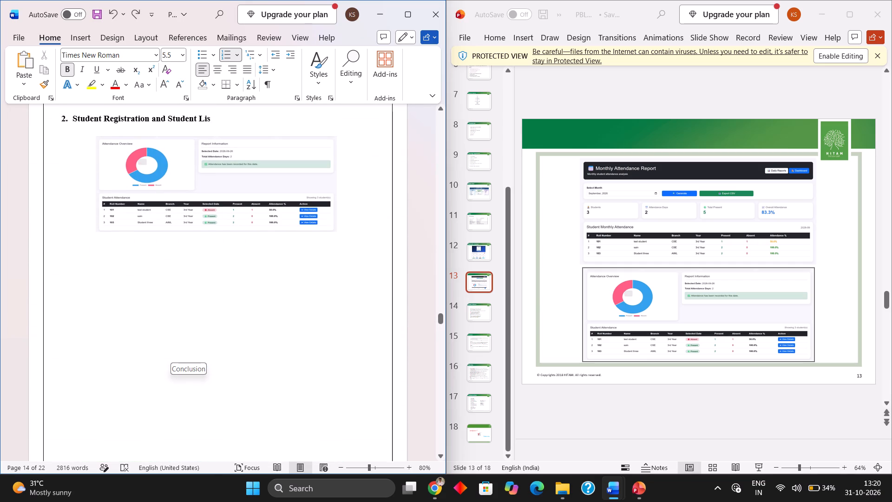
click(213, 119)
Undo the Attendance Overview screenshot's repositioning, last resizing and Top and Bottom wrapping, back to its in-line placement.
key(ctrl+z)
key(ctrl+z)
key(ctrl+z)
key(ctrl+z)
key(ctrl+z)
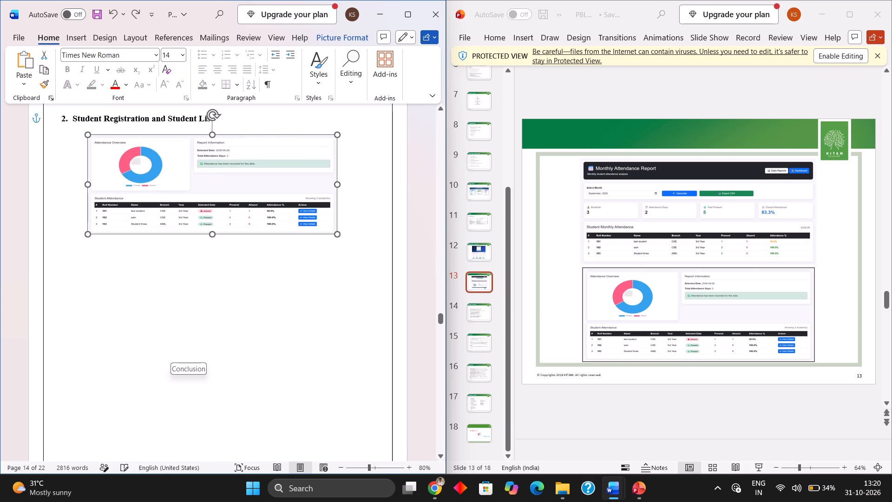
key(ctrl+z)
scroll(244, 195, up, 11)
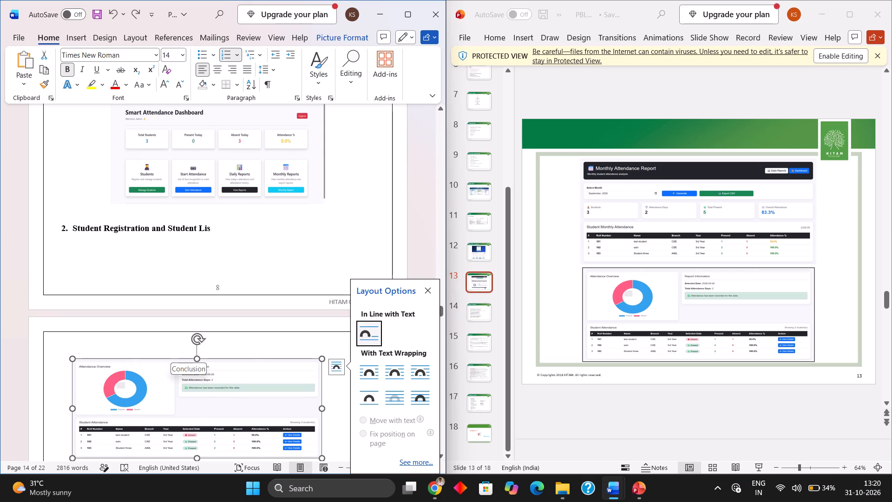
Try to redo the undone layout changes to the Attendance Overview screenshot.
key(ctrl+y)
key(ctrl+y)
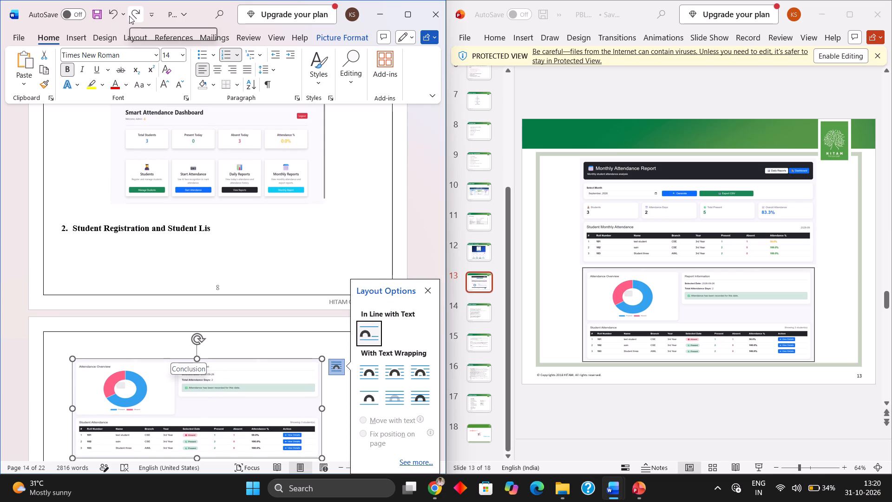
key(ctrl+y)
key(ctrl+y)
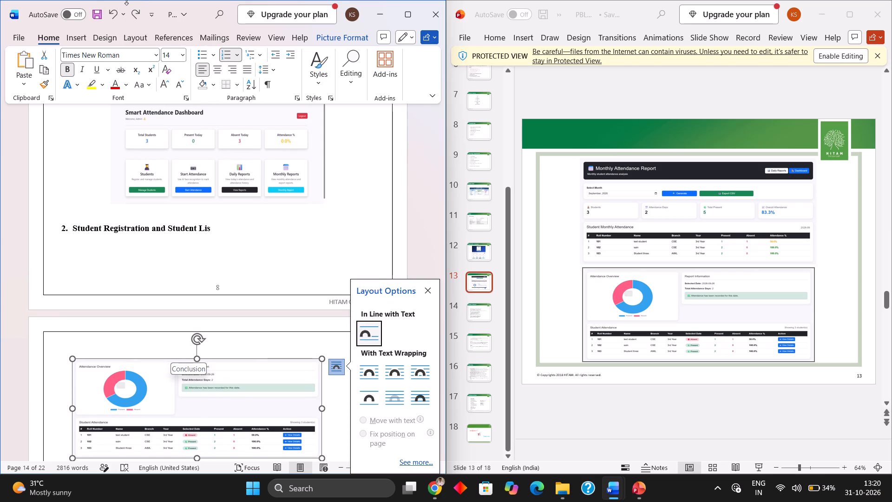
Redo the undone layout changes to the Attendance Overview screenshot, placing it on the page beneath heading 2.
click(232, 232)
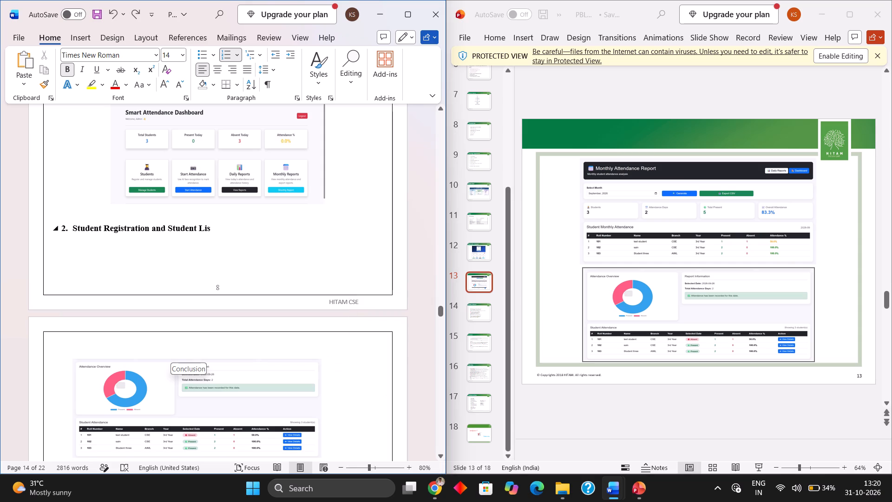
key(ctrl+y)
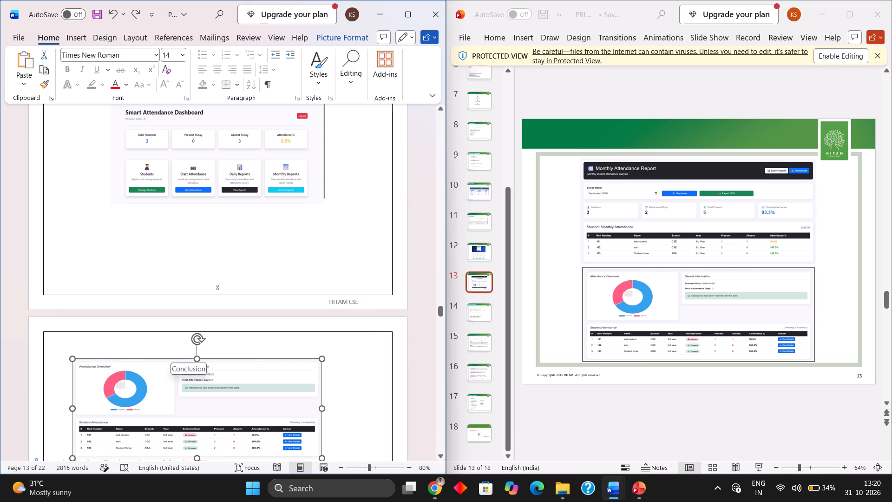
key(ctrl+y)
key(ctrl+y)
key(ctrl+y)
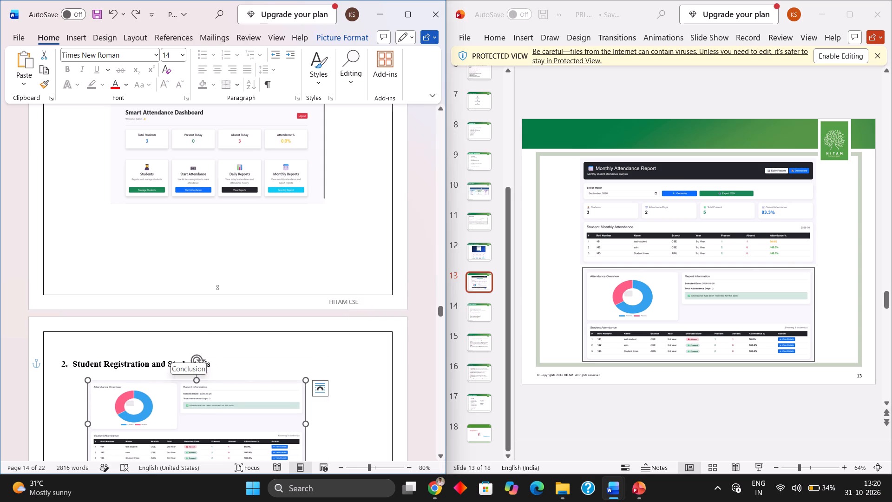
key(ctrl+y)
click(257, 177)
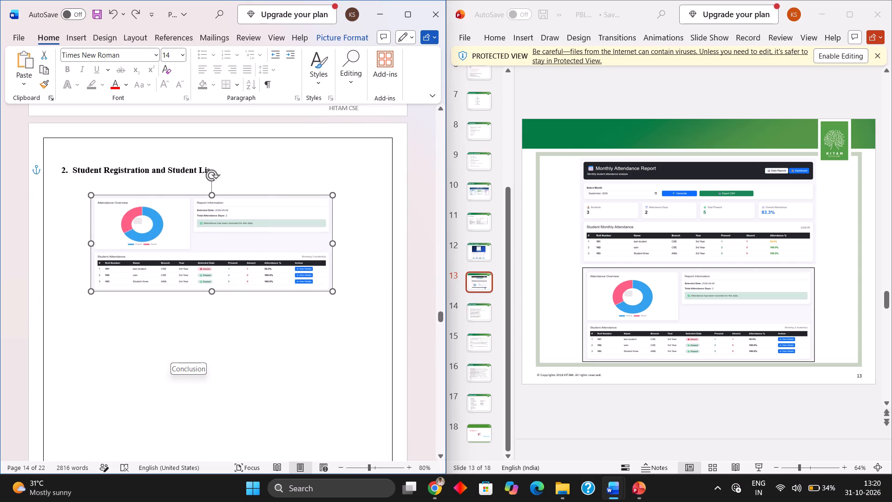
Complete heading 2 as "Student Registration and Student List" and remove the trailing characters after it.
click(214, 169)
click(207, 169)
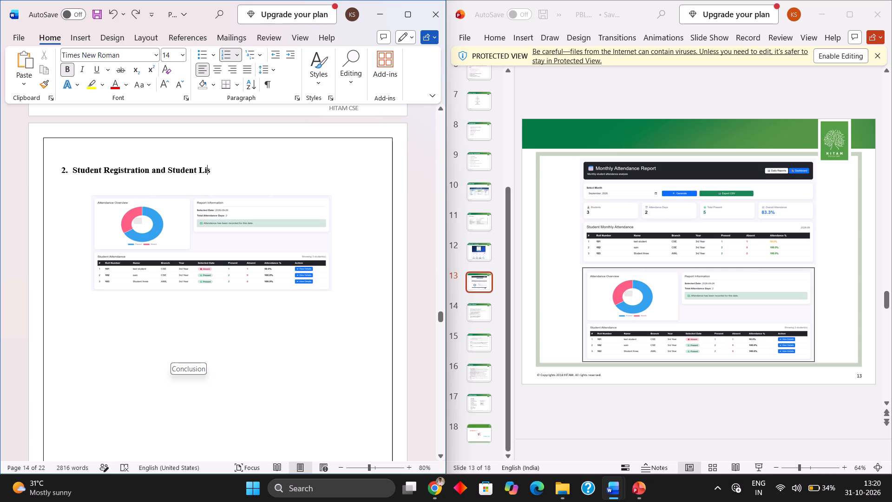
key(Right)
key(t)
click(240, 183)
key(BackSpace)
key(BackSpace)
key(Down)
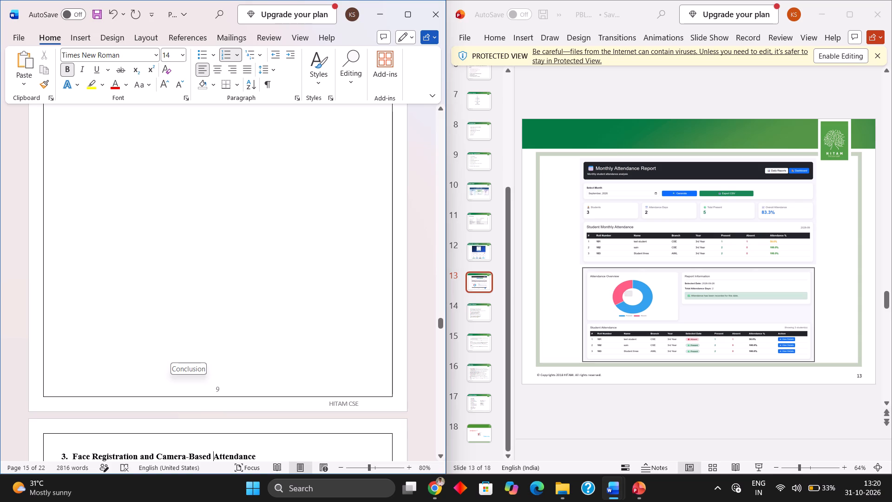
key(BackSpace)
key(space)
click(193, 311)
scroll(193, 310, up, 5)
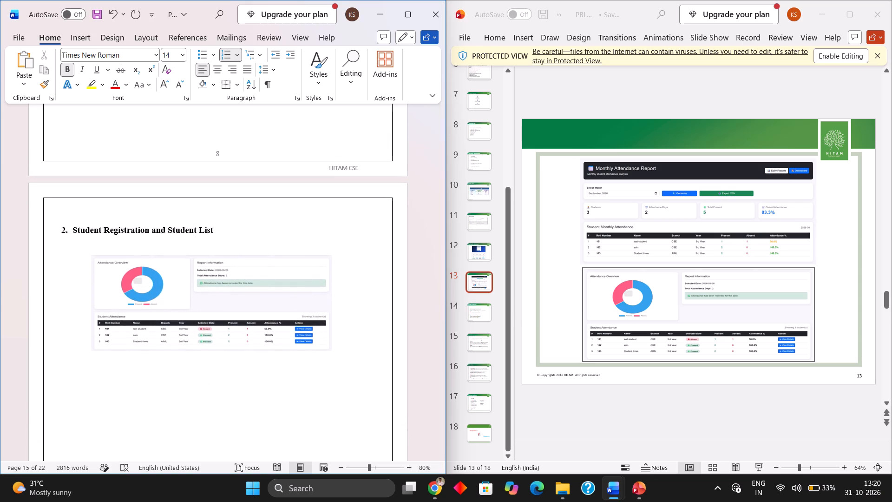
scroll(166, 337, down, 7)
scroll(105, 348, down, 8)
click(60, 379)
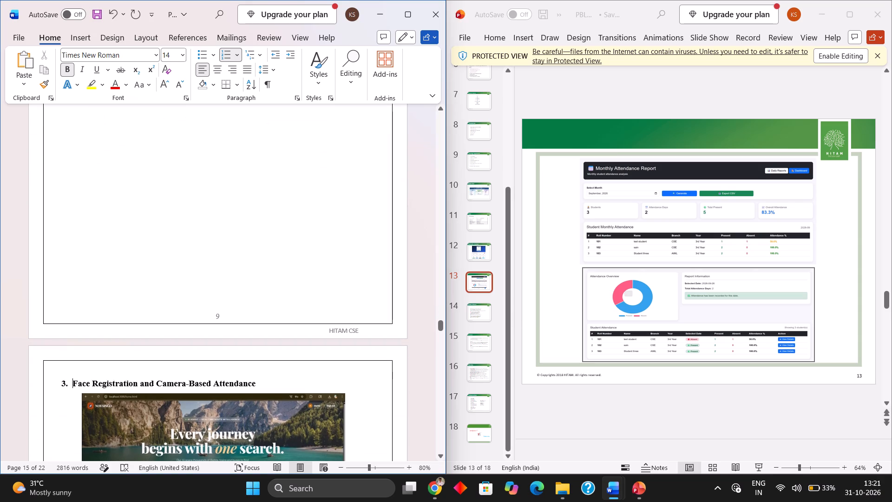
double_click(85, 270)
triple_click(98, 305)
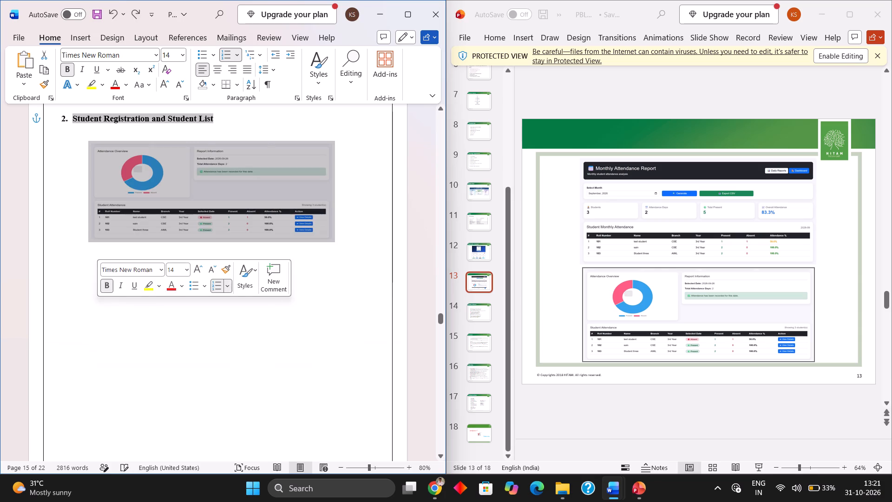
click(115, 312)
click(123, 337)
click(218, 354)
Review the page layout and pictures under headings 2 to 4 of the report's Chapter 7.
scroll(316, 284, down, 6)
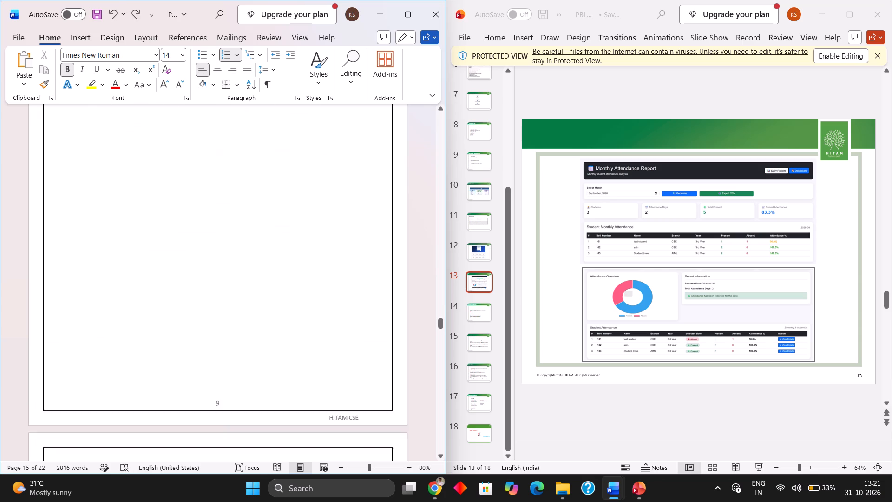
scroll(318, 284, down, 17)
scroll(236, 236, up, 5)
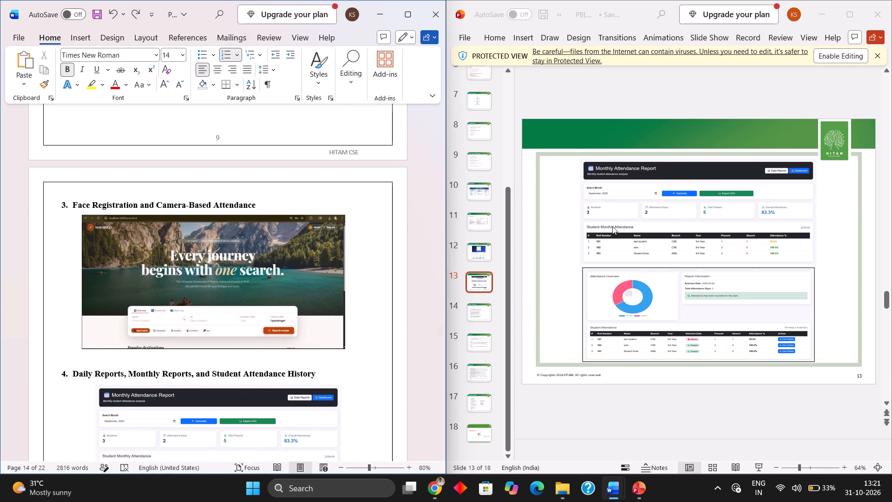
click(484, 251)
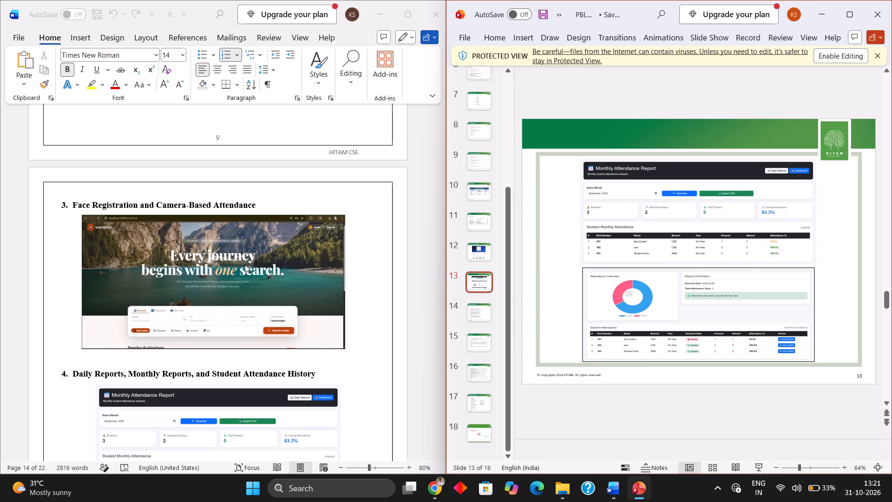
scroll(252, 268, up, 16)
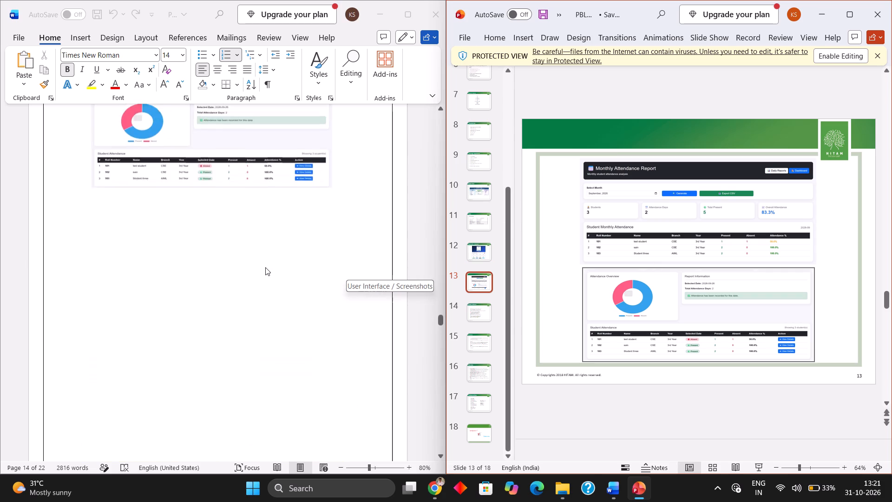
scroll(265, 267, up, 8)
scroll(265, 267, down, 5)
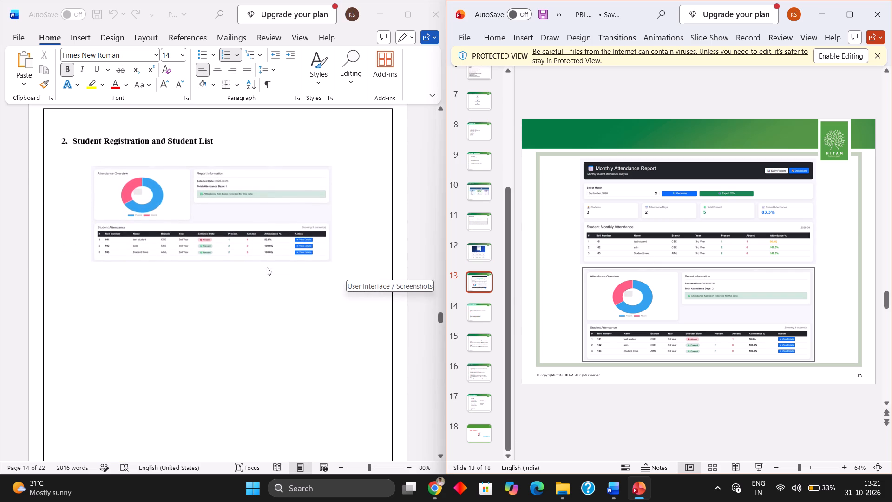
scroll(646, 253, down, 6)
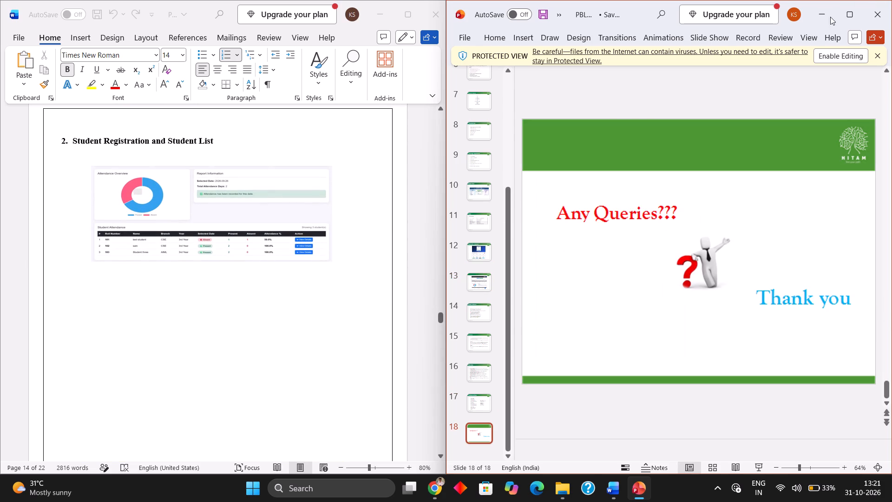
Minimise the presentation and switch to the Smart Attendance Word document beside the report.
click(824, 16)
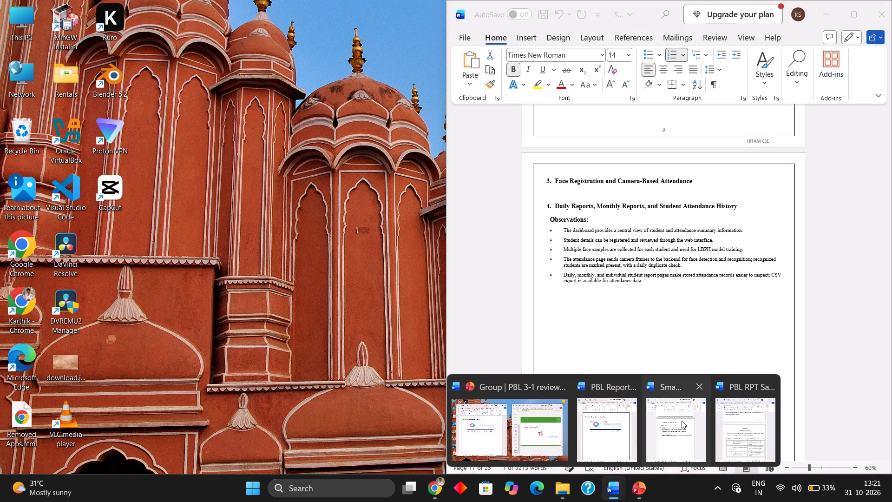
click(705, 421)
Compare the report's headings 3 and 4, their pictures and the Observations list with the Smart Attendance document.
scroll(308, 305, down, 7)
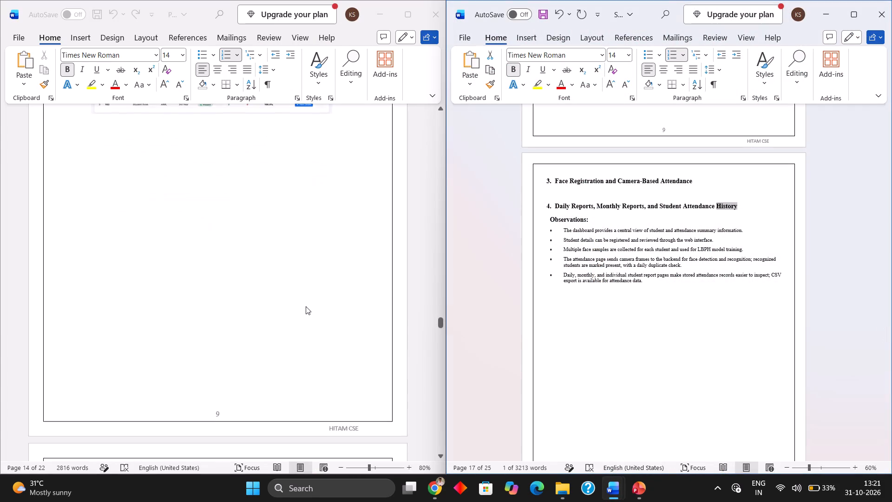
scroll(311, 307, down, 18)
scroll(231, 185, up, 5)
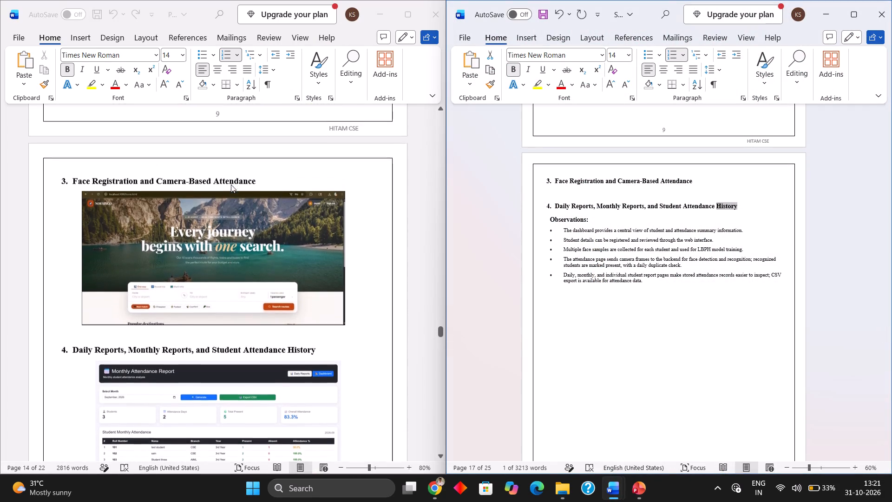
scroll(231, 185, down, 7)
scroll(231, 185, up, 4)
scroll(232, 185, down, 15)
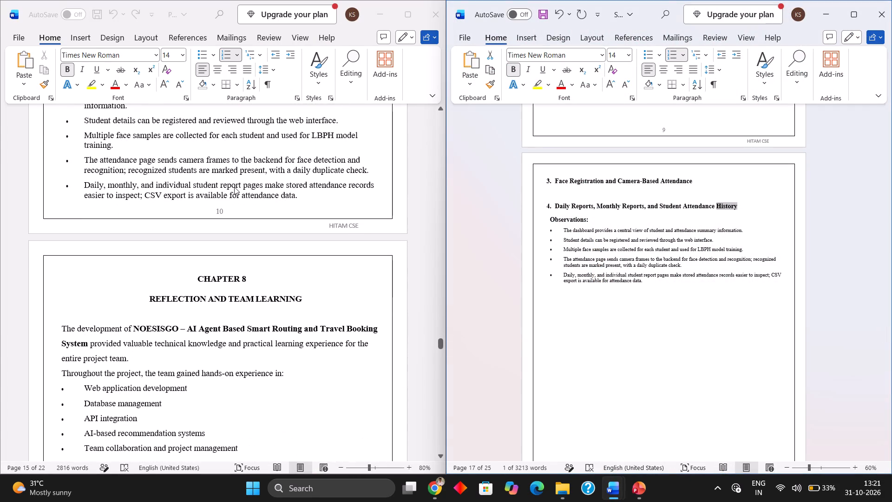
scroll(234, 187, up, 10)
scroll(234, 187, down, 3)
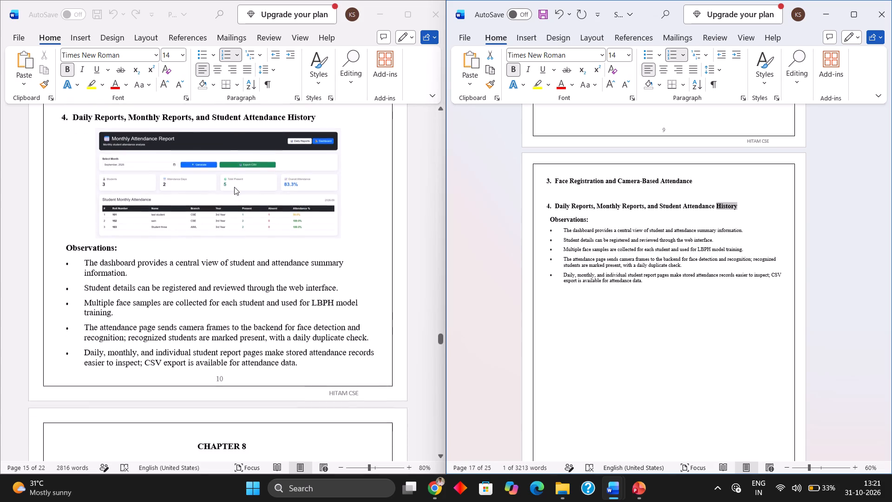
Compare Chapter 8, Reflection and Team Learning, in the report with the Smart Attendance document's version.
scroll(234, 187, down, 13)
scroll(664, 250, down, 17)
scroll(427, 262, down, 4)
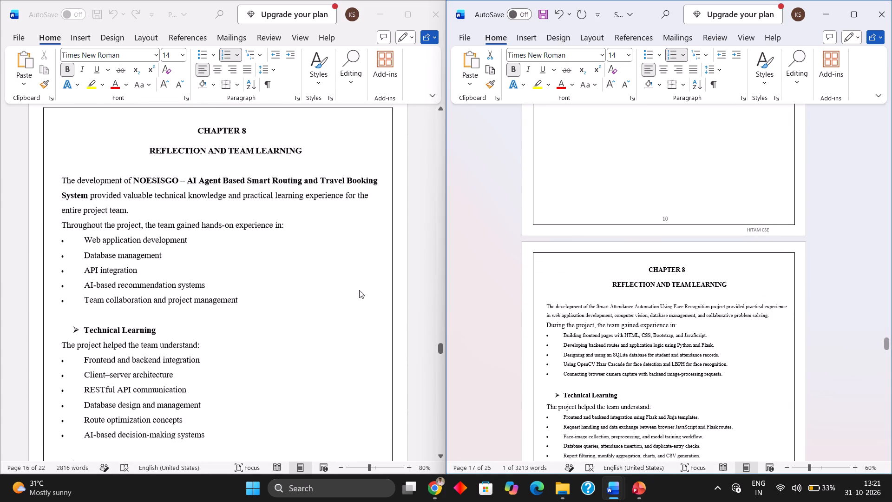
scroll(359, 290, down, 5)
scroll(264, 313, down, 1)
scroll(264, 313, up, 5)
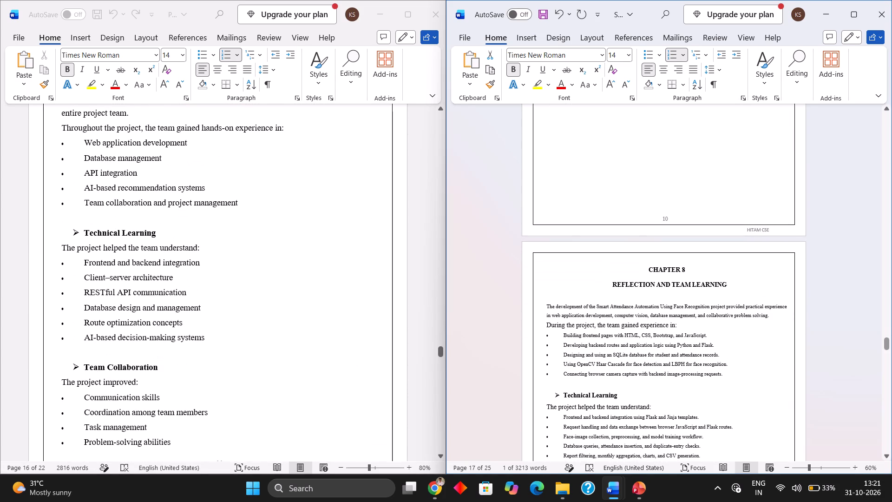
scroll(635, 318, down, 11)
scroll(225, 282, down, 6)
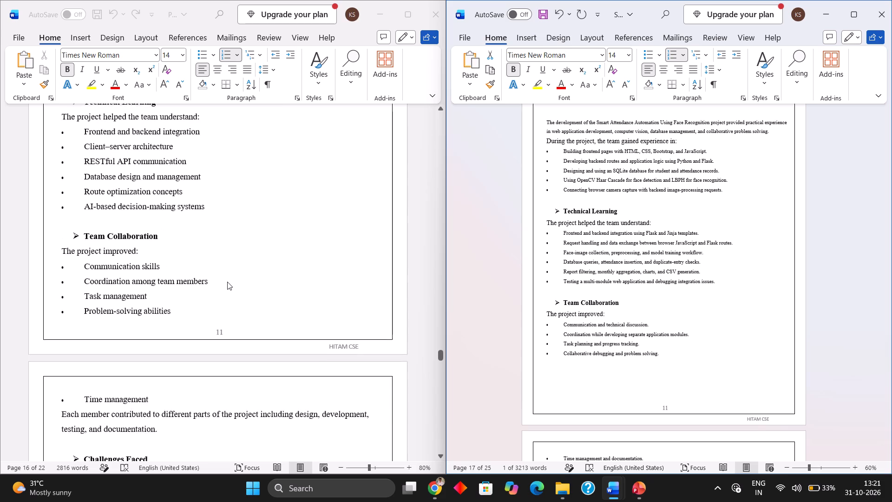
scroll(228, 282, up, 5)
scroll(228, 282, down, 1)
Review the report's earlier chapters back to the table of contents and its chapter page numbers.
scroll(228, 282, up, 18)
scroll(228, 282, up, 6)
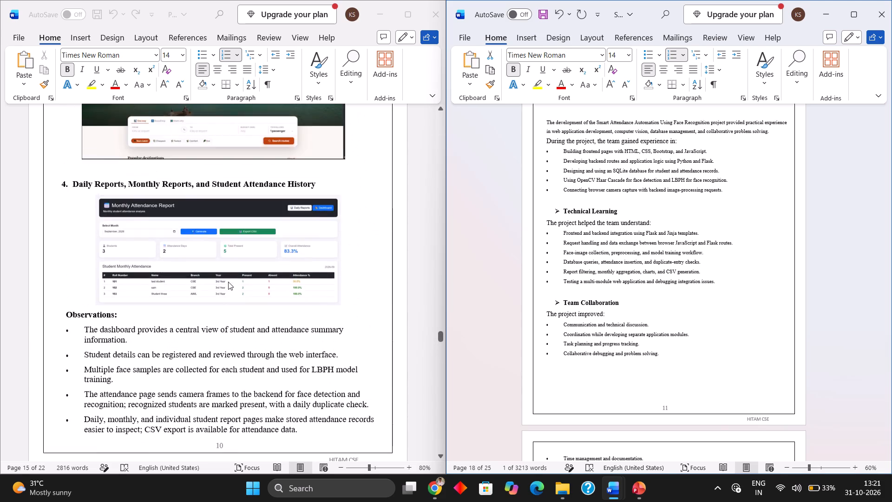
scroll(228, 282, up, 20)
scroll(228, 282, up, 20)
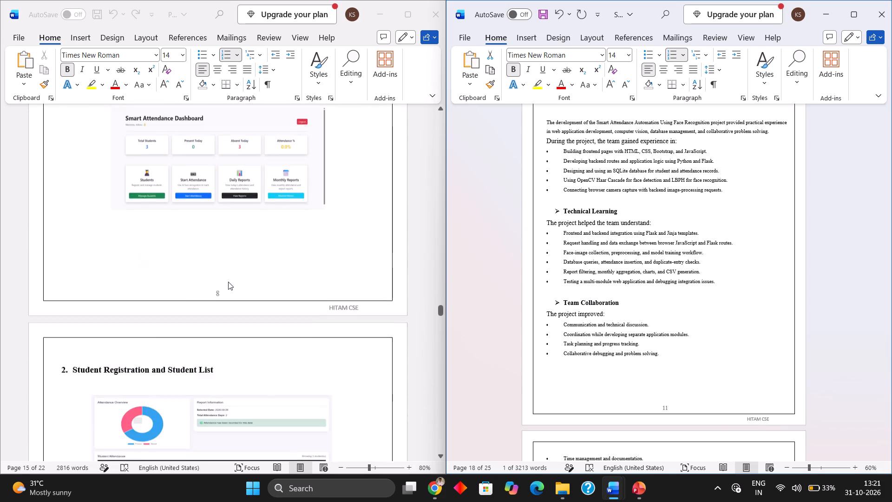
scroll(228, 282, up, 20)
scroll(228, 282, up, 11)
scroll(228, 282, down, 1)
scroll(228, 282, up, 9)
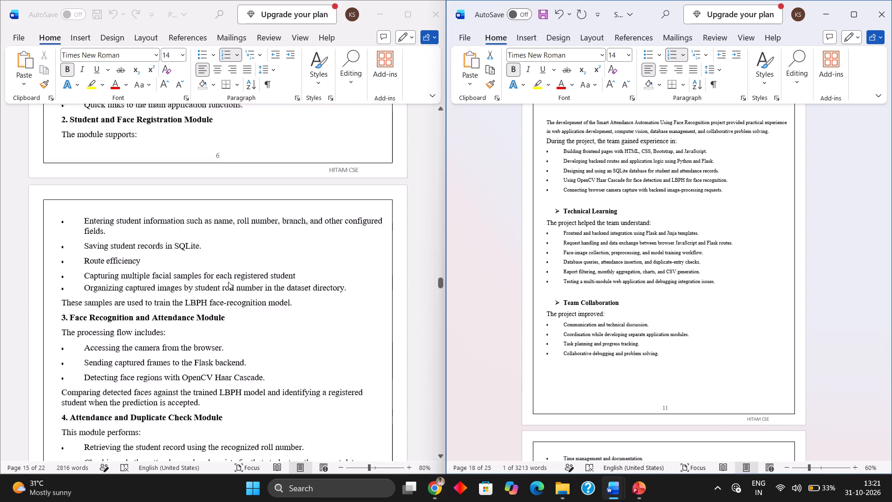
scroll(228, 282, up, 14)
scroll(228, 282, down, 1)
scroll(228, 282, up, 20)
scroll(228, 282, up, 3)
scroll(228, 282, down, 1)
scroll(228, 282, up, 7)
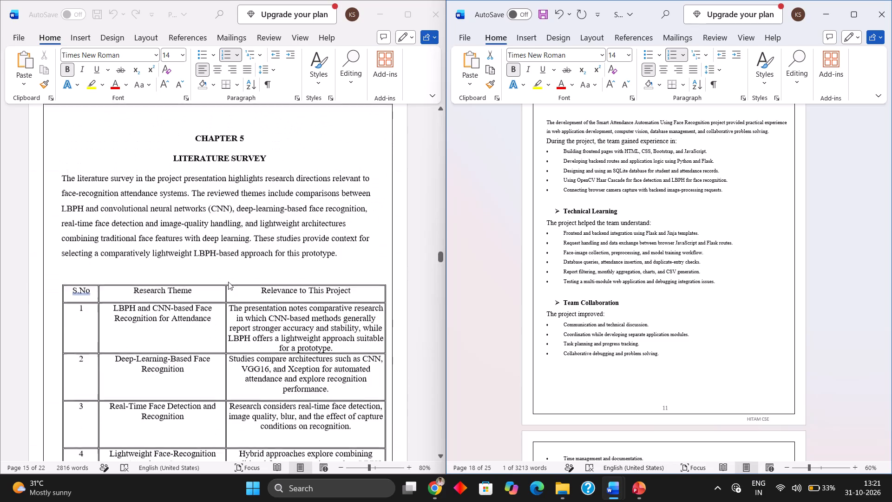
scroll(228, 282, up, 20)
scroll(228, 282, up, 13)
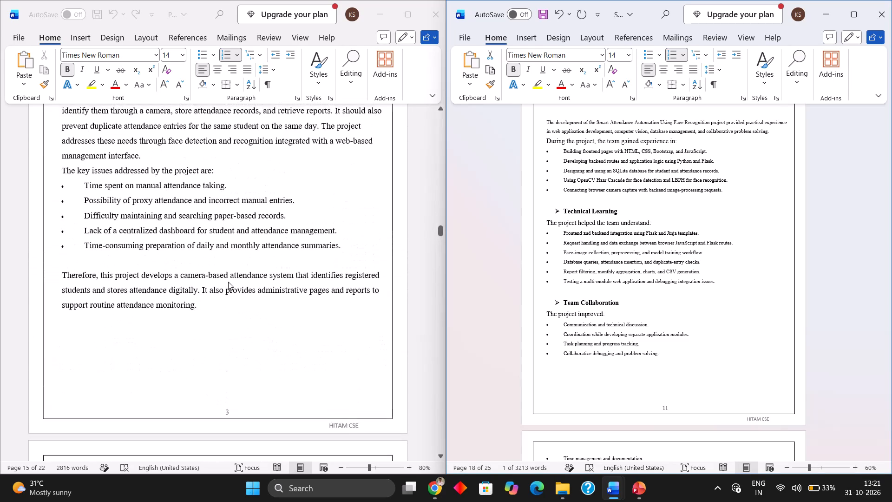
scroll(228, 282, up, 15)
scroll(228, 282, up, 16)
scroll(228, 282, down, 1)
scroll(228, 282, up, 7)
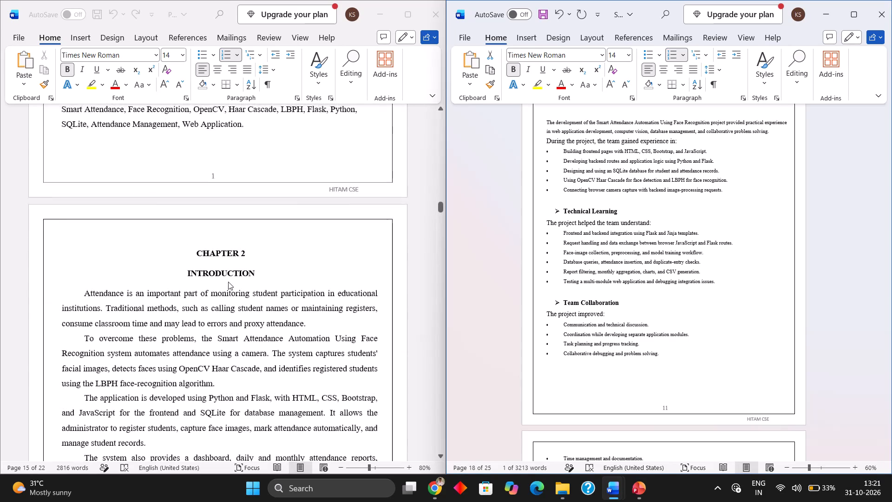
scroll(228, 282, up, 16)
scroll(228, 282, down, 1)
scroll(228, 282, up, 20)
scroll(228, 282, up, 1)
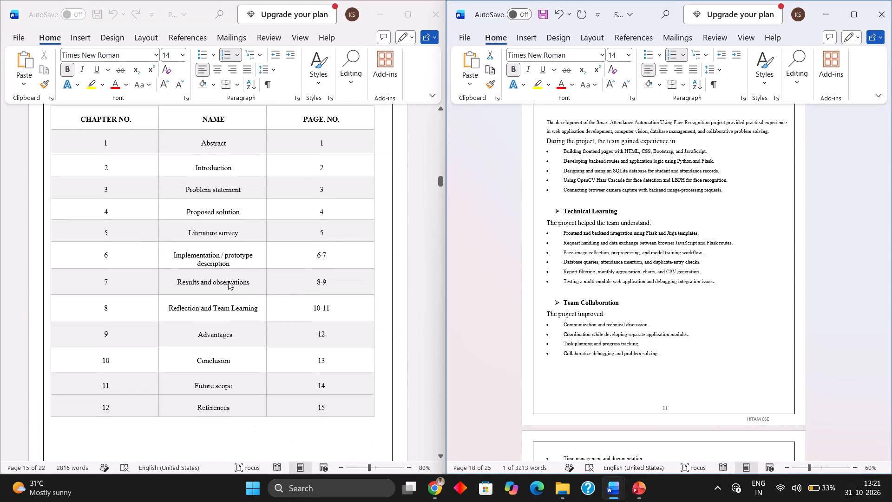
scroll(669, 296, down, 9)
scroll(394, 310, down, 12)
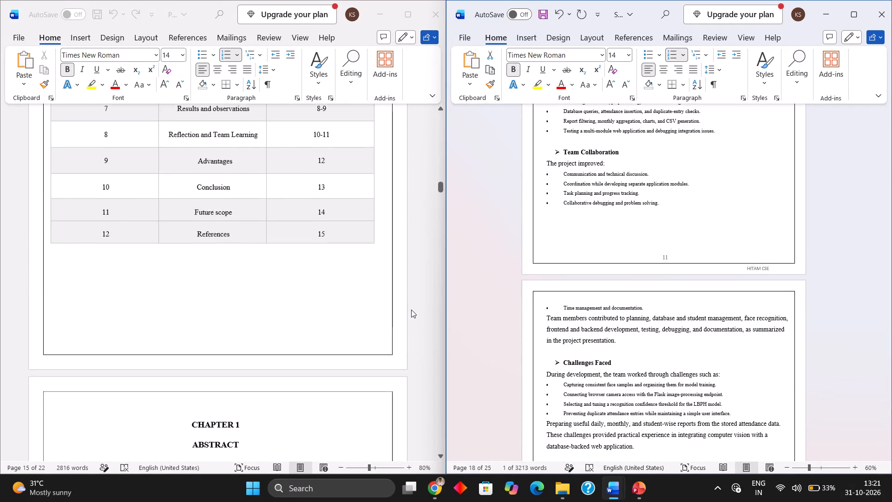
Go through the report from Chapter 1 to Chapter 8 and compare Chapter 8 with the Smart Attendance document's version.
scroll(411, 310, down, 6)
scroll(326, 308, down, 10)
middle_click(320, 307)
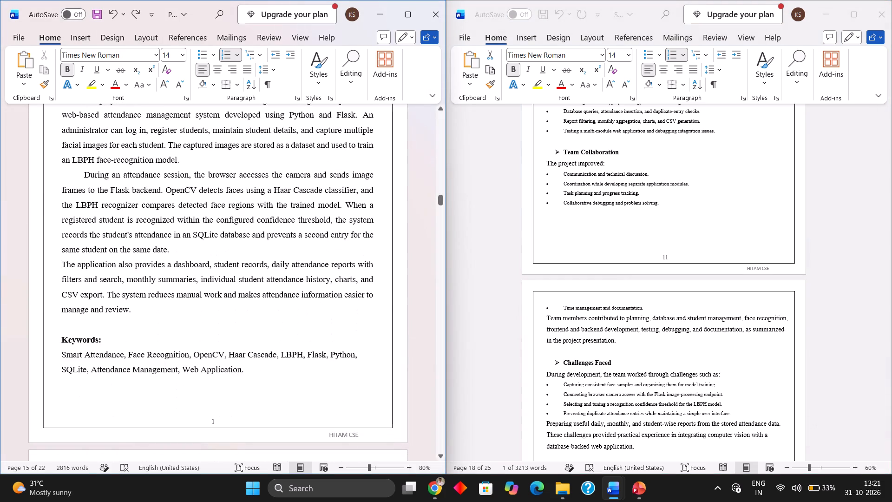
middle_click(420, 292)
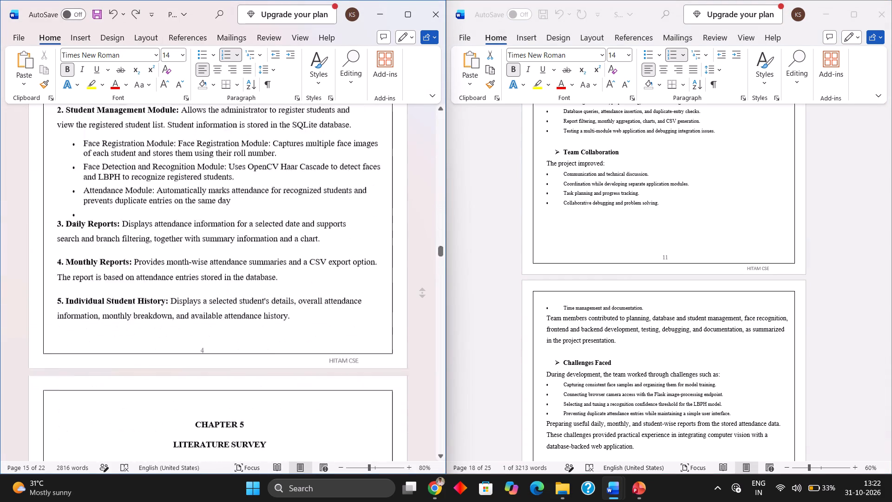
middle_click(423, 386)
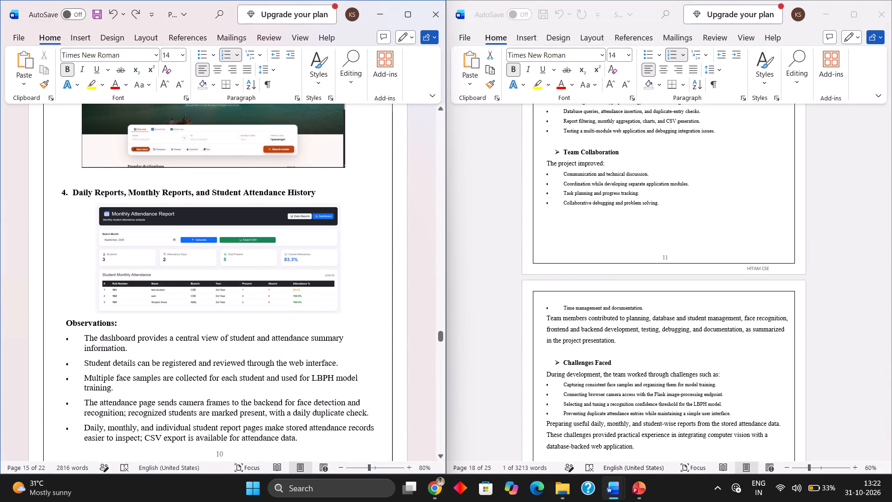
scroll(348, 349, down, 2)
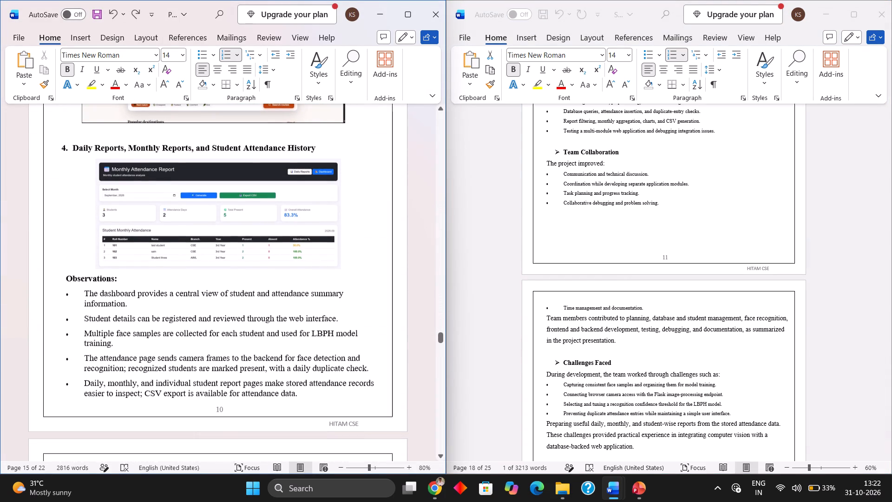
scroll(263, 302, down, 9)
scroll(653, 354, down, 11)
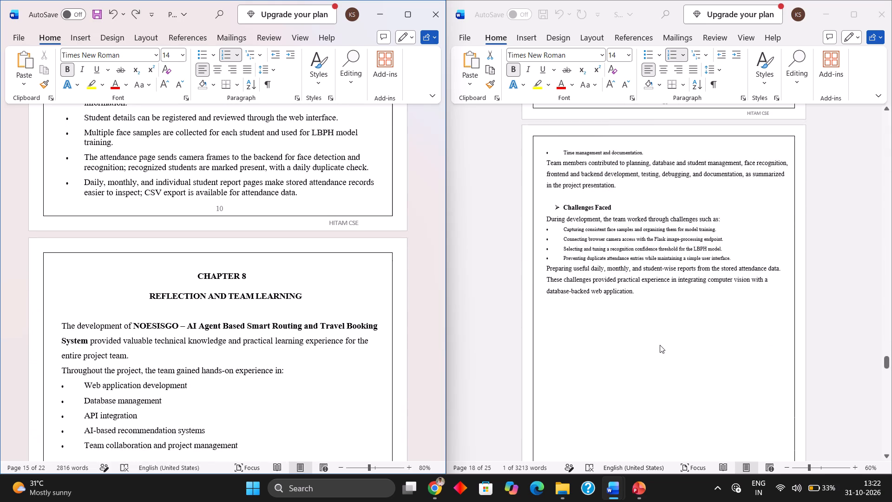
scroll(660, 345, down, 3)
scroll(660, 345, up, 14)
scroll(660, 345, up, 12)
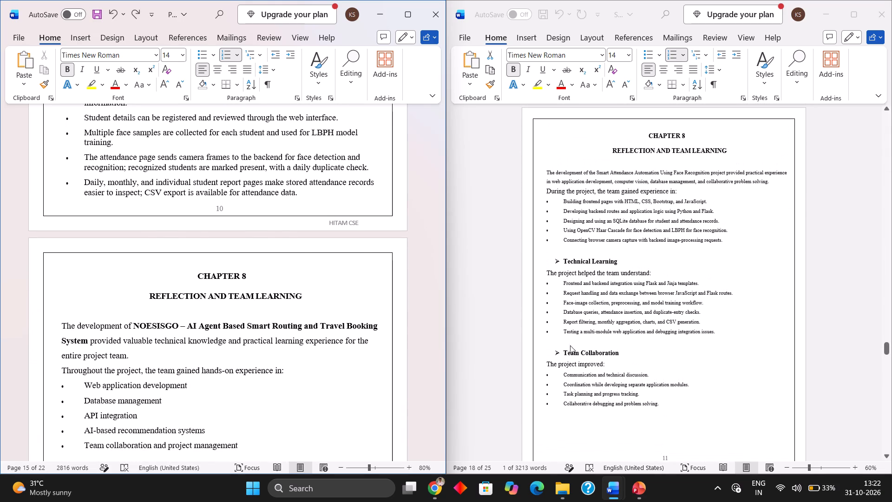
scroll(282, 357, down, 4)
scroll(306, 313, down, 2)
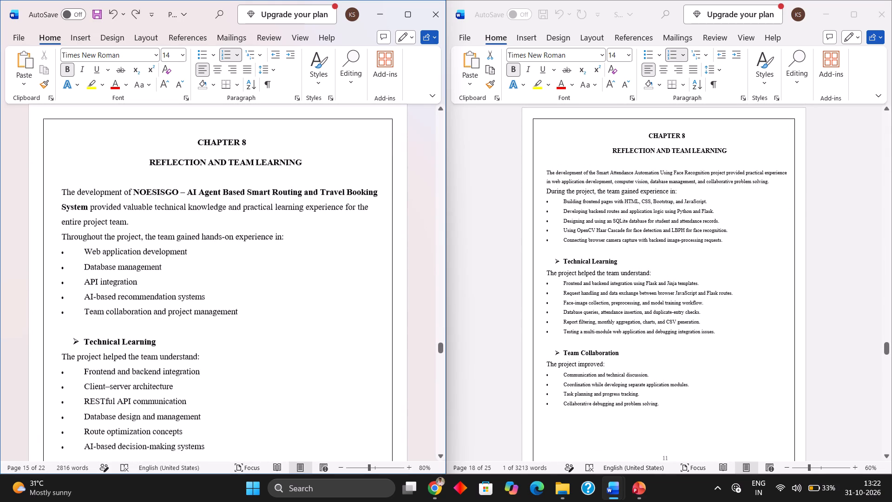
scroll(312, 305, down, 1)
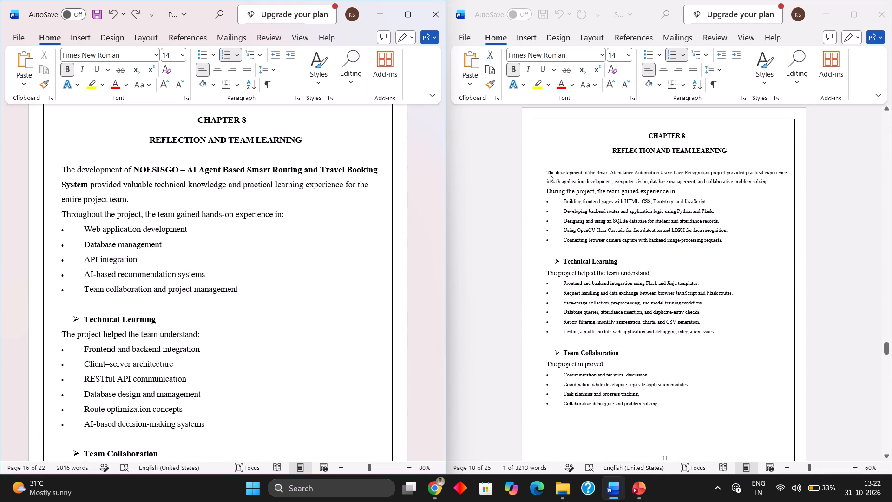
In the Smart Attendance document, set the Chapter 8 body text on its first page, introduction through Team Collaboration, to font size 14.
click(547, 172)
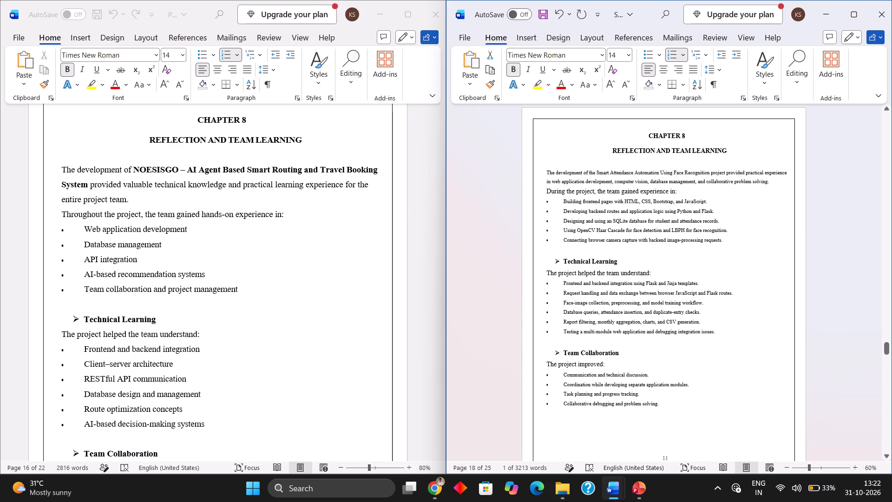
click(550, 171)
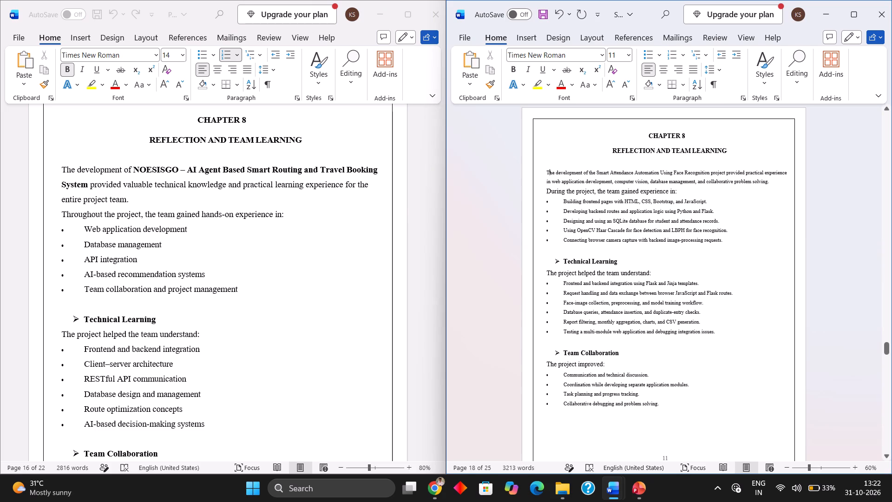
drag(544, 169, 743, 428)
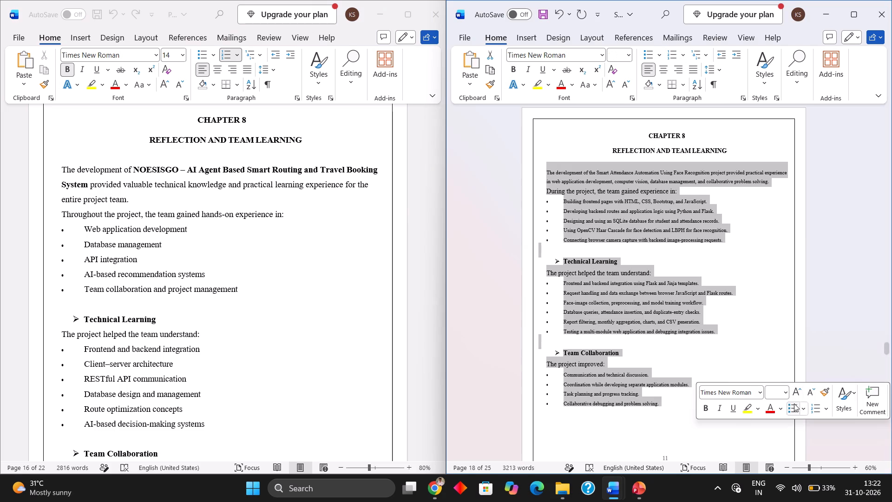
click(779, 396)
click(774, 393)
text(14)
key(Return)
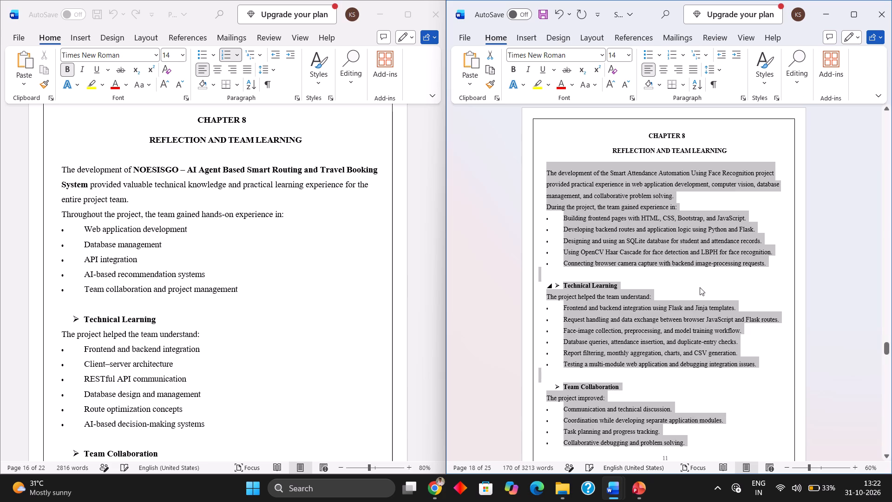
scroll(708, 273, down, 6)
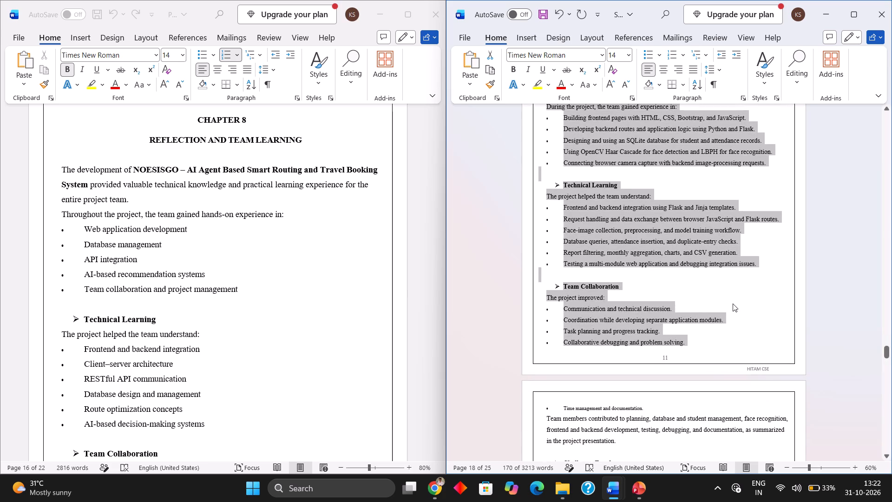
click(734, 304)
Compare the rest of Chapter 8, the time management point and Challenges Faced section, in both documents.
scroll(719, 321, down, 5)
scroll(642, 343, down, 8)
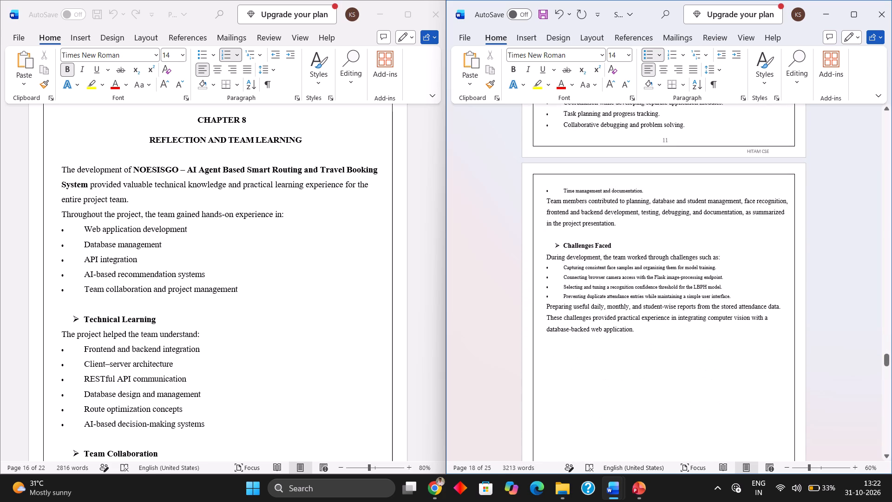
scroll(659, 321, down, 8)
scroll(275, 317, down, 16)
scroll(281, 311, down, 5)
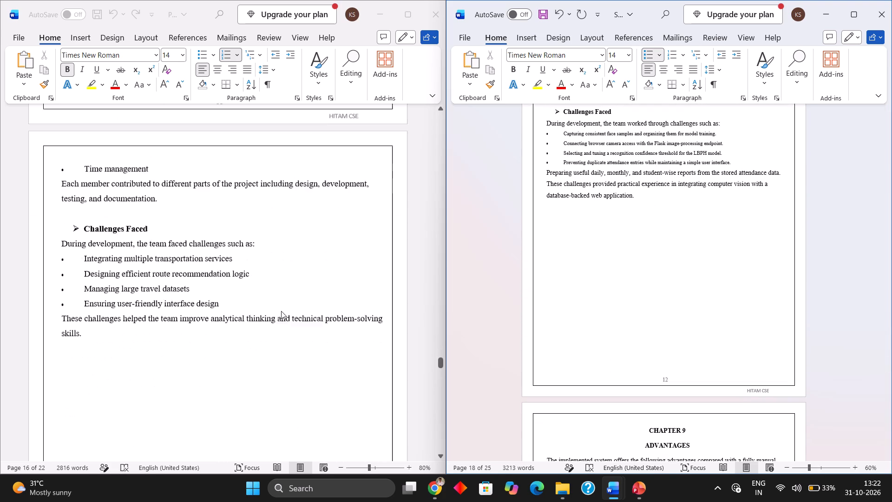
scroll(288, 309, down, 4)
scroll(525, 275, up, 6)
scroll(689, 274, up, 9)
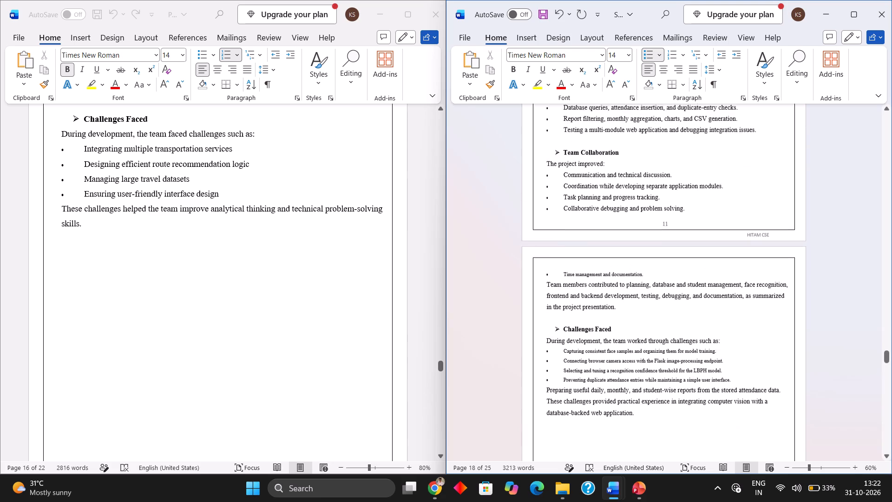
Copy the whole Chapter 8 body text, from the introduction to the end of Challenges Faced, from the Smart Attendance document.
scroll(689, 274, up, 10)
scroll(604, 218, up, 5)
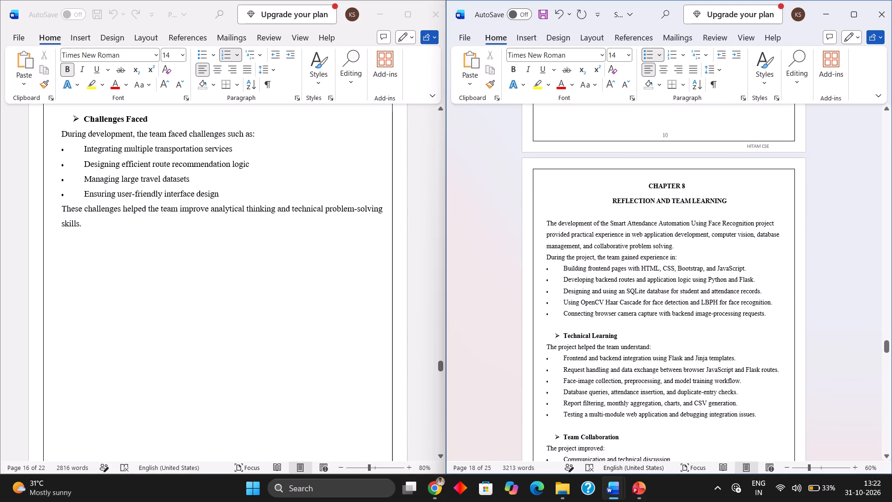
drag(548, 224, 650, 275)
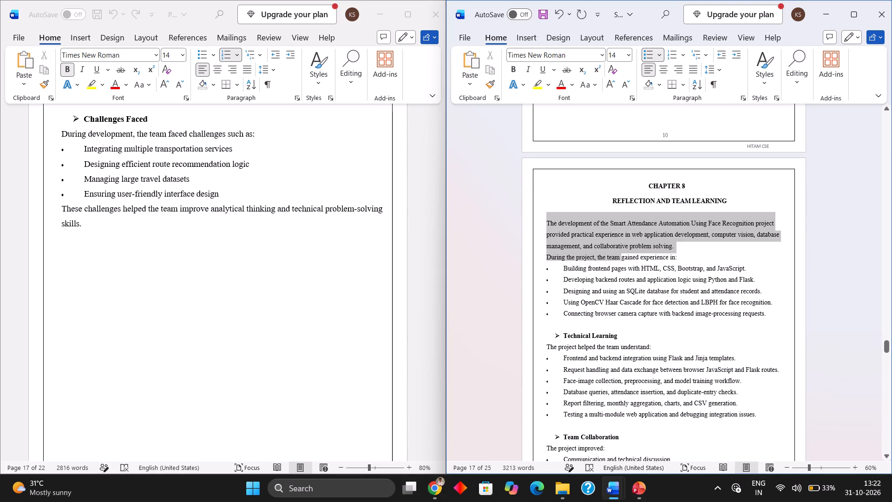
drag(650, 275, 718, 393)
scroll(719, 391, down, 11)
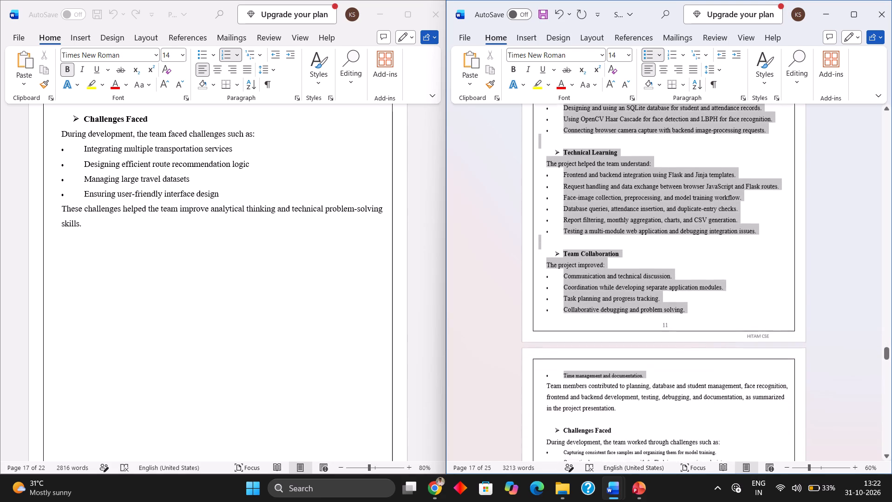
drag(718, 393, 707, 392)
scroll(718, 393, down, 8)
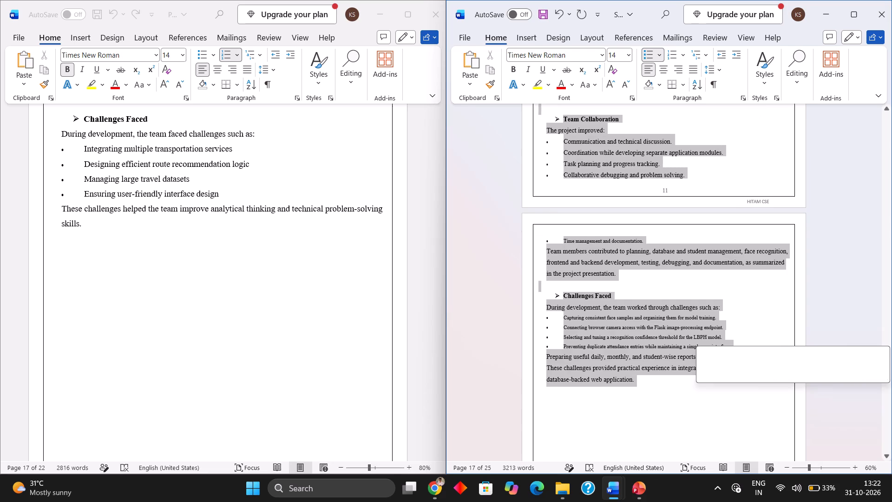
key(ctrl+c)
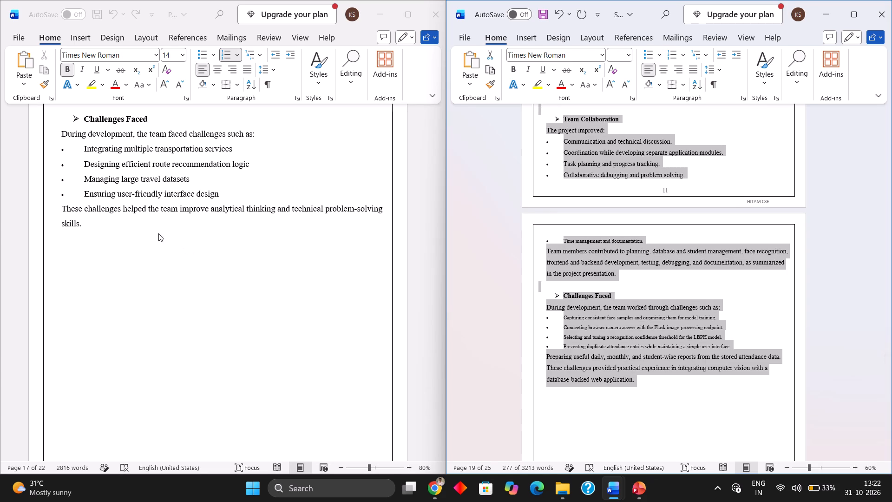
Replace the report's entire Chapter 8 body text below the chapter title with the copied Smart Attendance text.
click(103, 223)
drag(98, 224, 75, 219)
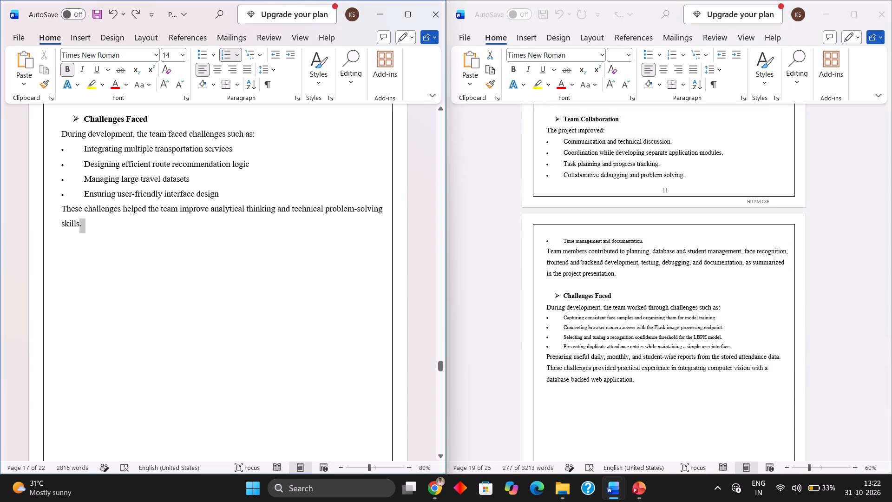
drag(75, 219, 68, 148)
scroll(68, 148, up, 14)
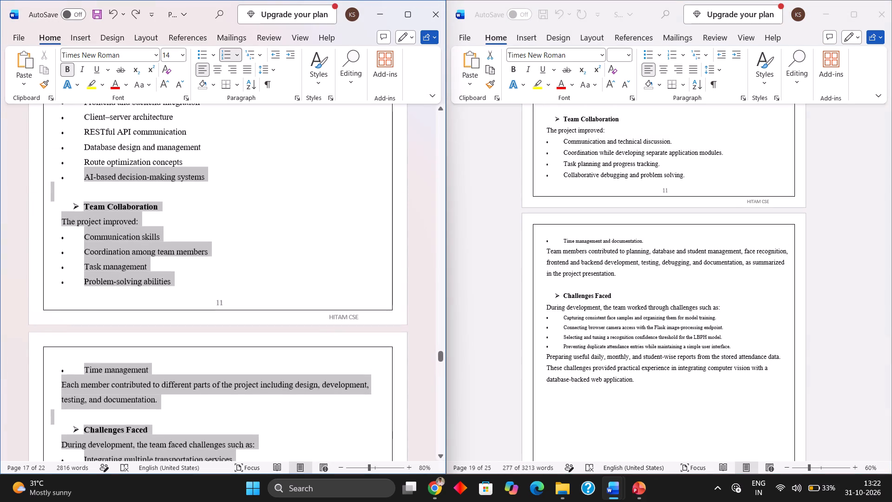
drag(68, 148, 59, 156)
scroll(68, 148, up, 12)
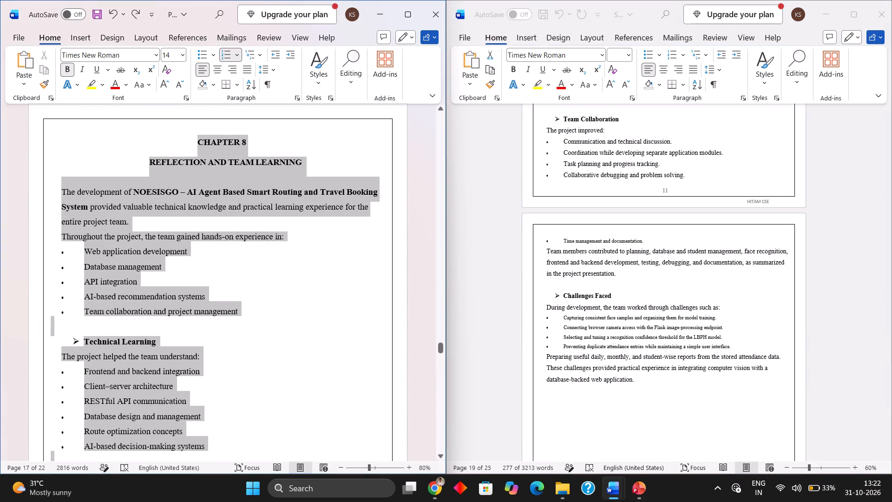
drag(59, 156, 61, 197)
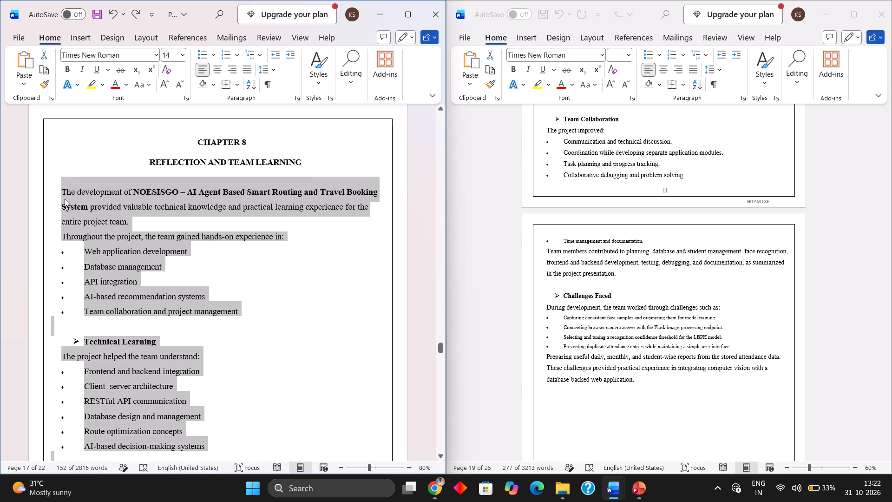
key(ctrl+v)
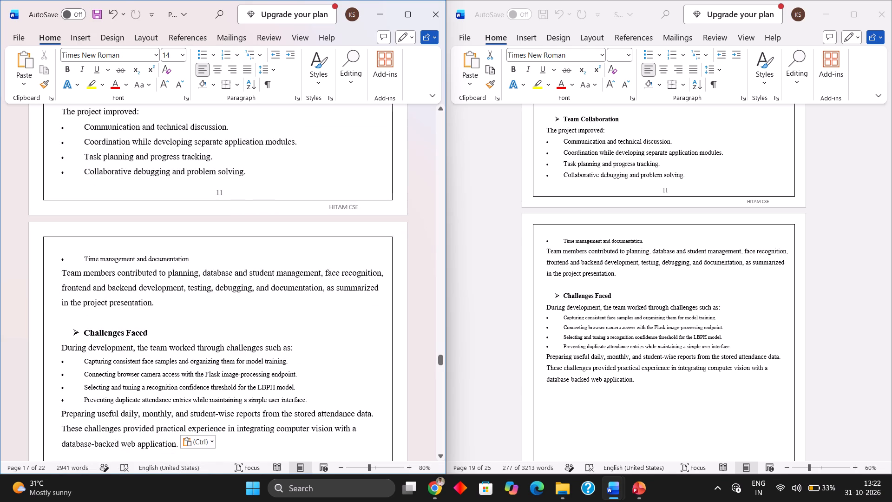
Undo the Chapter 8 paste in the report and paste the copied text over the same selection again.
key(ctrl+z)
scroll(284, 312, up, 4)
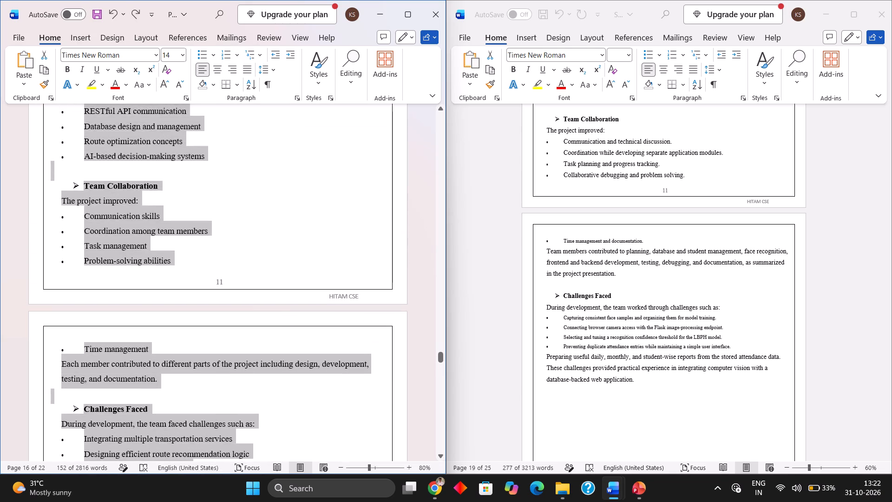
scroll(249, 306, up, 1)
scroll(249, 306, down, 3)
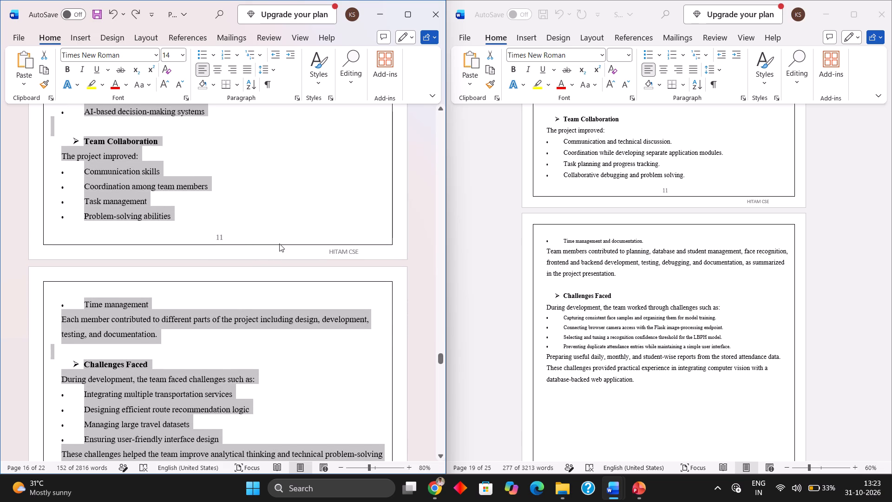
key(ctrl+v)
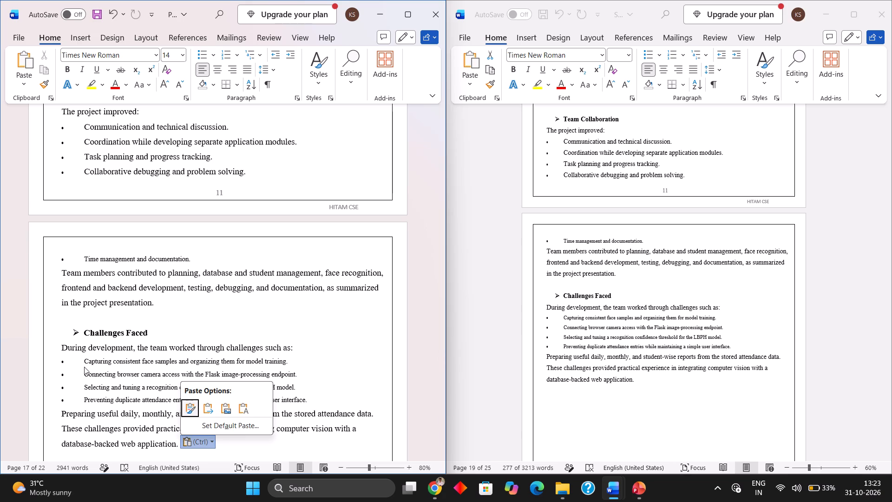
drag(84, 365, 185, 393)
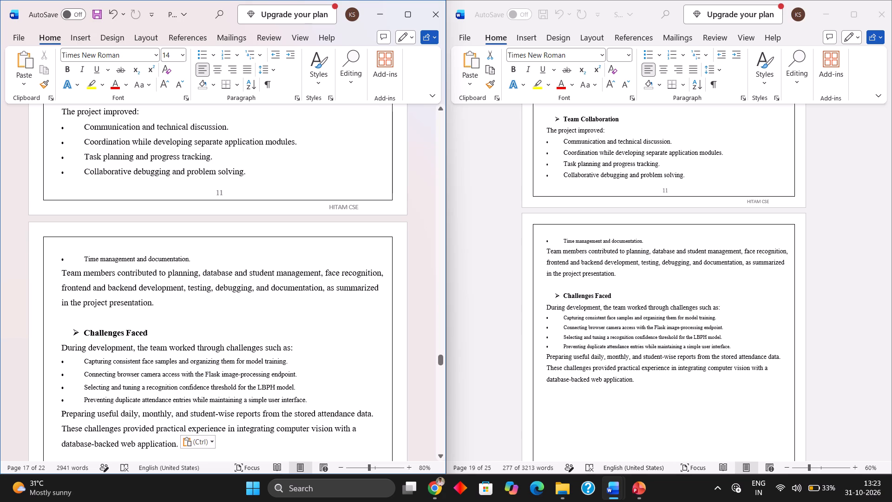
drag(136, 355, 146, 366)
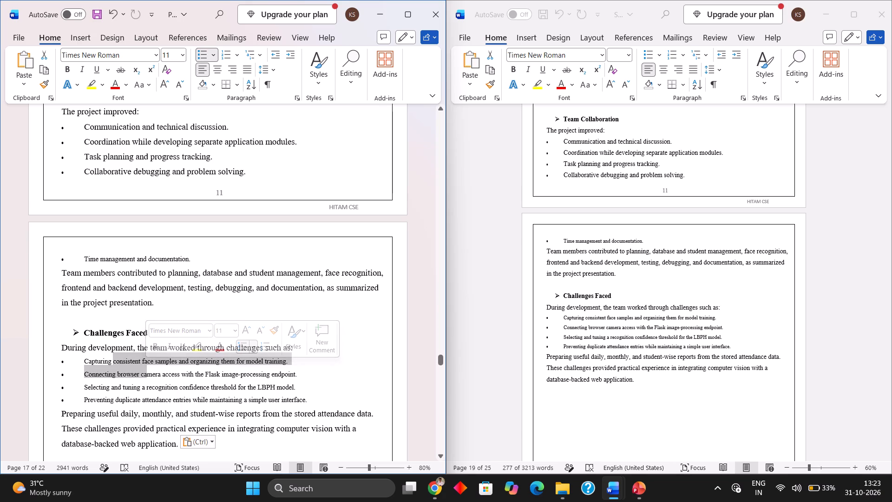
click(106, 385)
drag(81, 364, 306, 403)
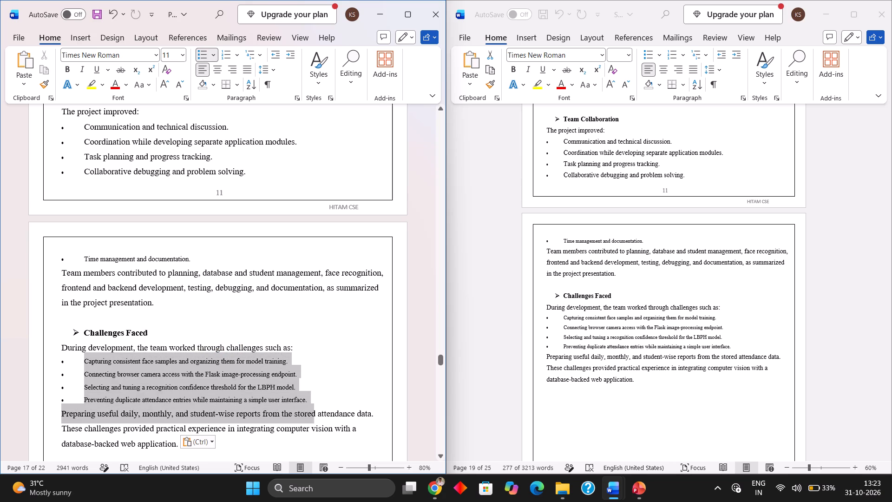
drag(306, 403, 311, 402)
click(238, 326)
Set the report's Chapter 8 text from the Team Collaboration heading to the end of Challenges Faced to font size 14.
scroll(202, 329, up, 4)
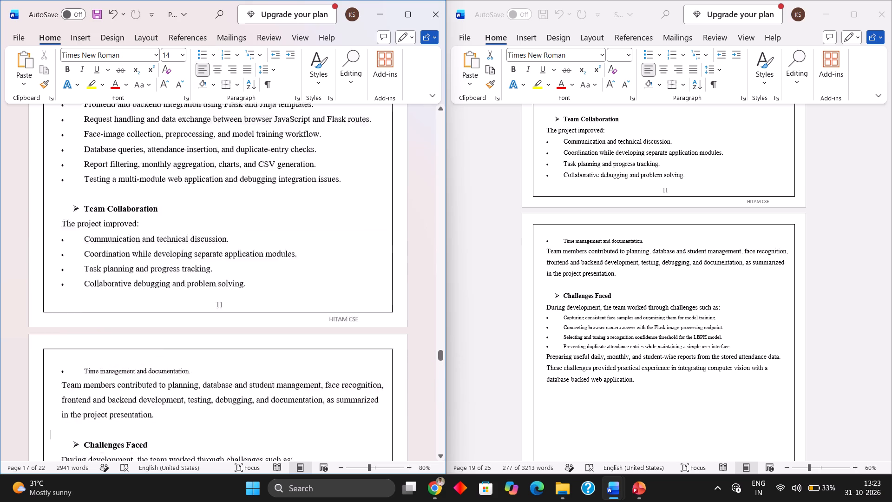
scroll(202, 329, up, 6)
scroll(202, 329, down, 1)
scroll(202, 329, up, 2)
scroll(133, 288, up, 7)
scroll(138, 284, down, 9)
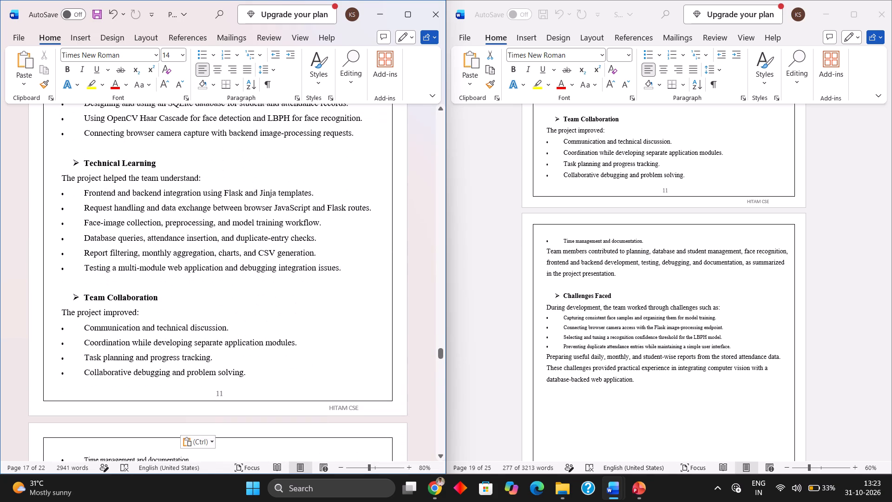
scroll(81, 289, down, 1)
drag(58, 273, 238, 437)
scroll(235, 431, down, 3)
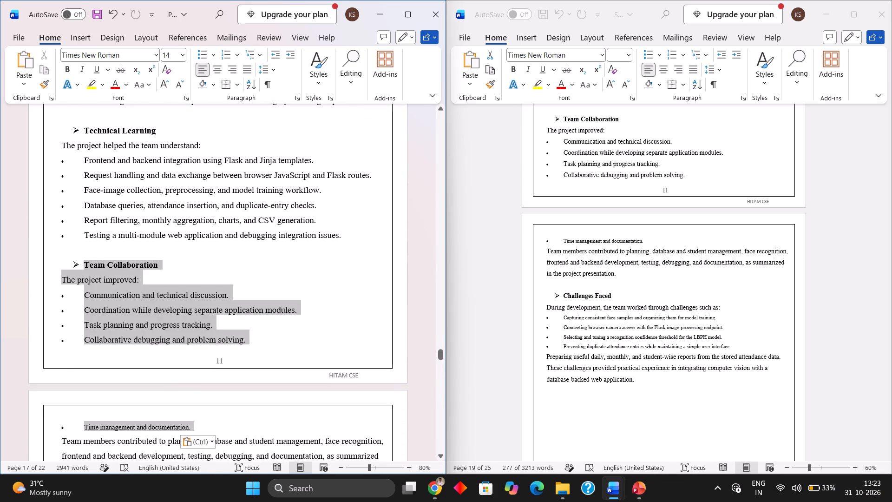
scroll(238, 437, down, 3)
drag(238, 437, 260, 411)
scroll(247, 445, down, 4)
scroll(284, 439, down, 2)
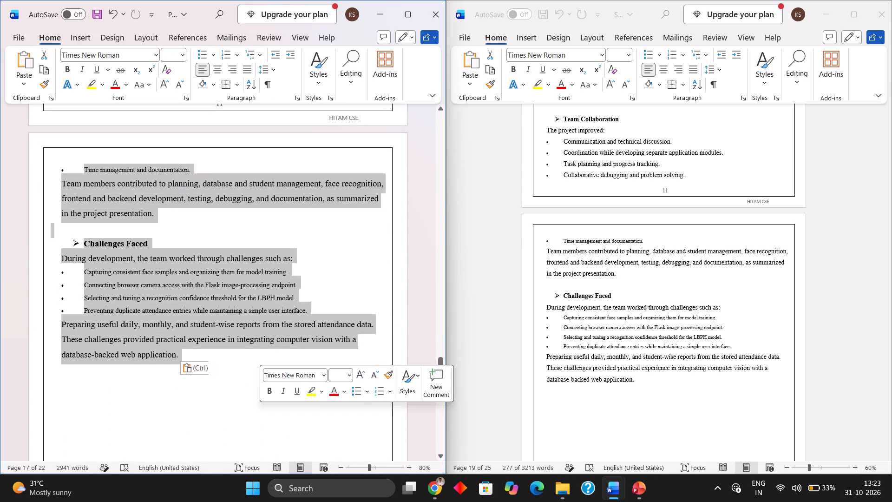
click(339, 377)
text(14)
key(Return)
click(235, 400)
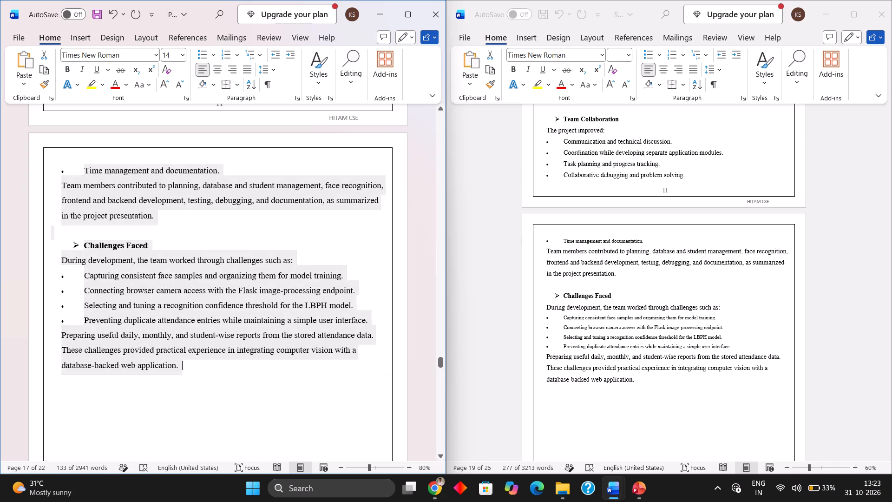
scroll(227, 400, up, 6)
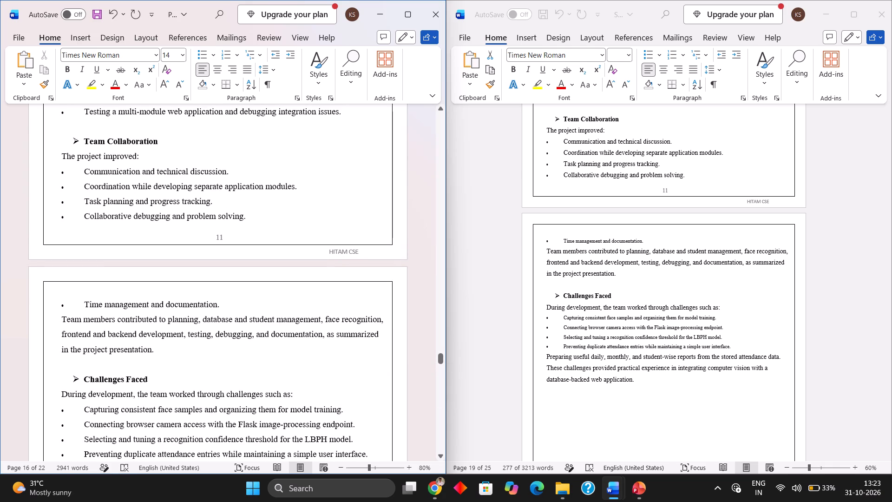
scroll(154, 347, down, 9)
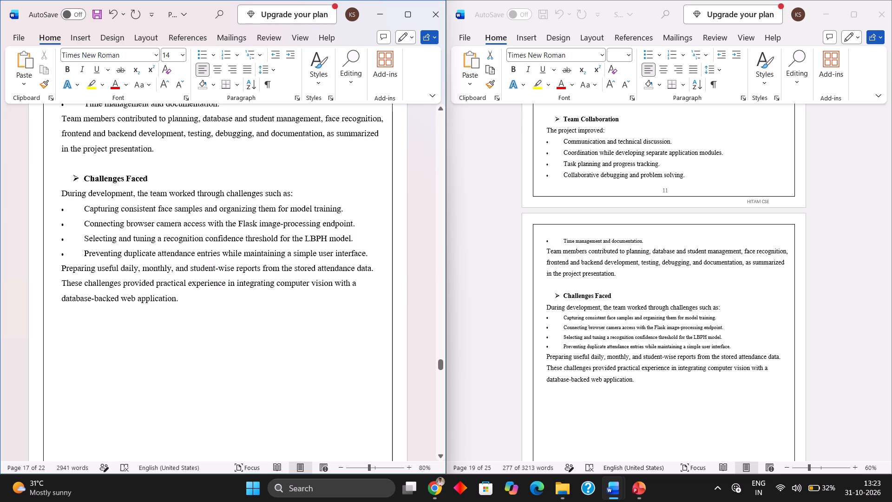
scroll(96, 220, up, 10)
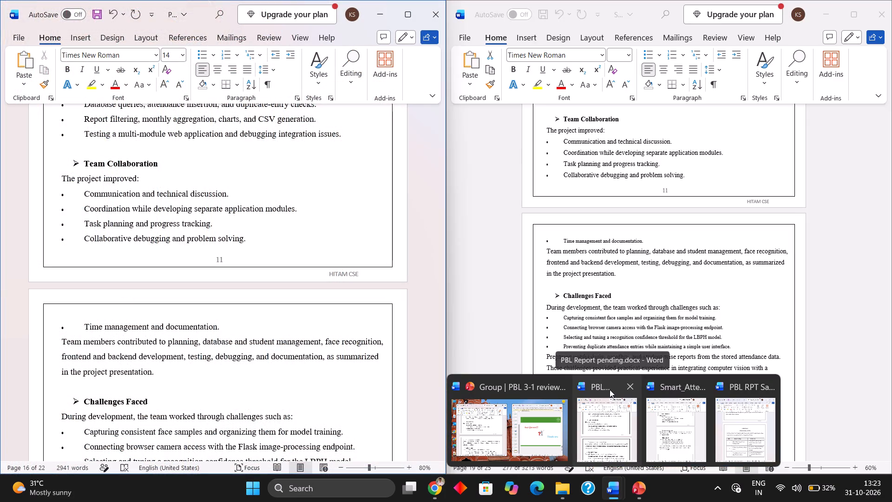
Bring up the PBL RPT Sai 2 document and look through Chapters 5 to 8, comparing its layout with the report.
click(603, 407)
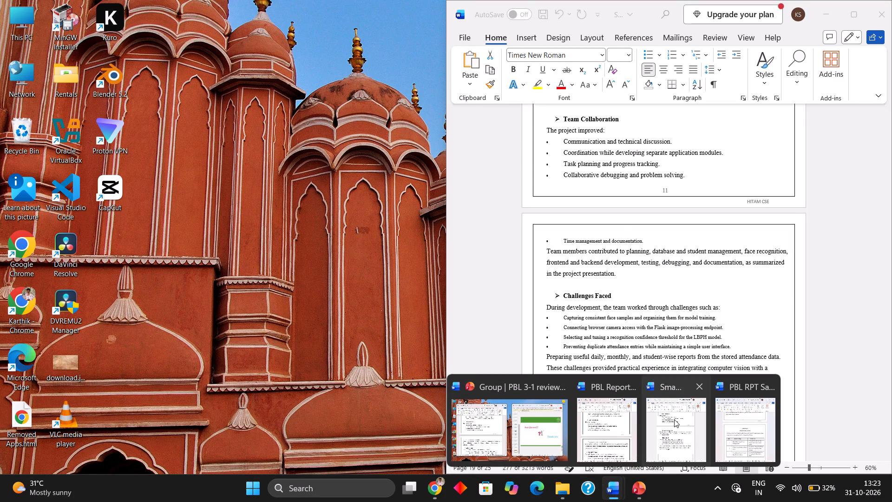
click(737, 430)
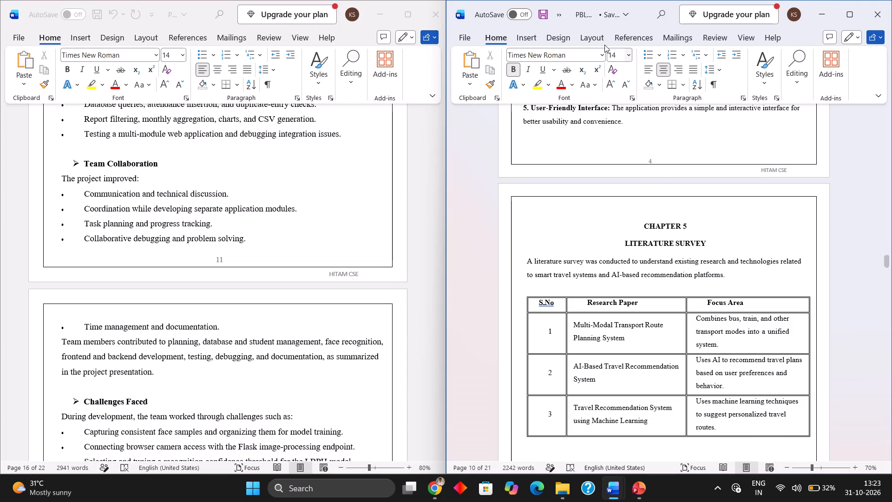
click(590, 13)
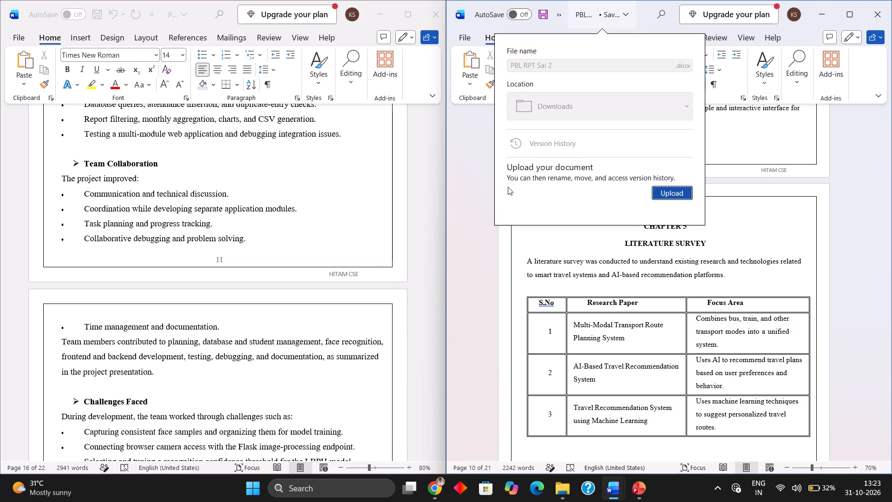
click(475, 225)
scroll(643, 229, down, 4)
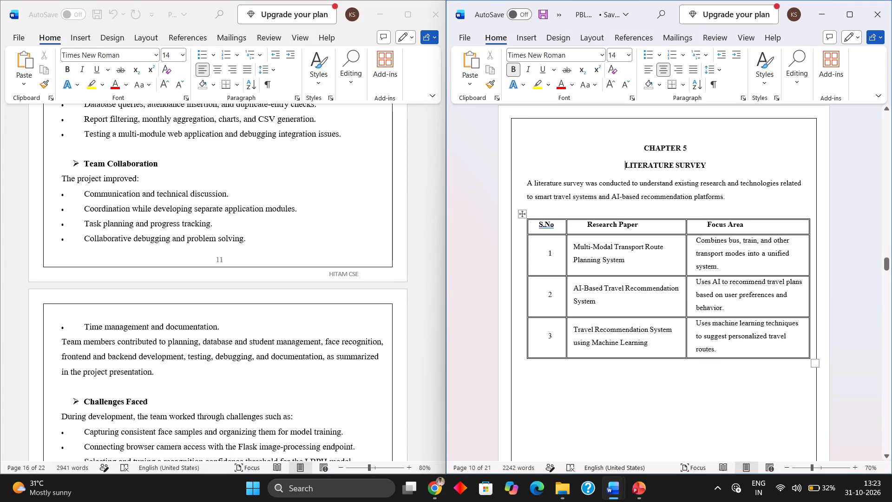
scroll(649, 231, up, 1)
scroll(649, 231, down, 16)
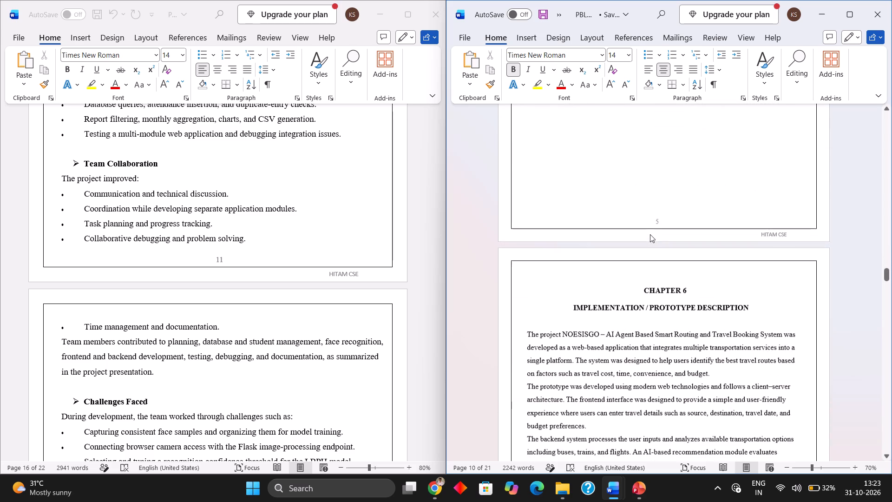
scroll(650, 236, down, 20)
scroll(650, 240, down, 8)
scroll(598, 296, down, 16)
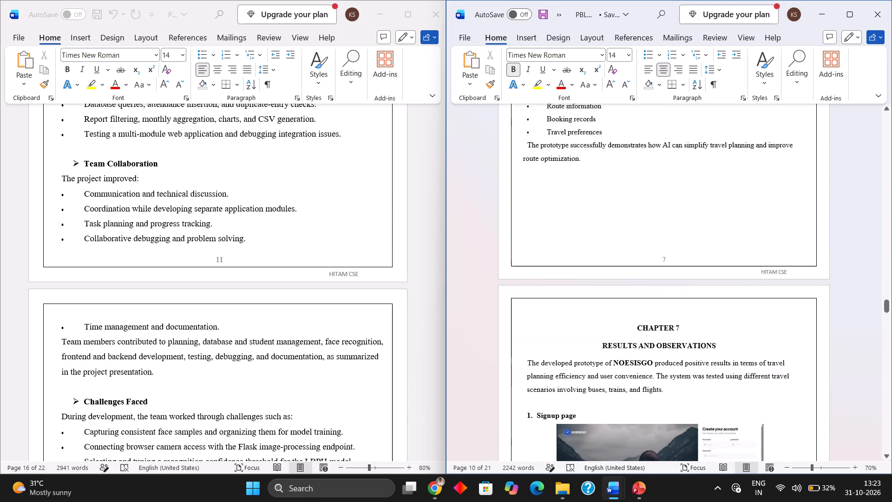
scroll(622, 292, up, 6)
scroll(146, 317, down, 7)
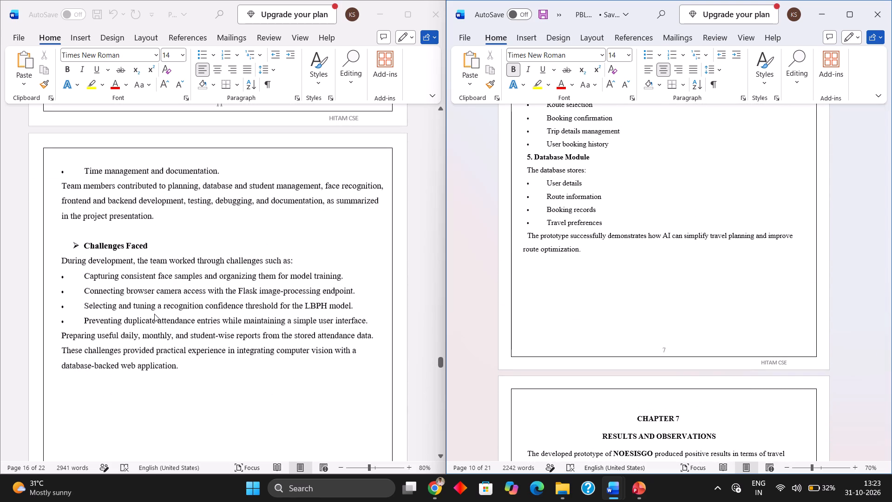
scroll(145, 311, up, 3)
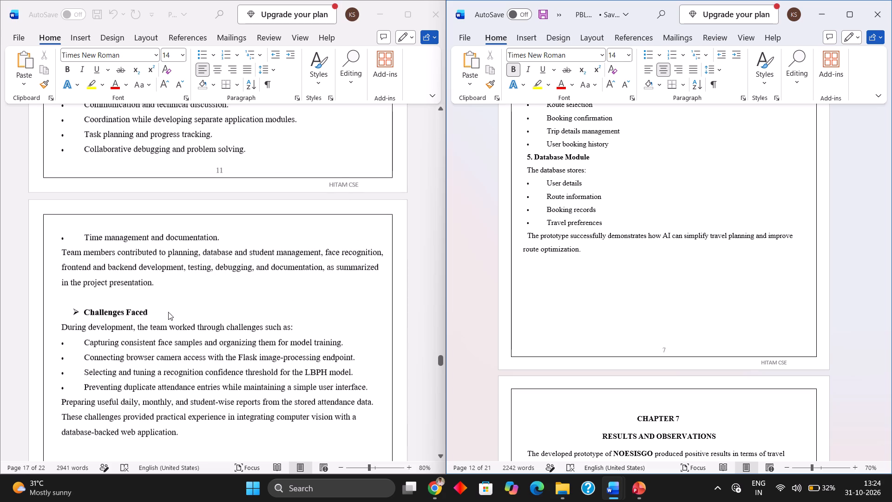
scroll(490, 304, up, 6)
scroll(536, 296, down, 7)
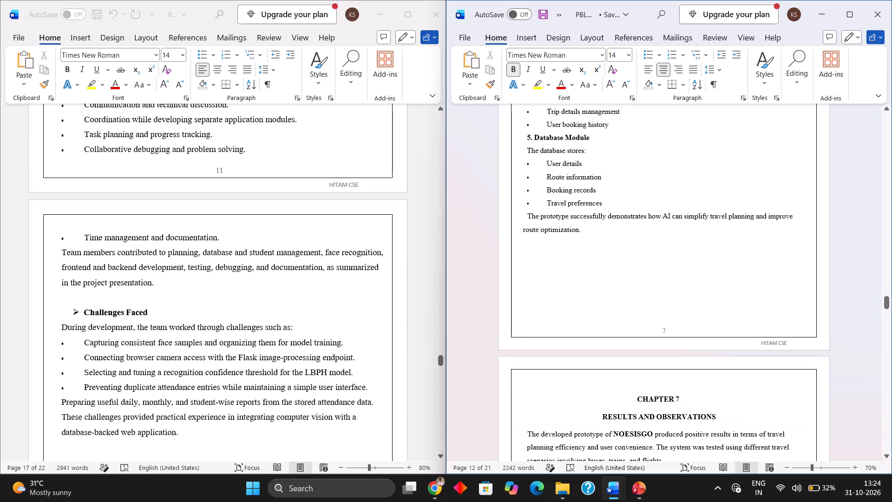
scroll(557, 295, down, 9)
scroll(557, 294, down, 20)
scroll(557, 294, down, 5)
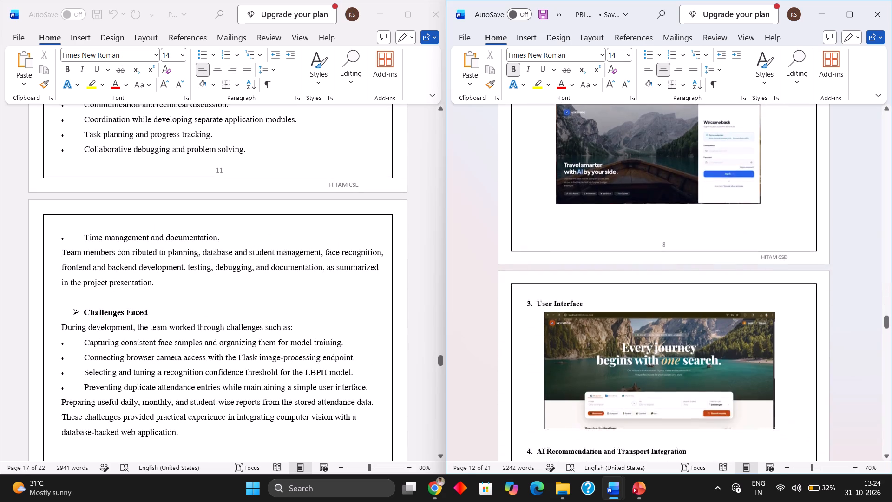
scroll(566, 286, down, 20)
scroll(566, 286, down, 12)
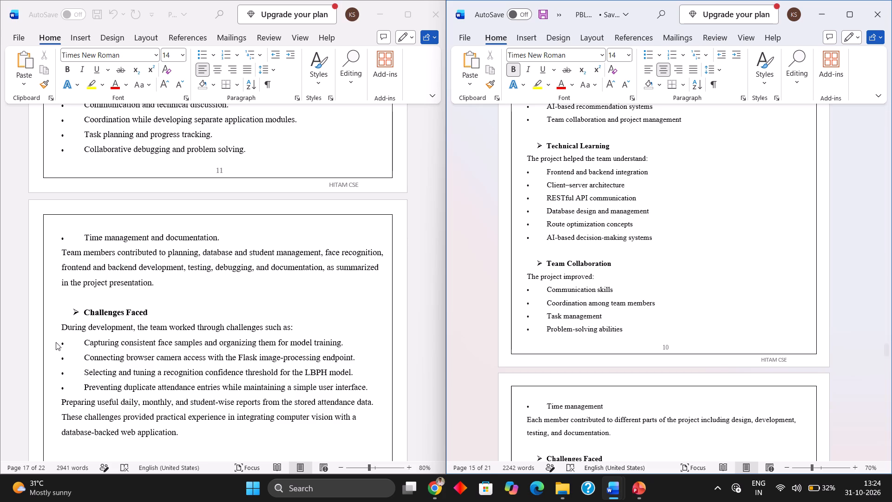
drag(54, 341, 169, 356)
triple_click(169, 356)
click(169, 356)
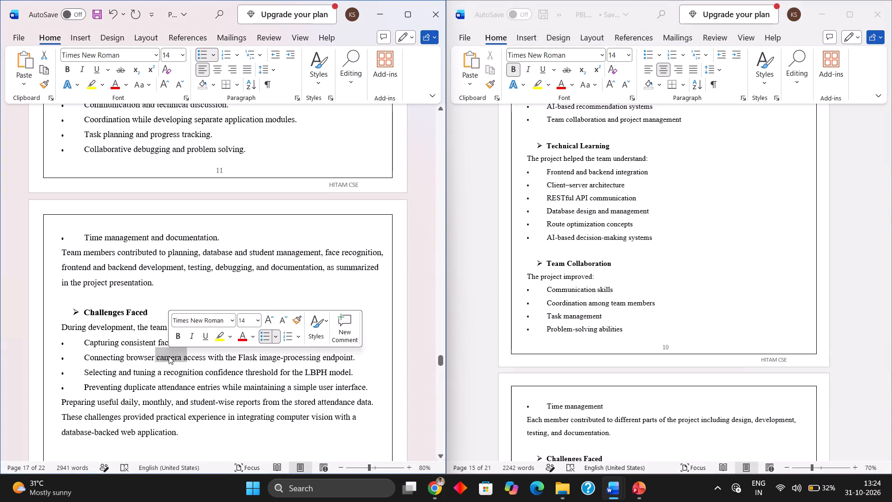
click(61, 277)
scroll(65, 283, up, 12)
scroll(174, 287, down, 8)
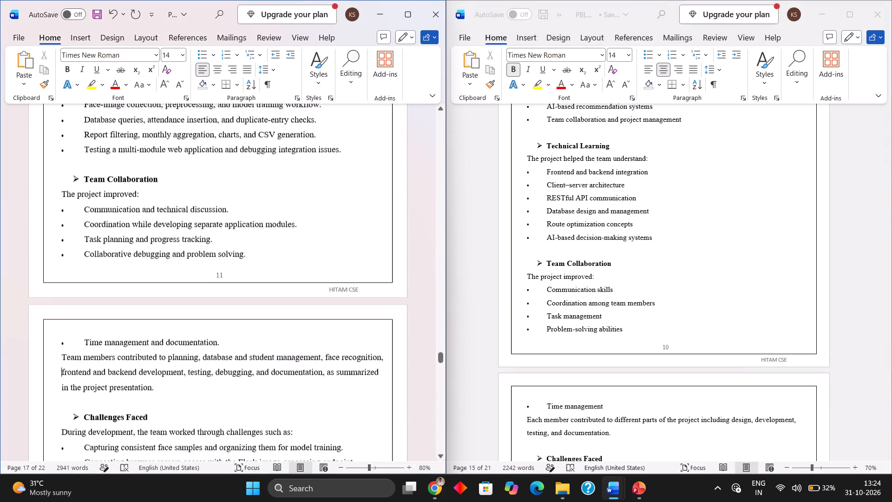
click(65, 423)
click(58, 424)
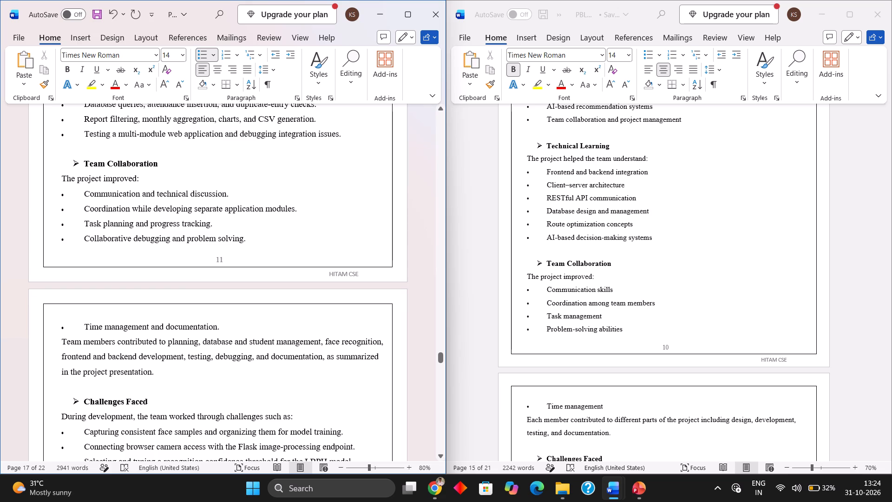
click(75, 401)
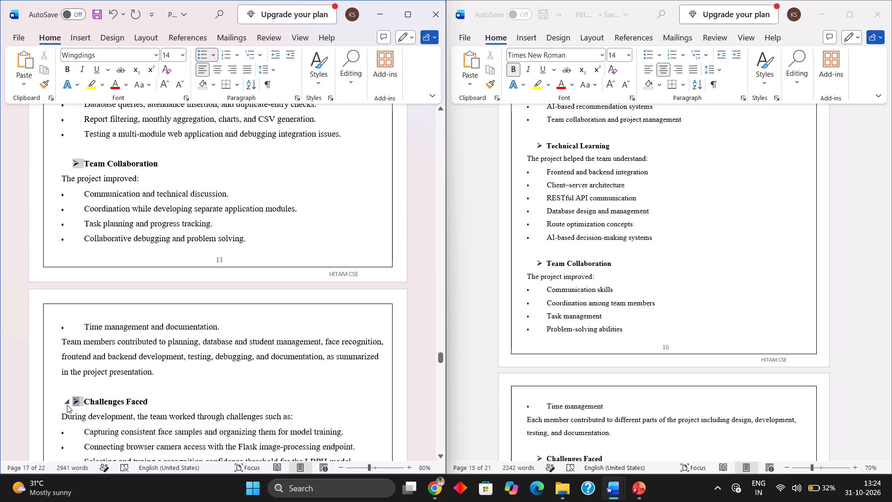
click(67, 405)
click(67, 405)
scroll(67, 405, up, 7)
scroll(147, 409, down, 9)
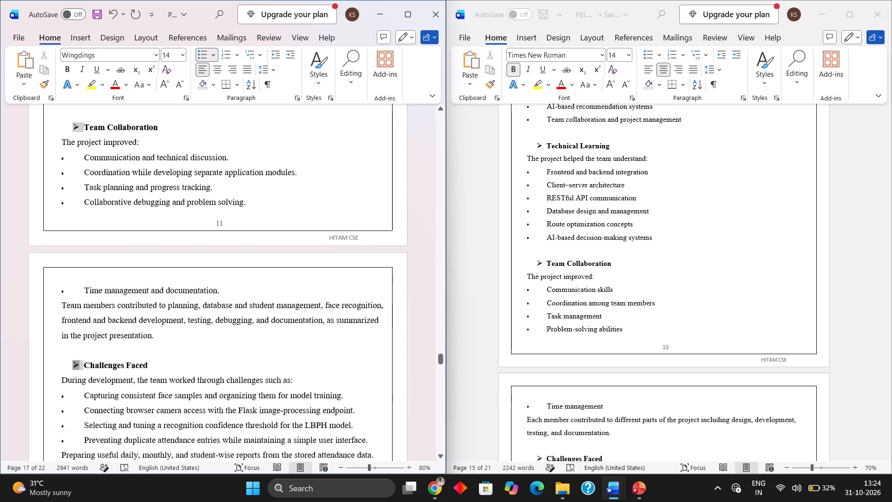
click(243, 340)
Compare the Challenges Faced section and the Chapter 9 Advantages page in the report and the PBL RPT Sai 2 document.
scroll(154, 354, down, 7)
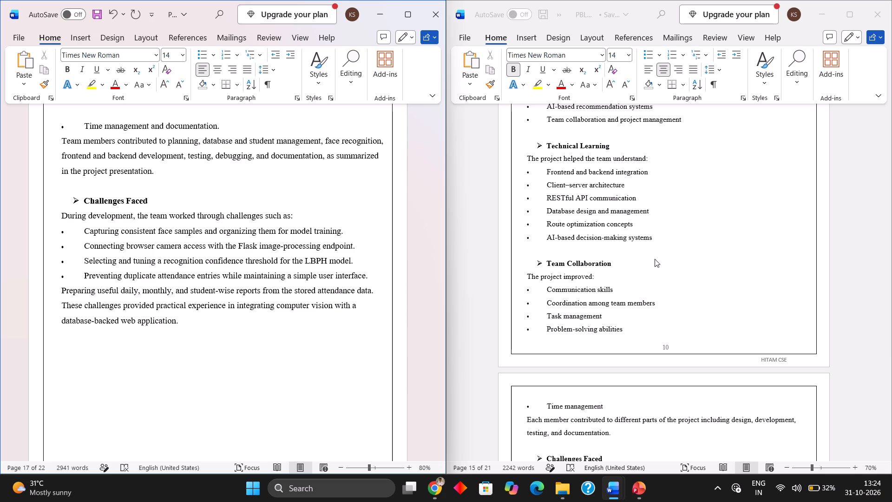
scroll(660, 258, down, 3)
scroll(606, 291, down, 14)
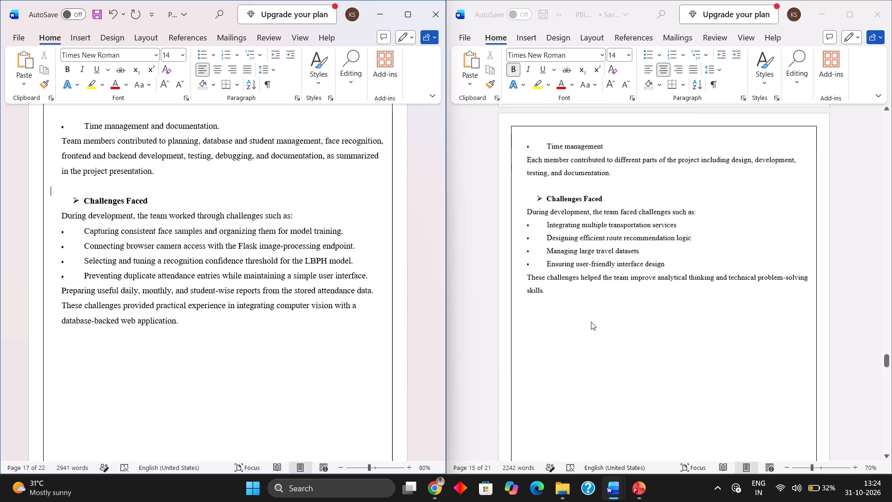
scroll(591, 322, down, 16)
scroll(315, 326, down, 9)
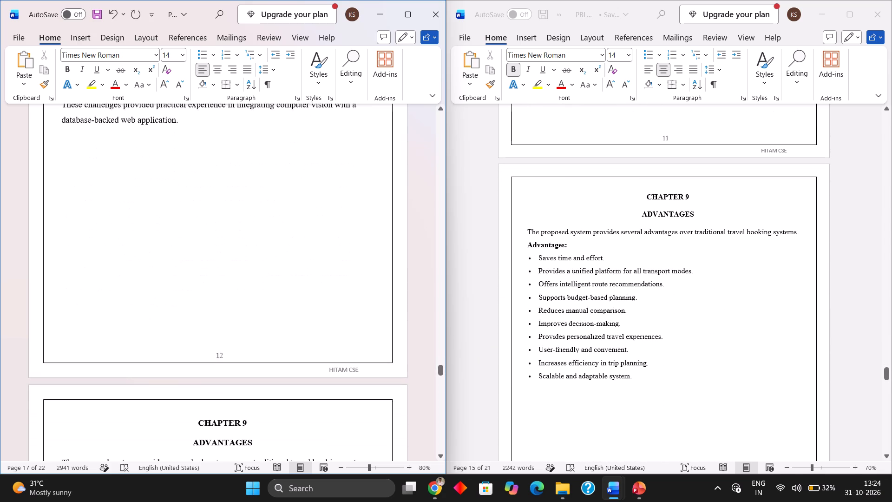
scroll(329, 317, down, 14)
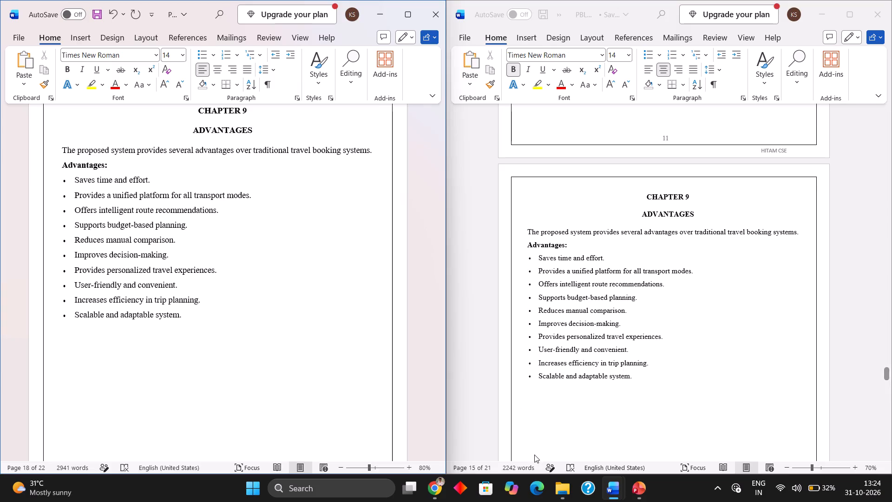
Return to the Smart Attendance document and set all Chapter 9 body text below the ADVANTAGES title to font size 14.
click(822, 9)
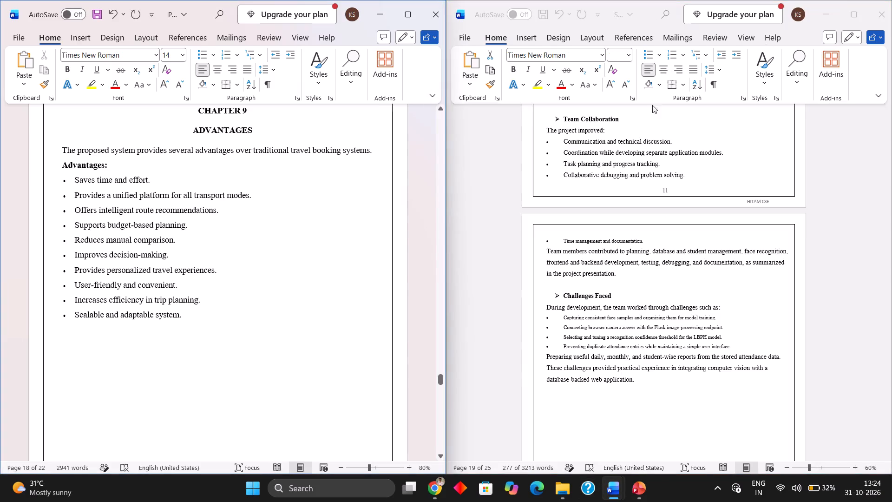
scroll(617, 295, down, 18)
scroll(621, 294, down, 8)
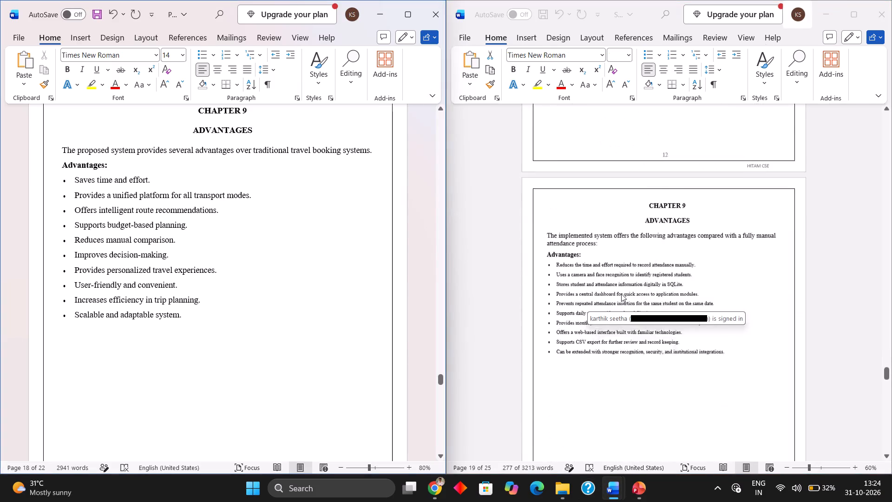
drag(544, 194, 579, 264)
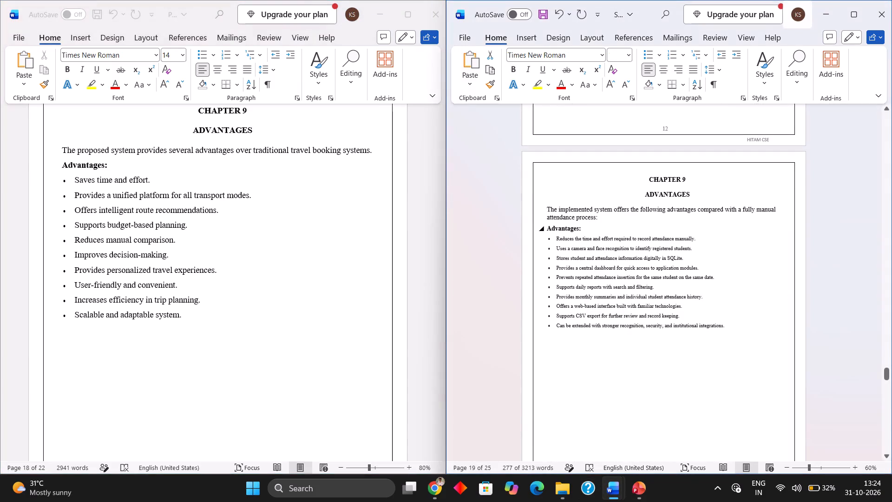
drag(545, 212, 831, 415)
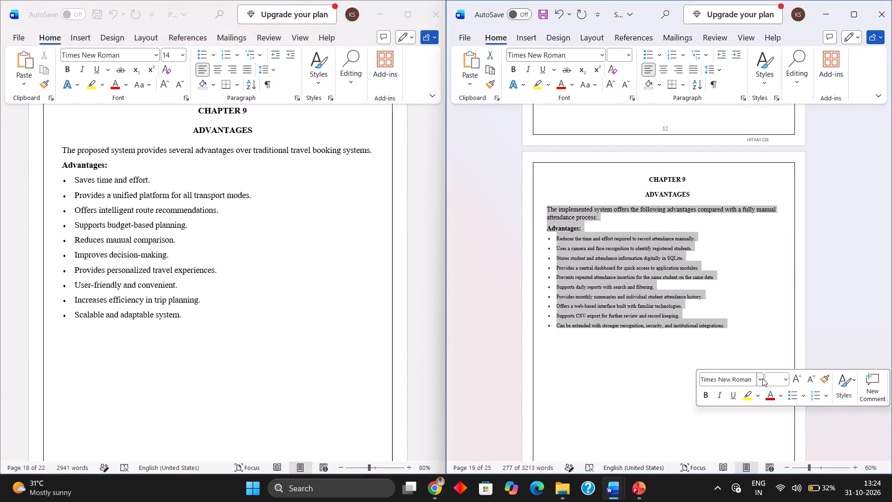
click(768, 378)
text(14)
key(Return)
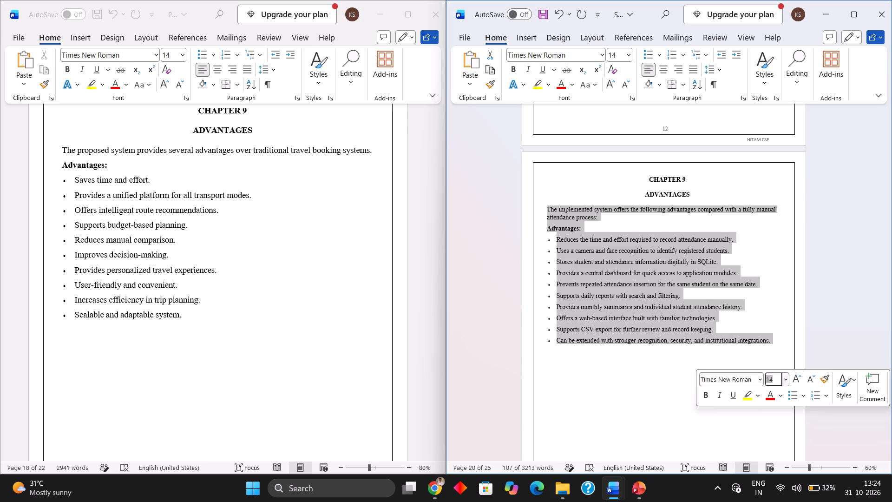
Copy the Chapter 9 body text, from the introduction to the last advantage, from the Smart Attendance document.
click(744, 217)
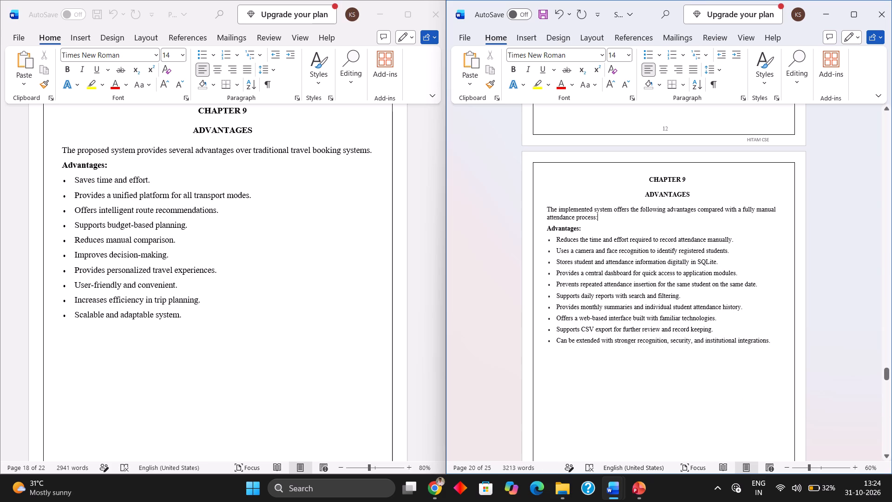
drag(545, 207, 782, 354)
key(ctrl+c)
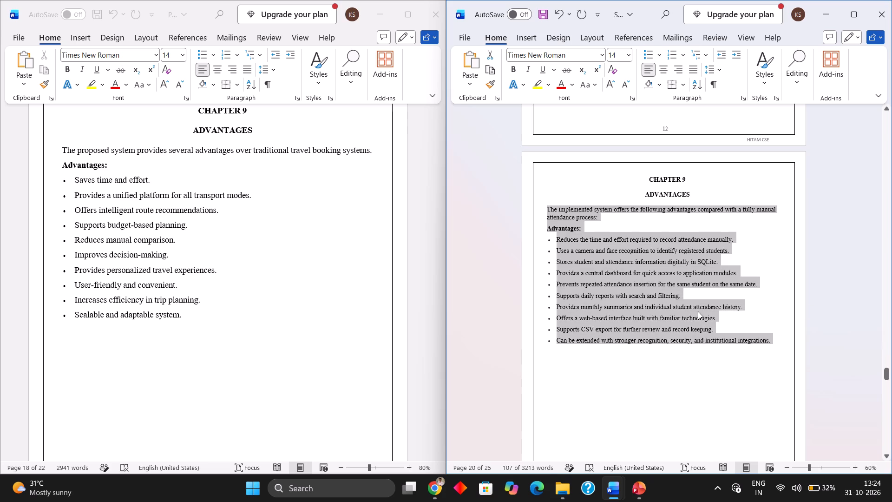
Place the cursor at the start of the report's Chapter 9 introduction, before "The proposed system".
click(60, 149)
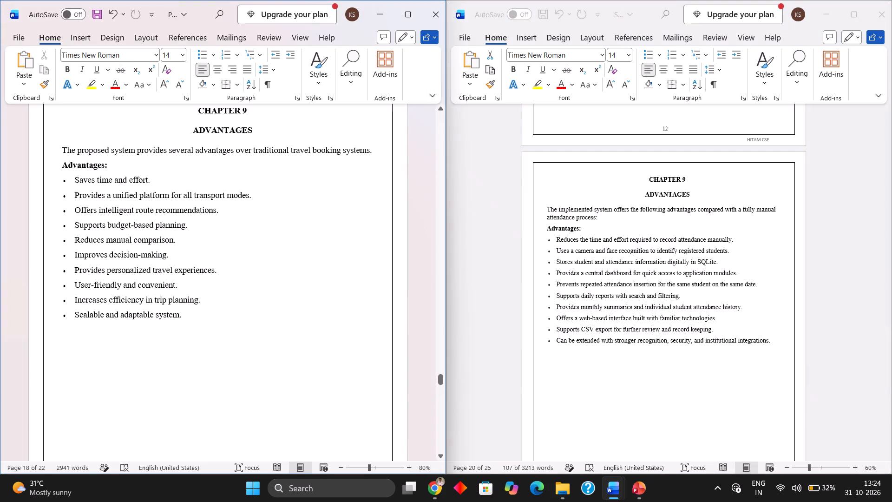
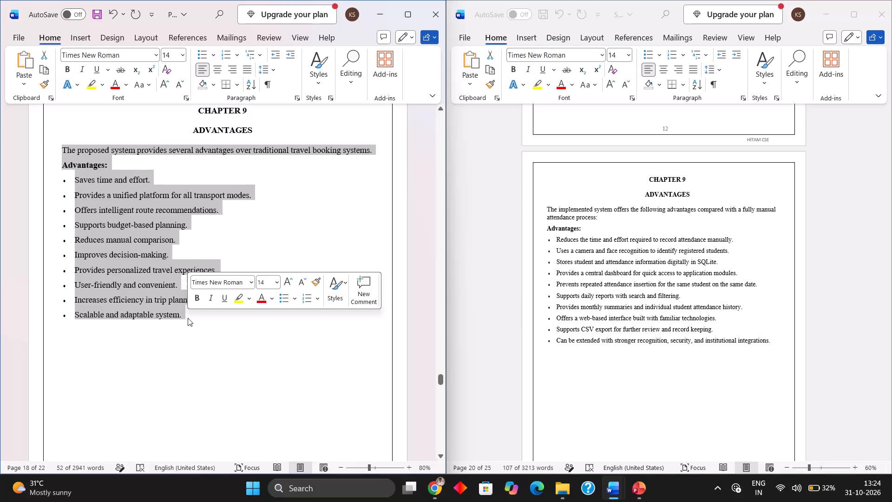
Replace the report's selected Chapter 9 body text with the copied Smart Attendance advantages and trim the end of the pasted list.
key(ctrl+v)
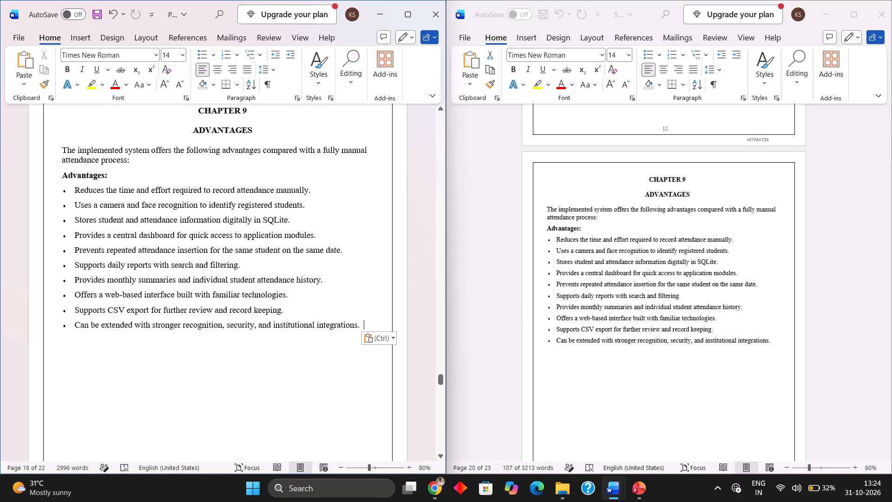
key(BackSpace)
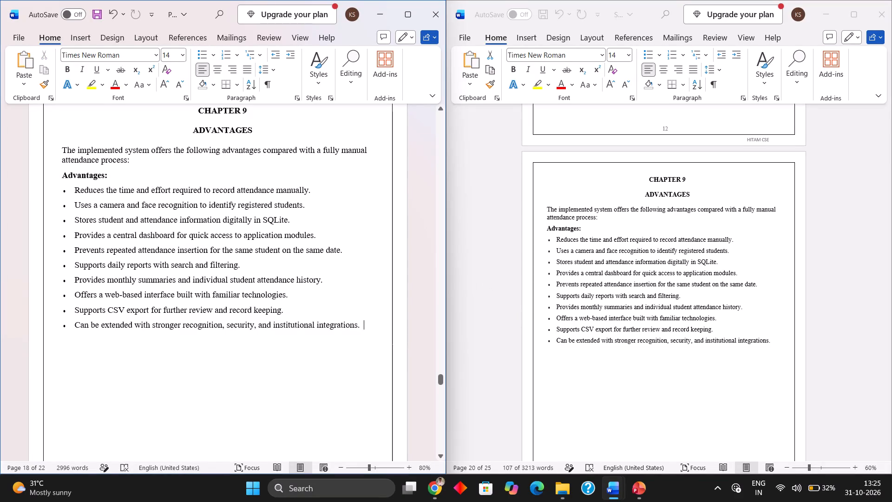
key(BackSpace)
Examine the Chapter 10 Conclusion in the report and in the Smart Attendance document, through to the end of the latter.
scroll(796, 322, down, 8)
scroll(307, 308, down, 20)
scroll(595, 279, down, 5)
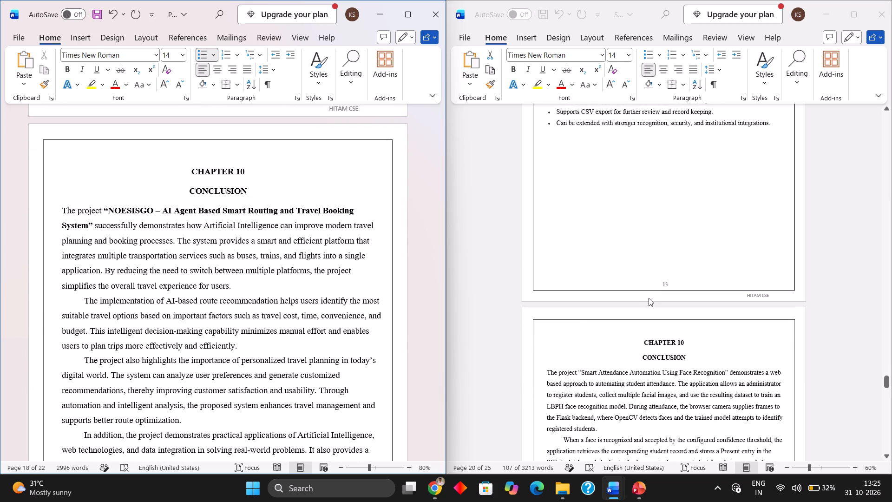
scroll(236, 288, down, 6)
scroll(234, 283, up, 3)
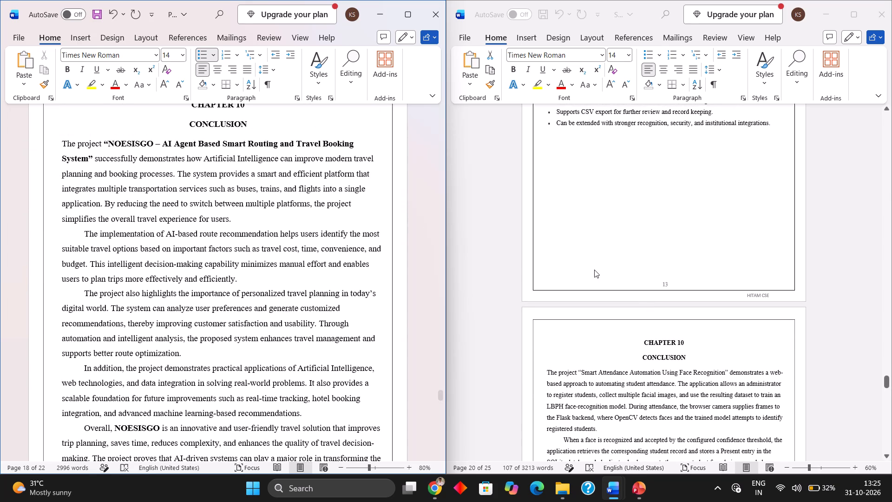
scroll(597, 277, down, 5)
click(547, 289)
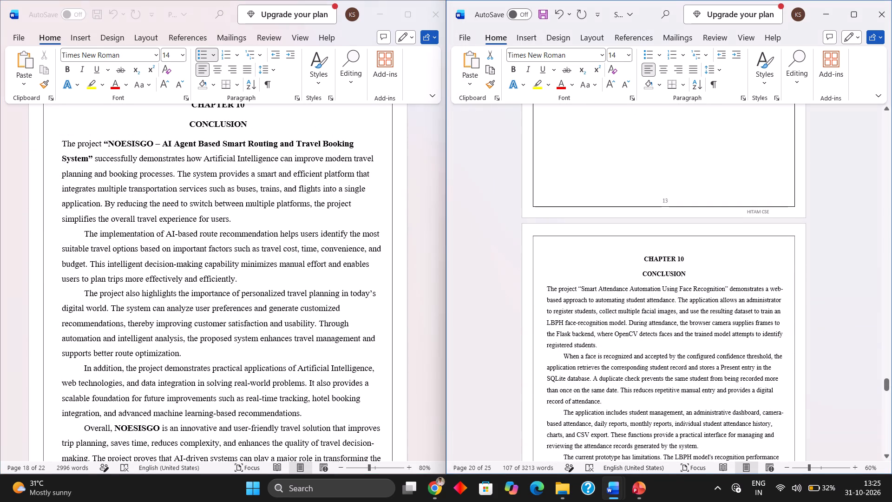
drag(547, 289, 592, 304)
click(594, 304)
double_click(597, 304)
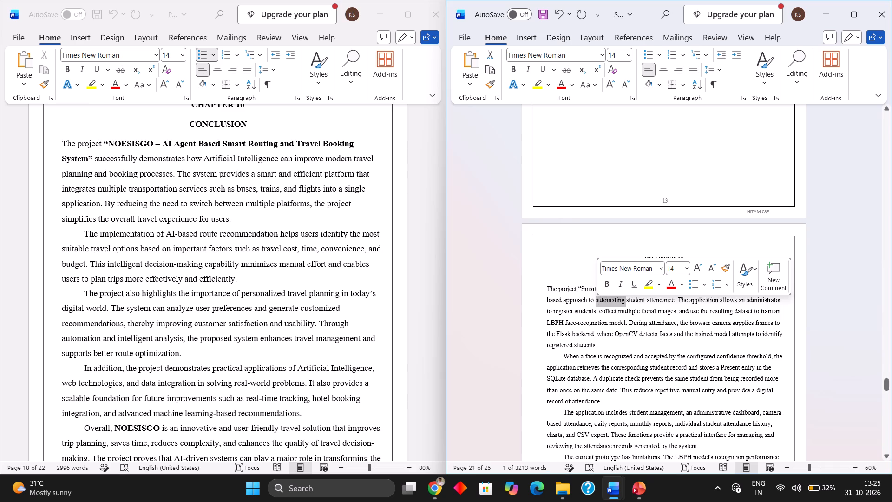
click(563, 295)
scroll(542, 295, down, 8)
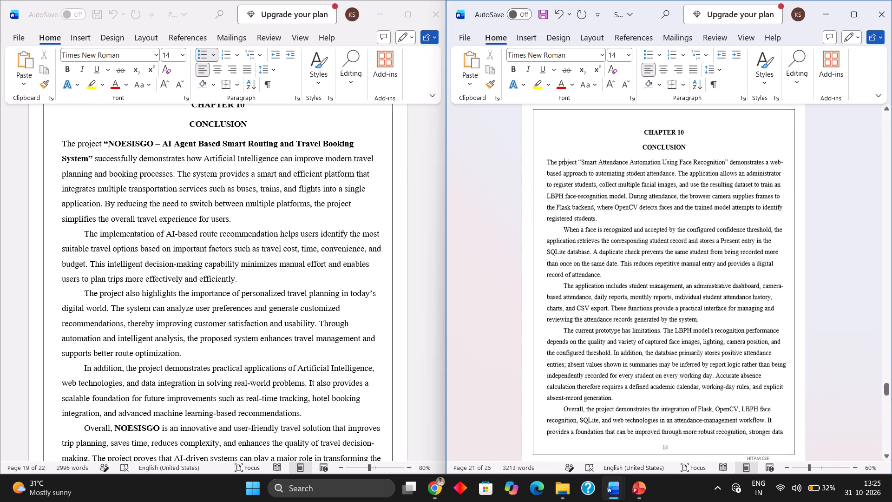
scroll(590, 264, down, 14)
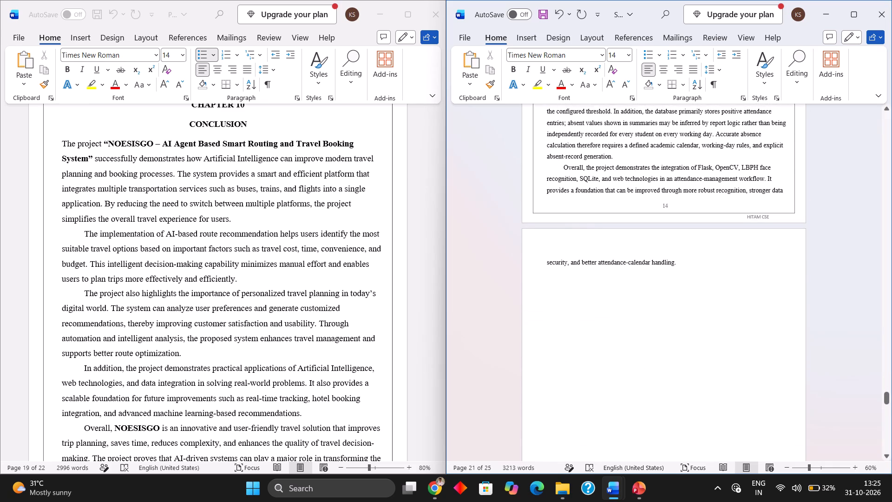
Copy the Chapter 10 Conclusion body text from the Smart Attendance document, from "The project" to "attendance-calendar handling.".
click(546, 268)
scroll(573, 267, up, 6)
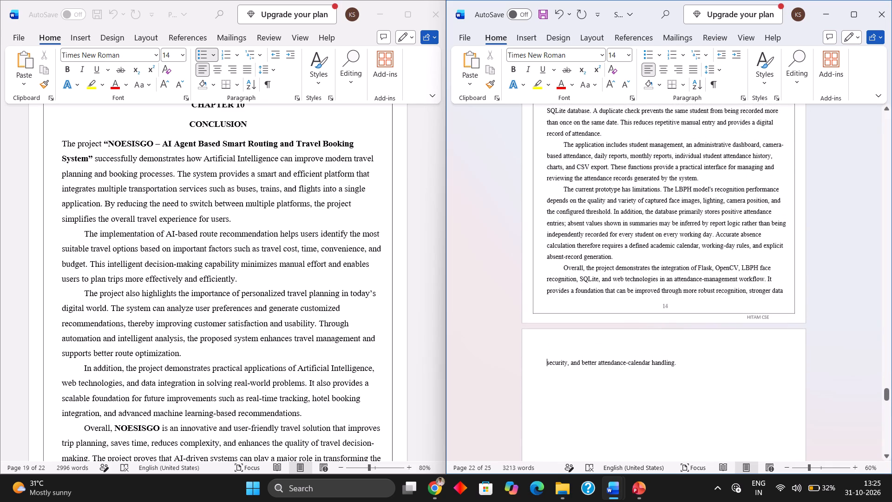
scroll(555, 241, up, 11)
drag(545, 205, 547, 205)
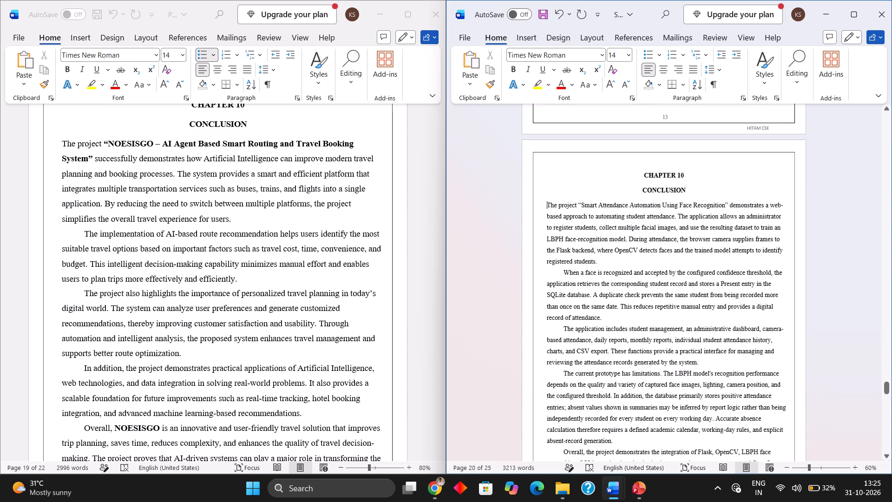
drag(547, 205, 699, 251)
scroll(697, 236, down, 17)
key(ctrl+c)
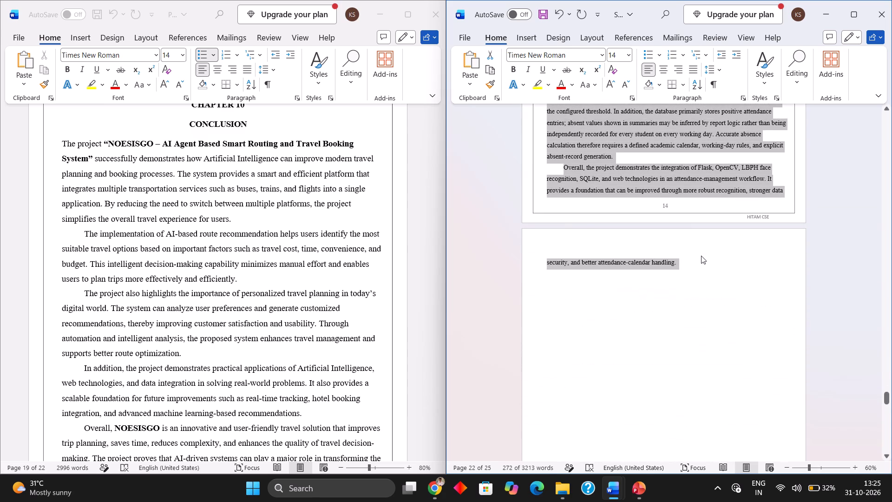
Replace the report's Chapter 10 Conclusion body text, from "The project" to "digital travel services.", with the copied Smart Attendance conclusion.
click(60, 139)
drag(60, 139, 63, 142)
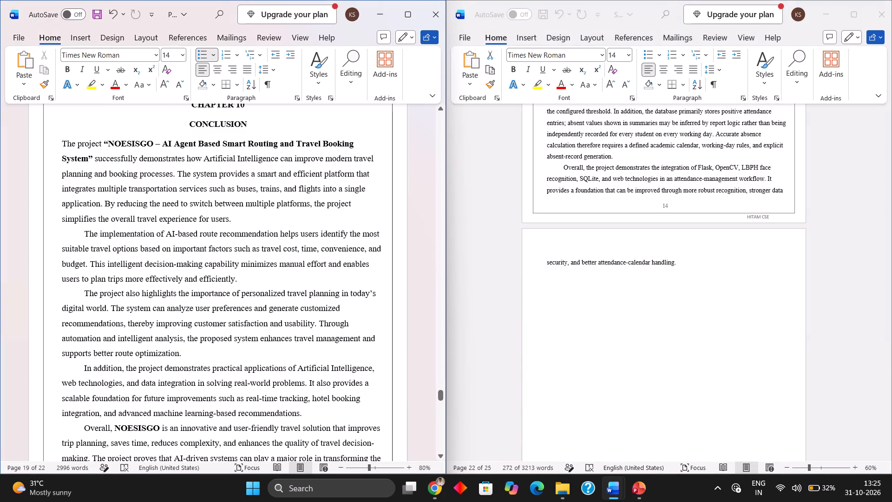
drag(63, 142, 255, 175)
scroll(249, 284, down, 8)
scroll(260, 354, down, 6)
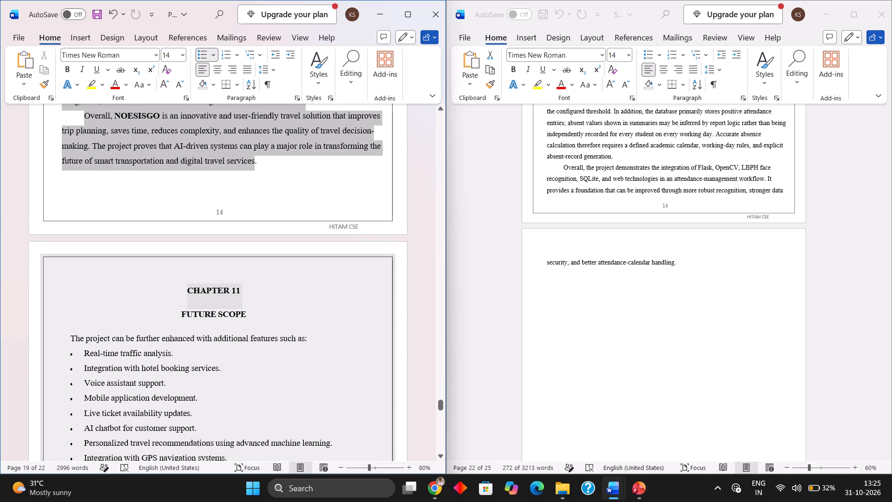
drag(255, 175, 263, 161)
key(ctrl+v)
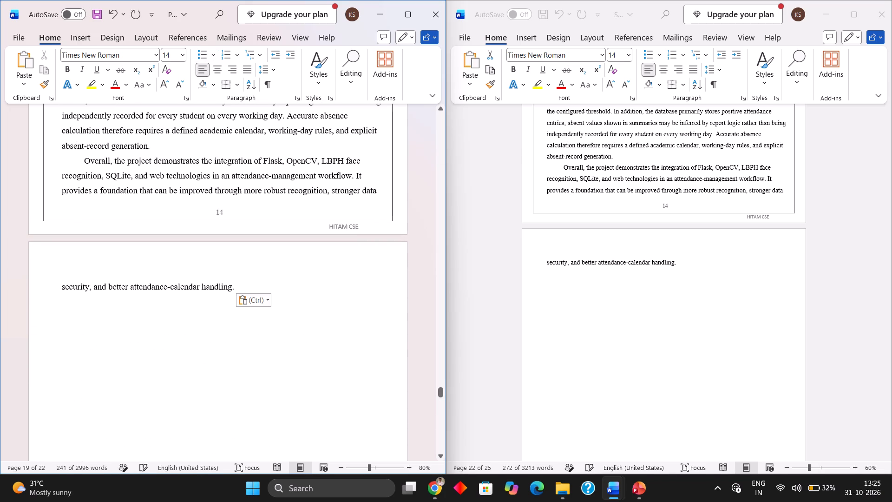
Review the pasted Chapter 10 Conclusion in the report from its last line back to the chapter heading.
click(58, 288)
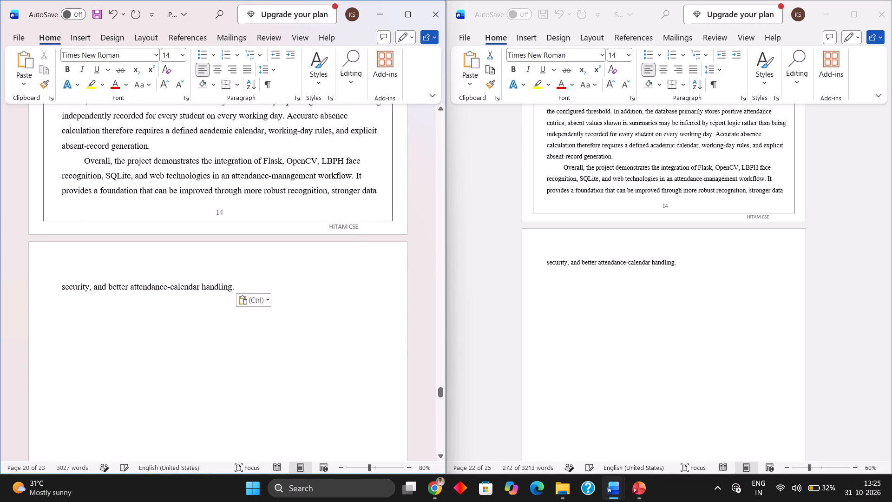
scroll(128, 274, up, 4)
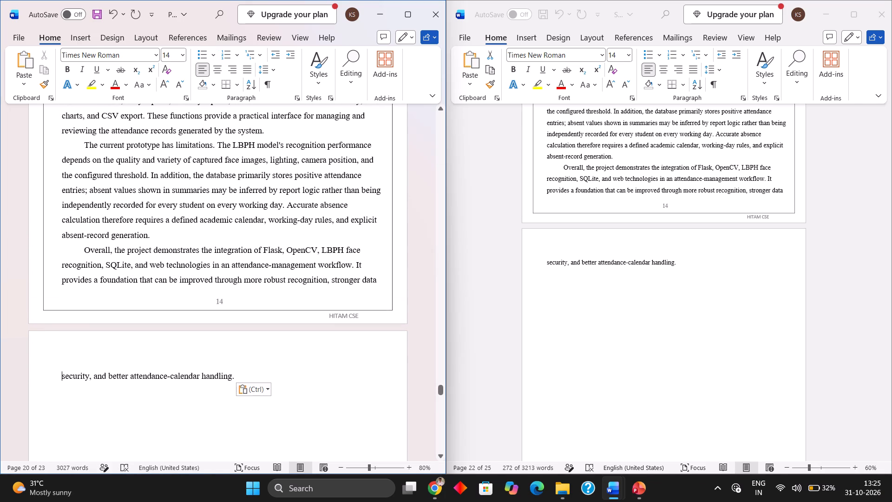
scroll(152, 262, up, 5)
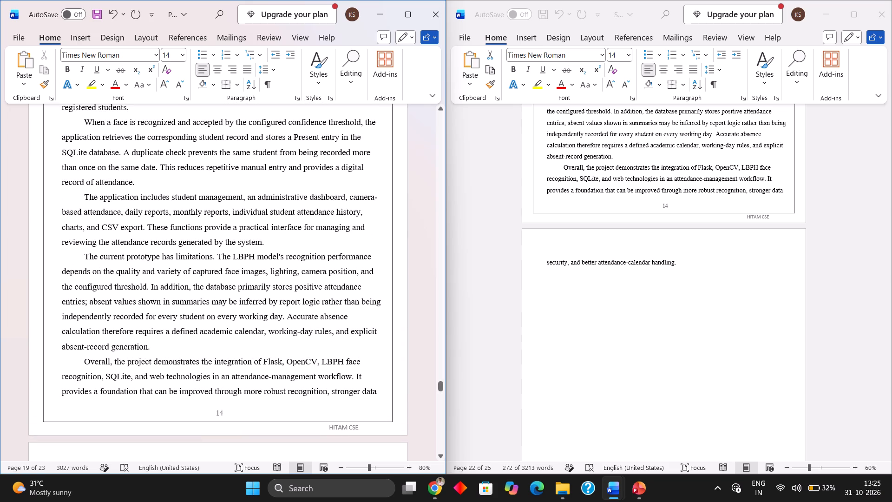
scroll(151, 325, up, 5)
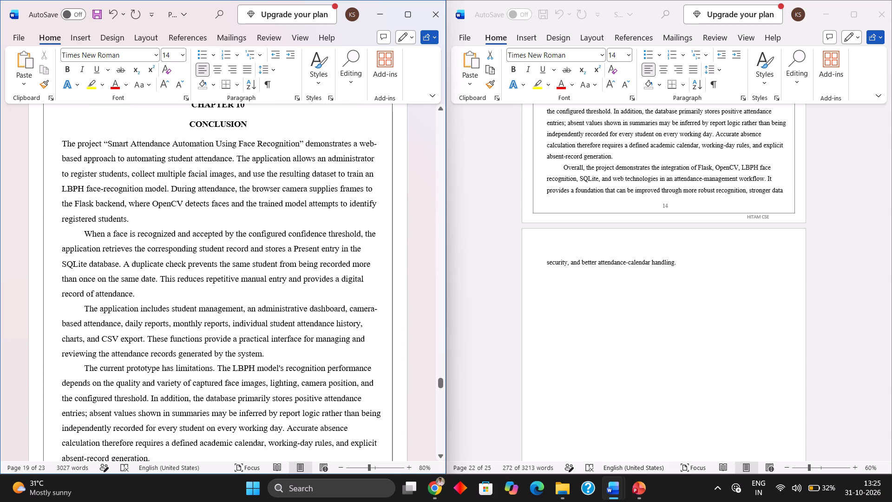
scroll(171, 221, up, 1)
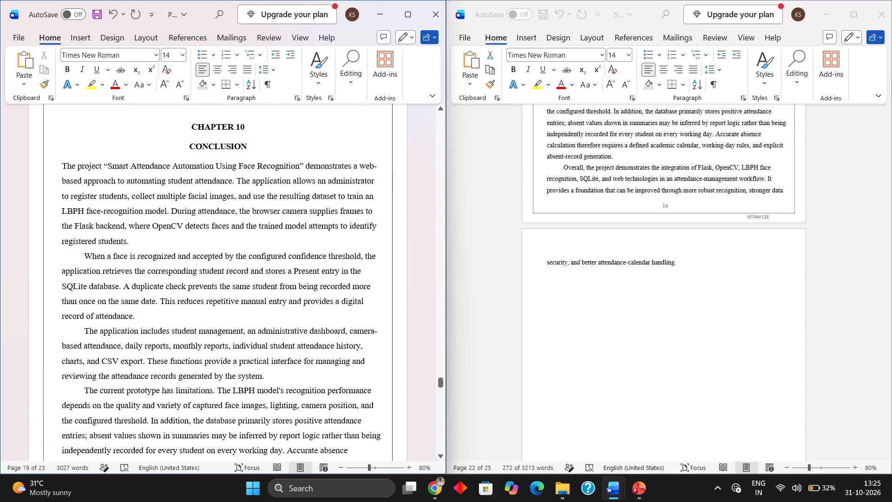
scroll(145, 197, up, 3)
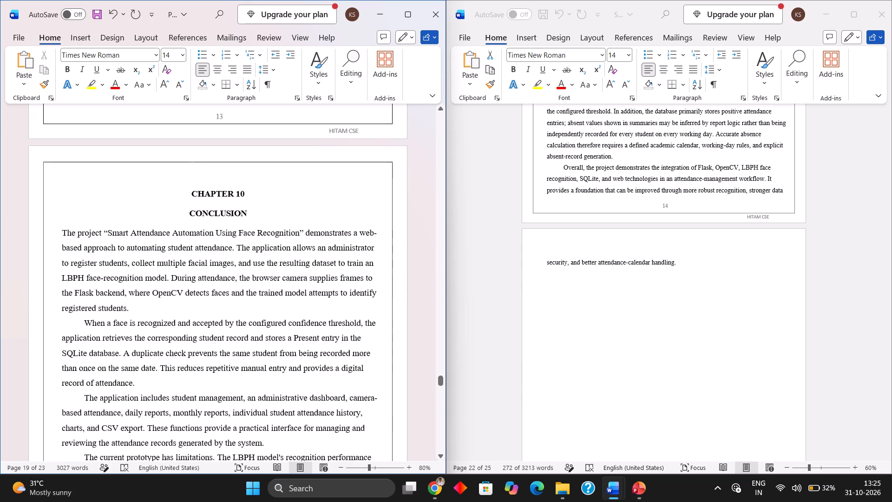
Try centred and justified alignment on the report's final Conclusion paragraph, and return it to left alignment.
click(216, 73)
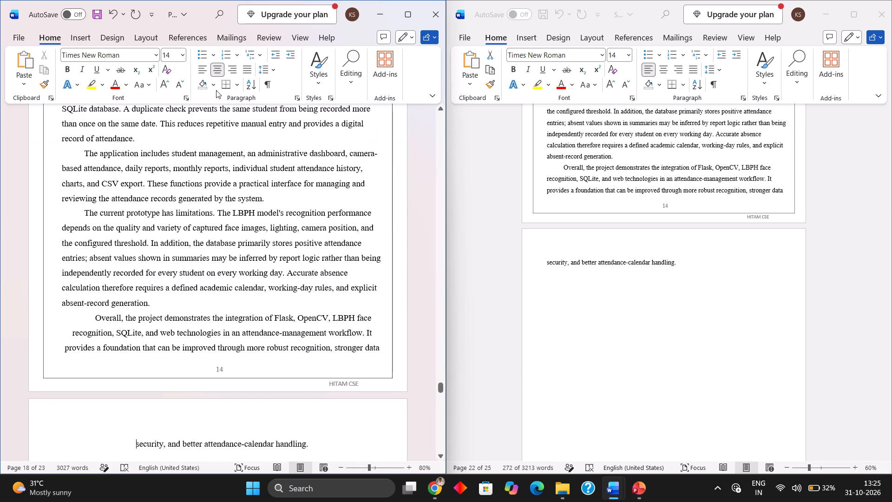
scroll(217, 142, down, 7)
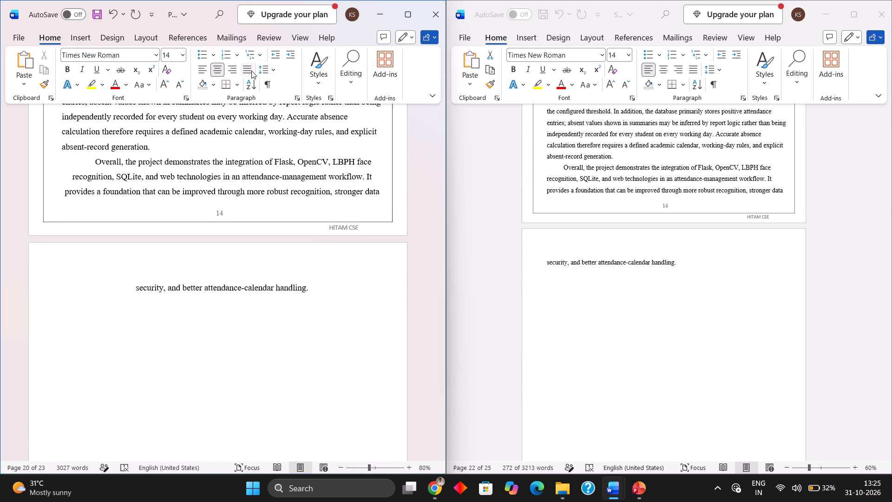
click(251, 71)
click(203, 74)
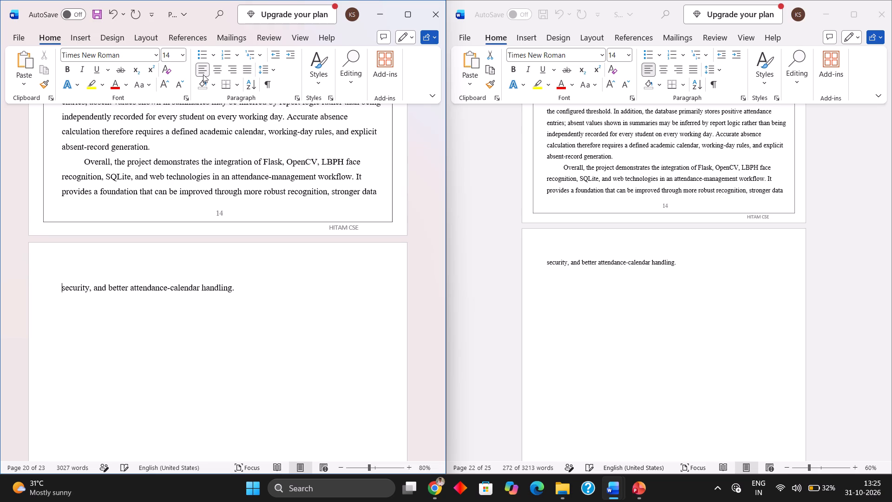
Check the layout of the report's Conclusion from the chapter heading to its last line on the following page.
scroll(210, 199, up, 5)
scroll(136, 241, up, 4)
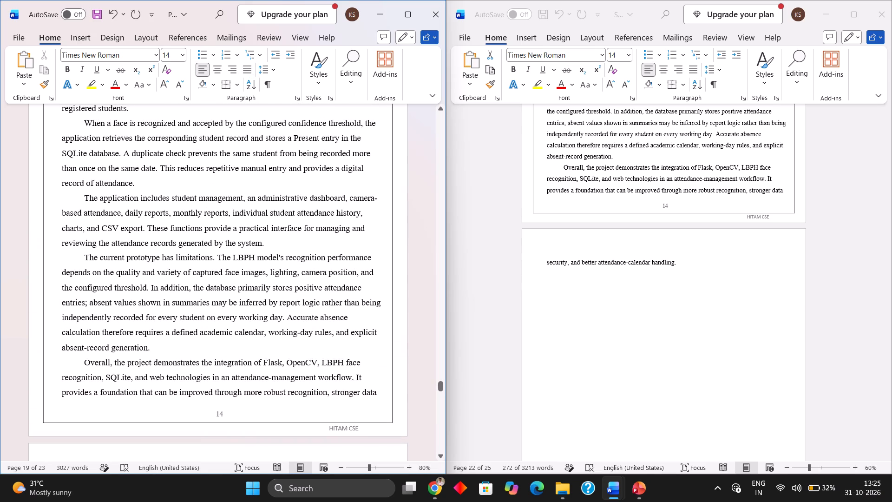
scroll(90, 200, up, 6)
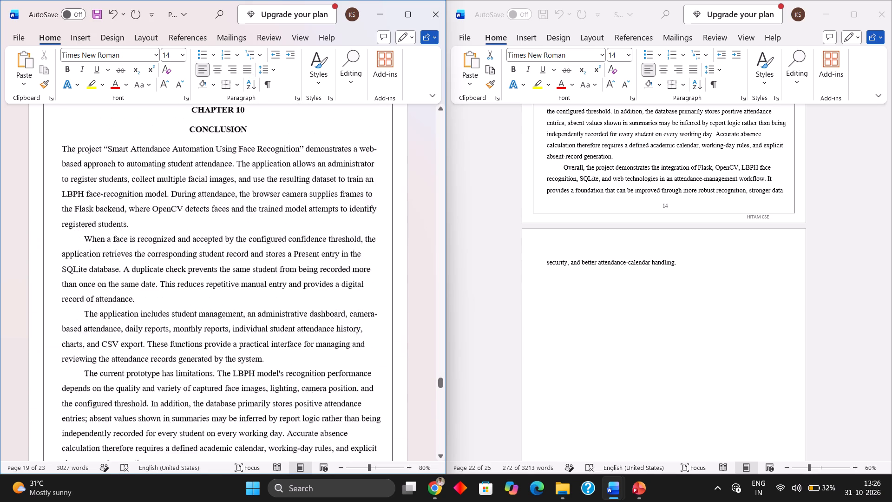
scroll(94, 201, up, 1)
scroll(192, 309, down, 8)
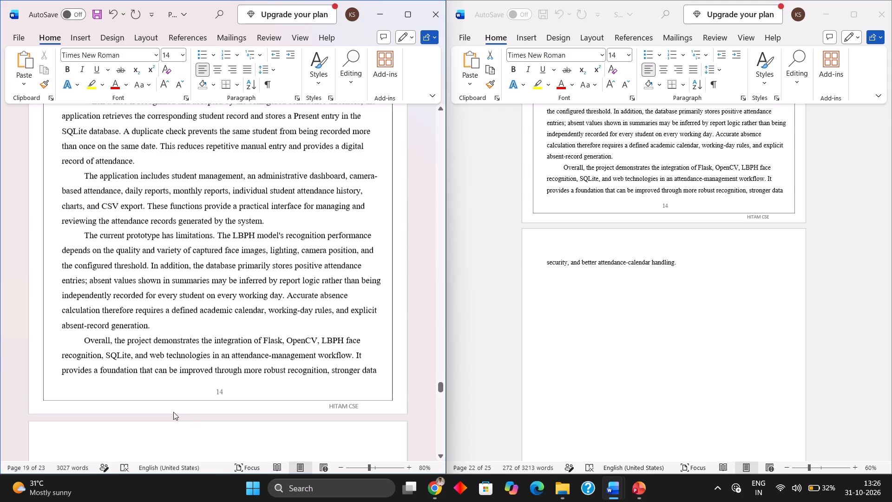
scroll(173, 415, down, 8)
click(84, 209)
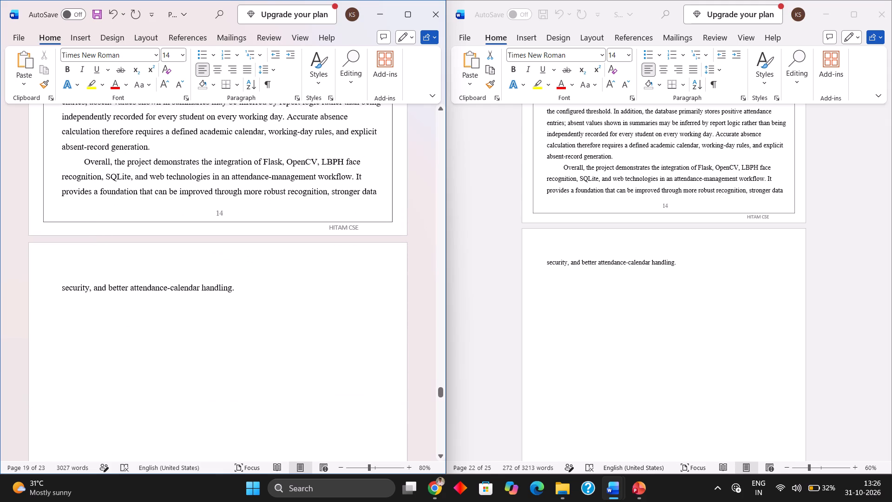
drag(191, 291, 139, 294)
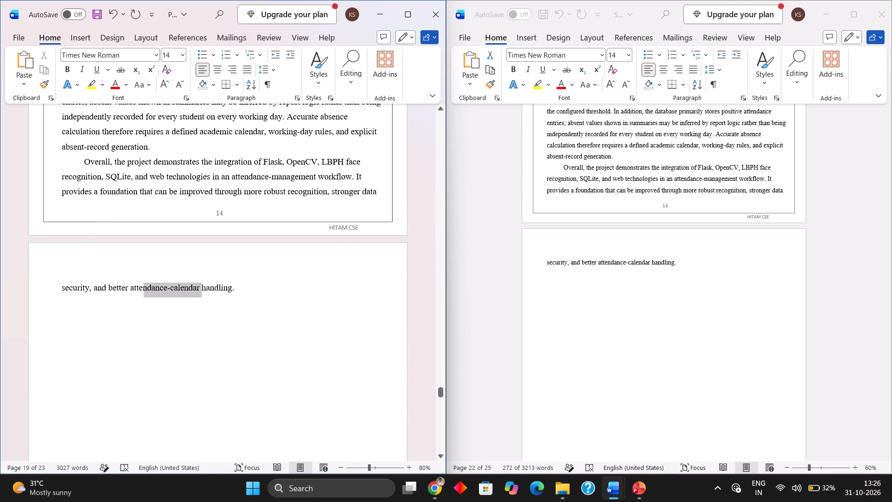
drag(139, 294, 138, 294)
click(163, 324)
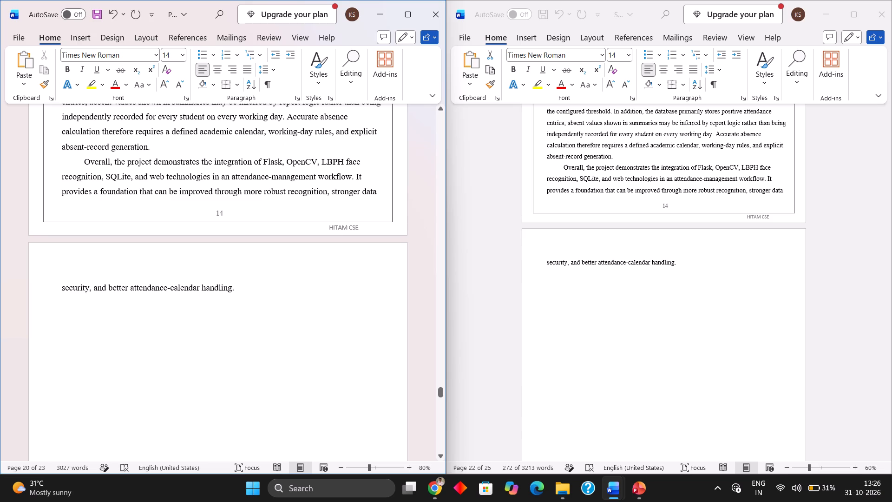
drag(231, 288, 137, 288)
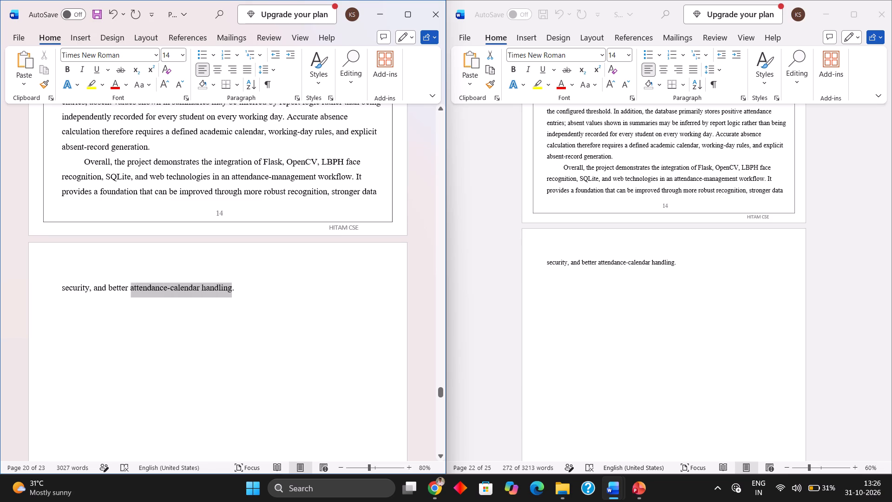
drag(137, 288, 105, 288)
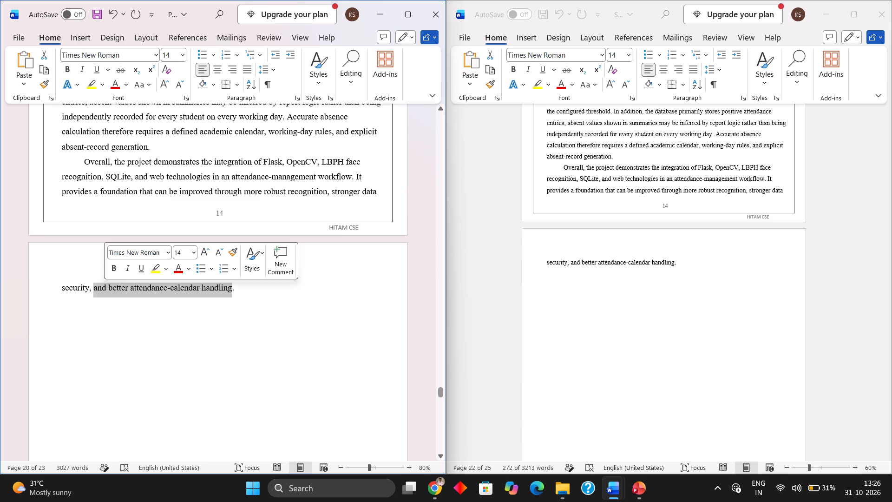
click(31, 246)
Delete "stronger data security," from the last sentence of the report's Conclusion so it reads "more robust recognition, and better attendance-calendar handling.".
click(266, 202)
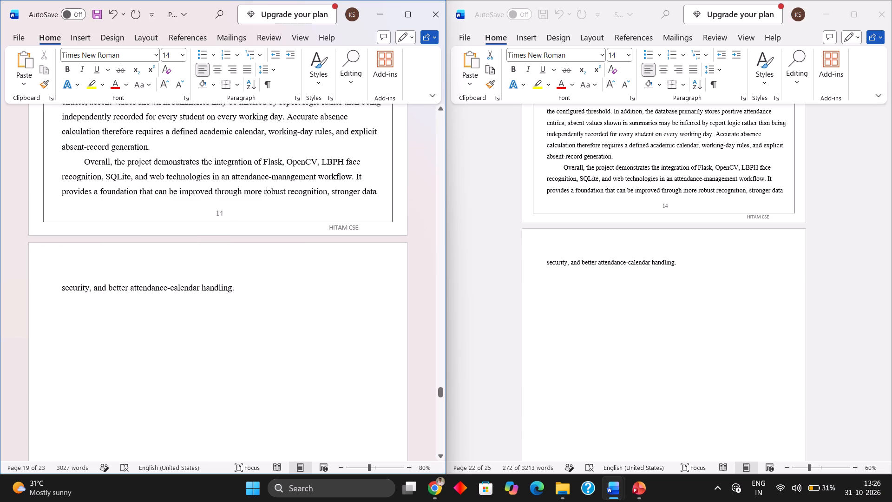
drag(330, 192, 336, 200)
click(330, 192)
drag(331, 191, 83, 280)
key(BackSpace)
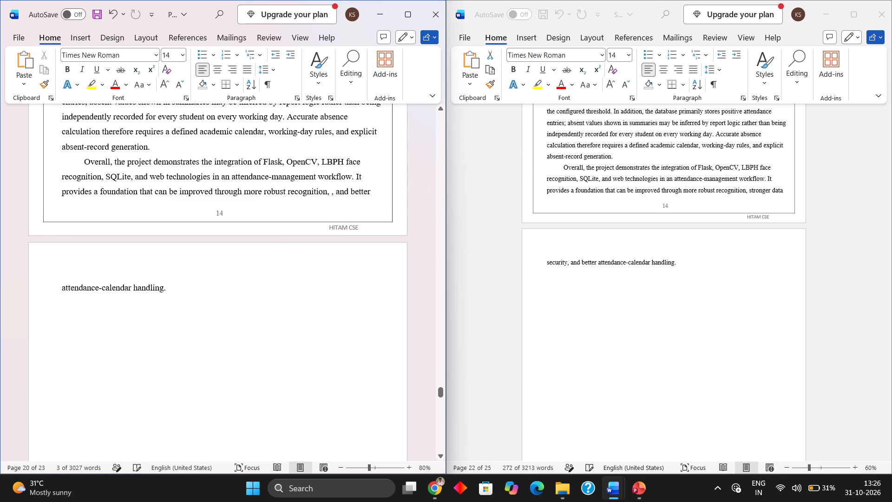
key(BackSpace)
key(BackSpace)
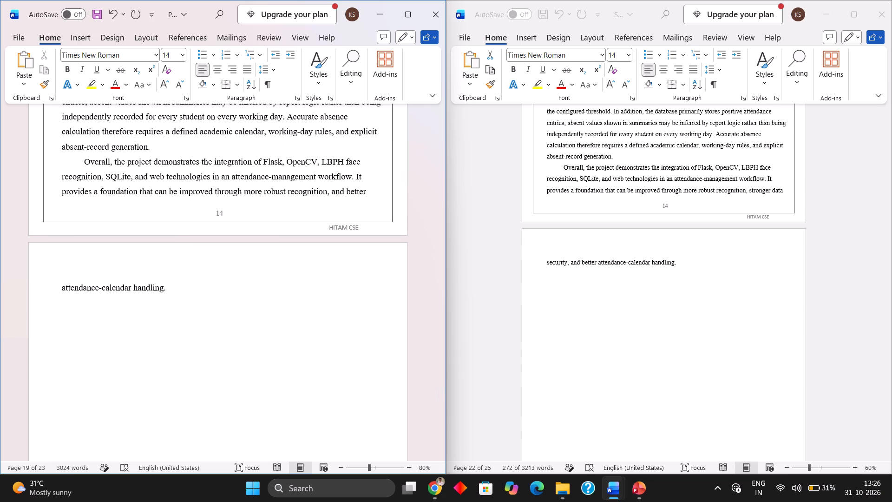
Check how the shortened Conclusion flows across the page break, including the paragraphs above it.
scroll(218, 178, up, 3)
scroll(156, 205, up, 2)
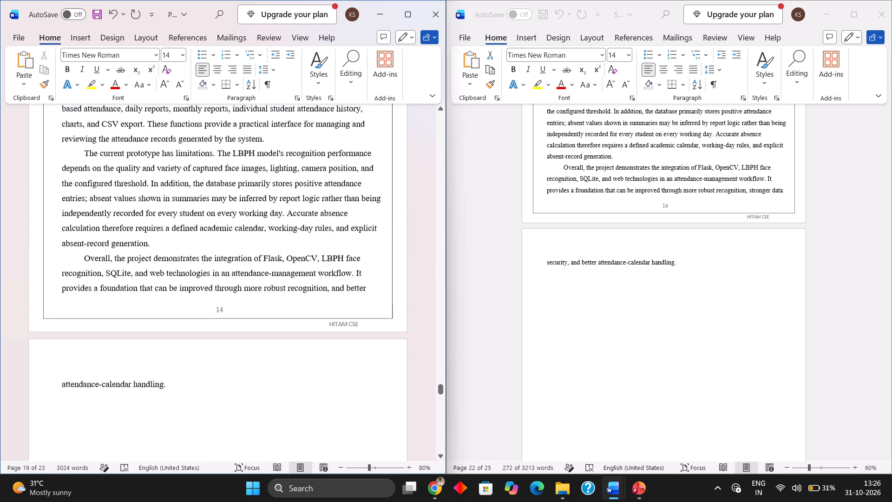
scroll(255, 198, up, 3)
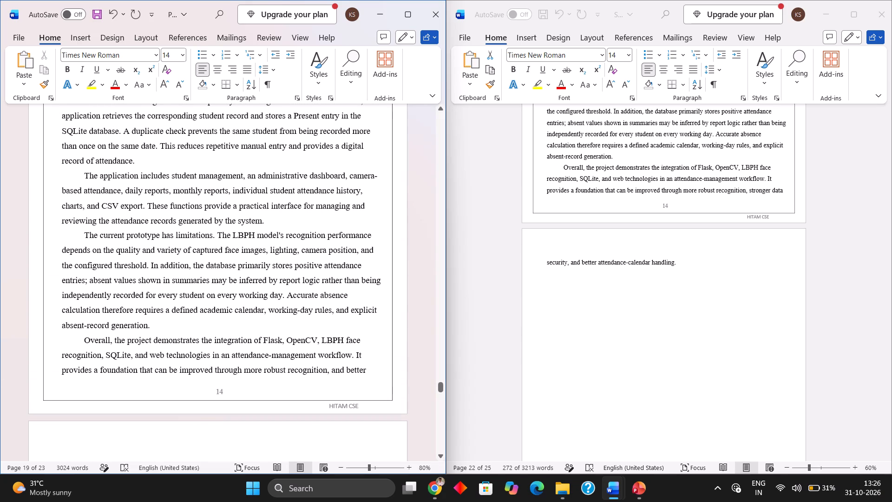
scroll(128, 192, down, 4)
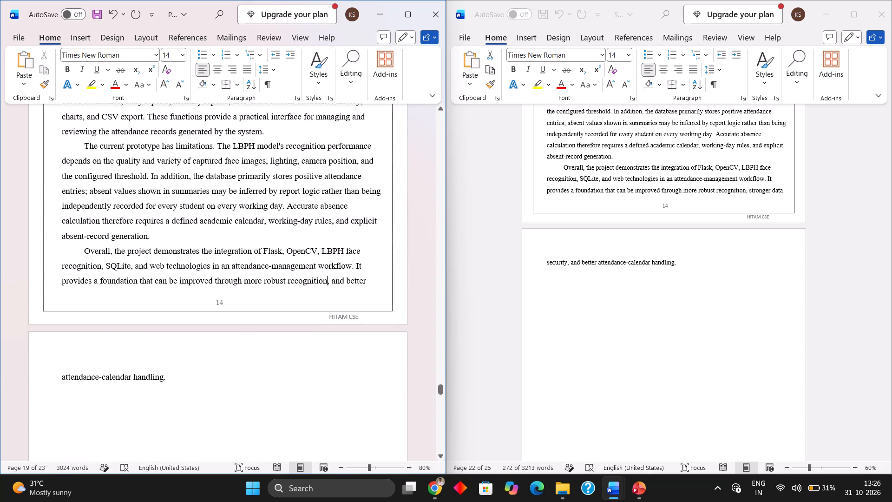
scroll(119, 275, down, 1)
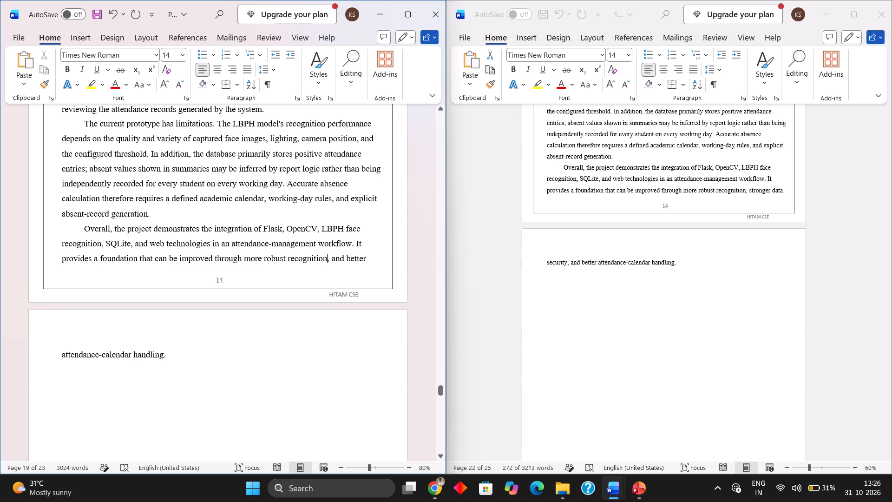
scroll(126, 159, up, 1)
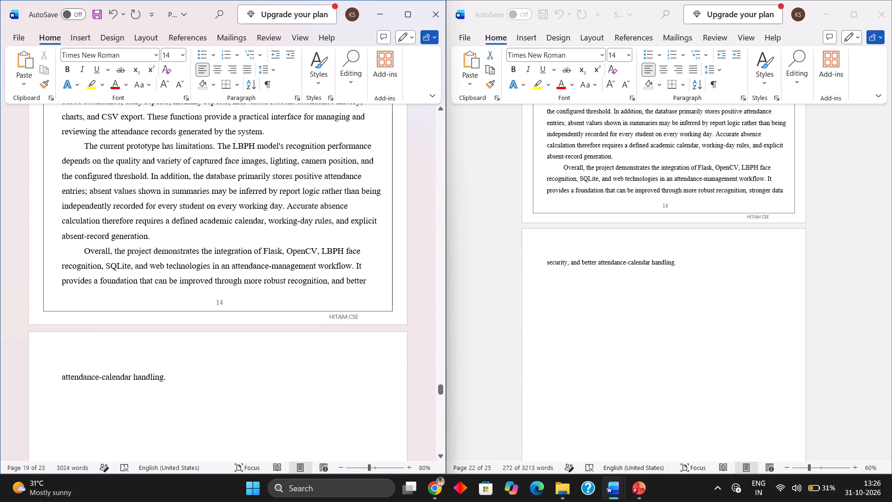
scroll(293, 185, up, 1)
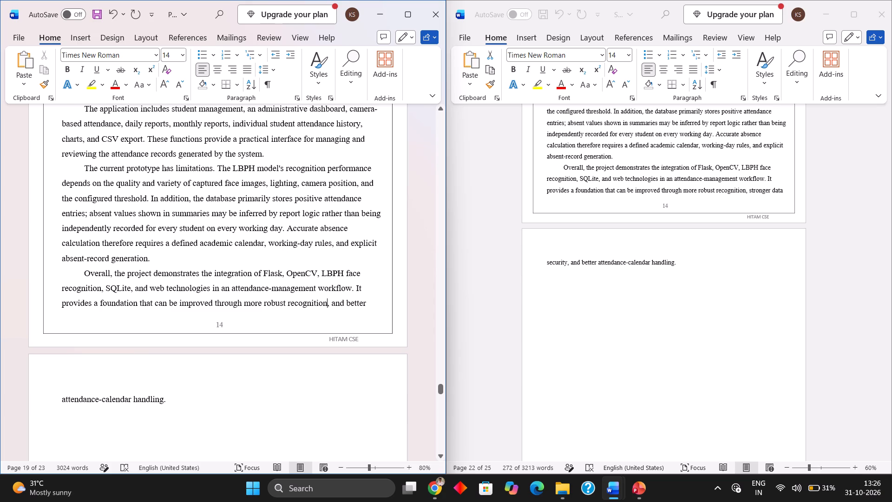
scroll(257, 218, up, 4)
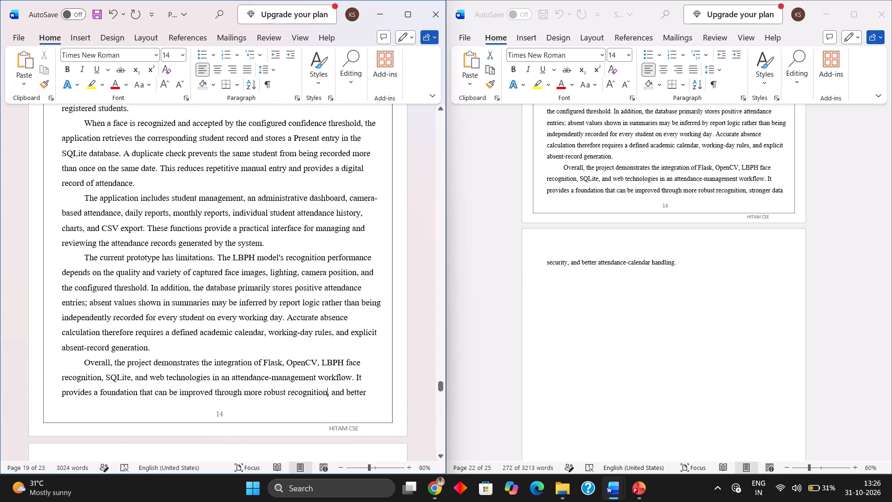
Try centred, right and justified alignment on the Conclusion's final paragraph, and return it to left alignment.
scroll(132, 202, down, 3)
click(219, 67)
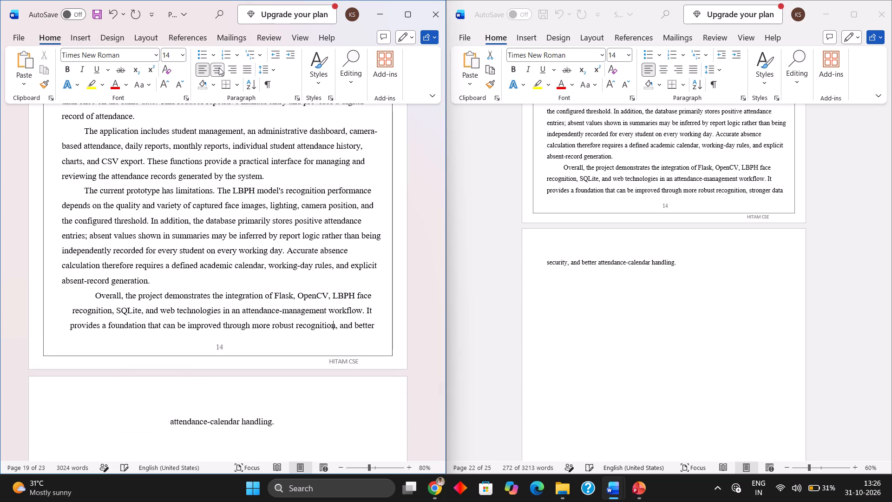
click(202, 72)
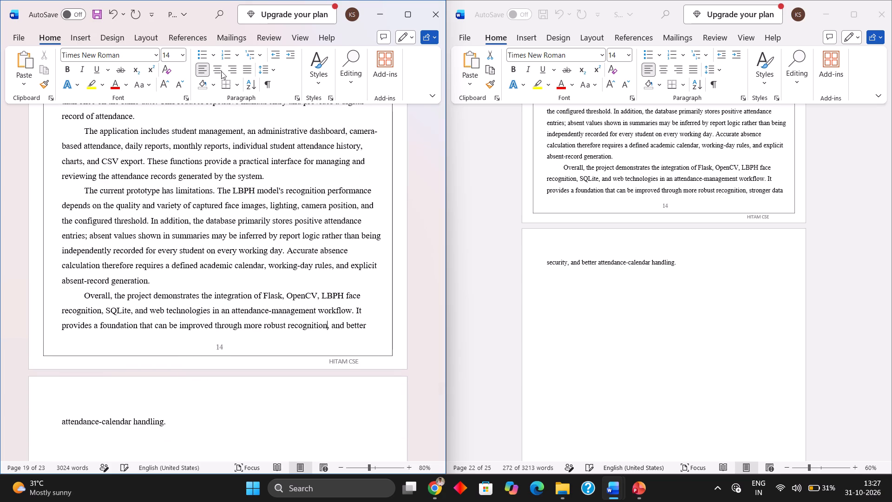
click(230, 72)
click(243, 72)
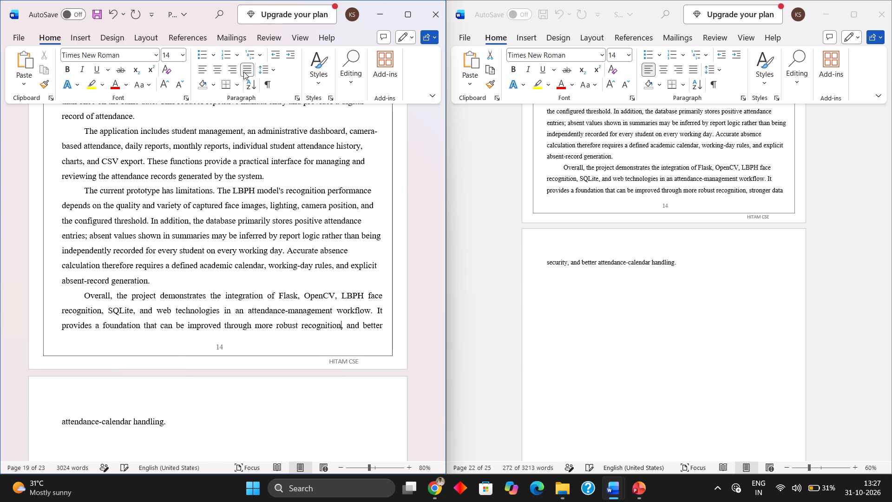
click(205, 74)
Read through the report's Conclusion from the Chapter 10 heading to its overflow line, looking for wording that can be shortened.
scroll(135, 304, down, 2)
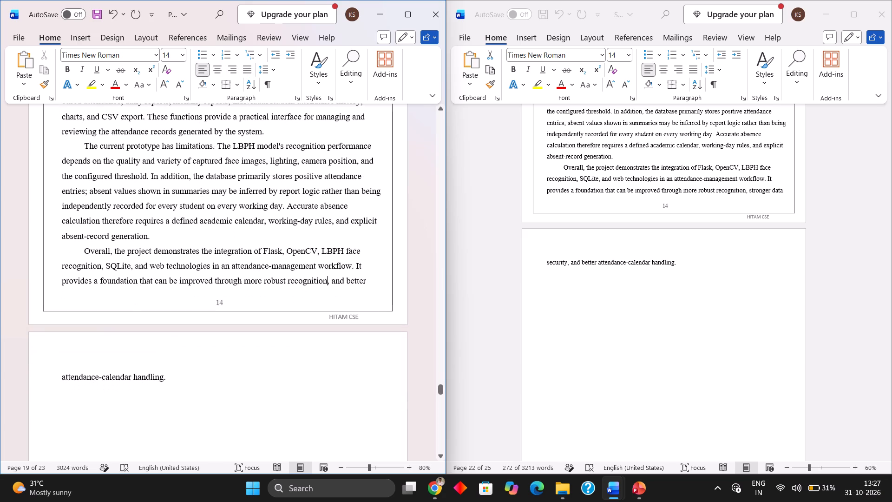
scroll(92, 279, down, 1)
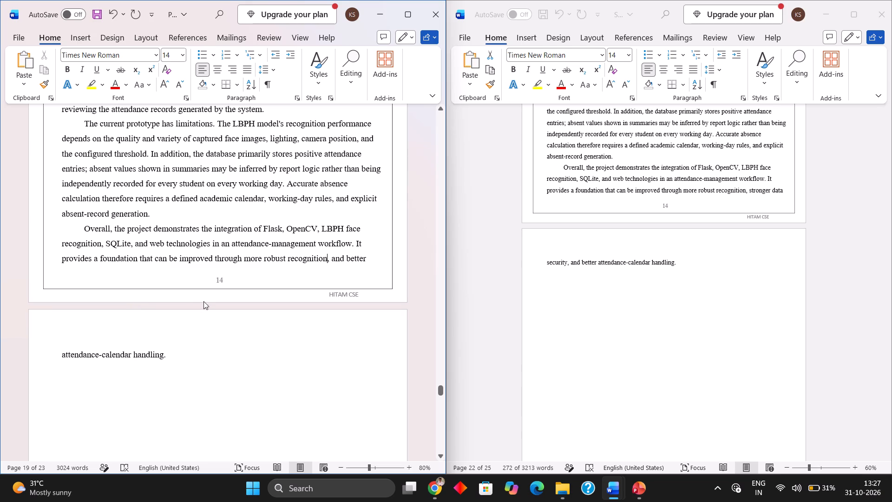
scroll(236, 253, up, 7)
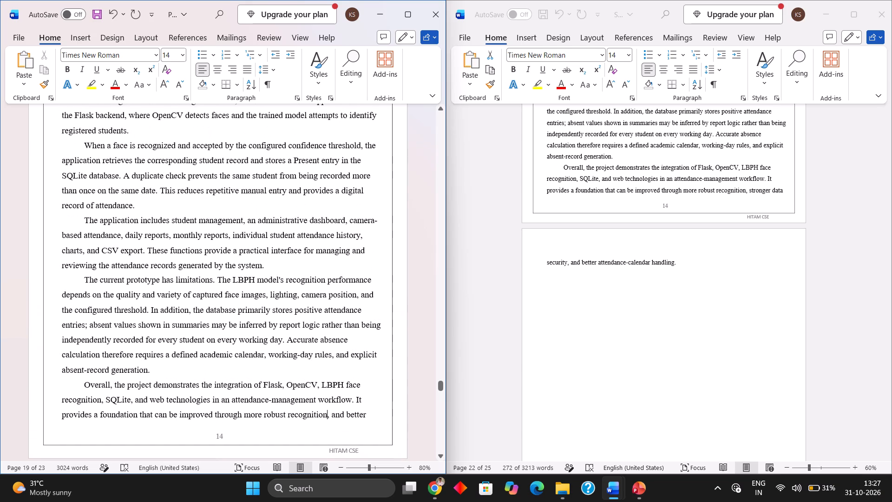
scroll(151, 168, up, 3)
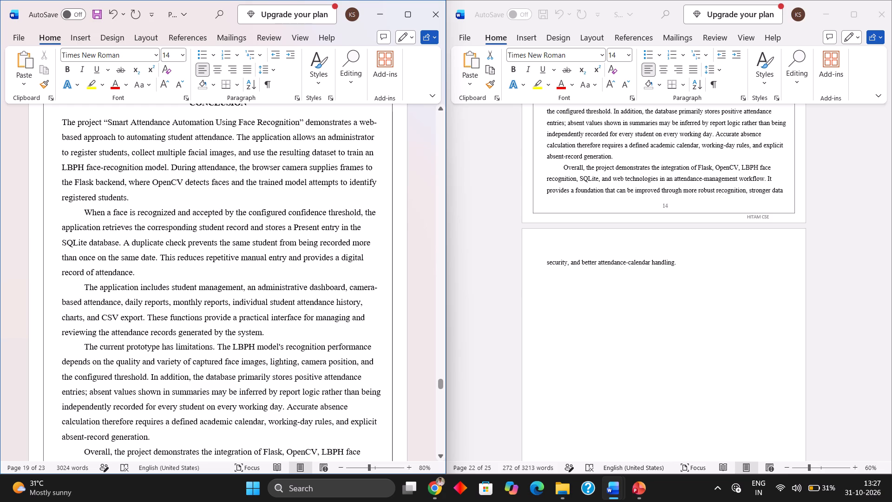
scroll(144, 224, down, 1)
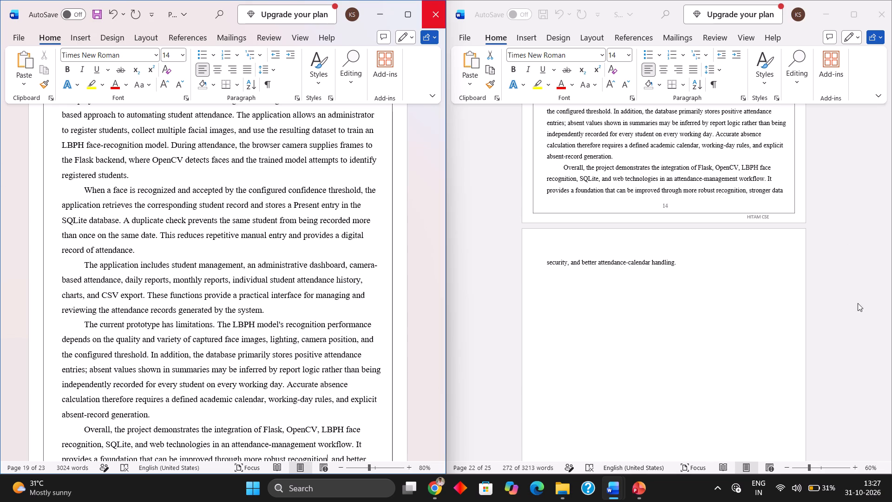
scroll(185, 336, down, 2)
scroll(108, 240, down, 6)
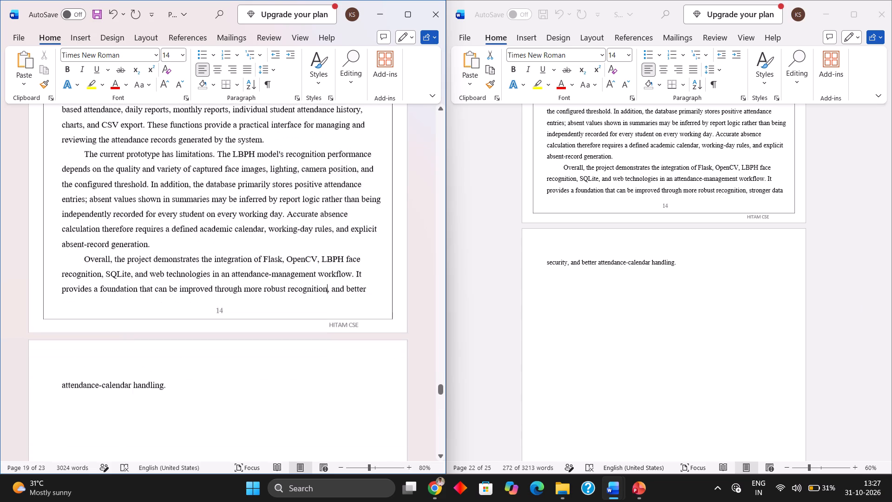
scroll(114, 244, down, 12)
scroll(123, 253, up, 17)
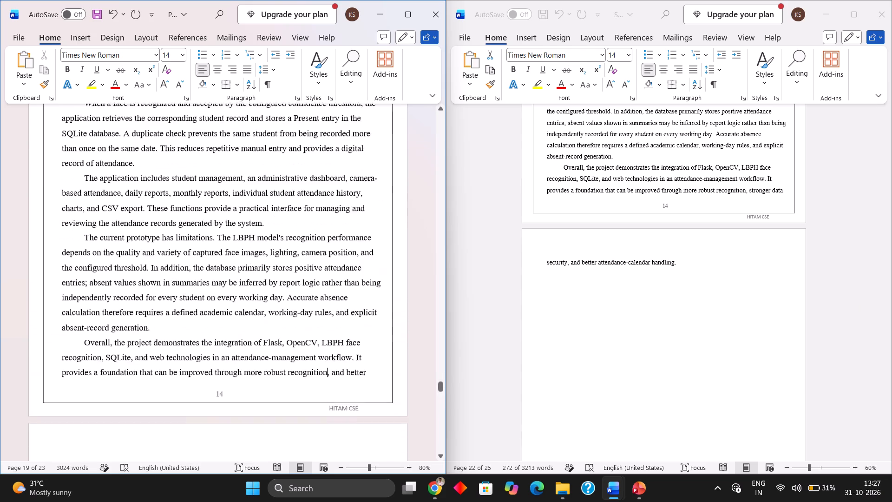
scroll(115, 172, up, 6)
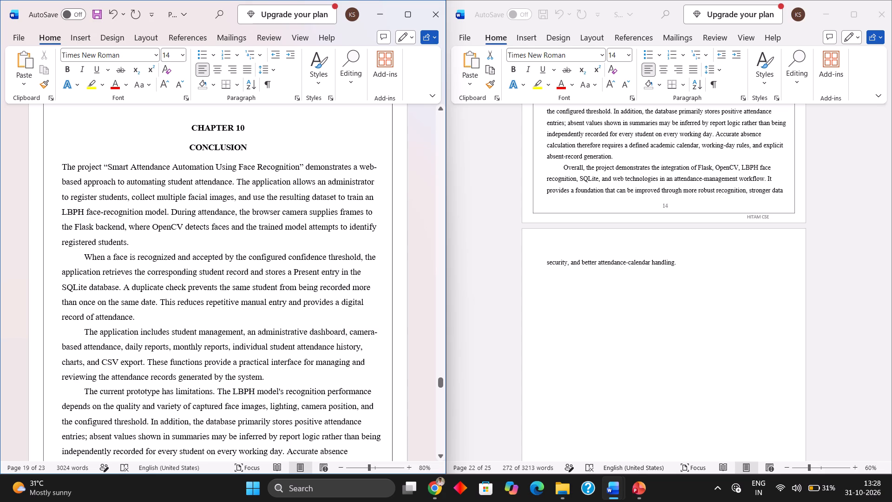
scroll(244, 227, down, 2)
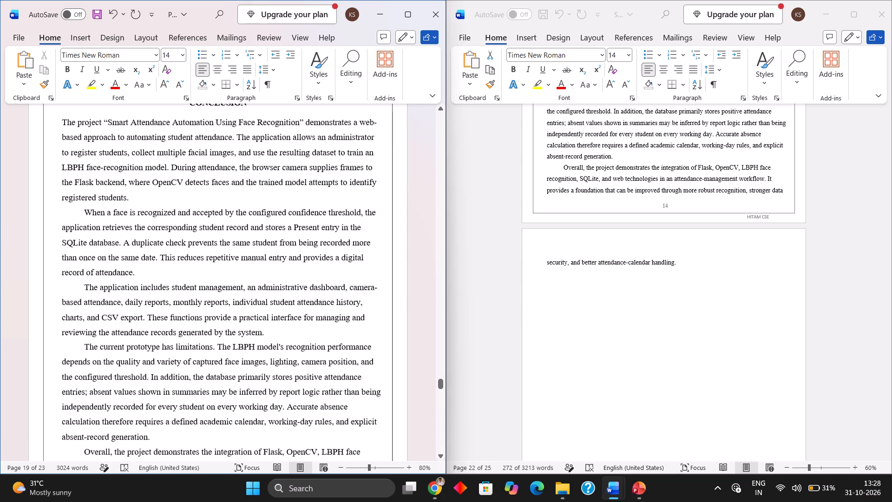
scroll(295, 225, down, 1)
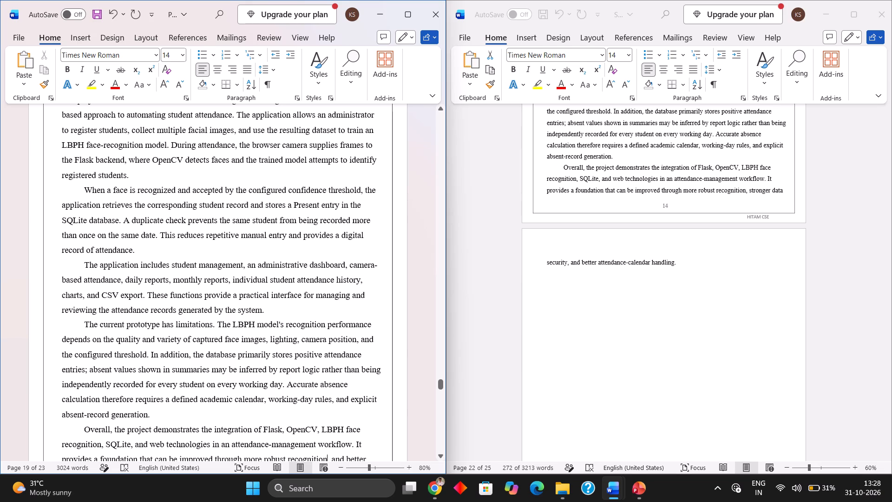
scroll(176, 236, down, 1)
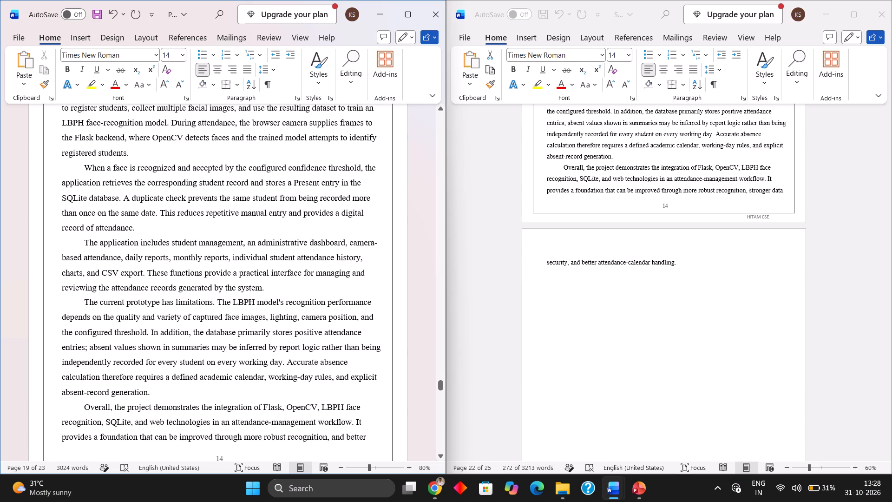
scroll(118, 241, down, 1)
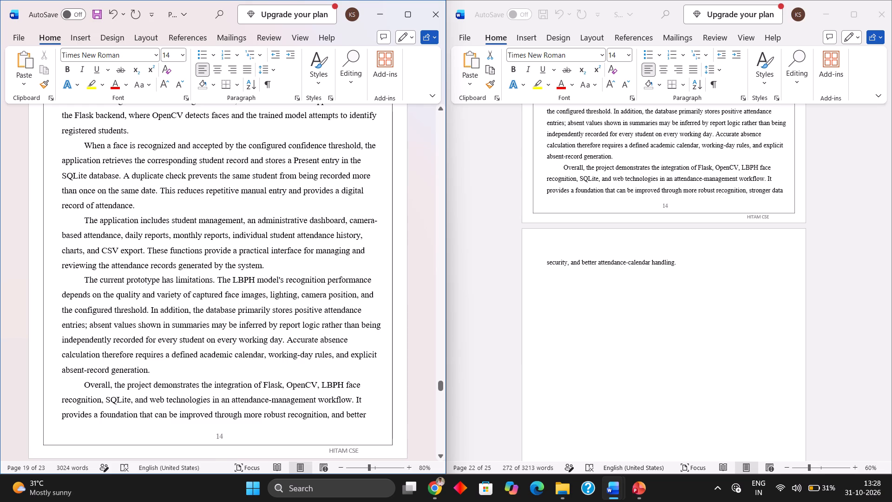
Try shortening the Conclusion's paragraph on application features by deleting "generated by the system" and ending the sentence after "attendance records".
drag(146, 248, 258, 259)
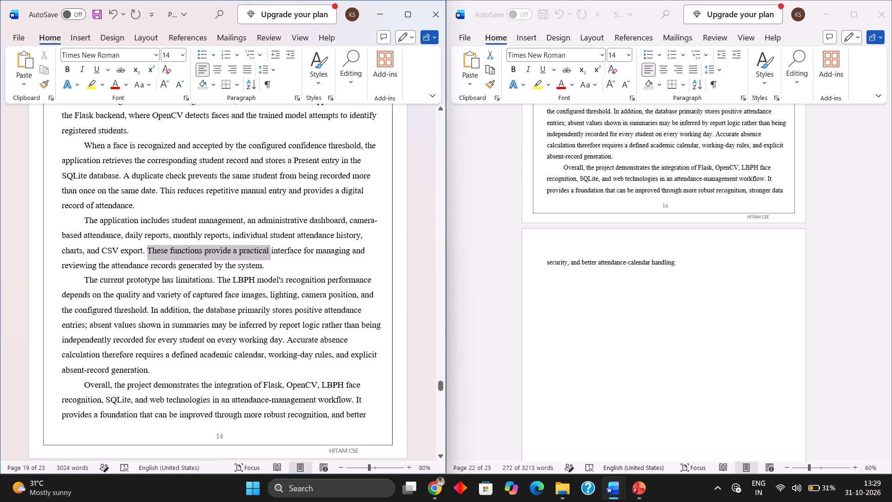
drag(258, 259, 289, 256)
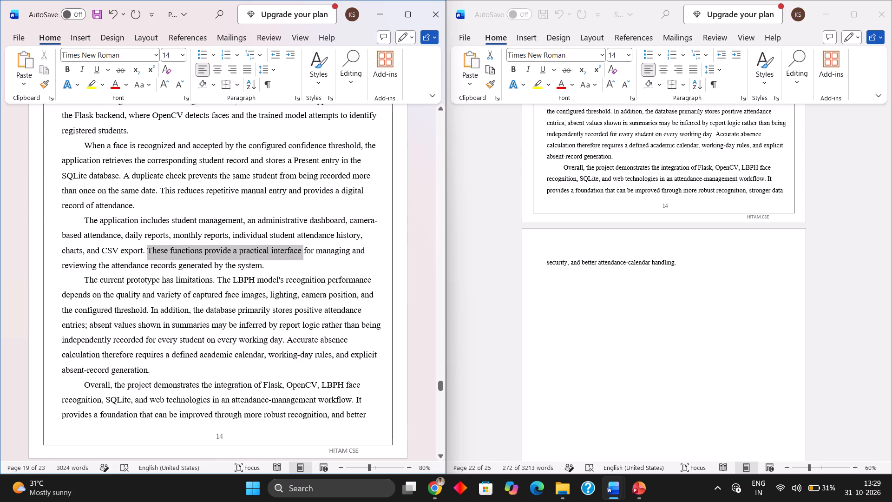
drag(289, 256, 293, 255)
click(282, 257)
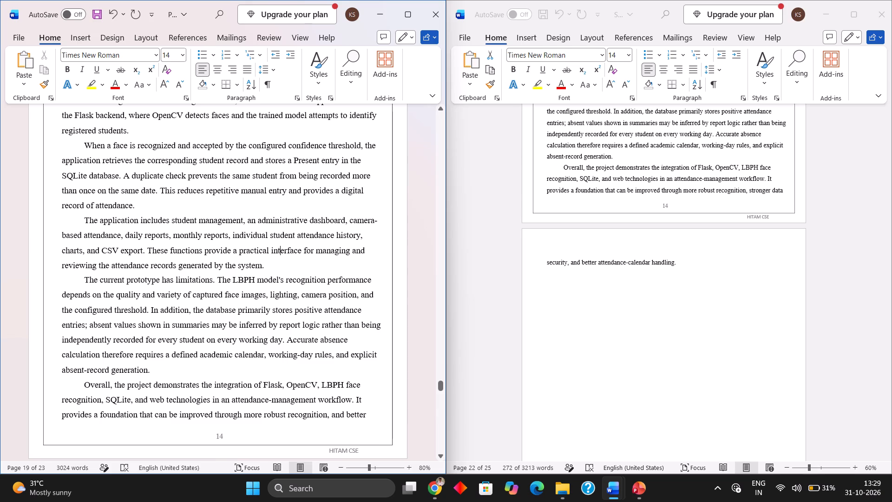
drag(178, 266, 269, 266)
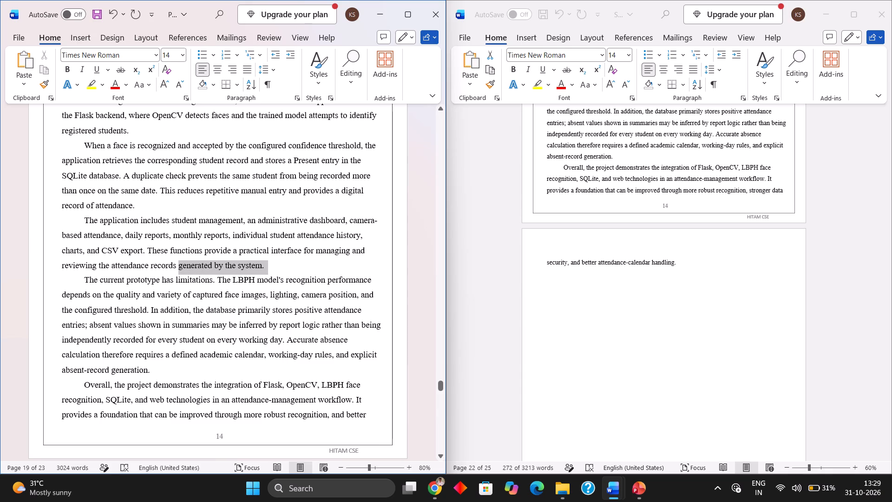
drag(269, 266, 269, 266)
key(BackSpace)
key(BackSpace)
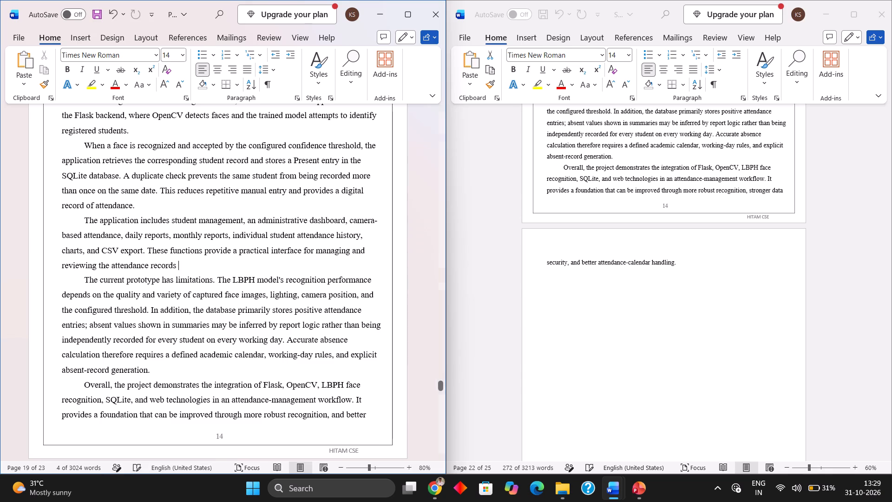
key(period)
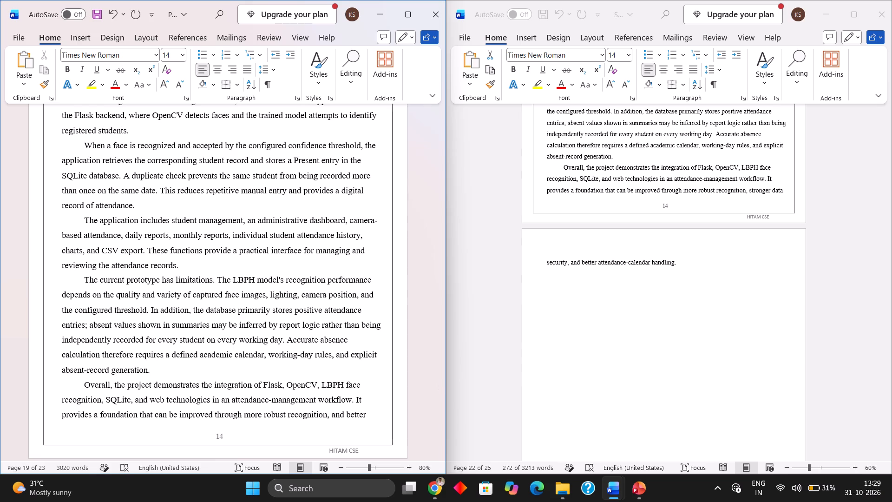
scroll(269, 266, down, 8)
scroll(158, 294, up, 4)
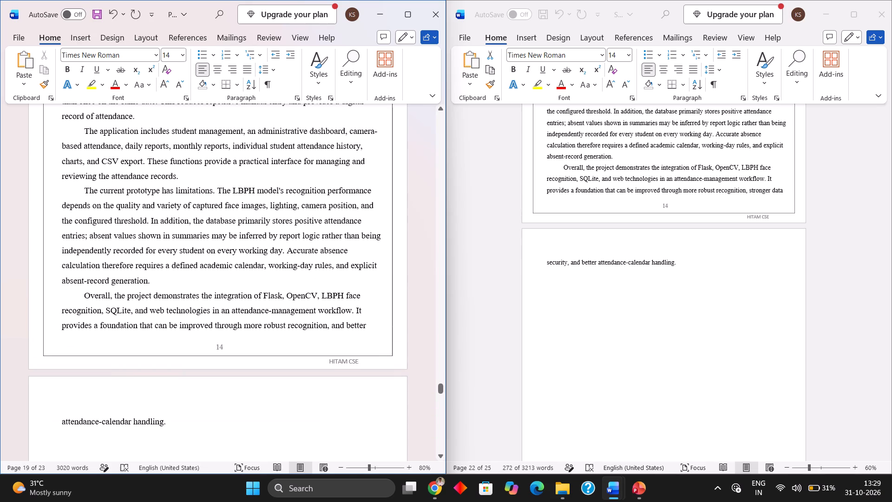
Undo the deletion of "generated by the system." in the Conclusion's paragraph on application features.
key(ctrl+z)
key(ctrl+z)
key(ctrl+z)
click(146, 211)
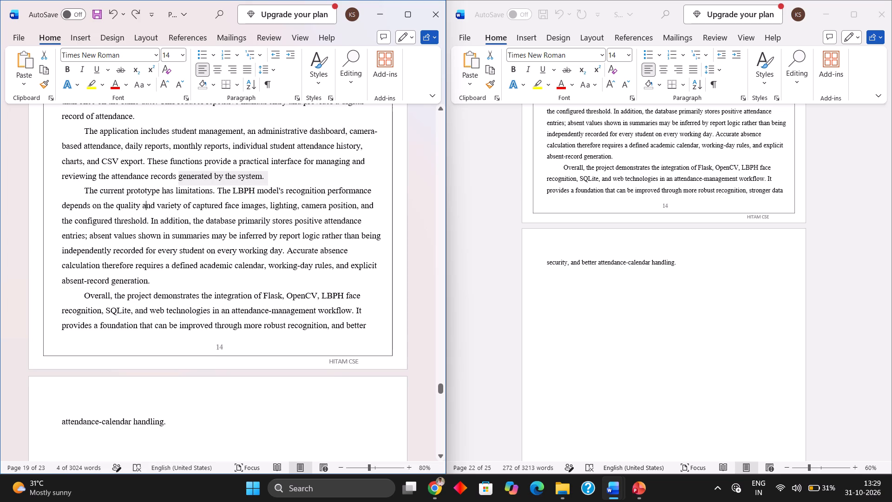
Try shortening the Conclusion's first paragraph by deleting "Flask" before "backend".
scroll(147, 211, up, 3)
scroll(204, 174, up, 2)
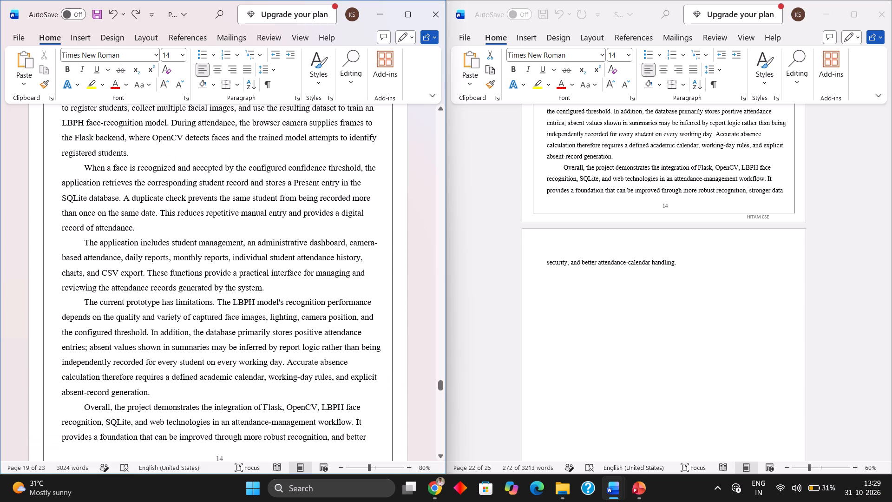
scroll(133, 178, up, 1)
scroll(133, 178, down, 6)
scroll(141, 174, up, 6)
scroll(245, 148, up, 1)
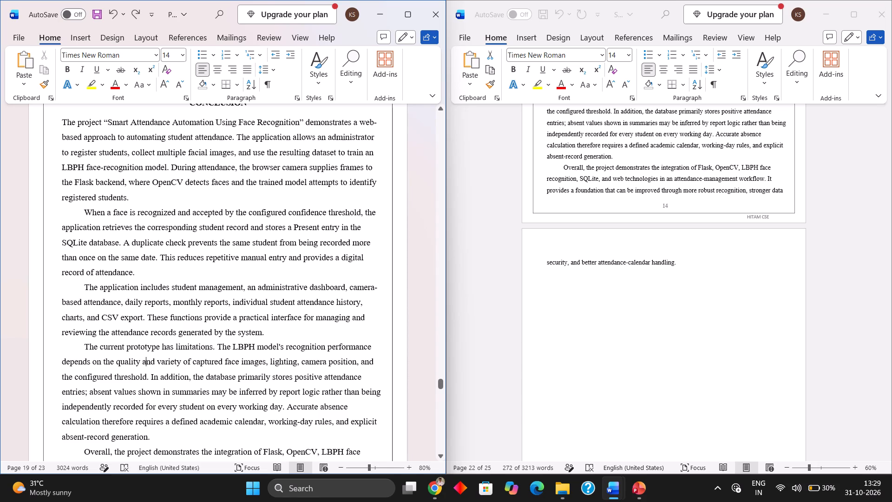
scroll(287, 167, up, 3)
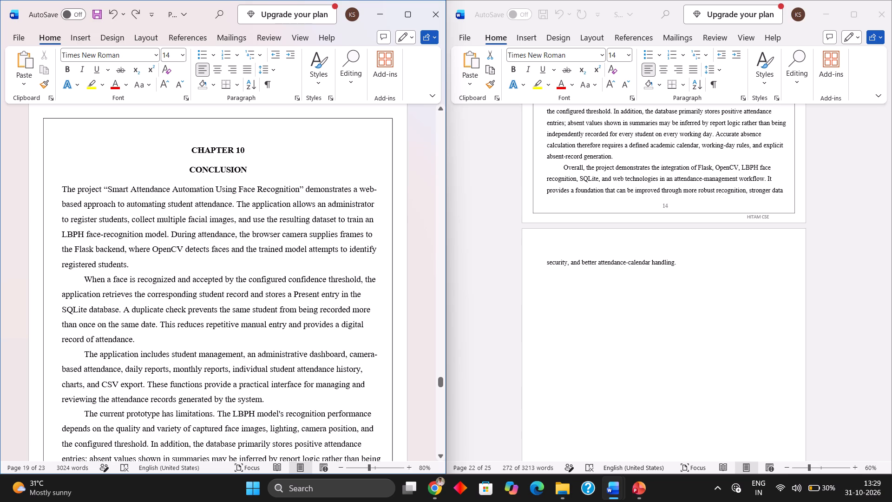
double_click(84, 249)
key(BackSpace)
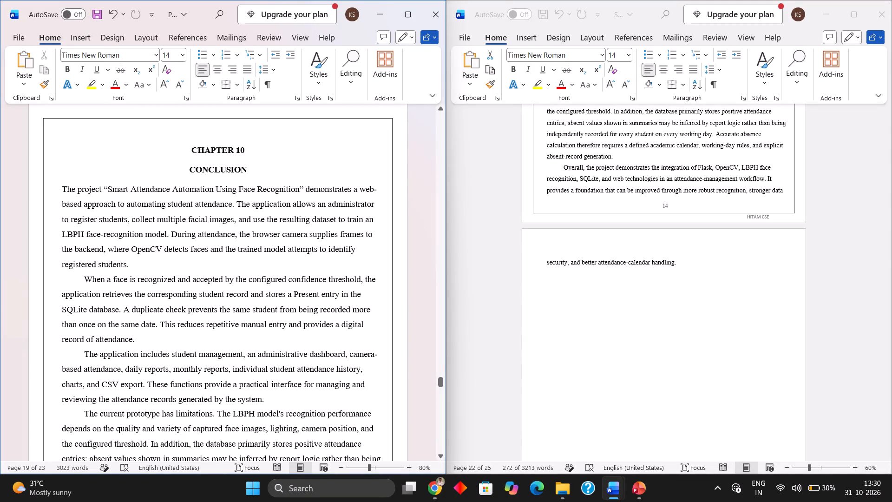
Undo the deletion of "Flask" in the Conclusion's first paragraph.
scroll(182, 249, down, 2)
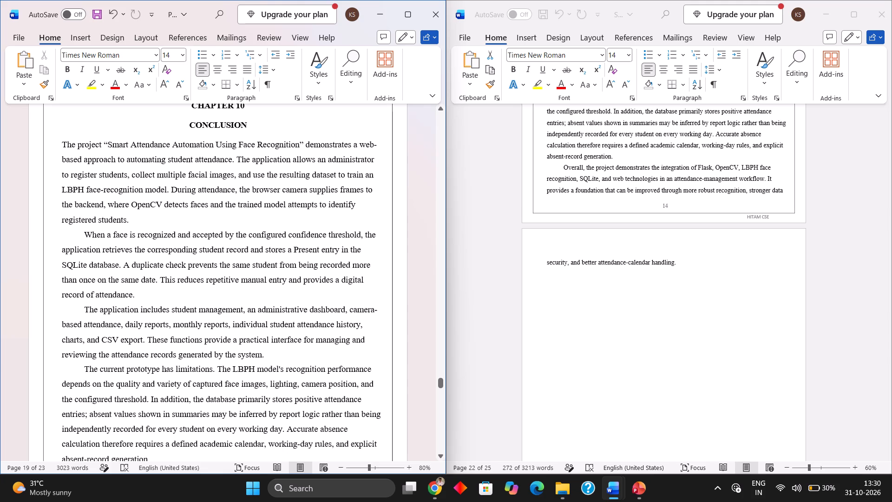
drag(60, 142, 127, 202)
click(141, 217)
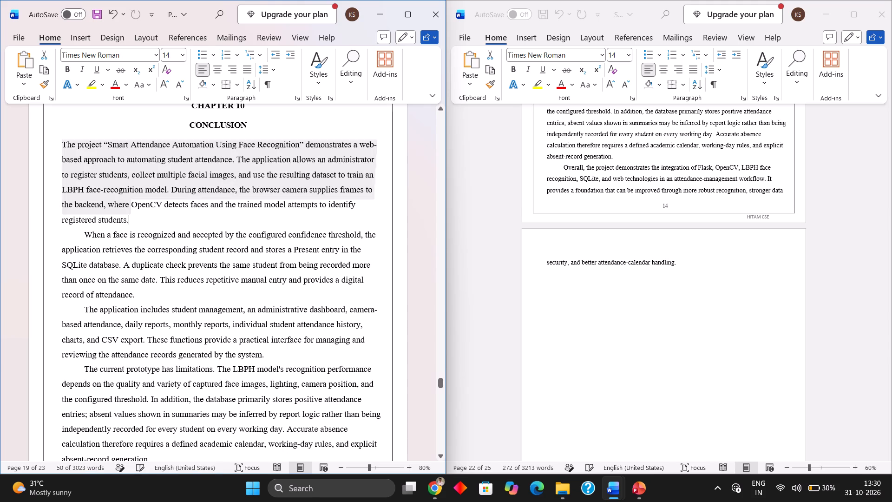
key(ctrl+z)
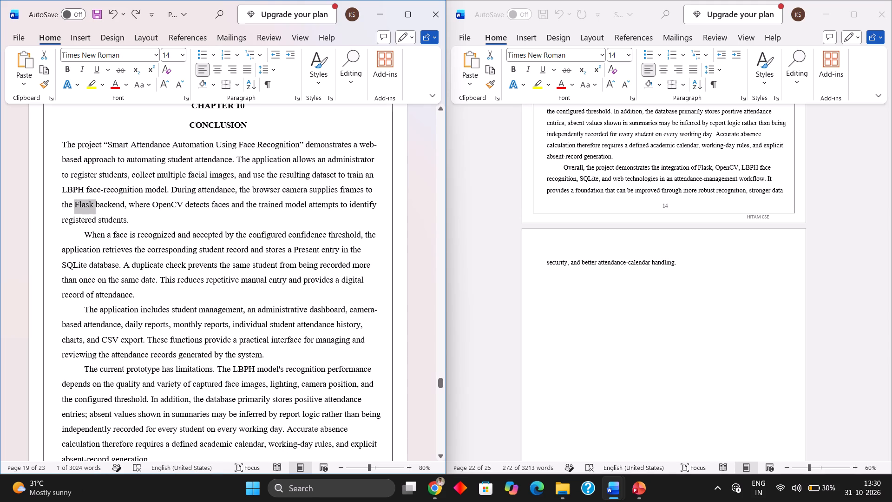
click(147, 218)
drag(135, 218, 58, 139)
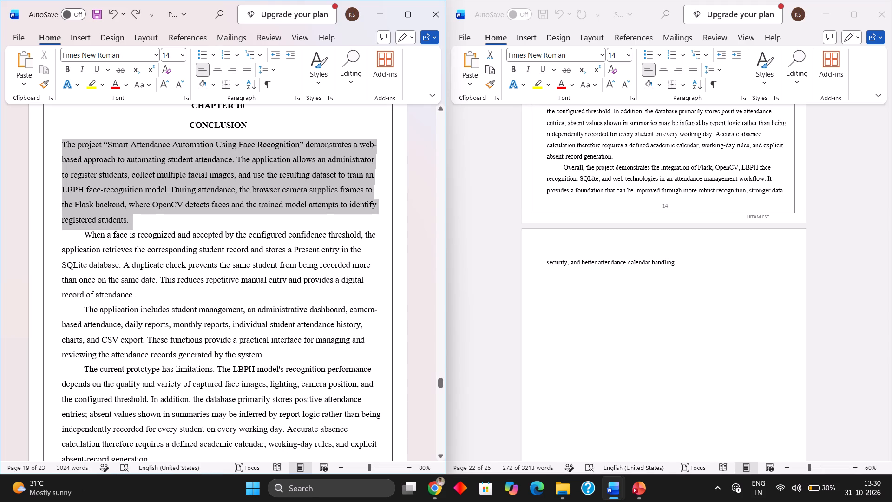
drag(58, 139, 60, 140)
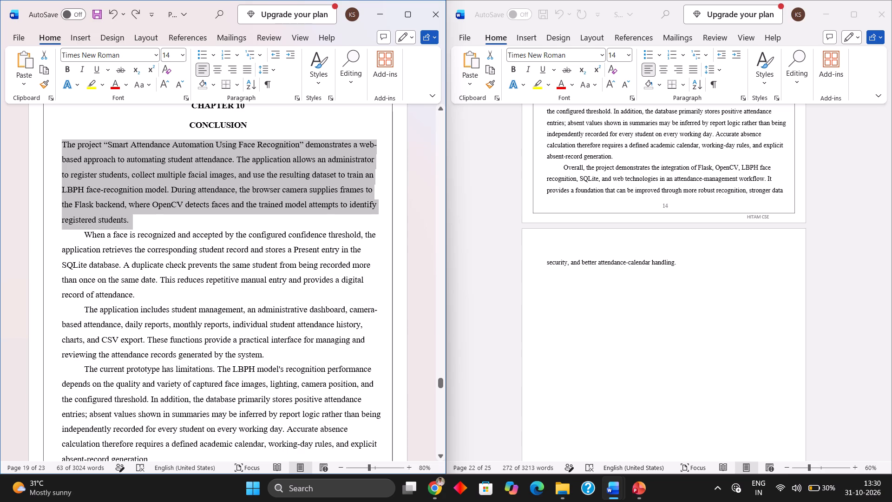
key(ctrl+c)
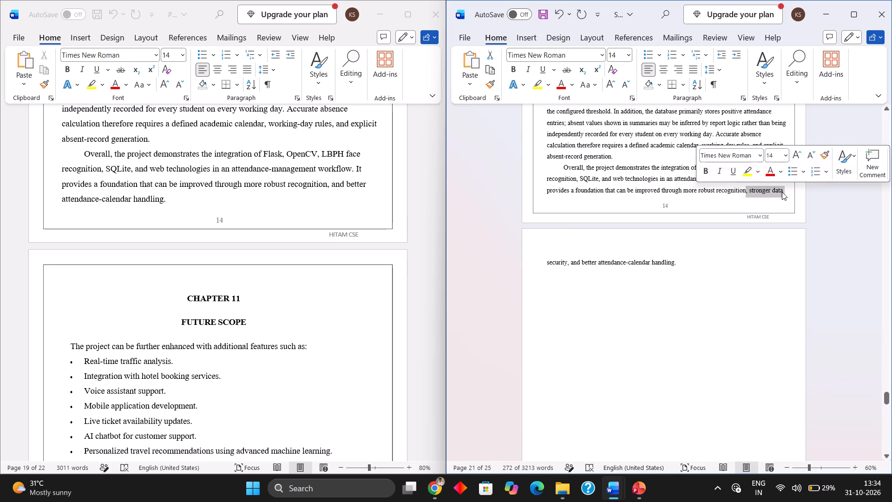
key(ctrl+c)
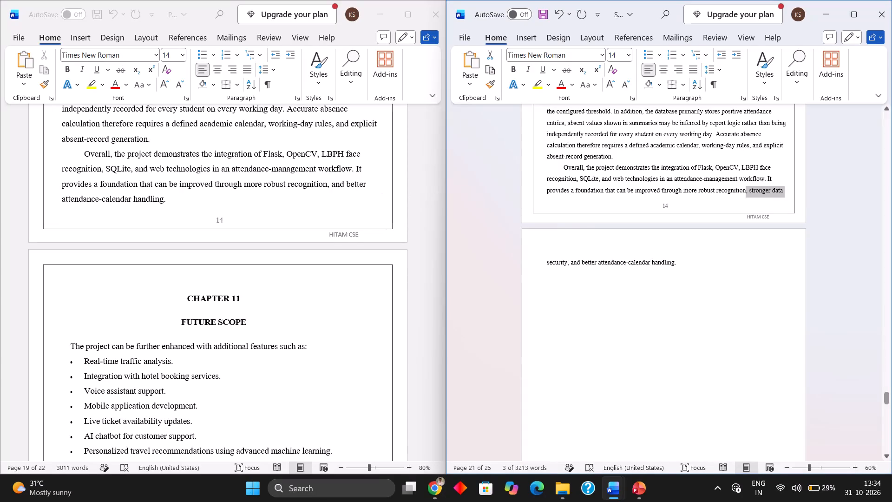
click(707, 201)
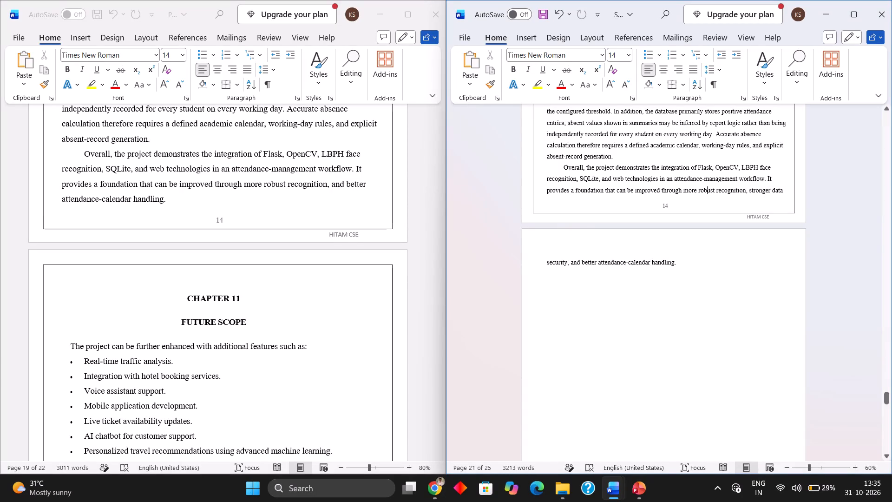
drag(748, 192, 695, 250)
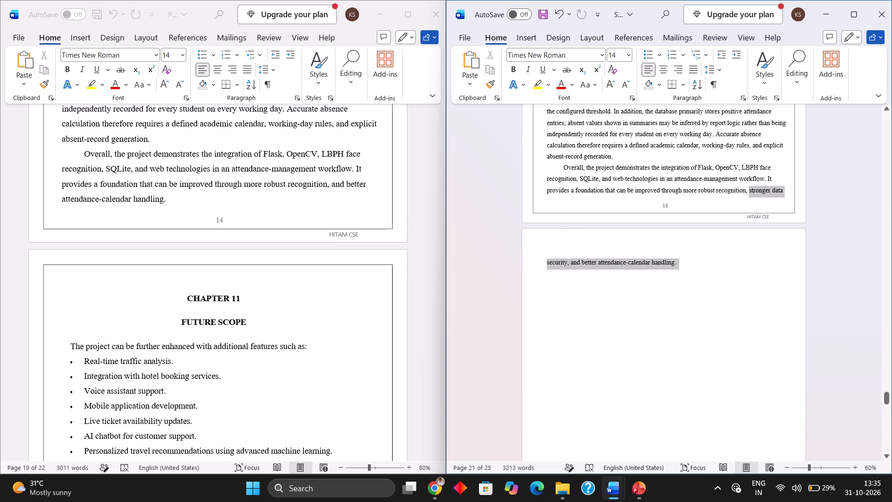
drag(695, 250, 658, 260)
drag(658, 260, 567, 264)
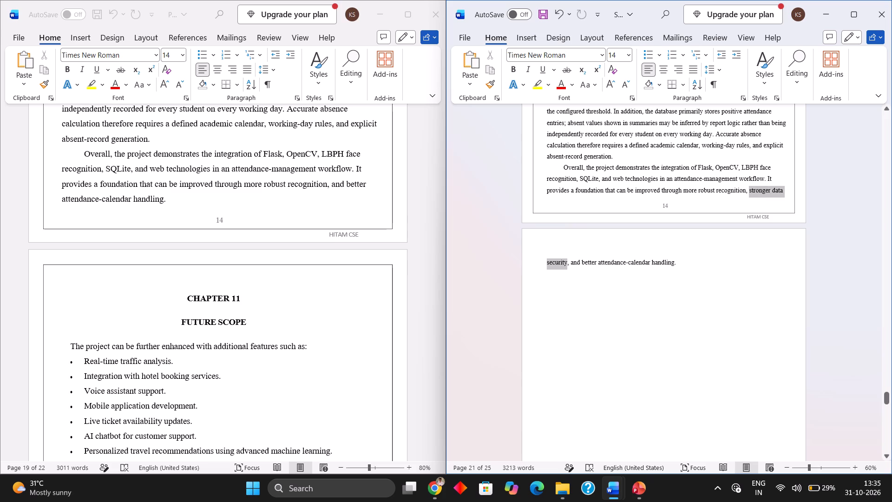
drag(567, 264, 570, 265)
key(ctrl+c)
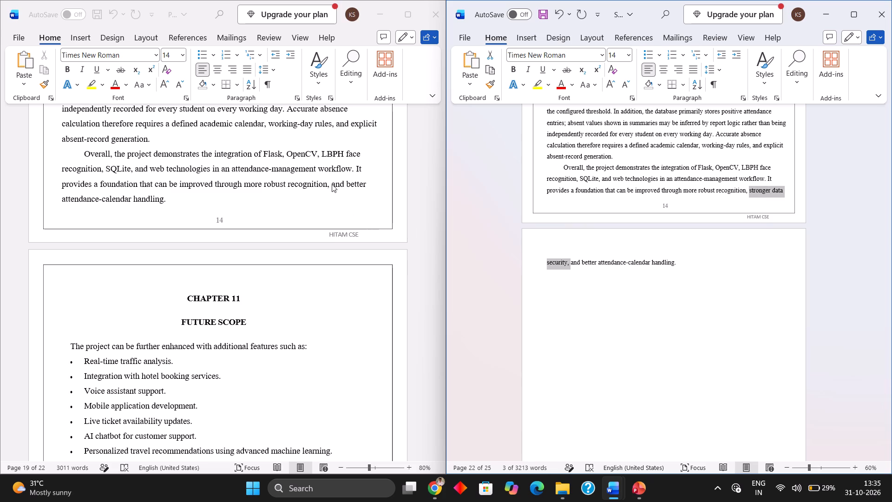
click(332, 184)
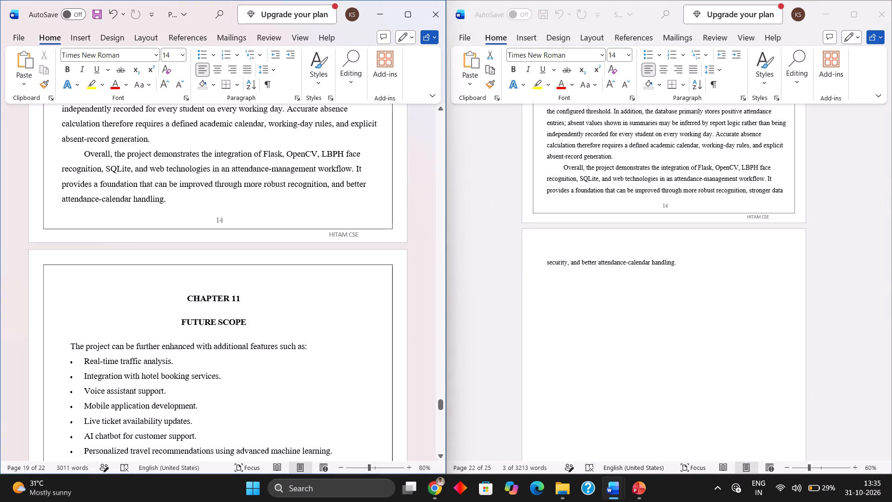
click(331, 189)
key(ctrl+v)
key(space)
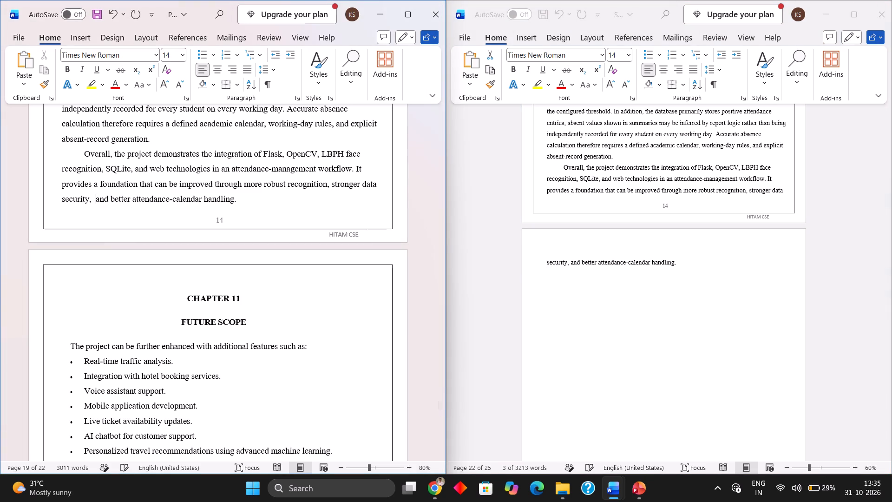
key(BackSpace)
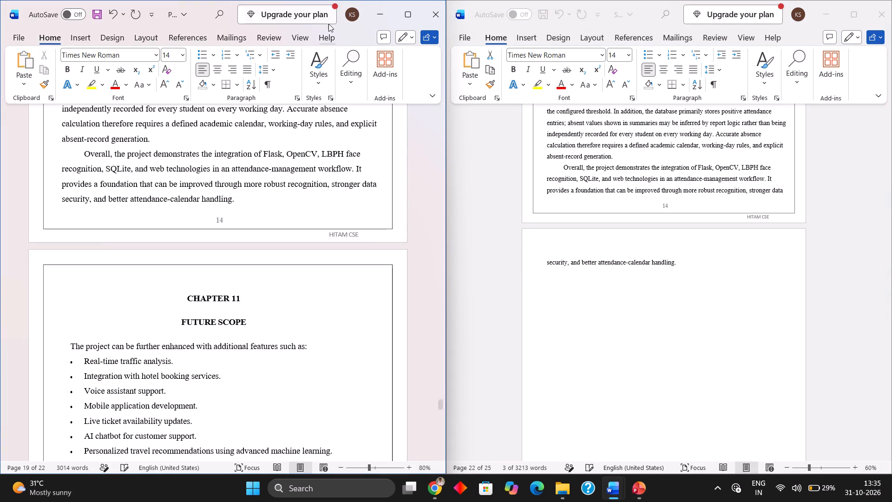
In the source report, set the Chapter 11 Future Scope introduction and bullet list to font size 14.
scroll(183, 231, down, 4)
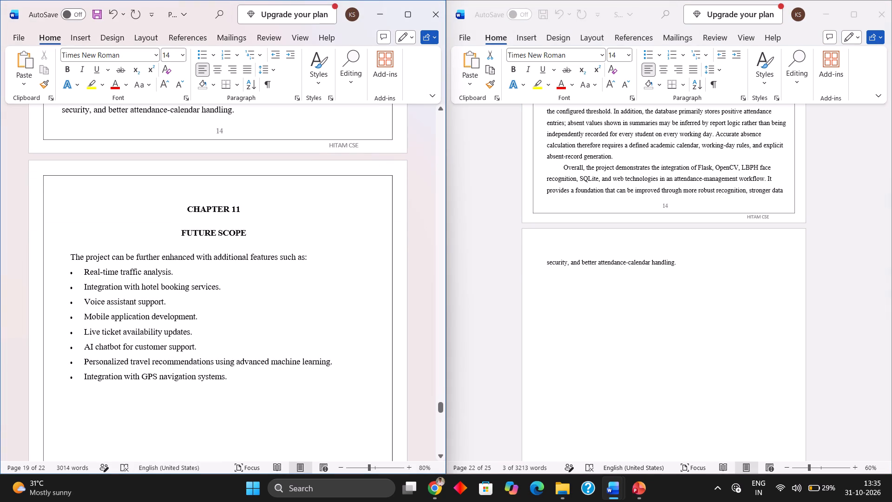
double_click(285, 300)
scroll(276, 306, down, 8)
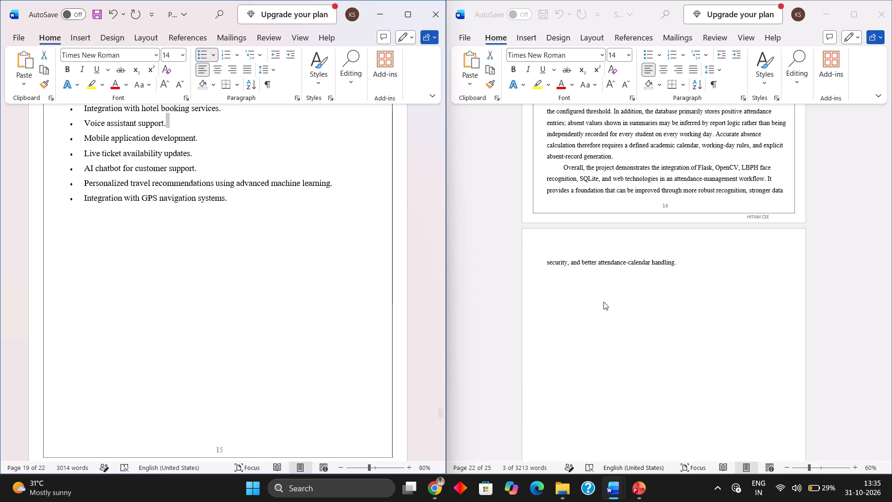
click(603, 302)
scroll(603, 302, down, 20)
scroll(603, 302, down, 8)
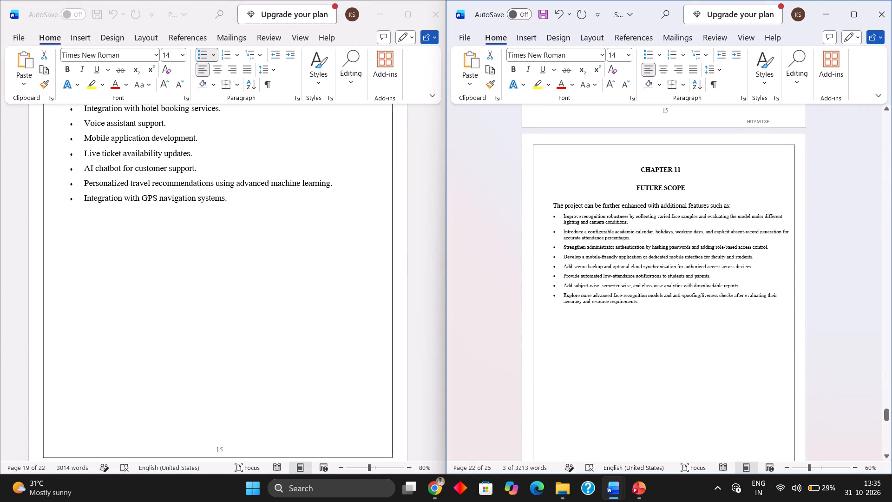
click(592, 268)
drag(546, 197, 757, 300)
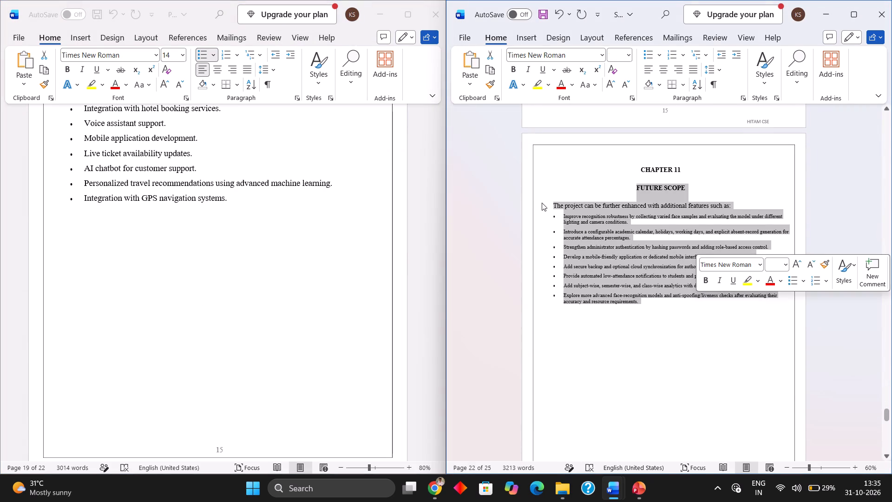
click(538, 204)
drag(548, 202, 787, 321)
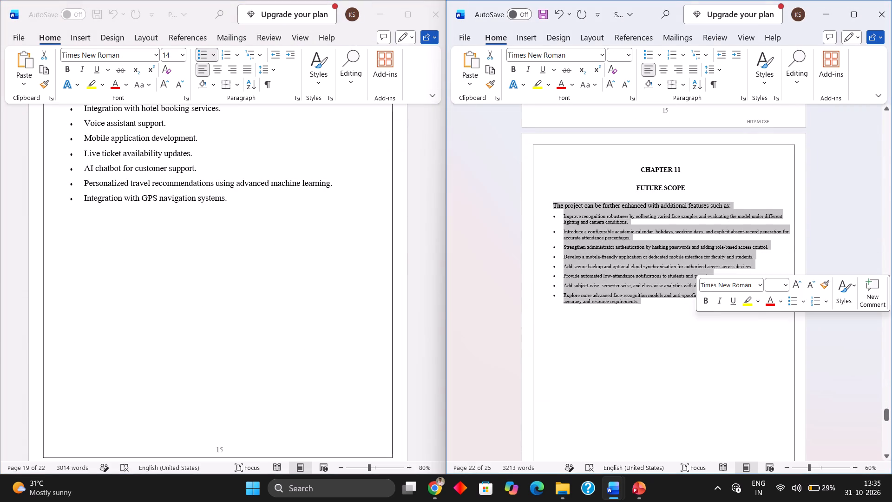
click(772, 284)
text(14)
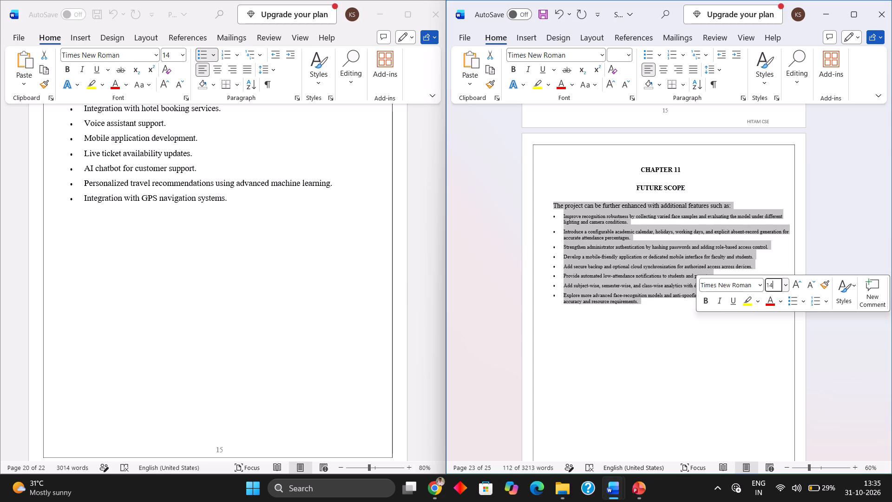
key(Return)
click(707, 416)
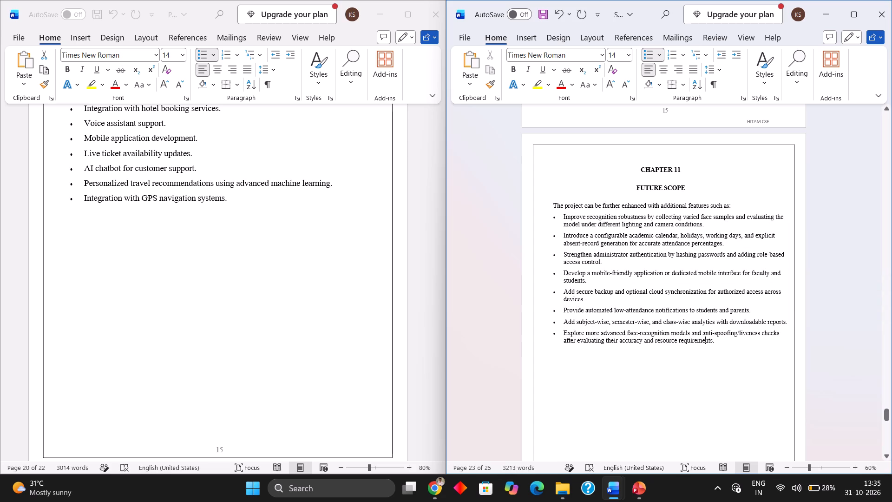
Replace the PBL report's Chapter 11 introduction and travel-related bullets with the source report's Smart Attendance Future Scope text.
scroll(190, 283, down, 1)
scroll(190, 283, up, 8)
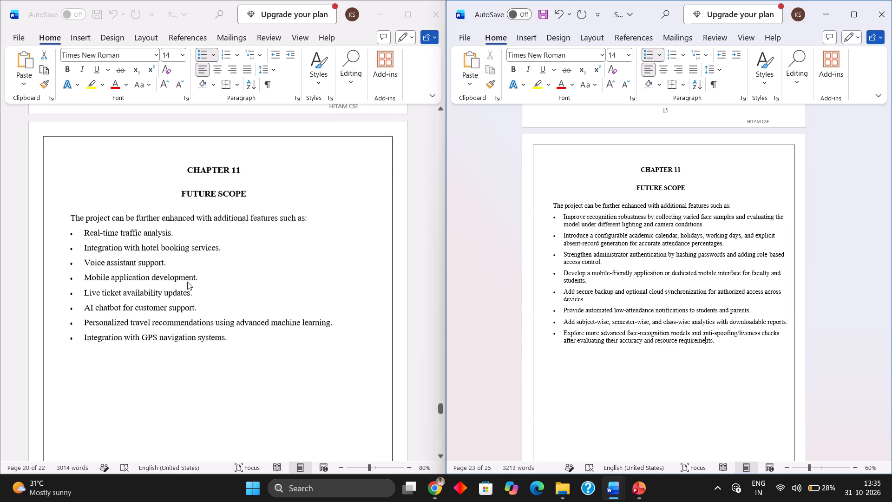
drag(553, 206, 788, 398)
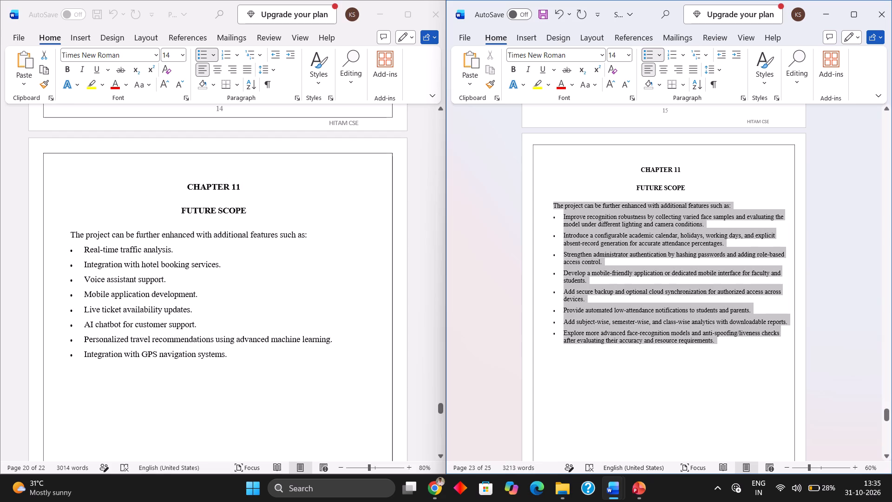
drag(788, 398, 788, 398)
key(ctrl+c)
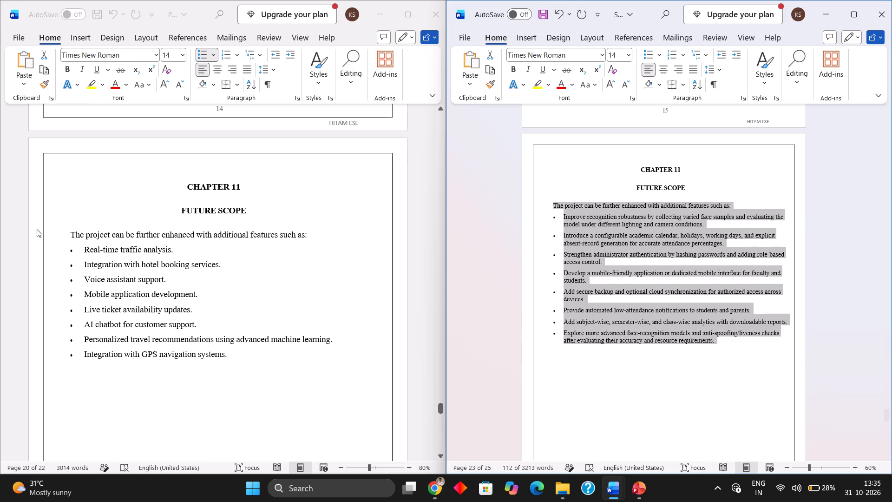
click(72, 237)
drag(70, 231, 307, 414)
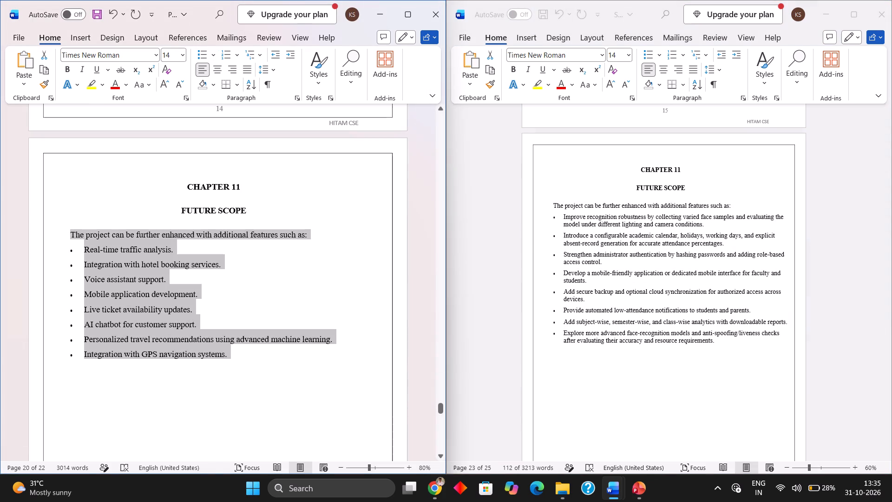
key(ctrl+v)
Replace the PBL report's Chapter 12 travel references with the source report's OpenCV, Flask, Python and SQLite documentation references.
scroll(192, 329, down, 8)
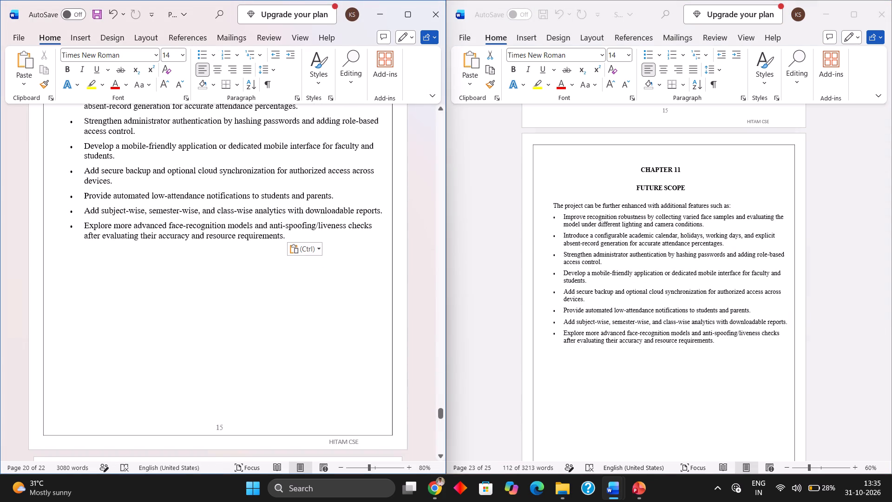
scroll(131, 352, down, 9)
scroll(174, 340, down, 7)
scroll(778, 365, down, 8)
scroll(679, 320, down, 15)
scroll(634, 215, up, 2)
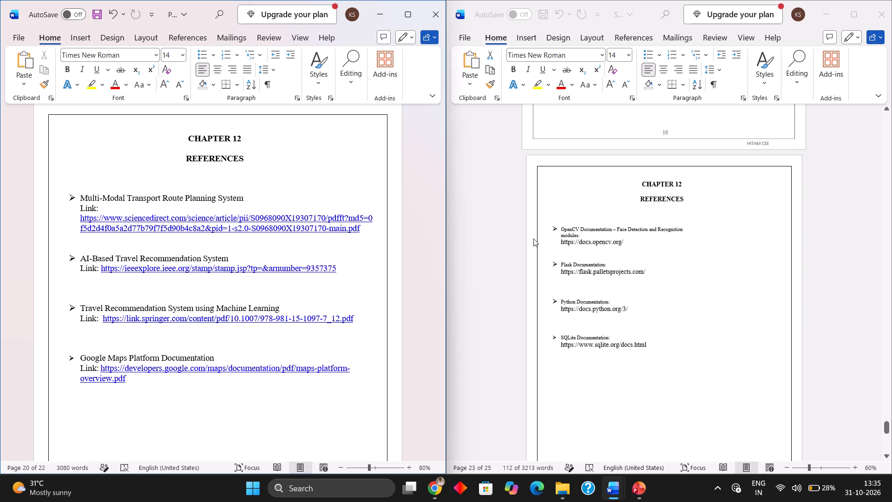
drag(562, 221, 593, 272)
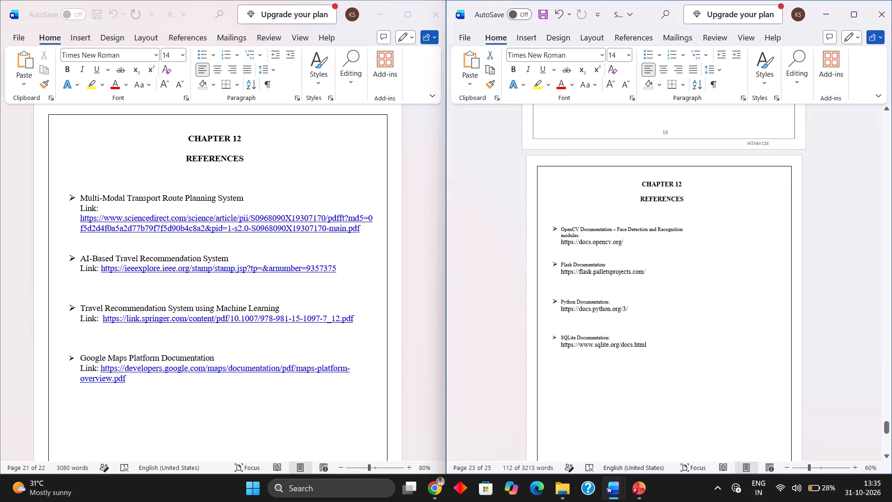
drag(593, 272, 626, 326)
drag(557, 219, 656, 345)
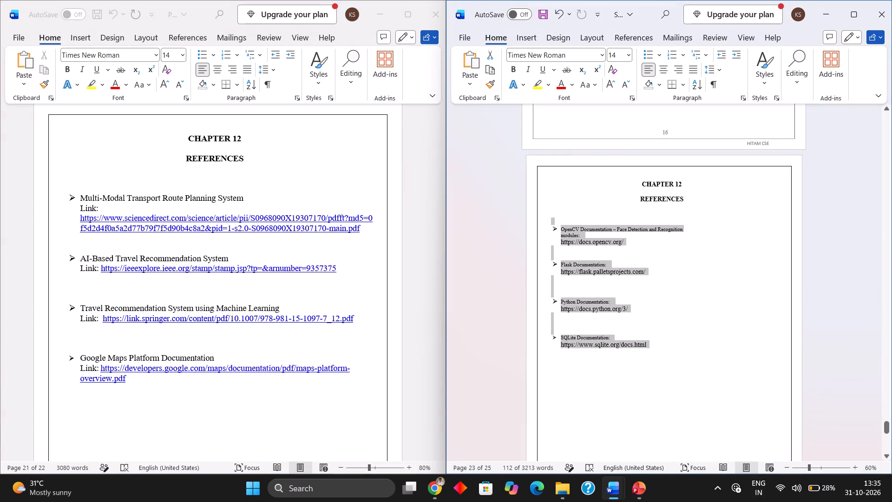
drag(656, 345, 664, 349)
key(ctrl+c)
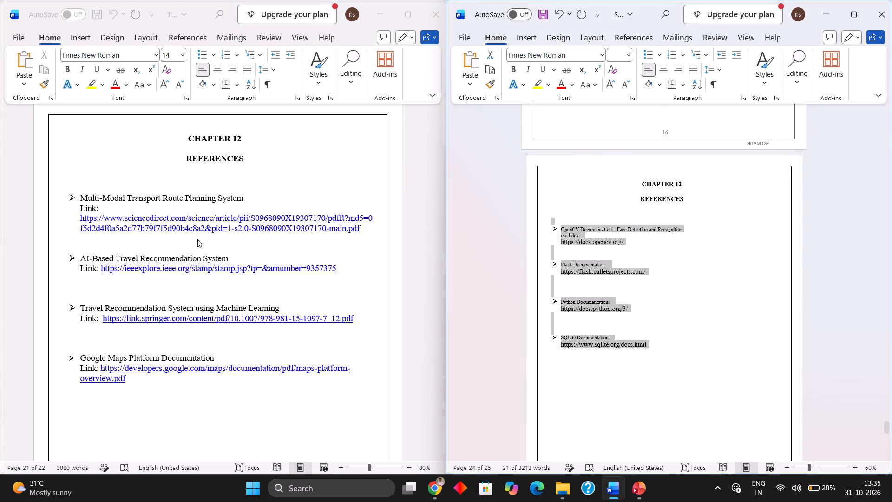
drag(75, 180, 125, 269)
drag(66, 175, 124, 221)
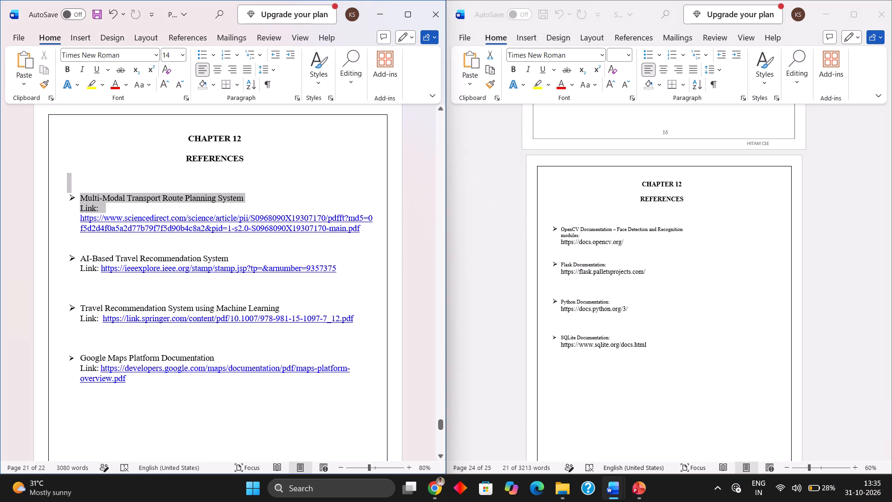
drag(124, 221, 347, 443)
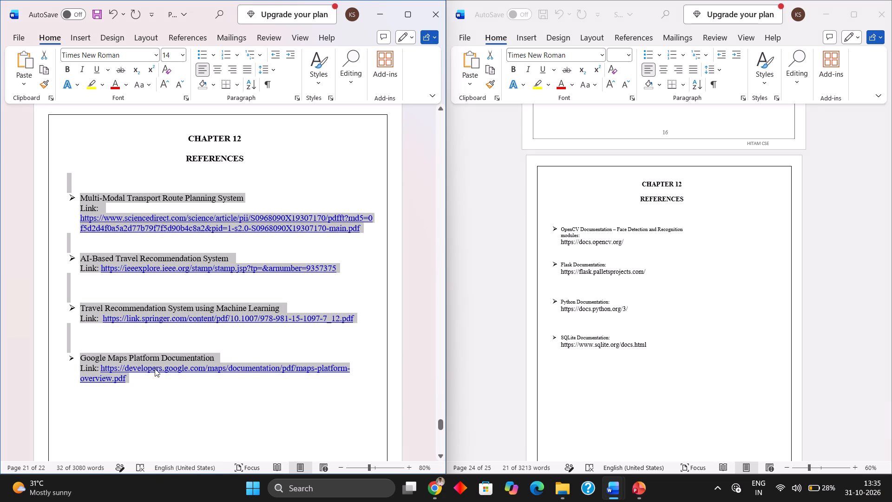
key(ctrl+v)
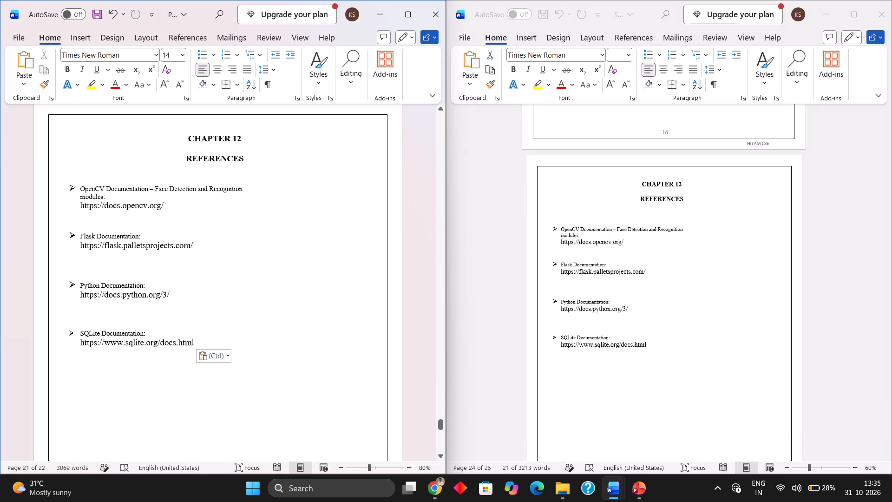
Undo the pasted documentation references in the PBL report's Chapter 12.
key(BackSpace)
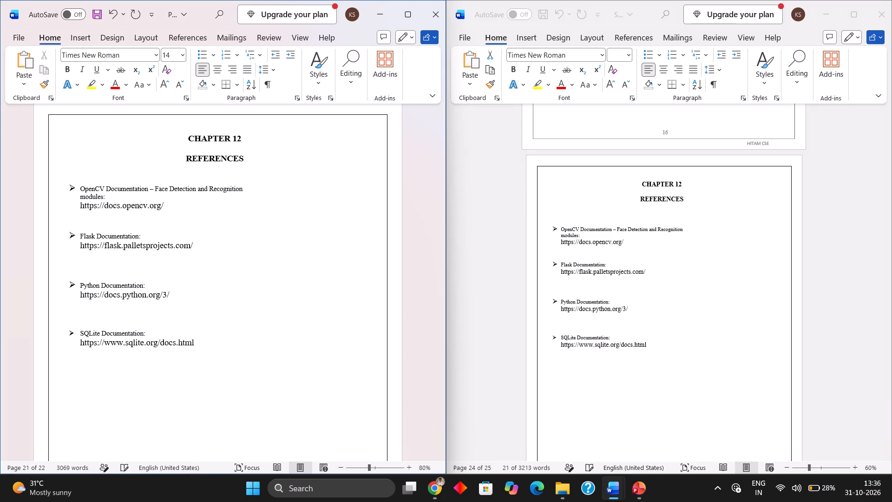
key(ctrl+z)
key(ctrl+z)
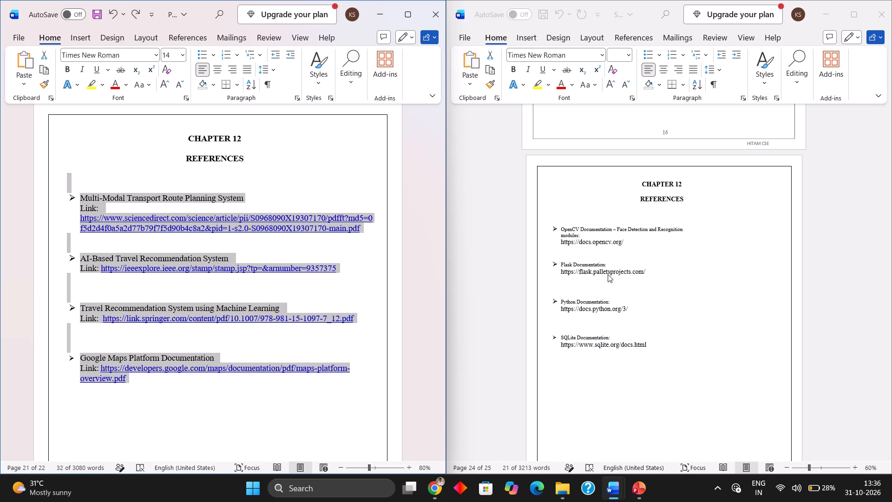
Set the source report's Chapter 12 reference list to font size 14.
click(625, 277)
click(619, 51)
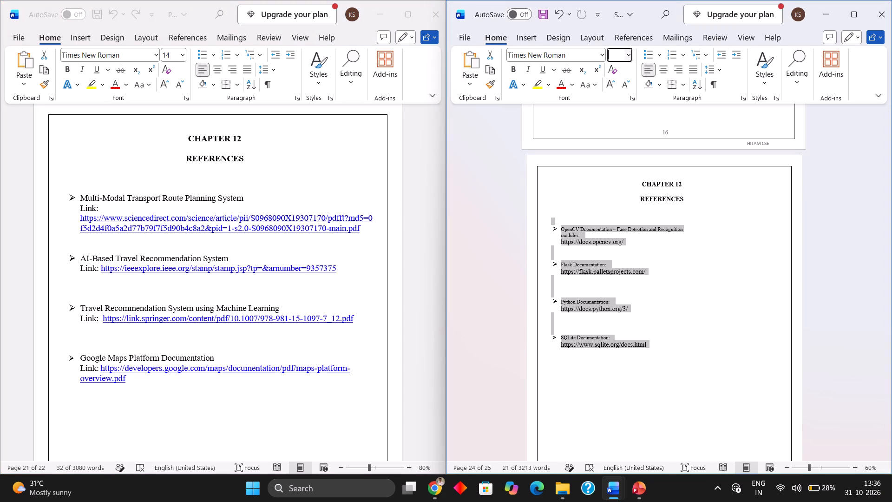
text(14)
key(Return)
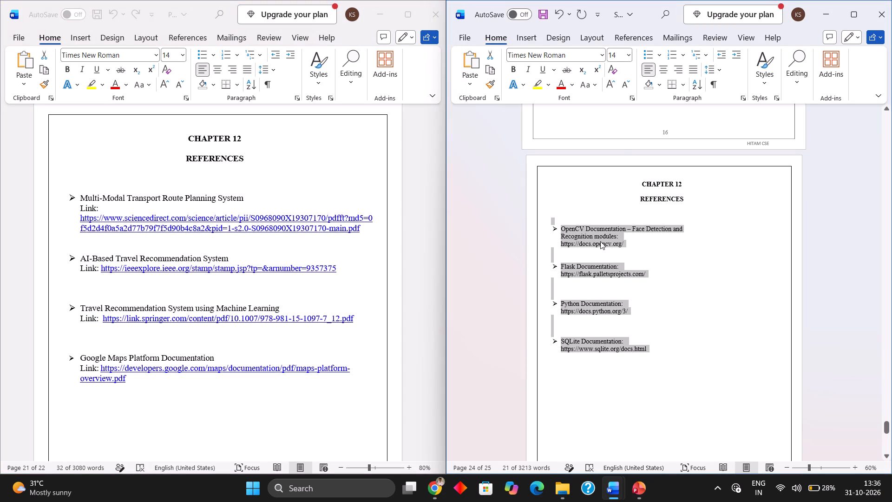
Replace the PBL report's Chapter 12 travel references with the source report's resized OpenCV, Flask, Python and SQLite references.
right_click(600, 241)
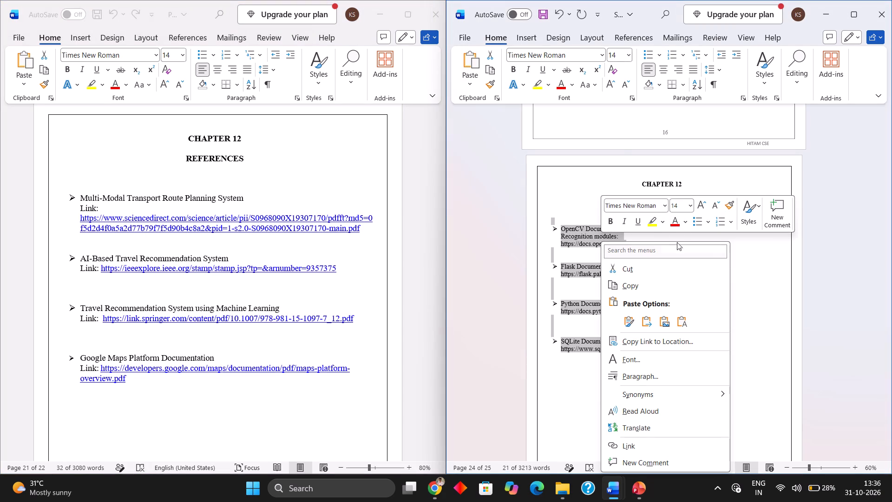
click(646, 281)
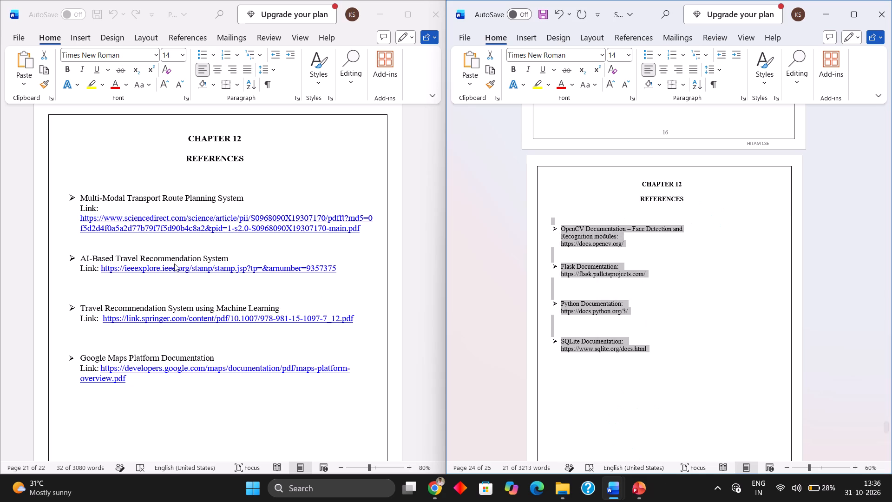
click(118, 249)
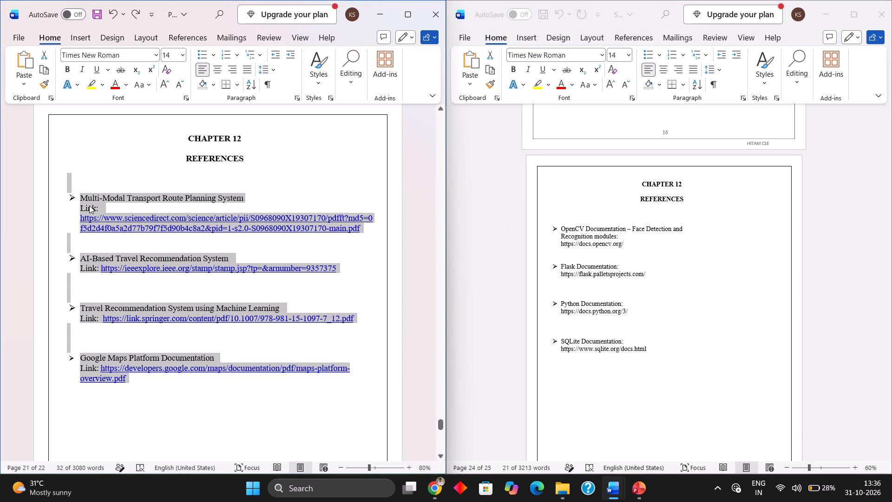
key(ctrl+v)
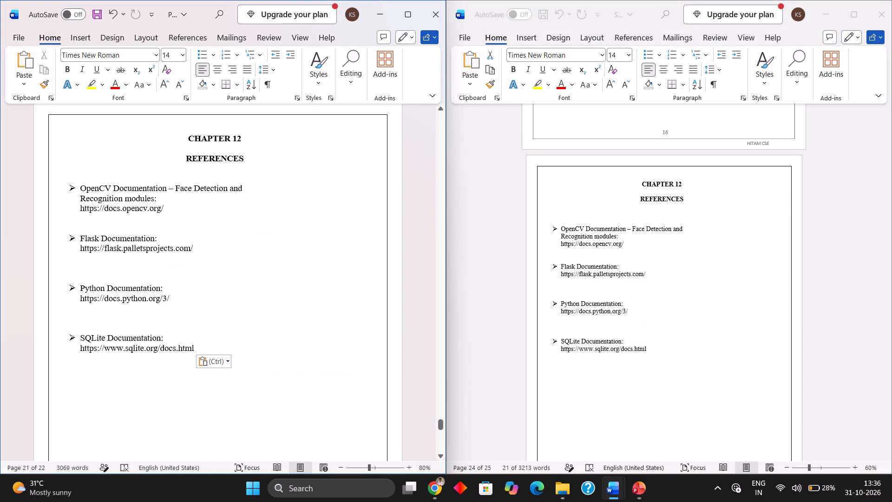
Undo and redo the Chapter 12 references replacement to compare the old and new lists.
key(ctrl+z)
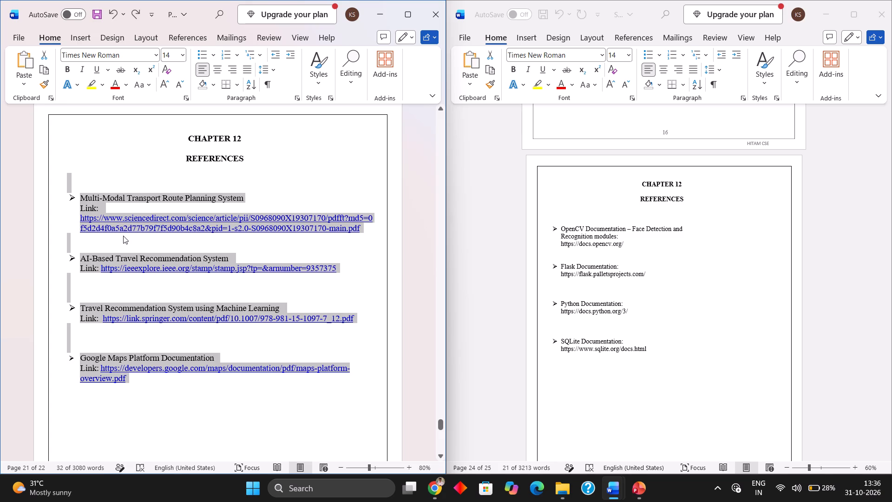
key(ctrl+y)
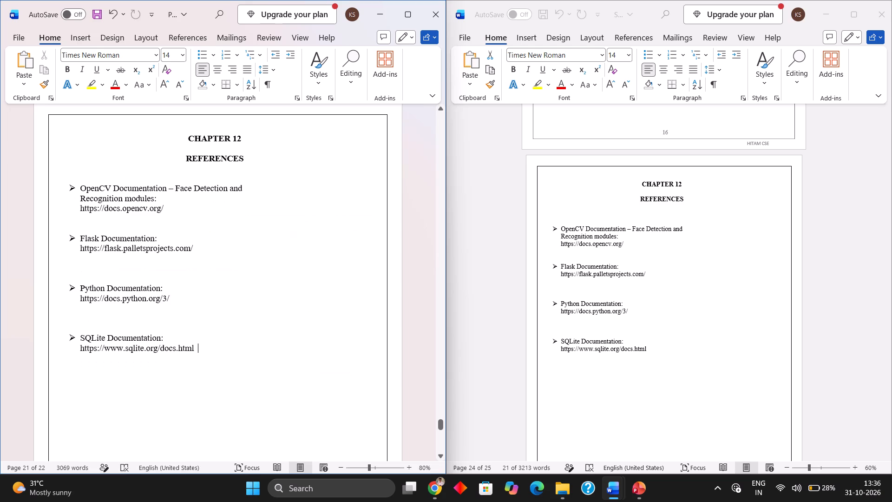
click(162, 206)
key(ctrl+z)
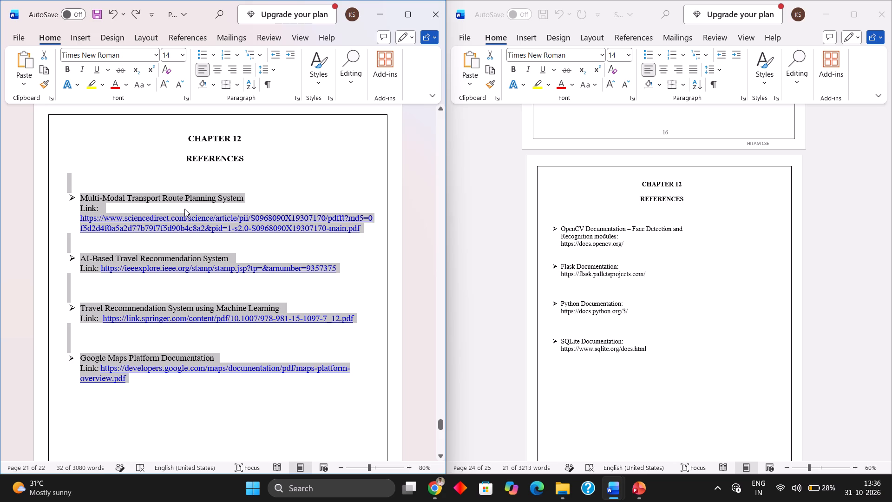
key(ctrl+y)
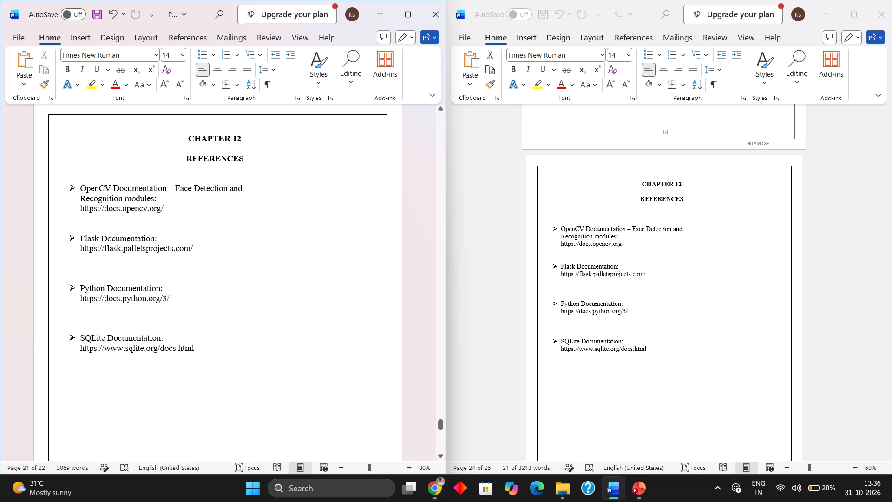
Bold the "OpenCV Documentation – Face Detection and Recognition modules:" title in the PBL report's references.
drag(80, 191, 168, 198)
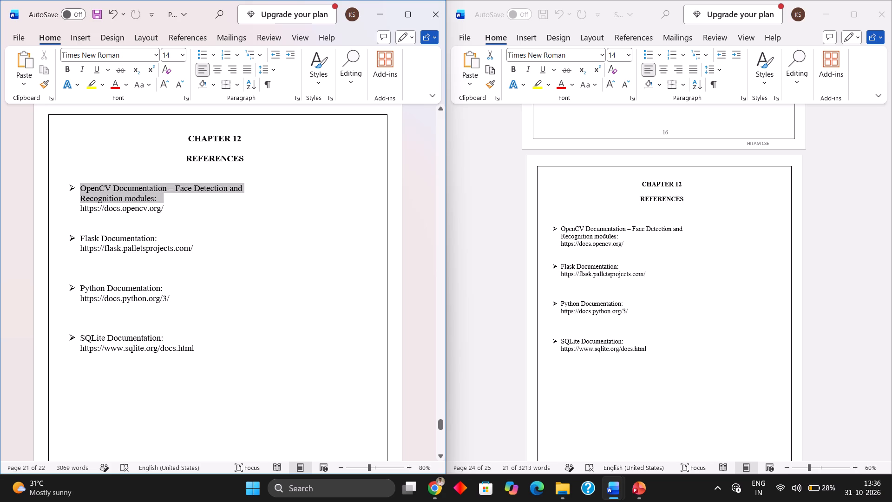
drag(168, 198, 169, 186)
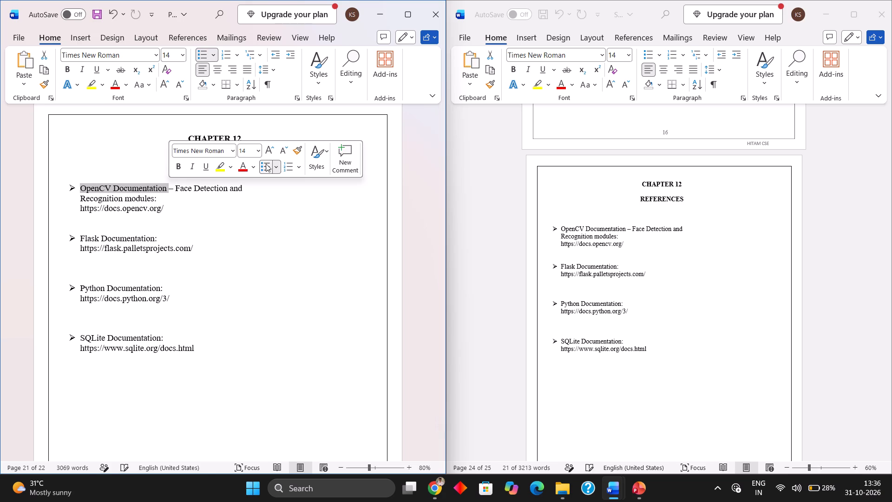
click(179, 170)
click(190, 215)
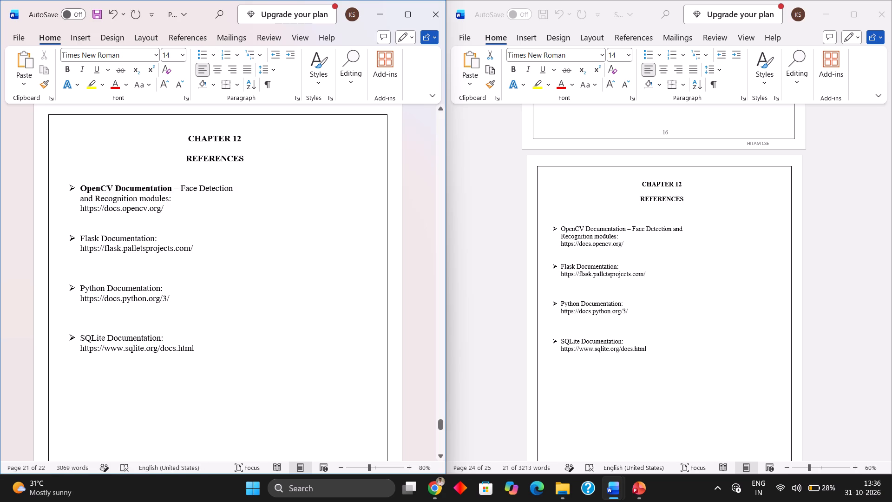
drag(79, 199, 171, 196)
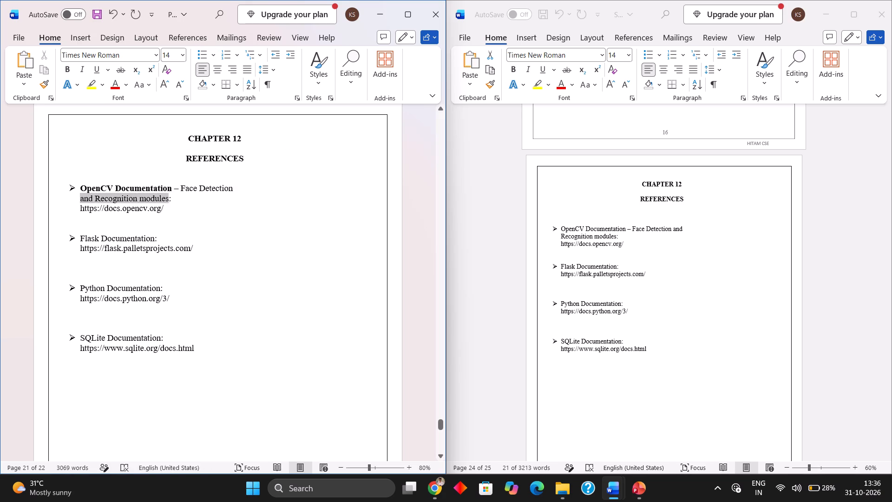
drag(171, 196, 187, 187)
click(181, 187)
drag(181, 187, 166, 200)
drag(174, 201, 182, 187)
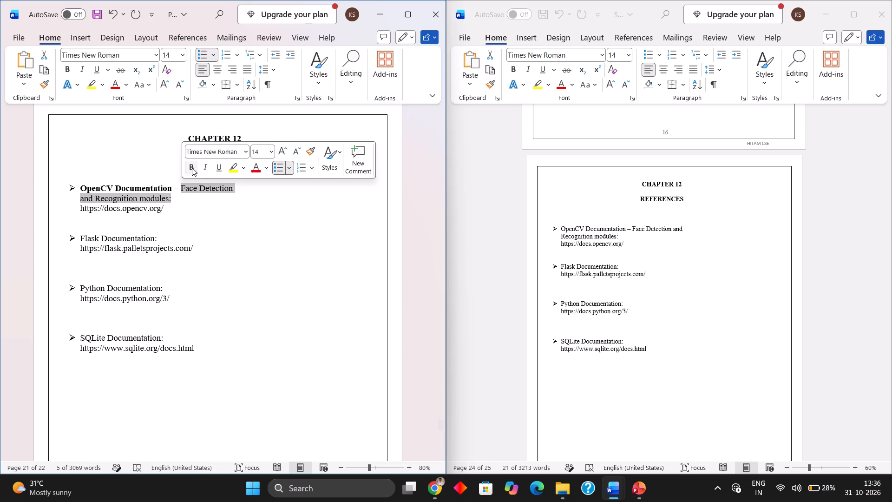
click(192, 168)
click(210, 213)
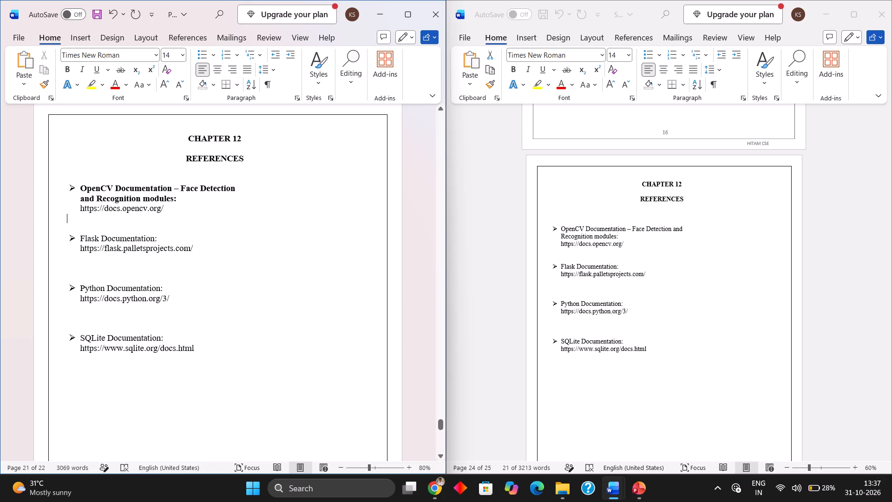
Bold the "Flask Documentation:", "Python Documentation:" and "SQLite Documentation:" titles in the PBL report's references.
click(79, 207)
key(Down)
key(Down)
key(Down)
drag(78, 239, 161, 237)
click(171, 218)
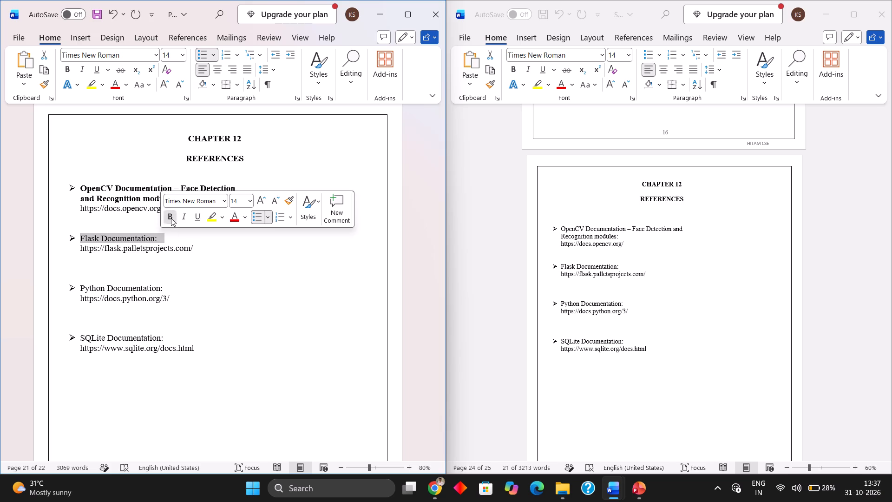
click(239, 259)
drag(80, 288, 166, 282)
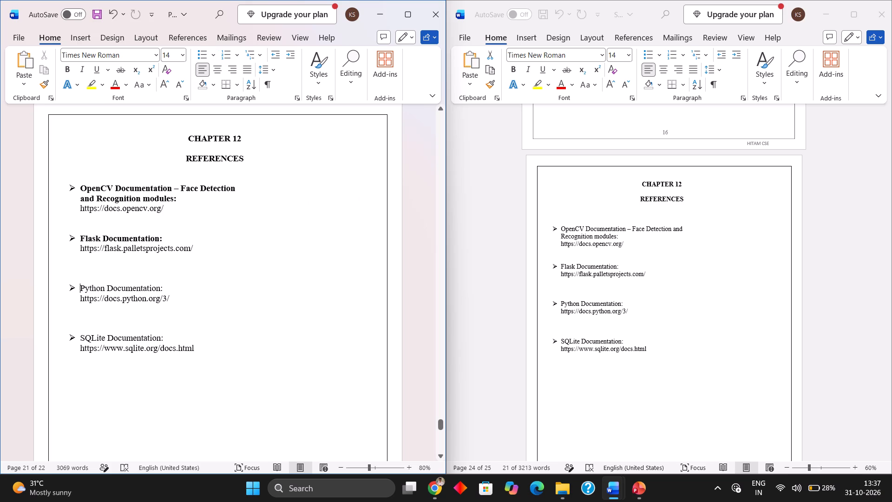
drag(166, 282, 174, 291)
click(184, 276)
click(202, 315)
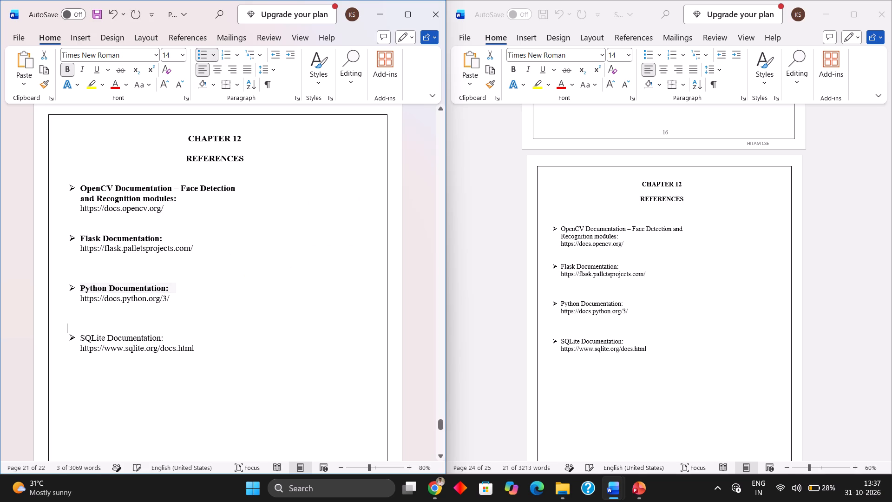
drag(80, 337, 181, 339)
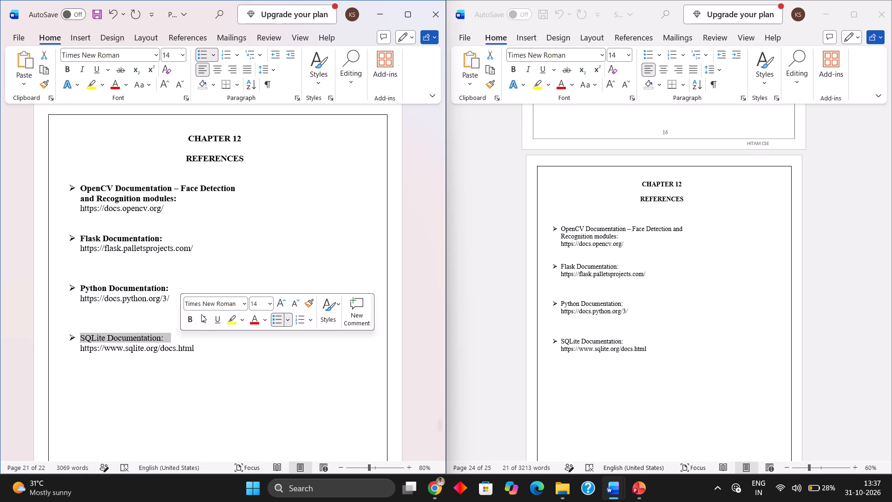
click(192, 319)
scroll(259, 326, down, 3)
click(256, 339)
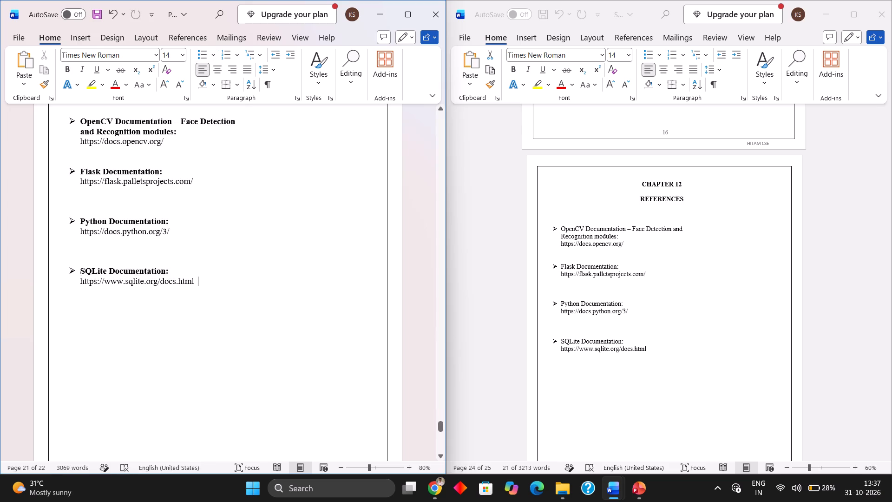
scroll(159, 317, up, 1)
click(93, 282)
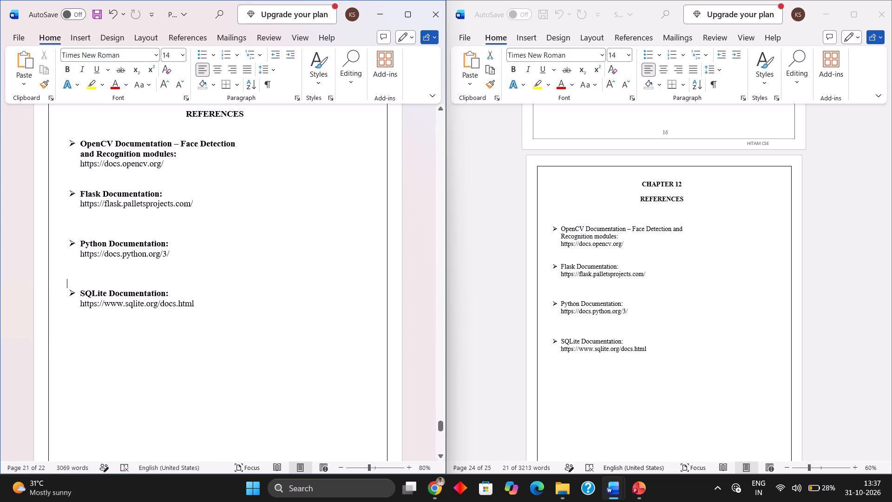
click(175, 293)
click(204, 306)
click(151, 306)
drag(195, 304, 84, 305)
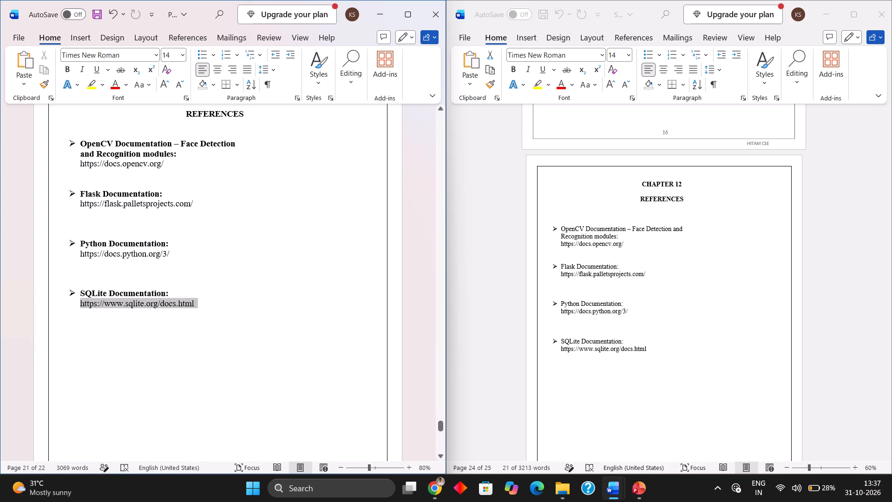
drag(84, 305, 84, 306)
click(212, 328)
Remove one extra blank line above each of the SQLite and Python entries in the PBL report's references.
click(92, 277)
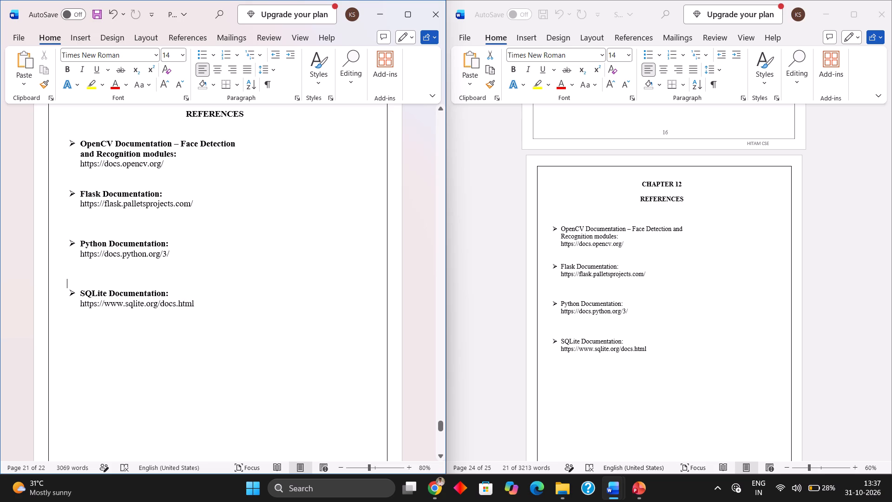
key(BackSpace)
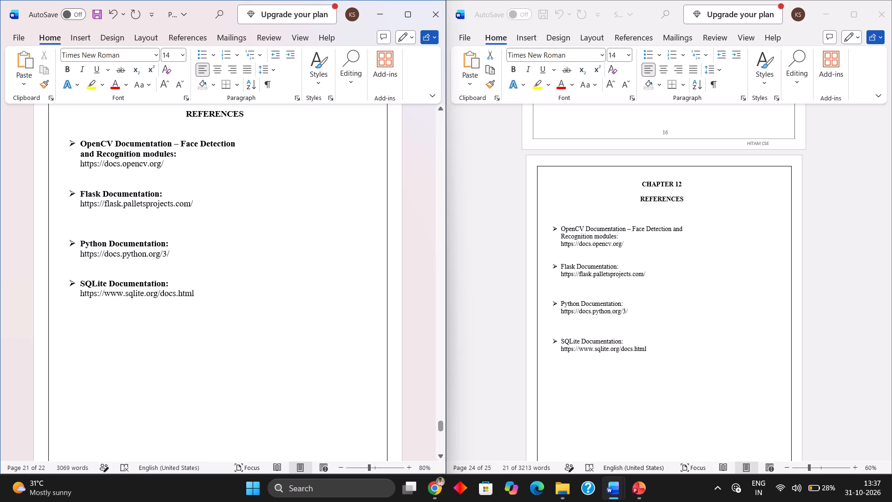
click(91, 225)
key(BackSpace)
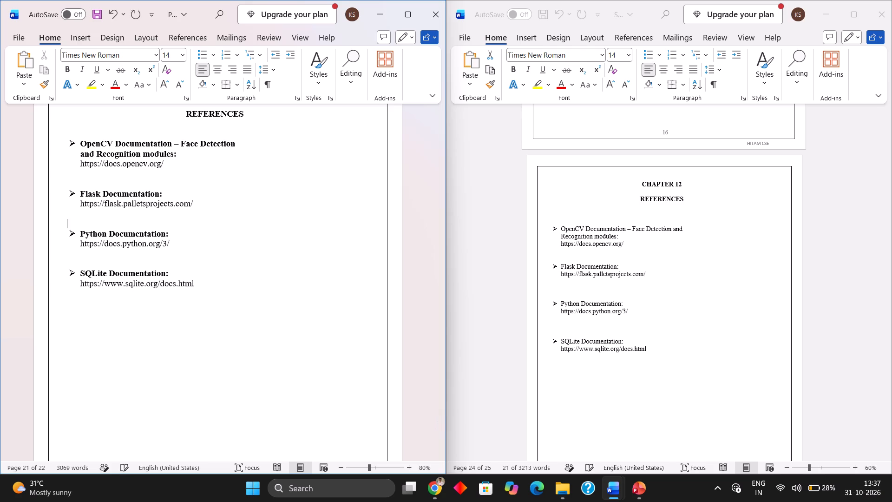
key(Up)
key(Up)
key(Up)
key(Up)
key(Return)
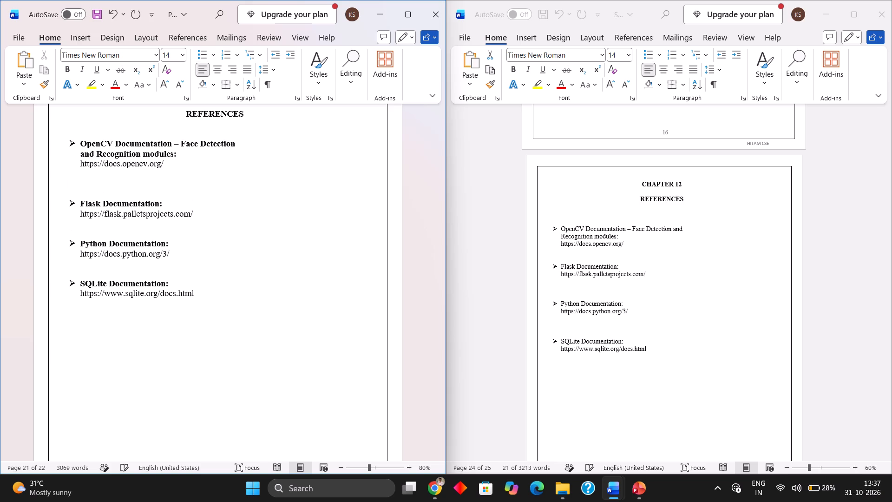
key(BackSpace)
key(BackSpace)
key(Down)
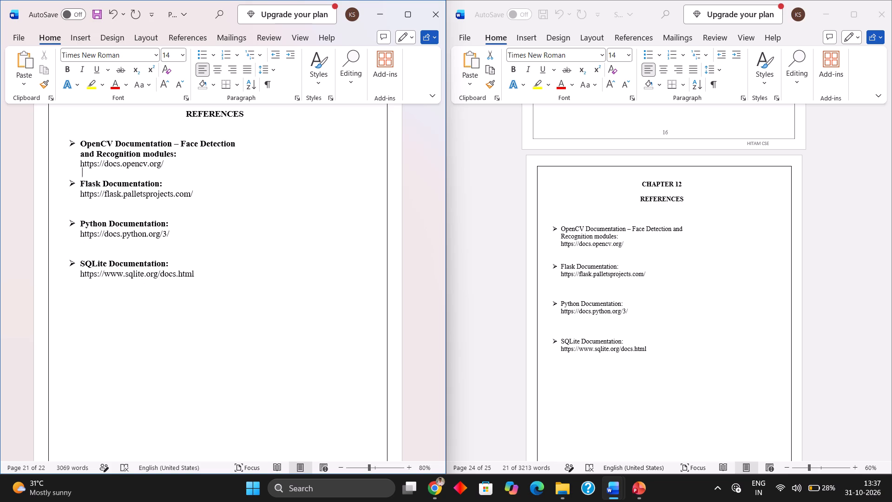
key(BackSpace)
key(Return)
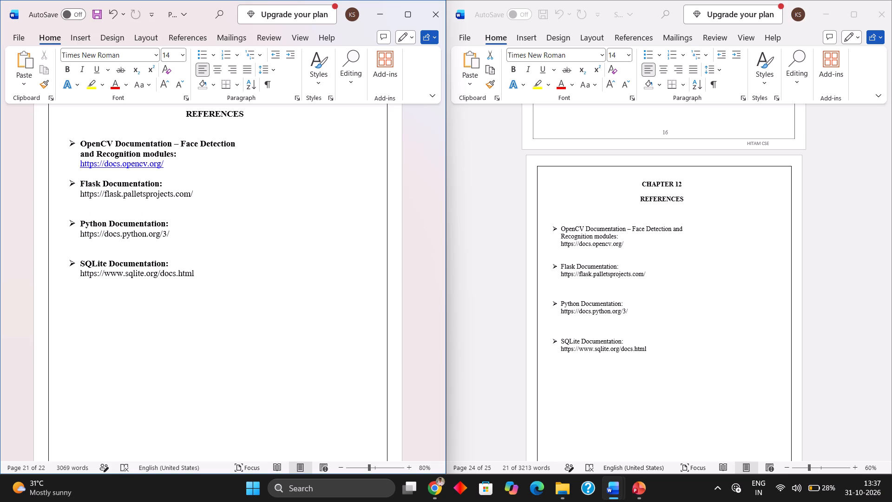
key(Return)
key(Down)
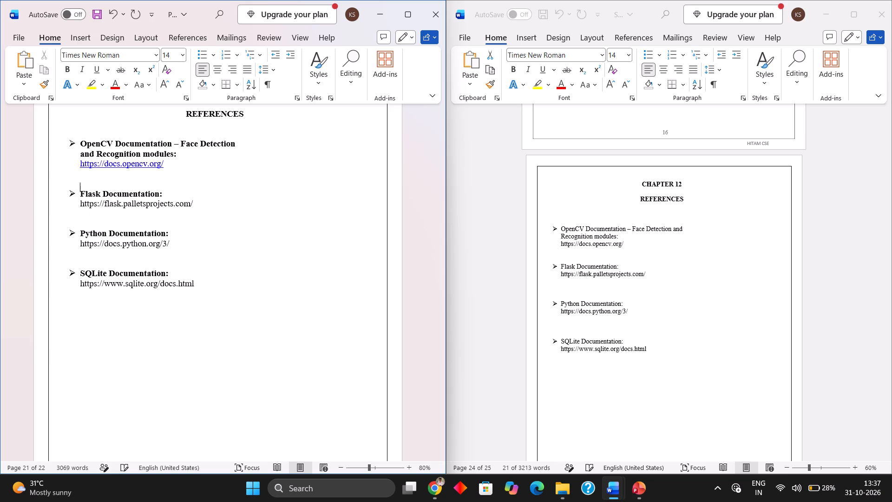
key(Down)
key(Down)
key(Return)
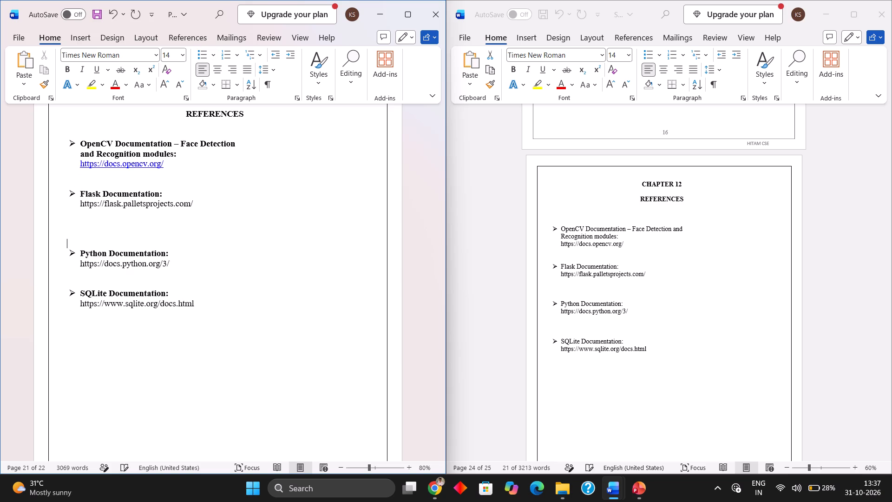
key(Down)
key(Up)
key(Up)
key(BackSpace)
key(BackSpace)
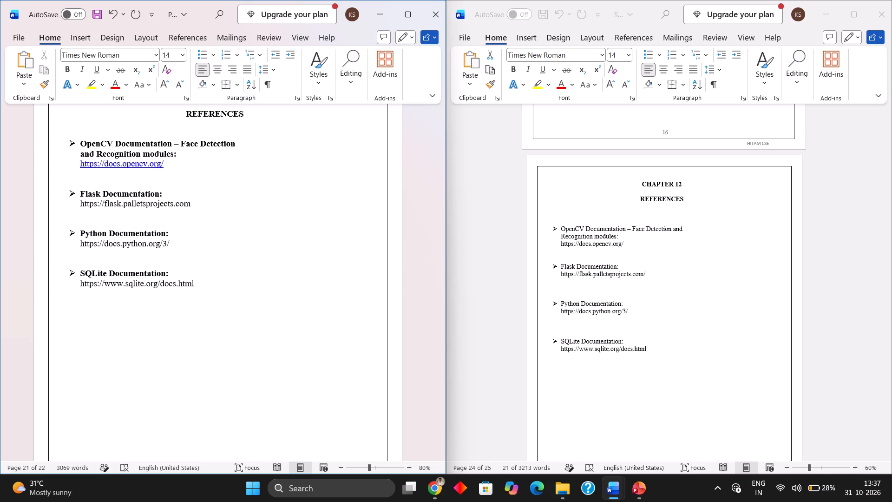
key(shift+question)
key(BackSpace)
key(slash)
key(Return)
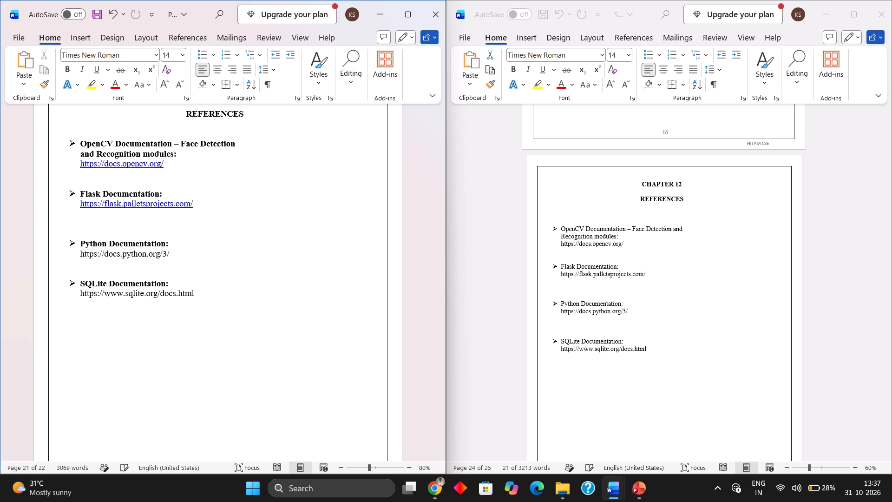
key(Down)
key(Down)
key(Down)
key(Right)
key(Right)
key(Right)
key(Right)
key(Right)
key(Right)
key(Right)
key(Right)
key(Right)
key(Right)
key(Right)
key(Right)
key(Right)
key(Right)
key(Right)
key(Right)
key(Right)
key(Right)
key(Right)
key(Right)
key(Up)
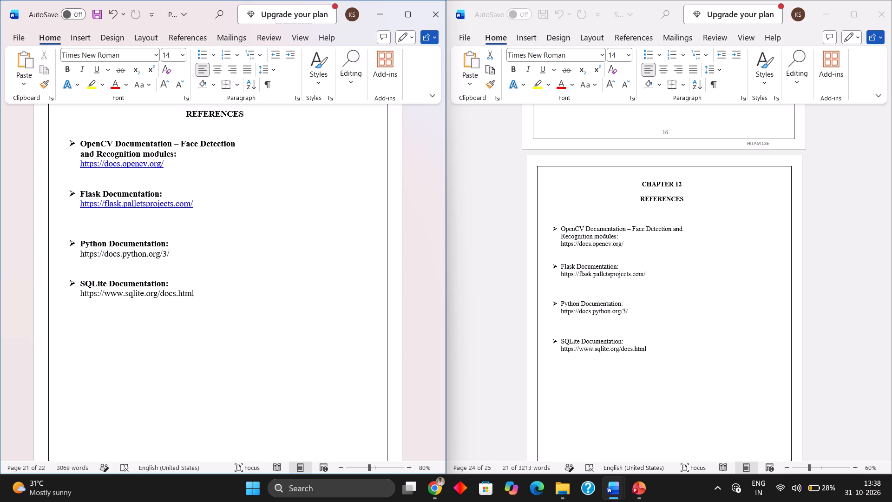
key(BackSpace)
key(Return)
key(Return)
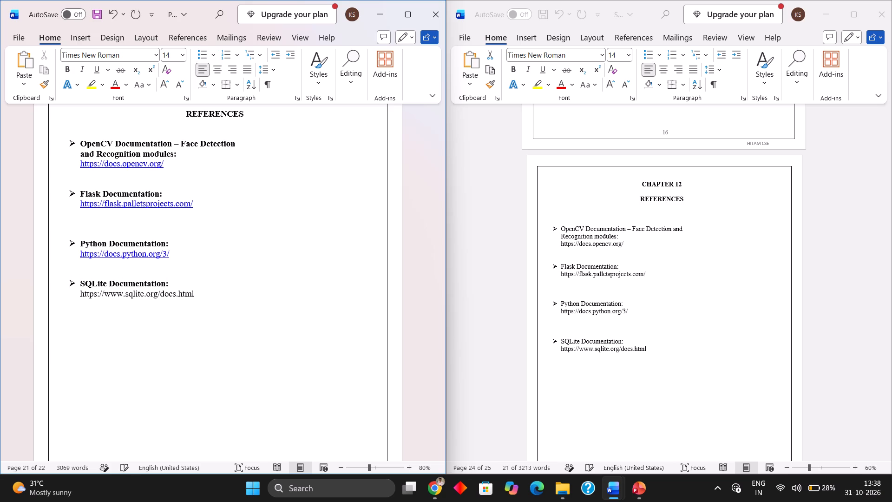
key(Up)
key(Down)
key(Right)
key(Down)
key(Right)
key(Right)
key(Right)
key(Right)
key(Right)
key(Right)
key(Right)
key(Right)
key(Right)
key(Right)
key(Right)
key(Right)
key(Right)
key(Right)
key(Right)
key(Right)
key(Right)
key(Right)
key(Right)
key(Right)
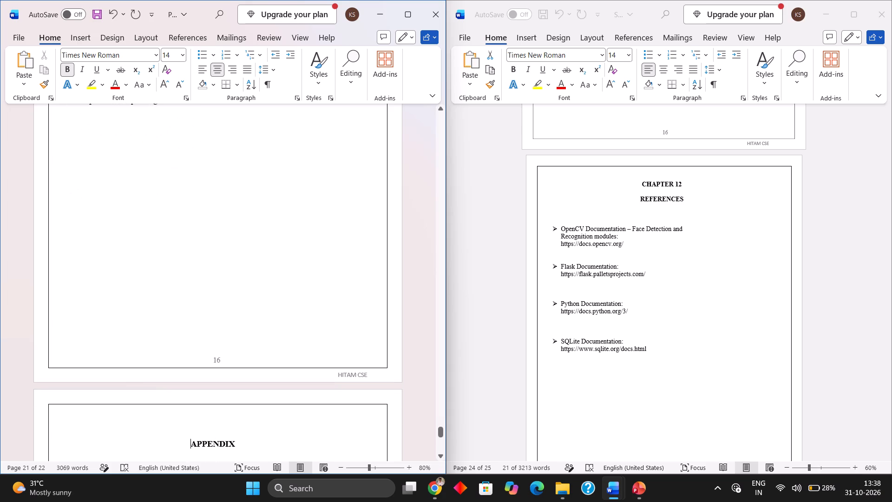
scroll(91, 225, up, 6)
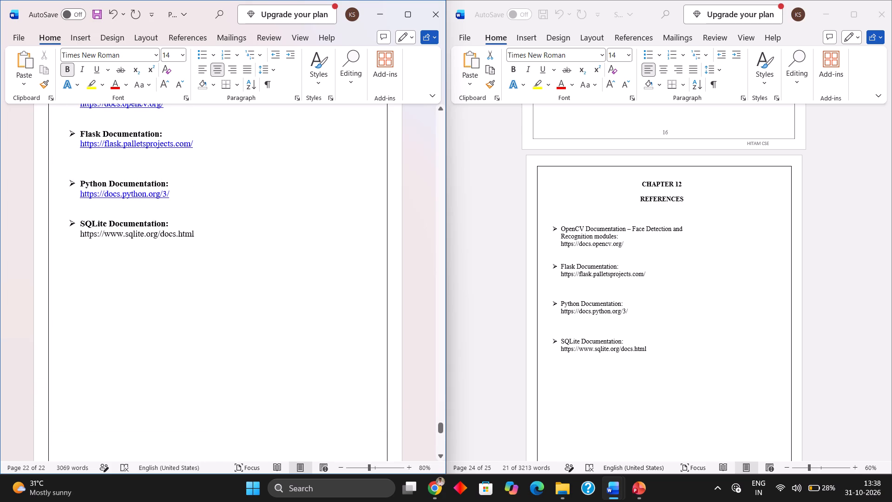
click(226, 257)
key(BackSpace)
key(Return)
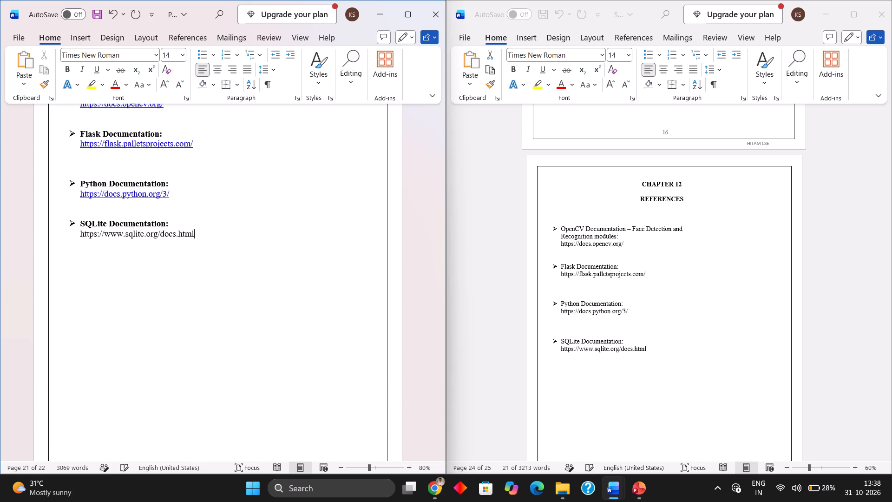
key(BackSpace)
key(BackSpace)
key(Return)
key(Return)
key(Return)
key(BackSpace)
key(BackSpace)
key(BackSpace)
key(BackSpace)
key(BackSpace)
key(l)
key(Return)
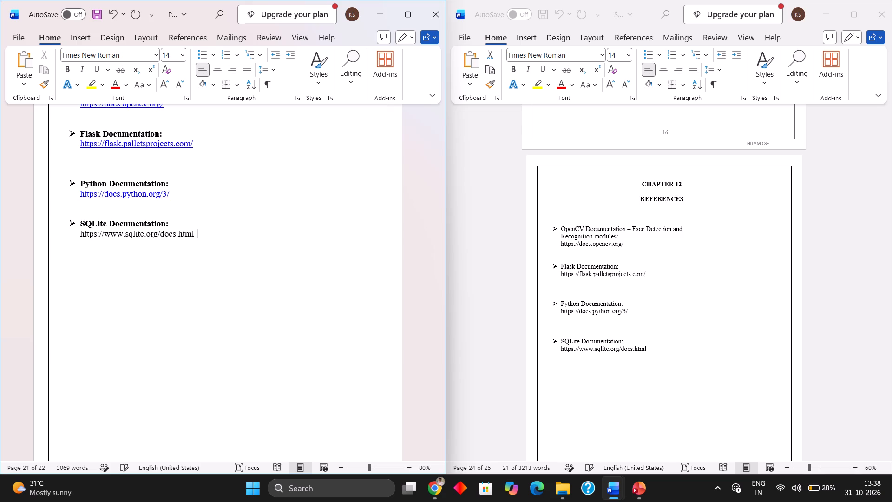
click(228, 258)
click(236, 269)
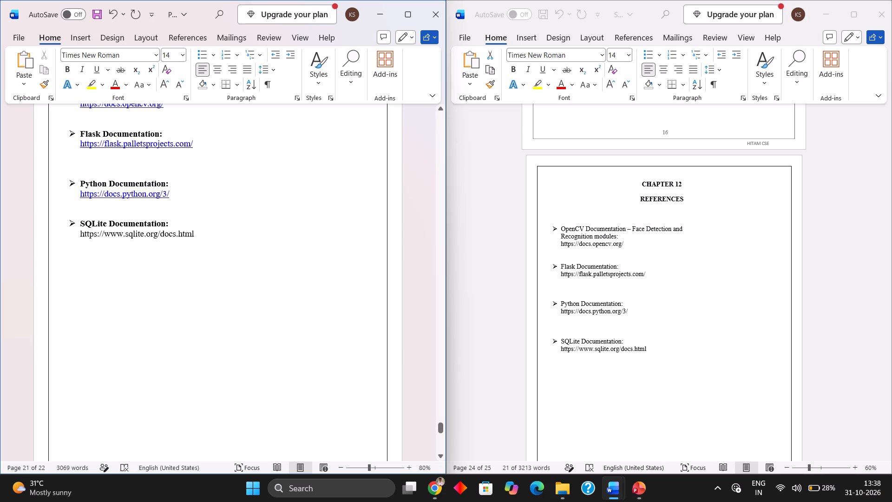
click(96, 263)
Add one more blank line between the Python and SQLite entries in the PBL report's references.
click(197, 202)
key(Return)
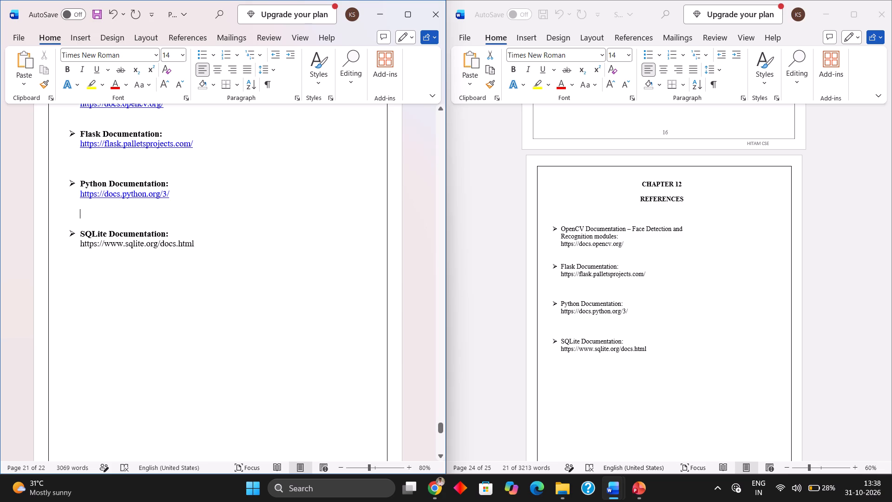
Copy the SQLite Documentation title and address and paste a duplicate entry just below the Python reference.
drag(83, 234, 244, 251)
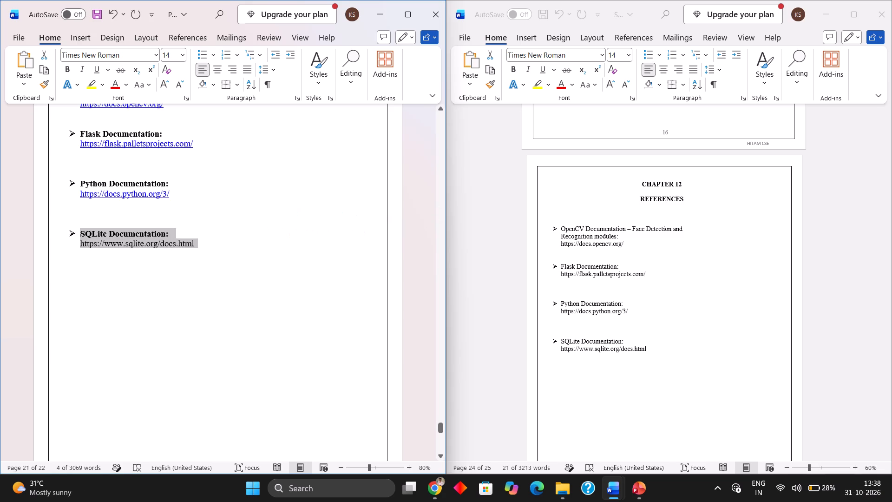
key(ctrl+c)
click(156, 205)
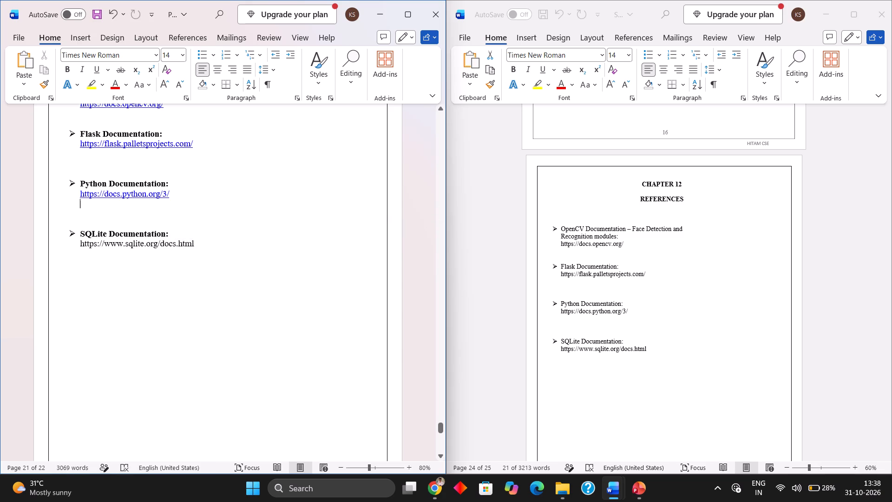
key(Return)
key(ctrl+v)
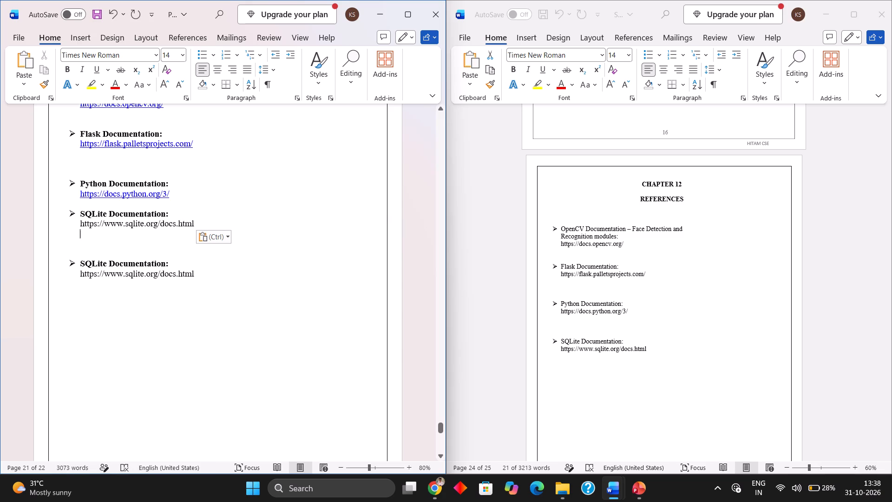
click(200, 220)
key(BackSpace)
text(l)
key(space)
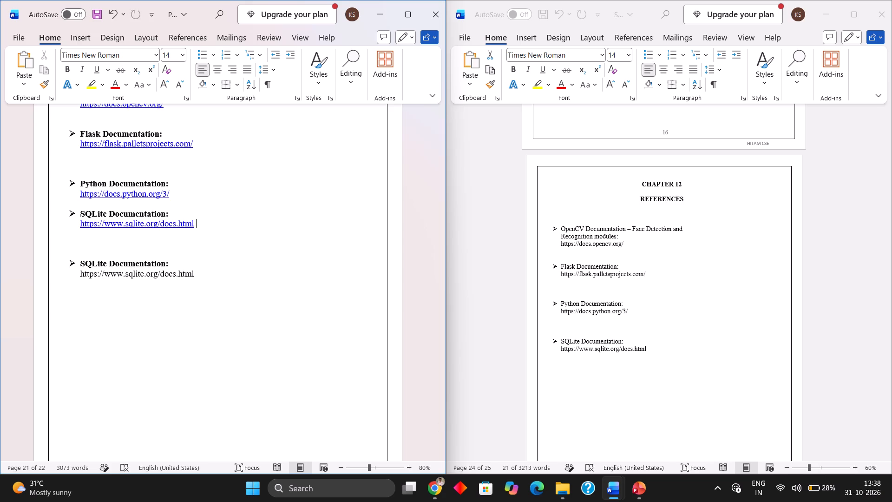
key(BackSpace)
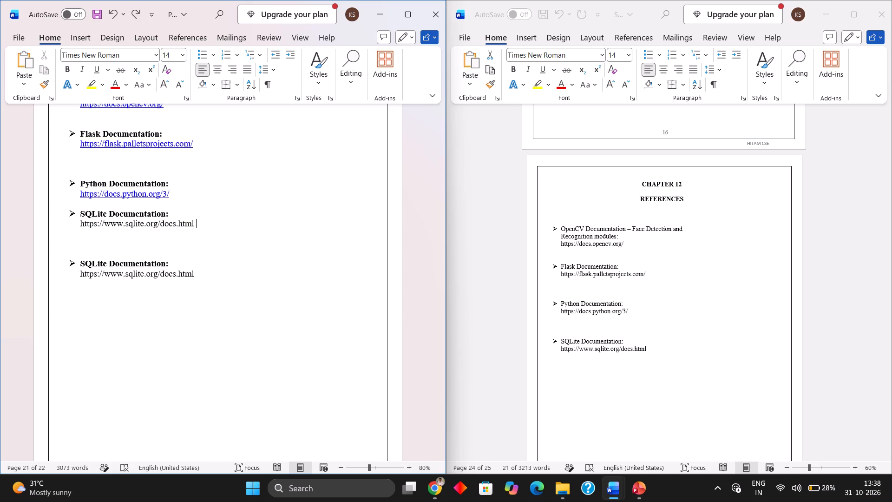
key(ctrl+z)
text(l)
key(space)
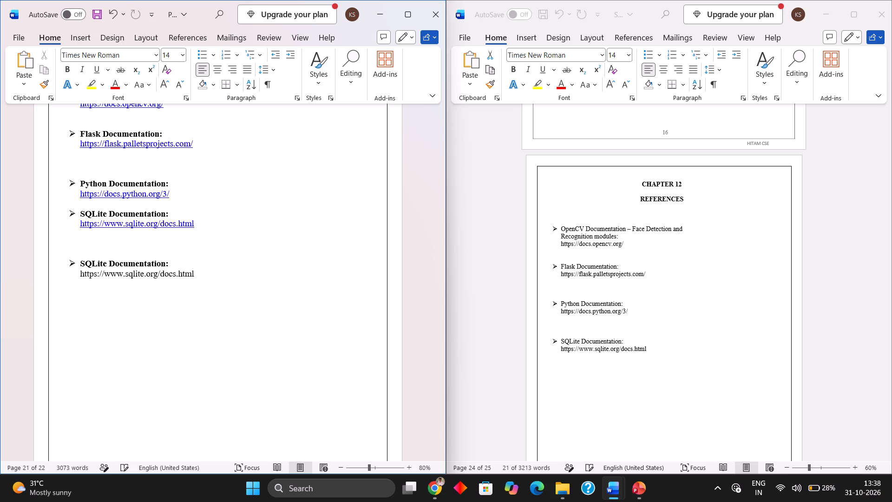
Add two blank lines between the Python and SQLite entries in the PBL report's references.
click(201, 206)
key(Return)
key(Return)
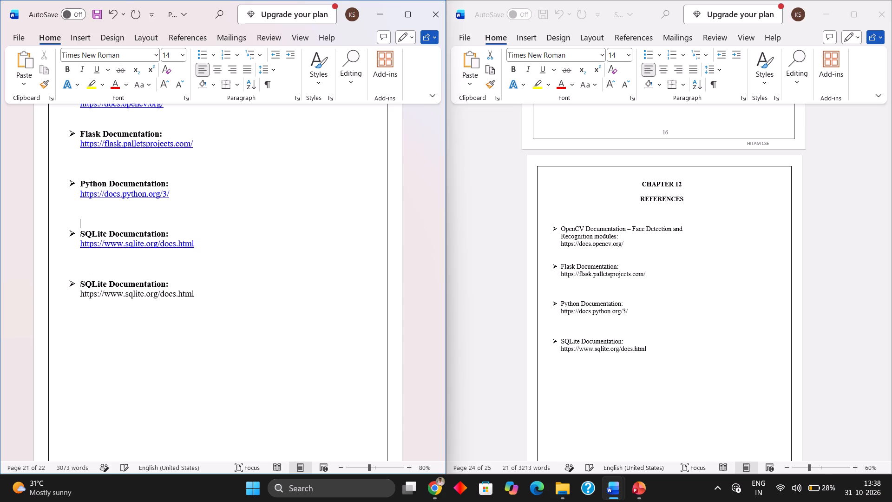
Delete the duplicate SQLite Documentation entry with the unlinked address and the leftover bullet and blank line below the hyperlinked one.
drag(67, 280, 261, 314)
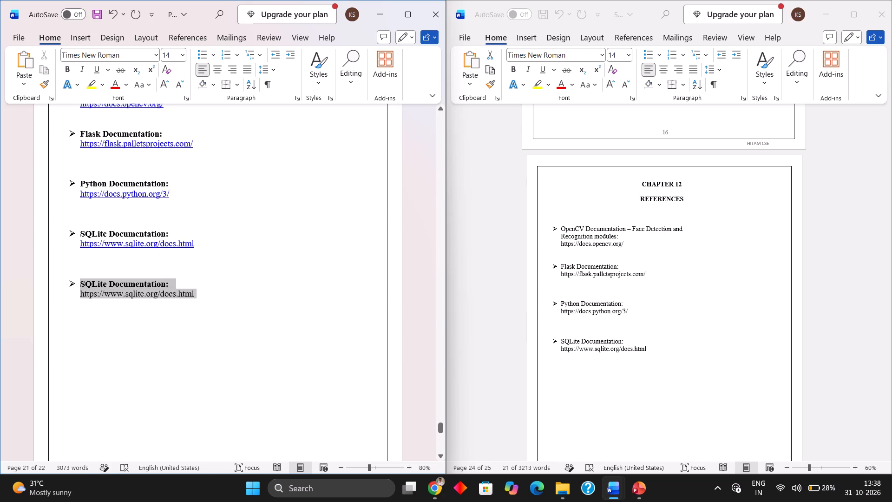
drag(261, 314, 280, 323)
key(BackSpace)
key(BackSpace)
key(BackSpace)
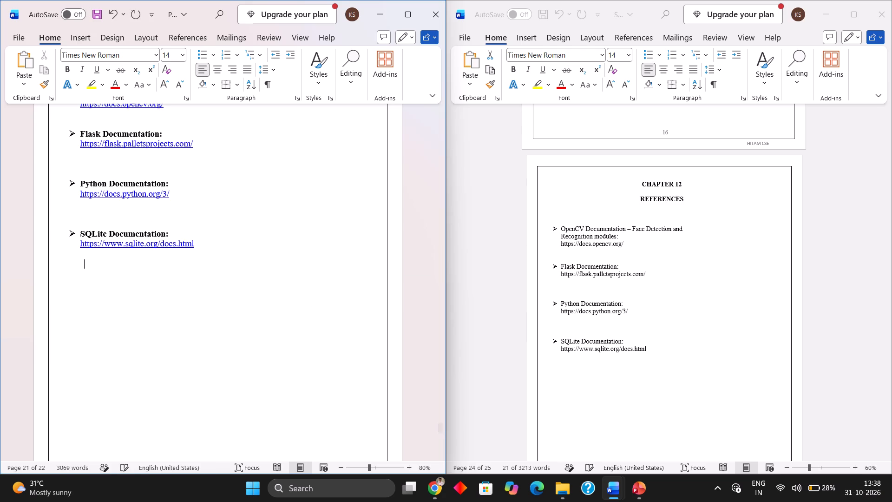
key(BackSpace)
Add a blank line between the REFERENCES heading and the OpenCV Documentation entry.
scroll(278, 322, up, 9)
scroll(278, 322, down, 11)
scroll(293, 290, up, 1)
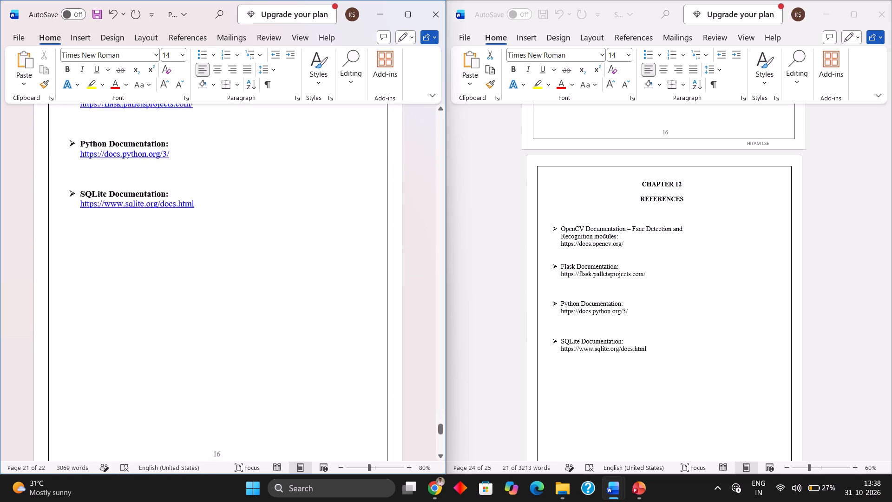
scroll(293, 290, up, 9)
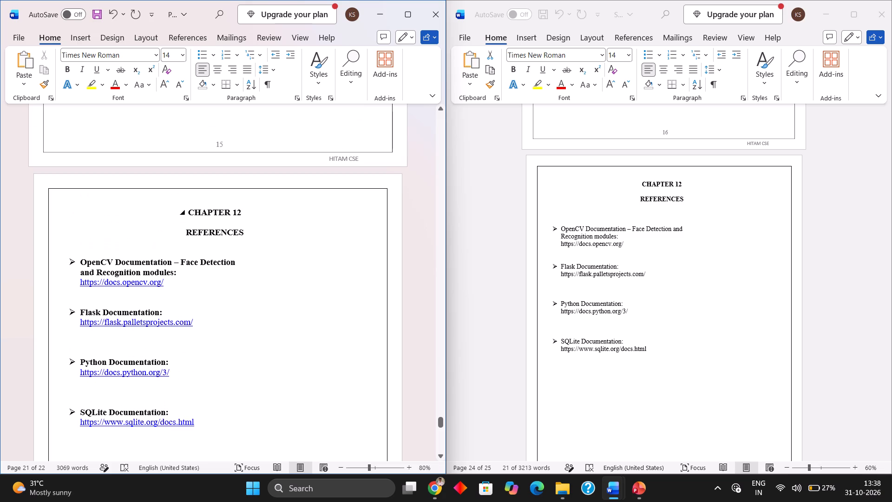
click(230, 244)
click(249, 258)
click(260, 249)
key(Return)
Check the blank-line spacing between the OpenCV, Flask, Python and SQLite entries in the PBL report's references.
scroll(156, 213, down, 14)
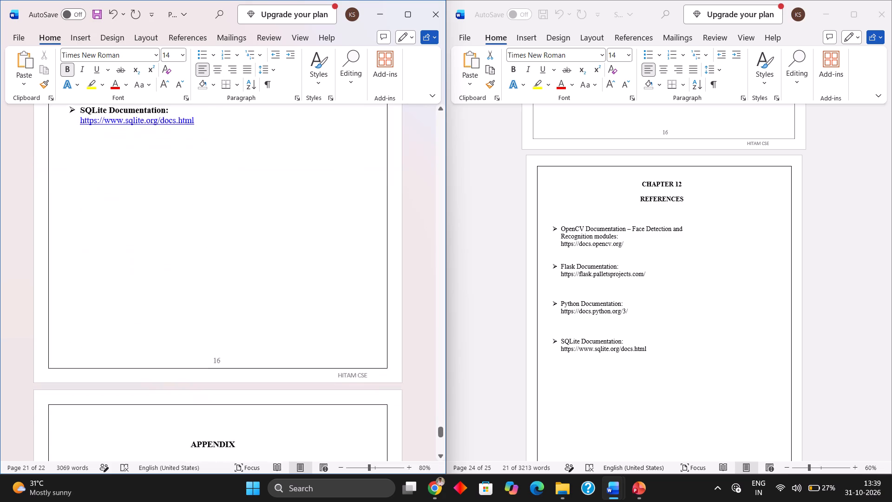
scroll(166, 295, up, 10)
scroll(173, 294, down, 1)
drag(105, 188, 109, 189)
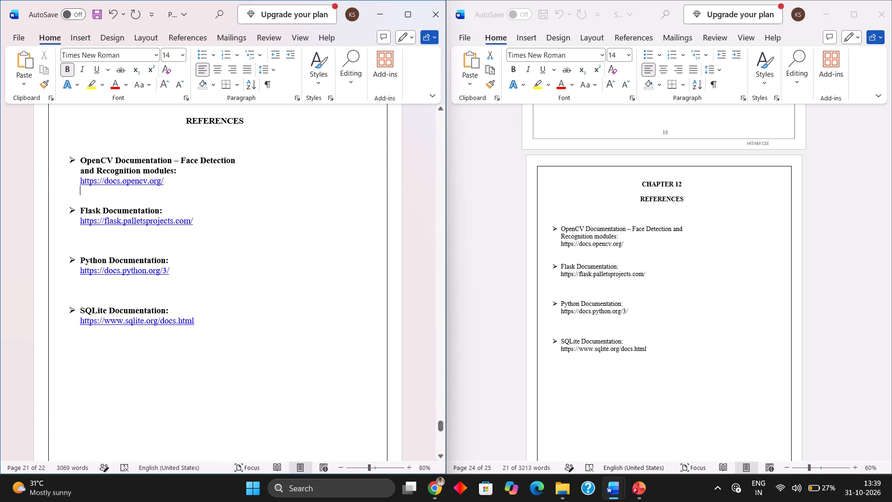
drag(109, 189, 110, 190)
key(Down)
key(Down)
key(Down)
key(Down)
key(Down)
key(Down)
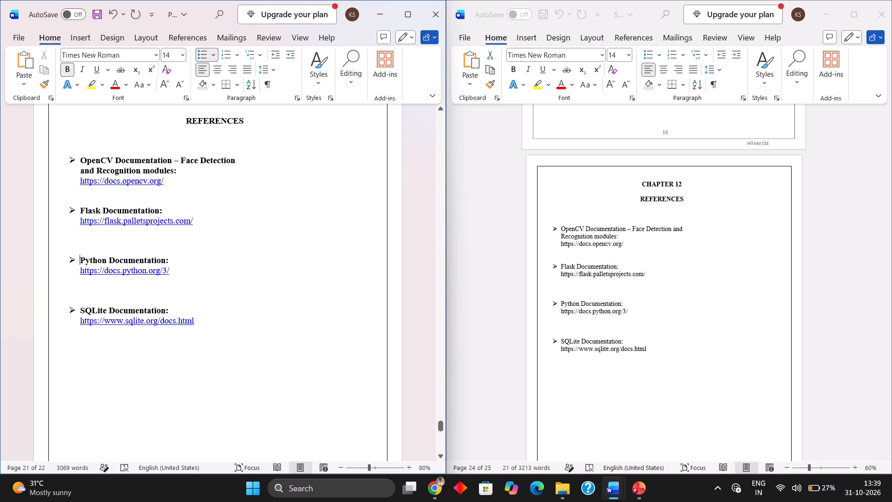
key(Down)
key(Down)
key(Down)
key(Down)
key(Down)
In the source document's Appendix, set the font size of the Sample Modules and Technologies Used sections to 14.
scroll(94, 186, down, 7)
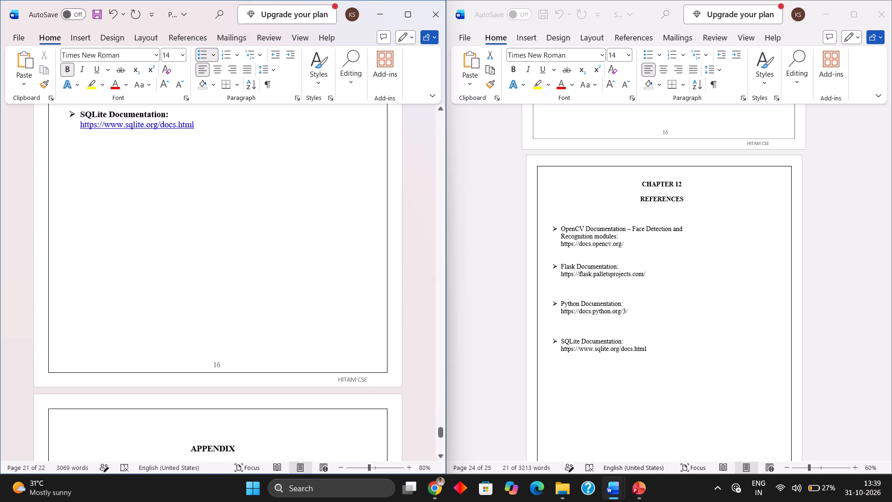
scroll(128, 260, down, 11)
scroll(161, 299, down, 5)
scroll(614, 292, down, 16)
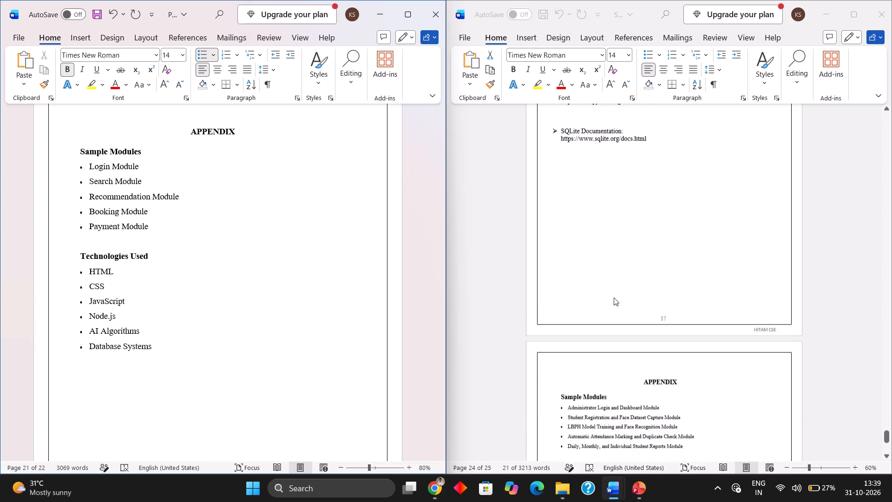
scroll(609, 292, down, 7)
drag(561, 218, 662, 284)
click(596, 234)
drag(545, 217, 706, 353)
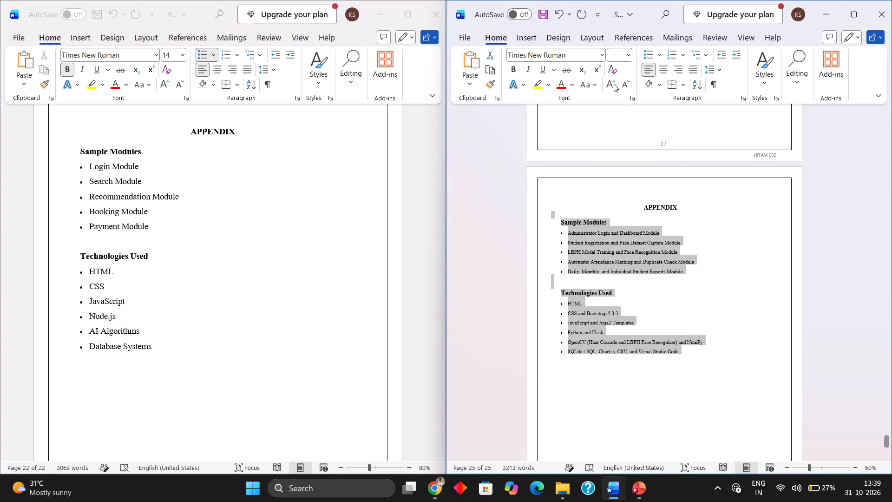
right_click(610, 257)
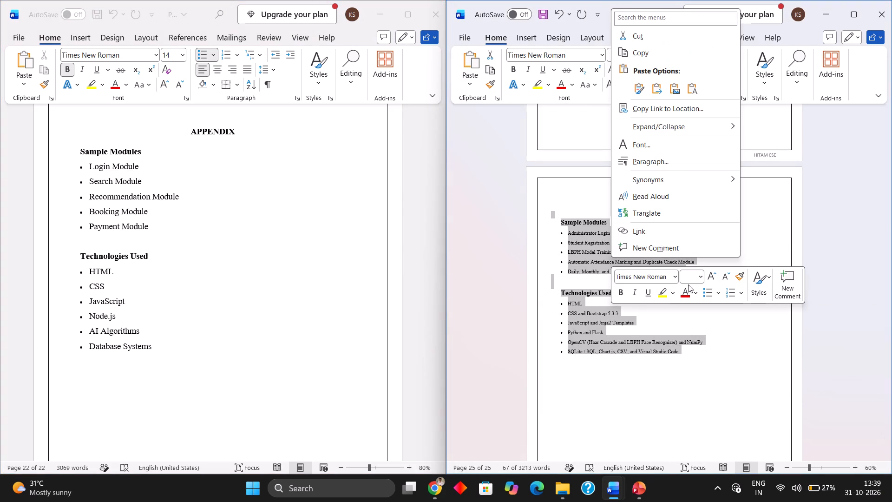
click(688, 279)
text(14)
key(Return)
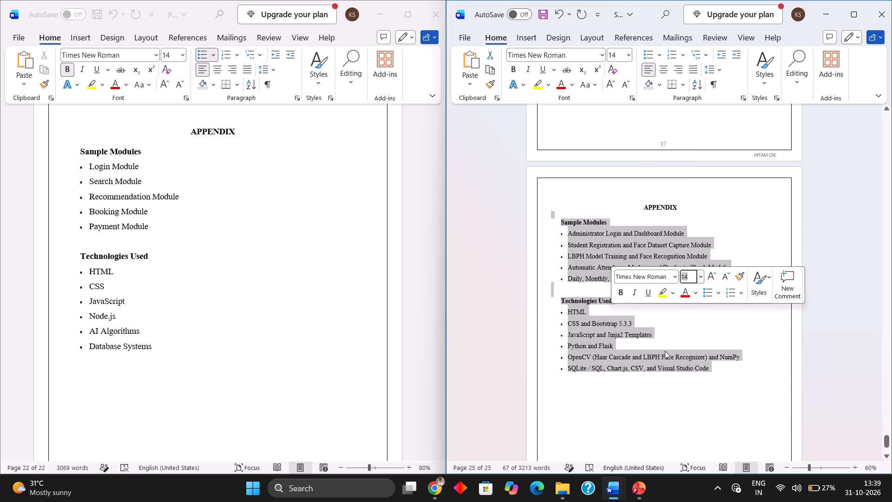
click(654, 329)
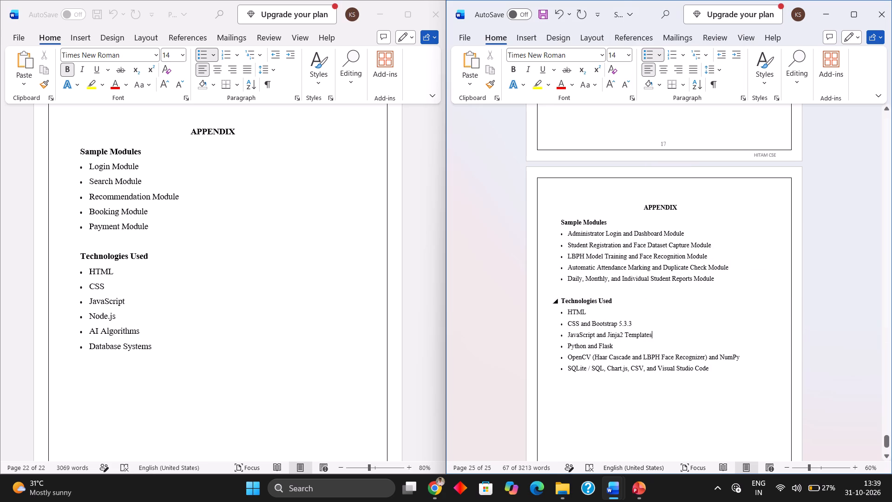
Replace the PBL report's Sample Modules and Technologies Used appendix content with a copy of the source document's two sections.
drag(560, 221, 638, 299)
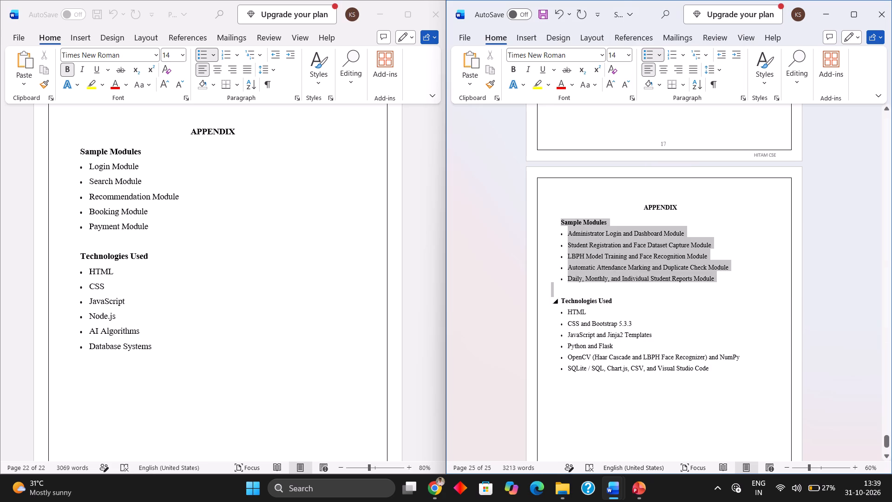
drag(638, 299, 714, 376)
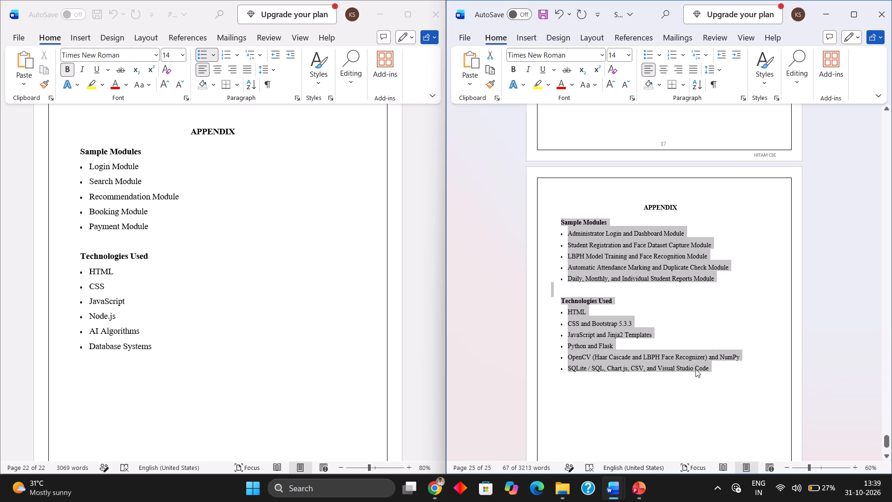
key(ctrl+c)
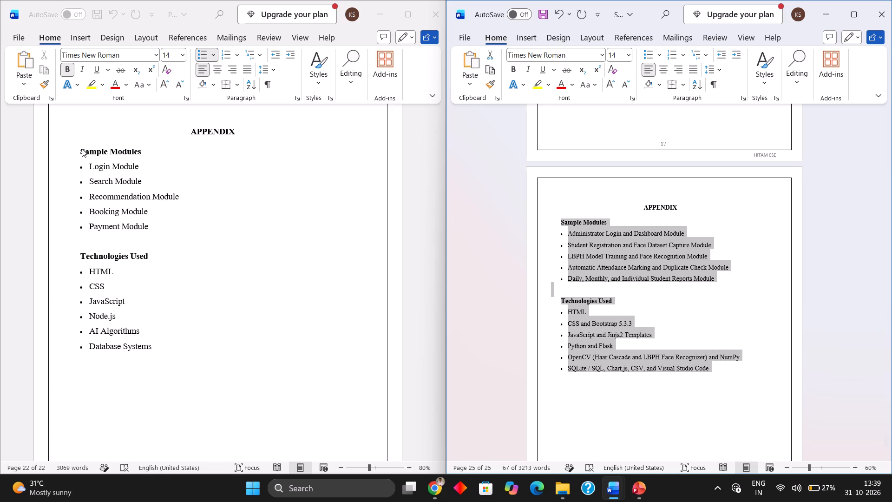
click(82, 149)
click(82, 149)
drag(82, 149, 215, 349)
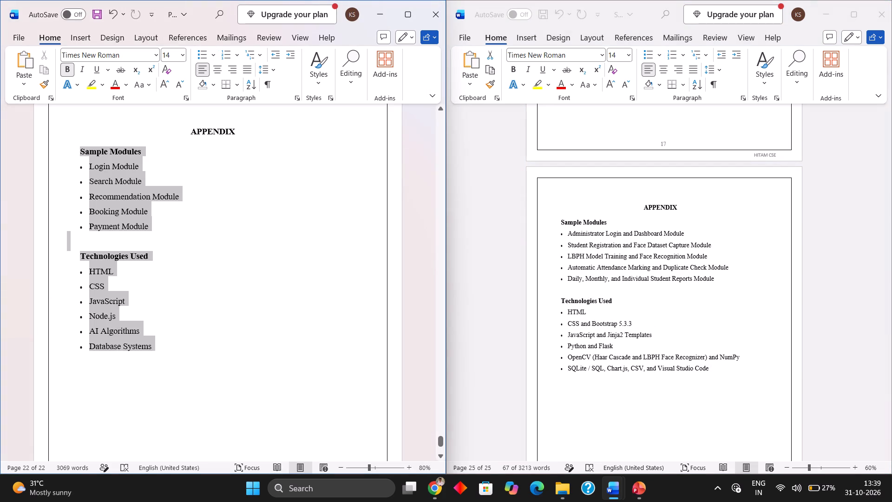
drag(215, 349, 223, 361)
key(ctrl+v)
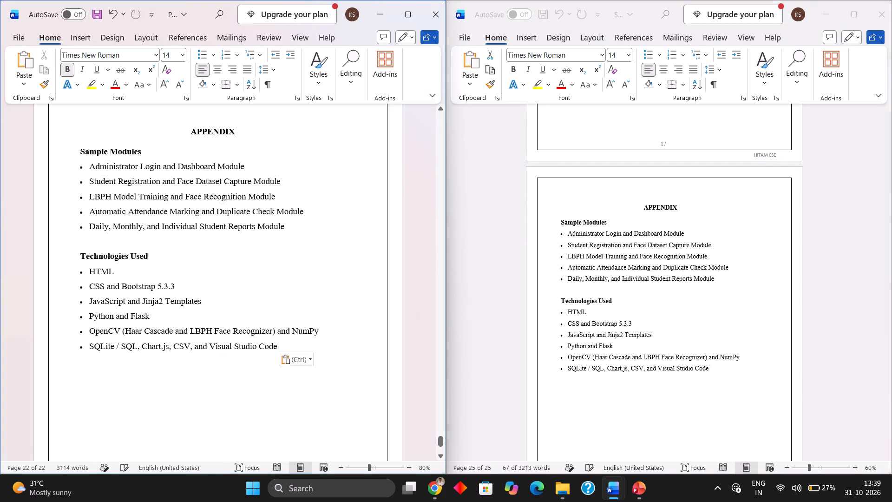
click(247, 395)
Check the end of both documents for any content remaining after the Appendix.
scroll(595, 359, down, 16)
scroll(593, 374, down, 8)
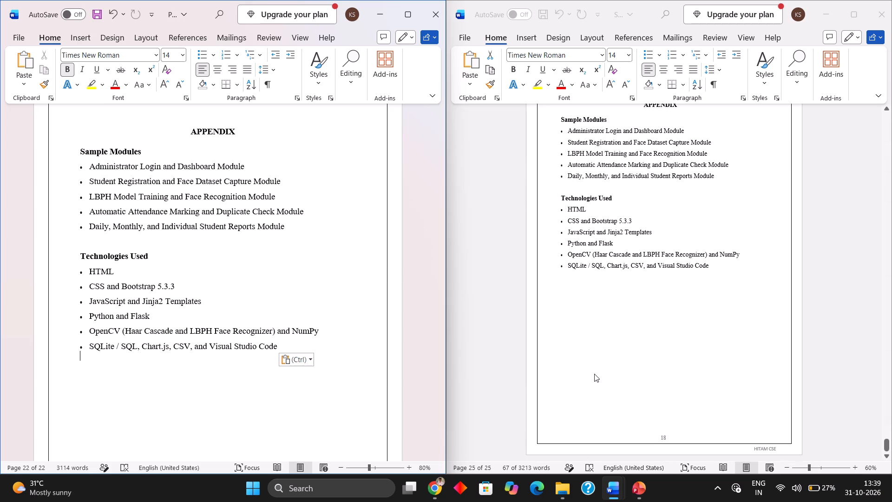
scroll(196, 371, down, 18)
scroll(203, 368, down, 18)
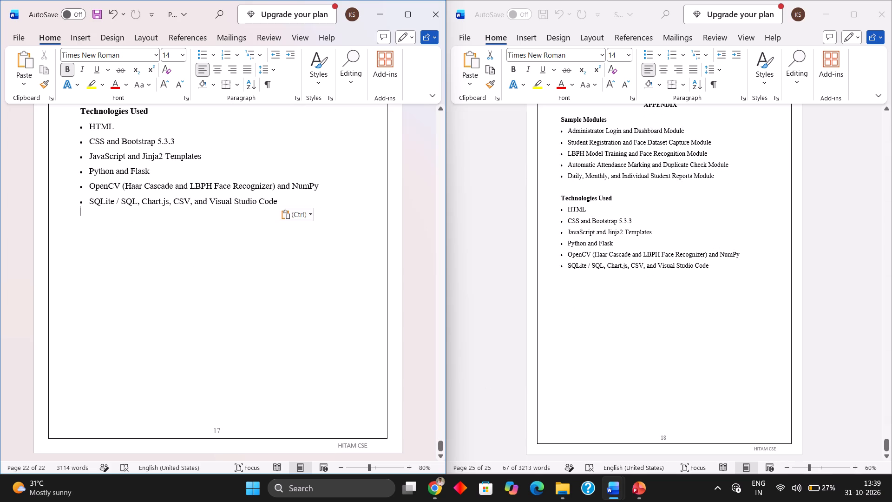
scroll(223, 358, down, 9)
scroll(821, 257, down, 8)
Skim the PBL report from the declaration and acknowledgement through the index table to the opening chapters.
scroll(270, 426, up, 15)
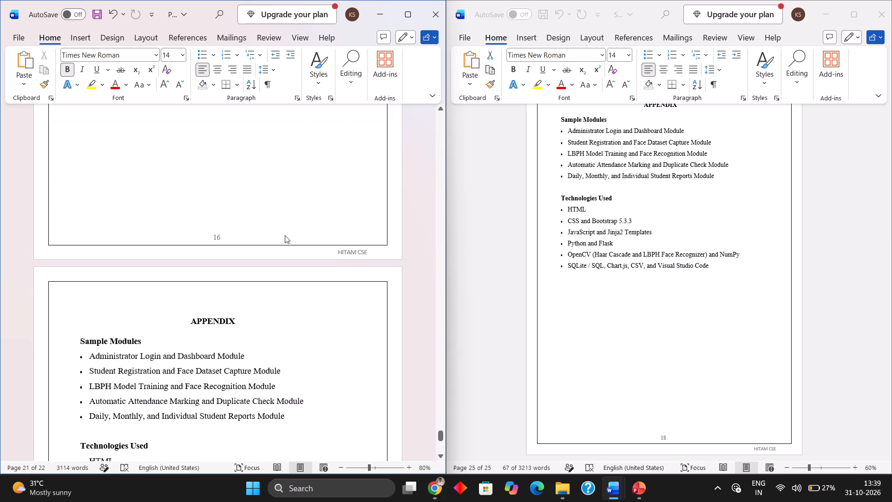
drag(442, 433, 473, 150)
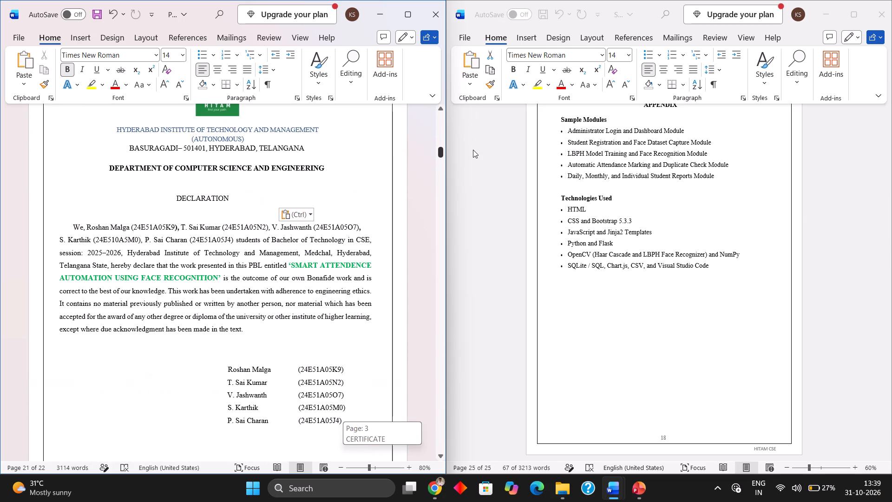
drag(473, 150, 467, 165)
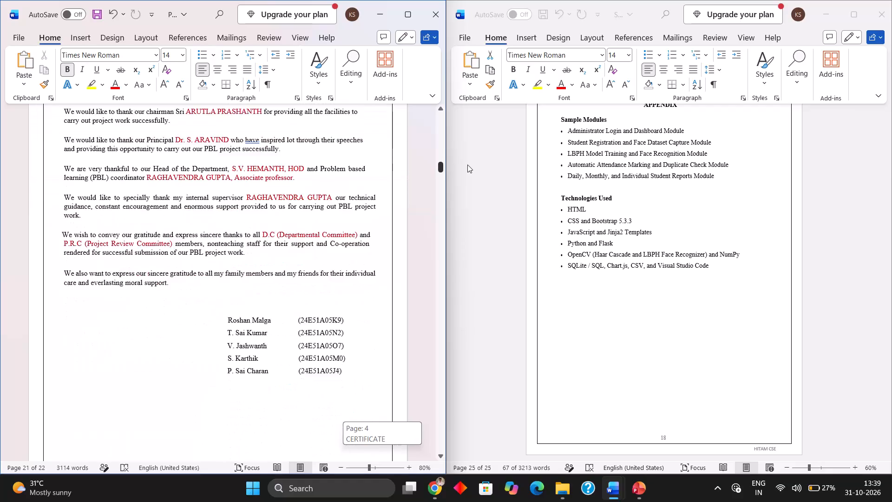
drag(467, 165, 467, 183)
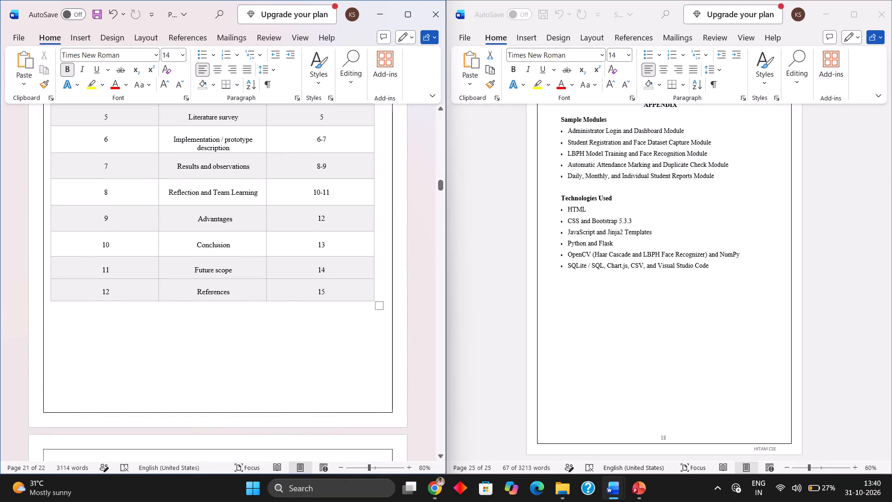
drag(440, 187, 444, 240)
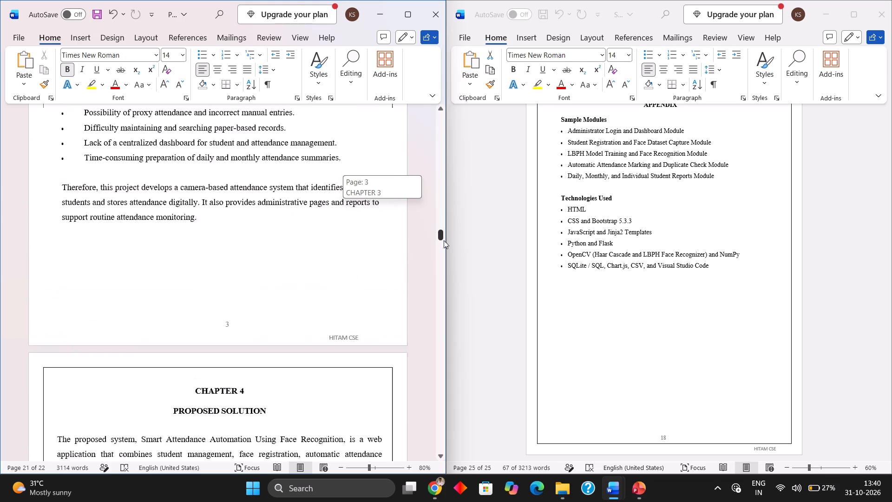
drag(444, 240, 451, 468)
Review the PBL report's pages backwards from the Appendix to the screenshots in the results chapter.
scroll(184, 314, up, 4)
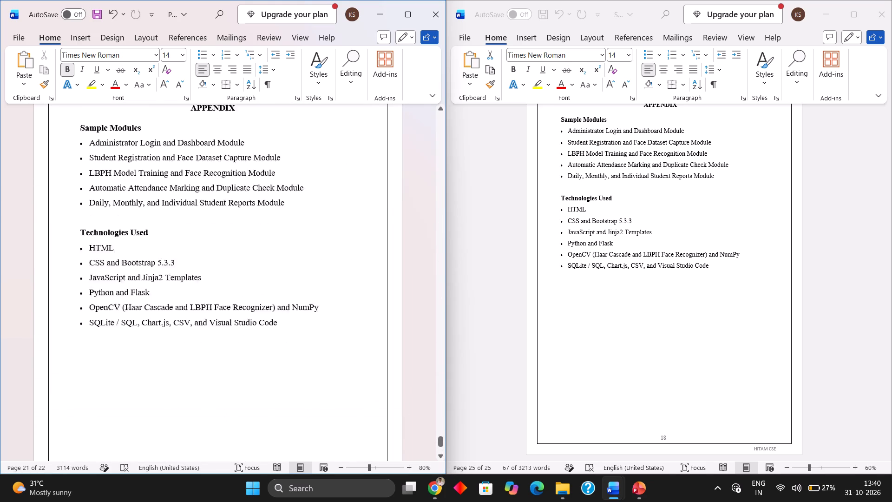
scroll(184, 314, up, 13)
scroll(184, 314, down, 1)
scroll(184, 314, up, 20)
scroll(184, 314, up, 3)
scroll(184, 314, down, 1)
scroll(184, 314, up, 14)
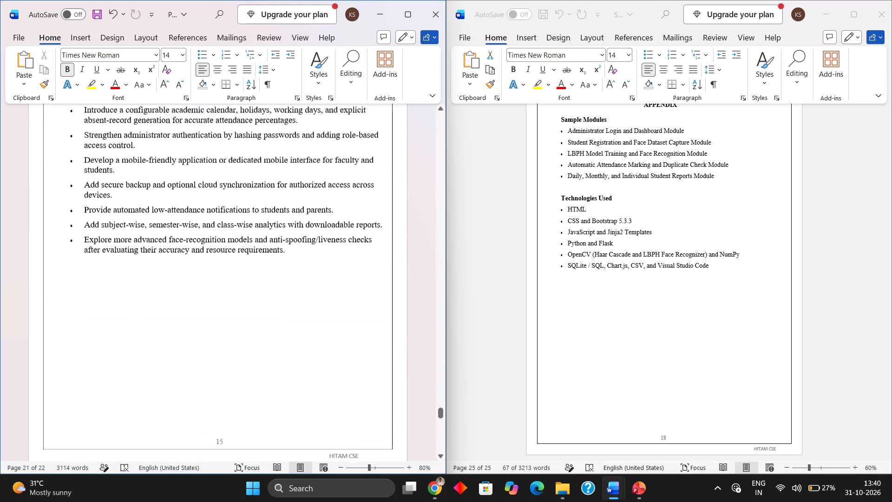
scroll(184, 314, up, 9)
scroll(184, 314, down, 1)
scroll(184, 314, up, 20)
scroll(184, 314, up, 3)
scroll(184, 315, down, 1)
scroll(184, 315, up, 18)
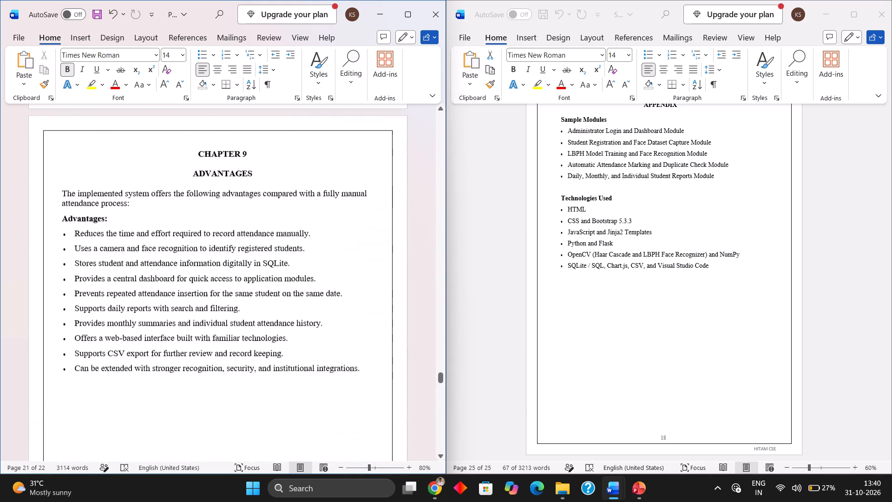
scroll(184, 315, up, 4)
scroll(184, 315, down, 1)
scroll(184, 315, up, 20)
scroll(184, 315, up, 17)
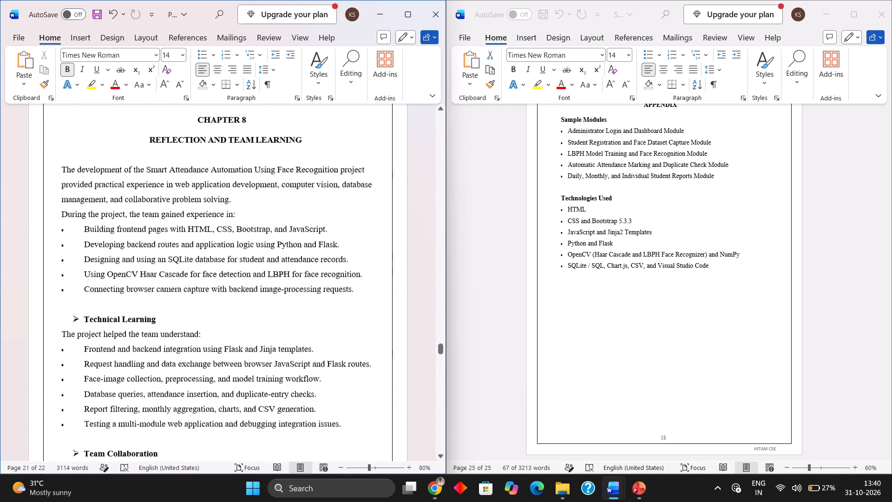
scroll(184, 315, up, 20)
scroll(184, 315, up, 13)
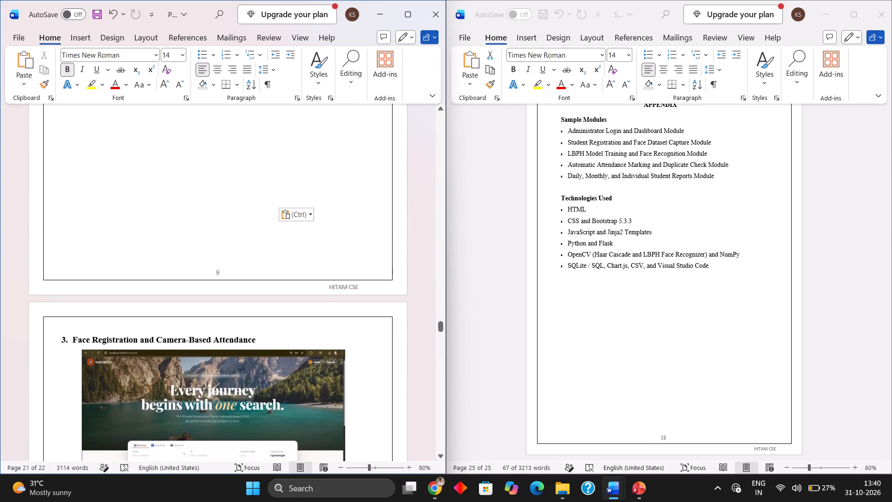
scroll(184, 315, up, 13)
scroll(184, 316, down, 8)
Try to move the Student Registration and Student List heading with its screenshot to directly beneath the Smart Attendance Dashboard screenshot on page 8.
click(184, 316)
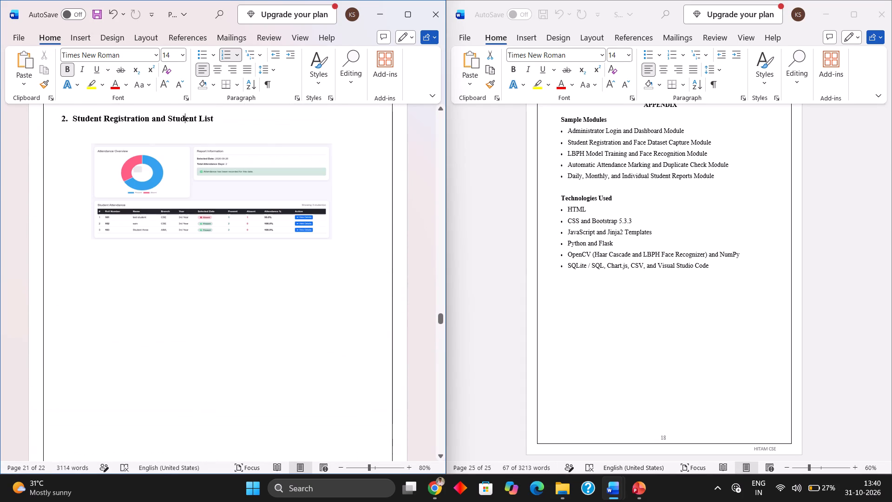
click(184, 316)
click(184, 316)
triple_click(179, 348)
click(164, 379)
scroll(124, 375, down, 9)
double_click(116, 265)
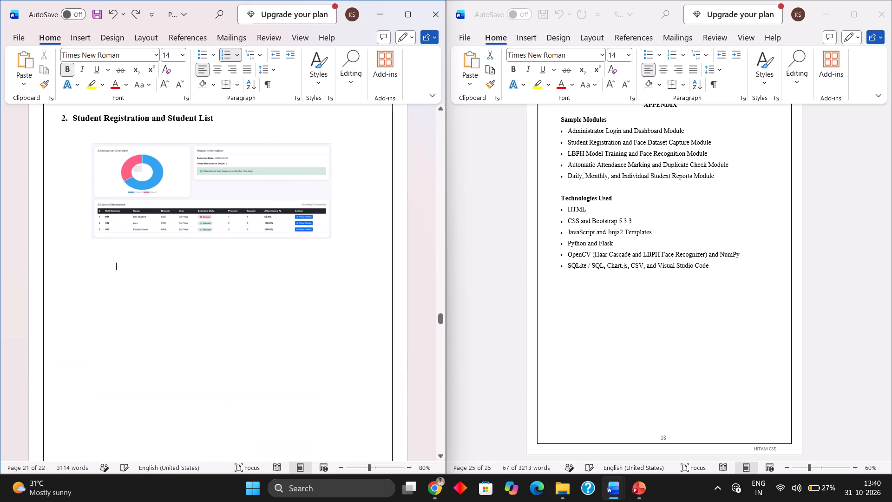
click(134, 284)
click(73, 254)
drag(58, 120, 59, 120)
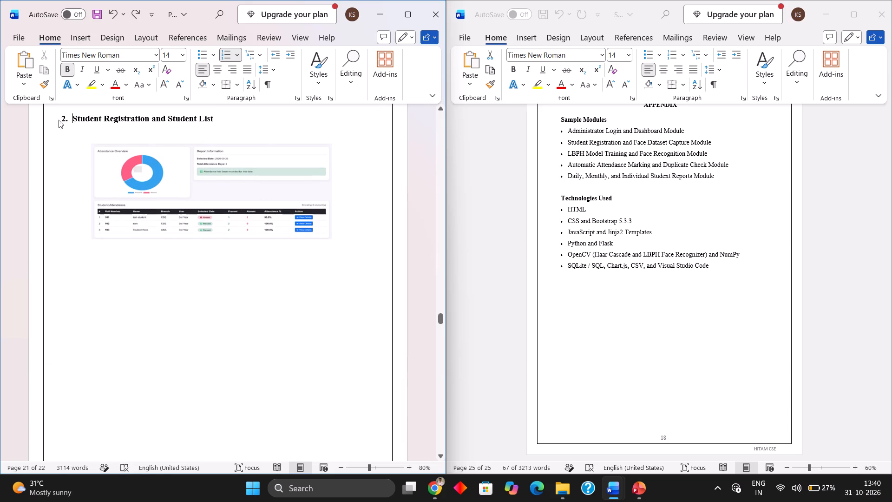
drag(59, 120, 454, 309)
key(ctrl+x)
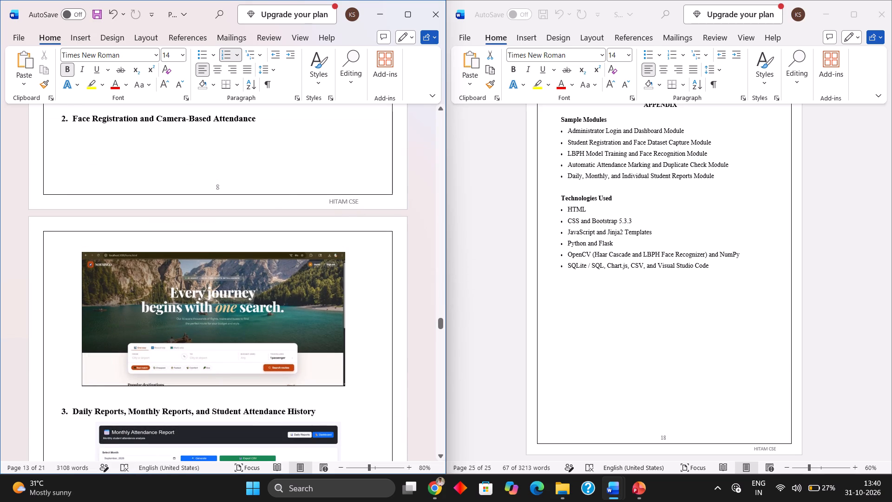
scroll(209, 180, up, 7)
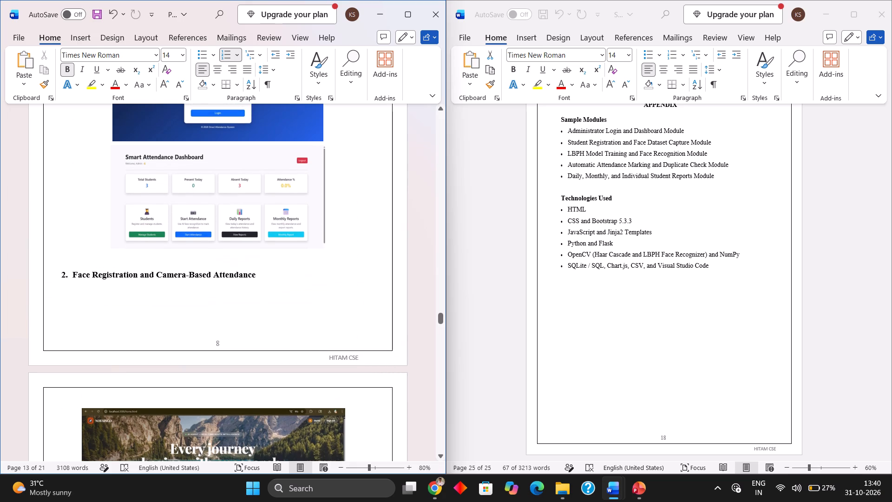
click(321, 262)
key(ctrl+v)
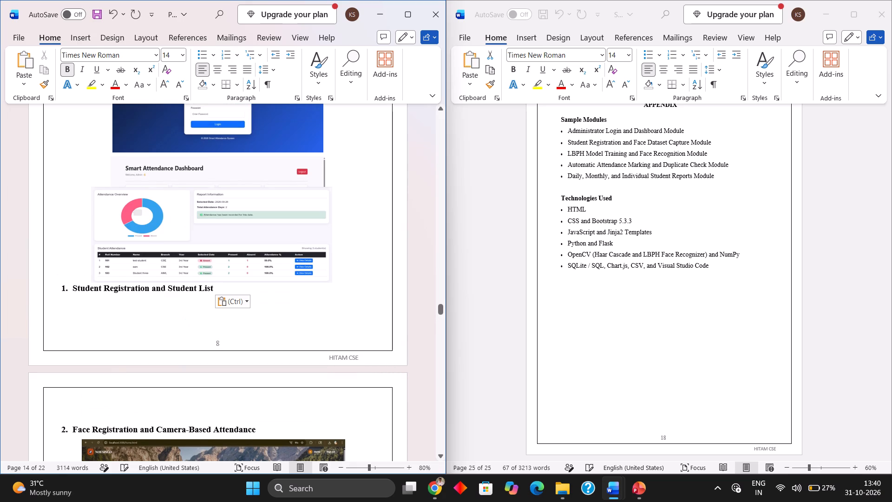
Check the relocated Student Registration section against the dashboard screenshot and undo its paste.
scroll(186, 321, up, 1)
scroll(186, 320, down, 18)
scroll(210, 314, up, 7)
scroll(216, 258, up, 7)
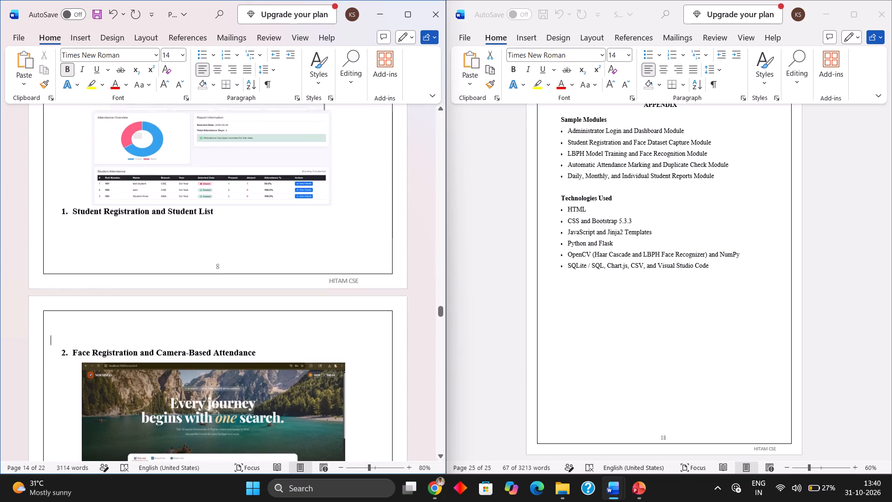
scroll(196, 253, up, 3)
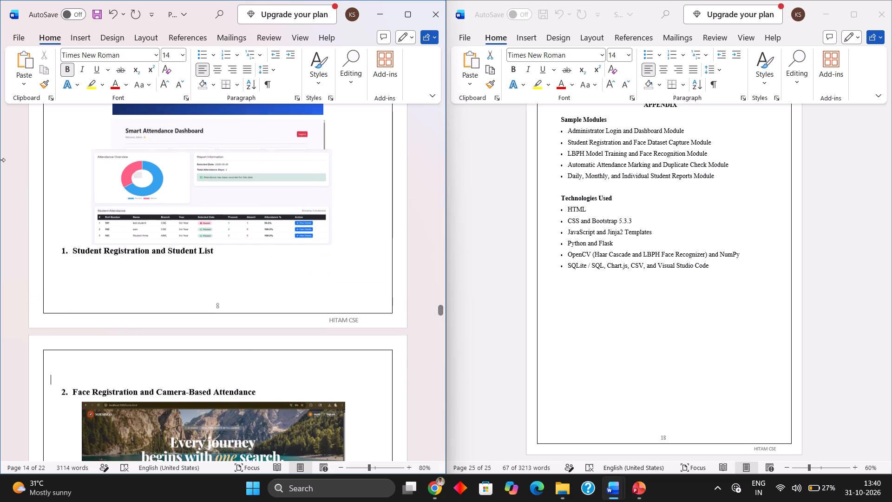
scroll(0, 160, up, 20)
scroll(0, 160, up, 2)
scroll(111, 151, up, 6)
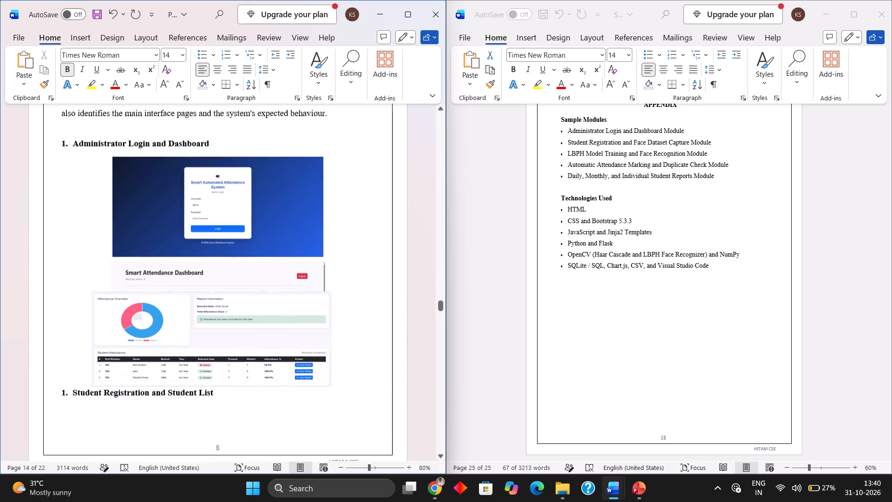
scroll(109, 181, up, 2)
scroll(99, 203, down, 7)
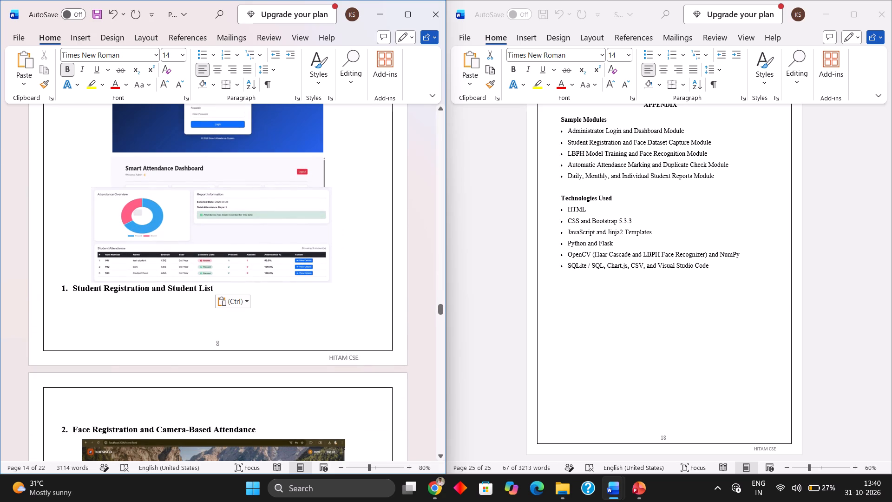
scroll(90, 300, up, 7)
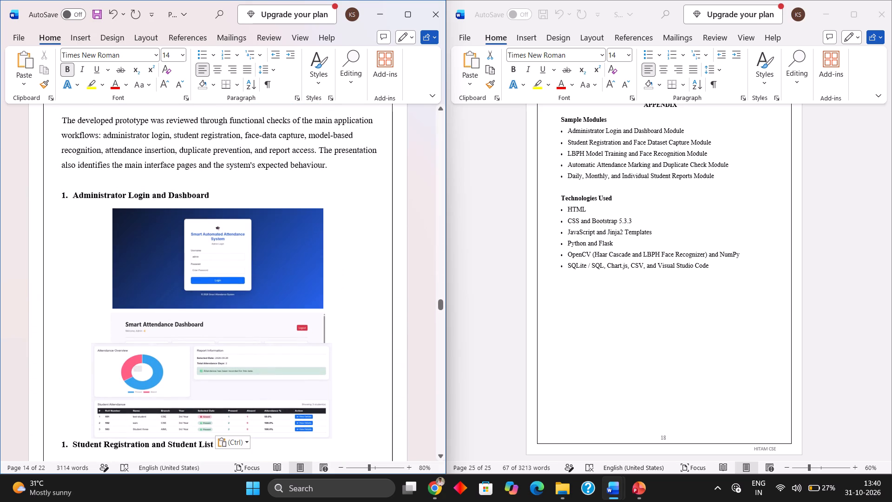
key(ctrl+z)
Examine how the results pages and the start of Chapter 8 flow without the Student Registration section.
scroll(100, 288, down, 16)
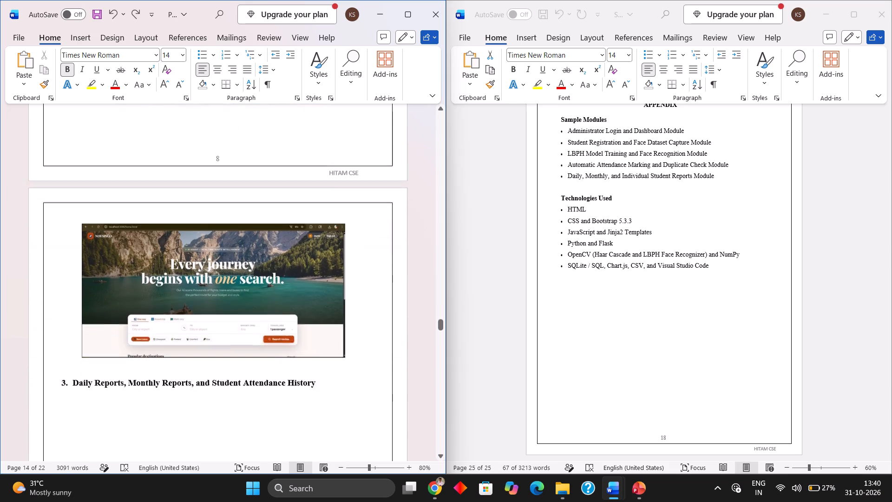
scroll(144, 270, down, 8)
scroll(146, 270, up, 1)
scroll(146, 270, down, 12)
scroll(154, 267, down, 9)
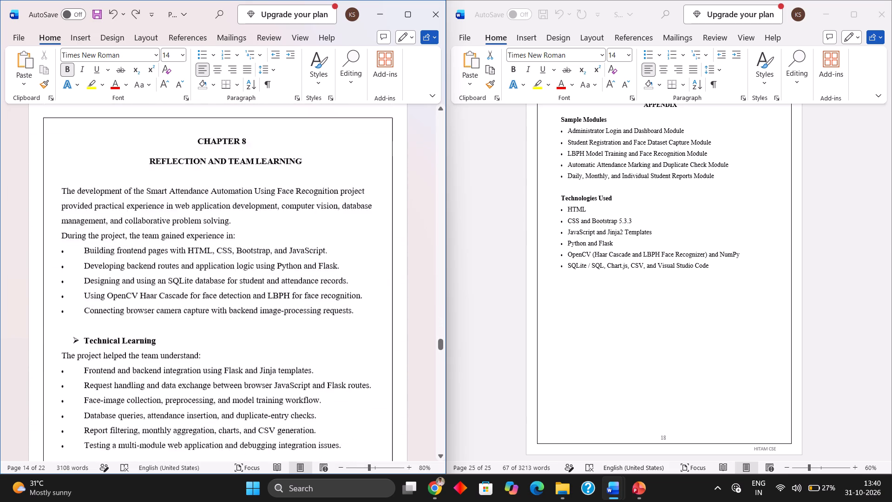
scroll(155, 267, up, 20)
scroll(155, 267, up, 14)
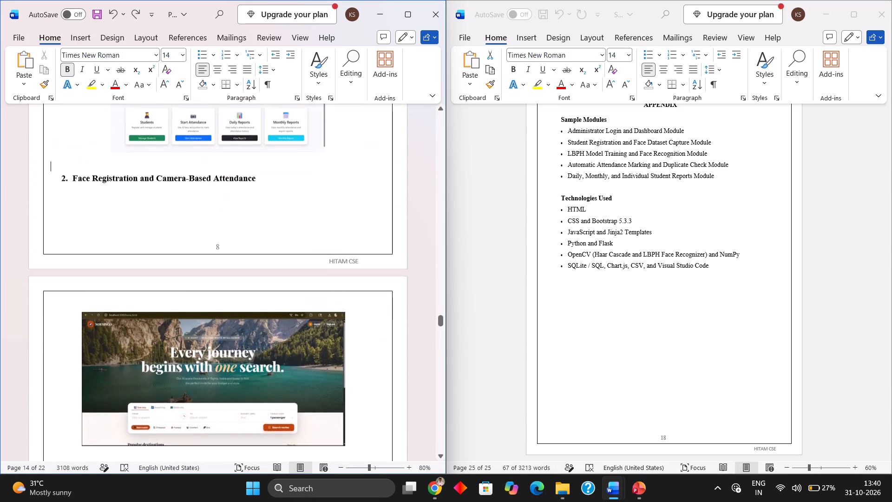
scroll(155, 267, up, 16)
scroll(155, 267, down, 17)
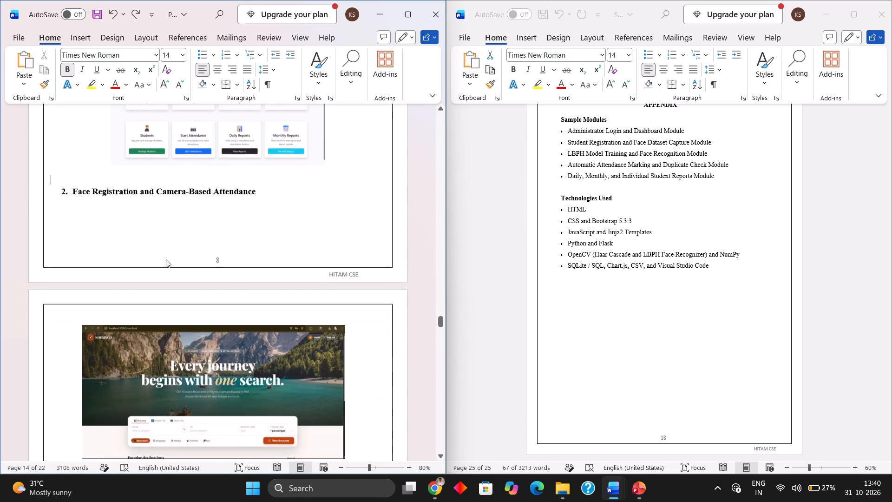
scroll(166, 259, down, 7)
scroll(130, 255, up, 8)
scroll(133, 257, down, 8)
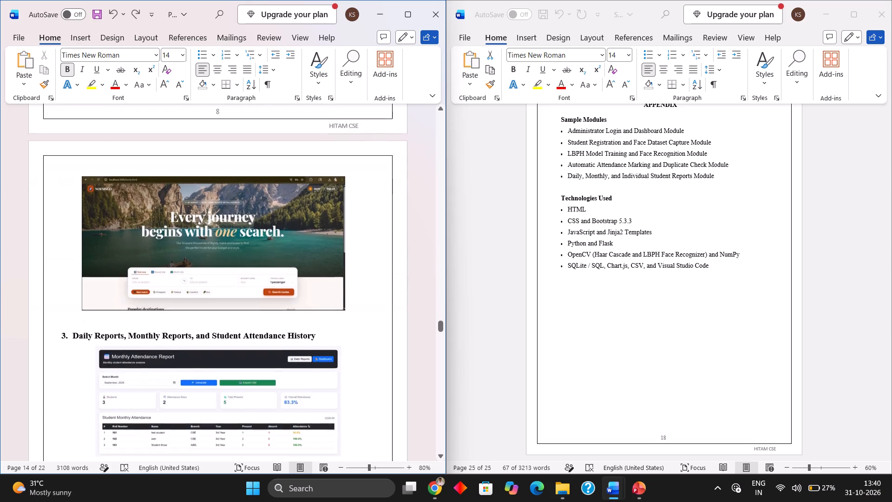
scroll(157, 261, down, 6)
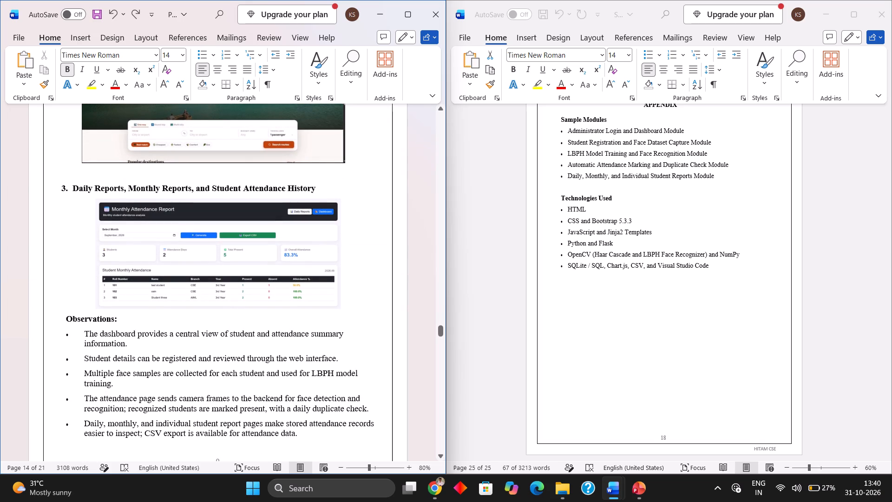
scroll(235, 259, up, 19)
scroll(235, 259, down, 5)
scroll(235, 259, up, 6)
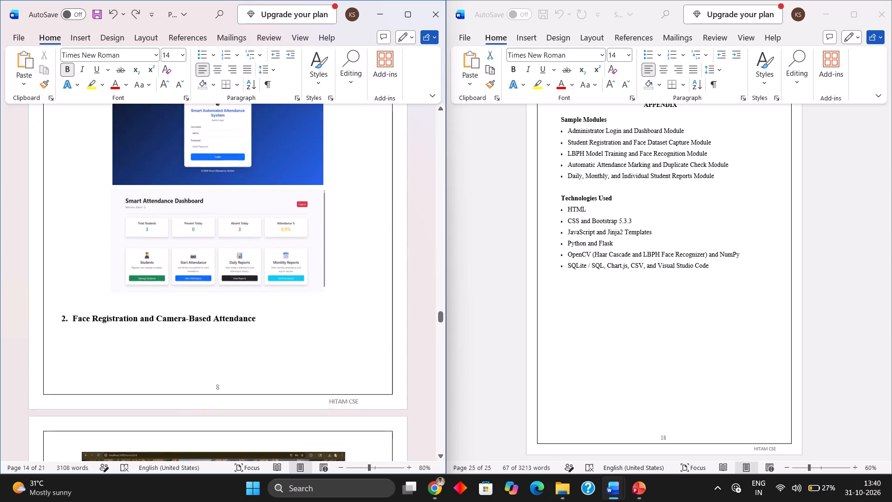
scroll(235, 259, down, 18)
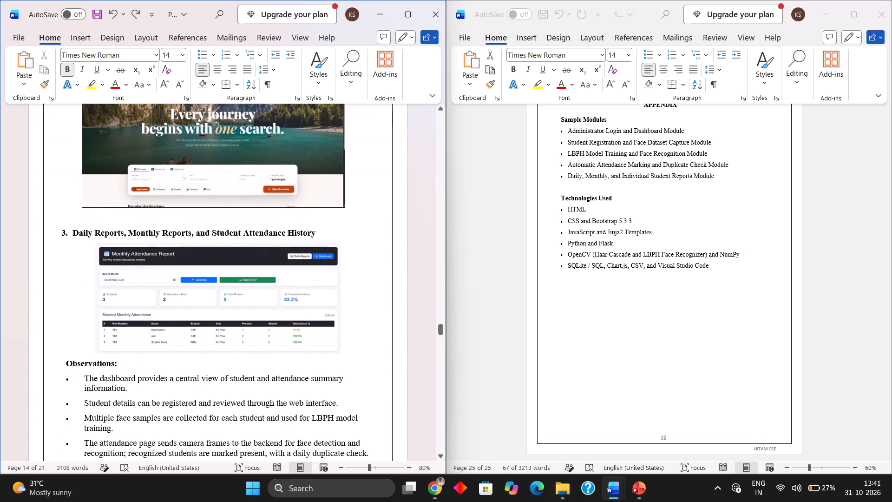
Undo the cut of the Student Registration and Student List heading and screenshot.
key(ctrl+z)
Check the Student Registration, Face Registration and Daily Reports sections for order, numbering and blank space around their screenshots.
scroll(174, 264, down, 1)
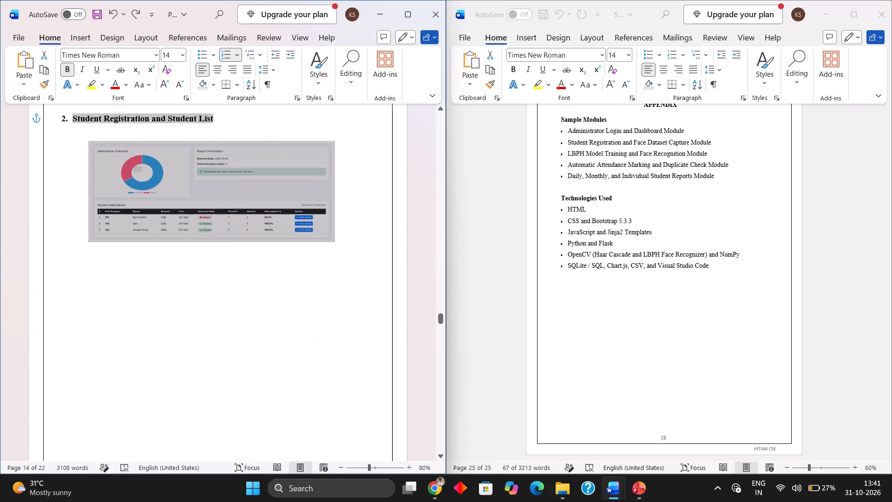
scroll(174, 264, down, 1)
scroll(173, 264, up, 2)
scroll(177, 261, down, 18)
scroll(198, 253, down, 7)
scroll(199, 252, up, 6)
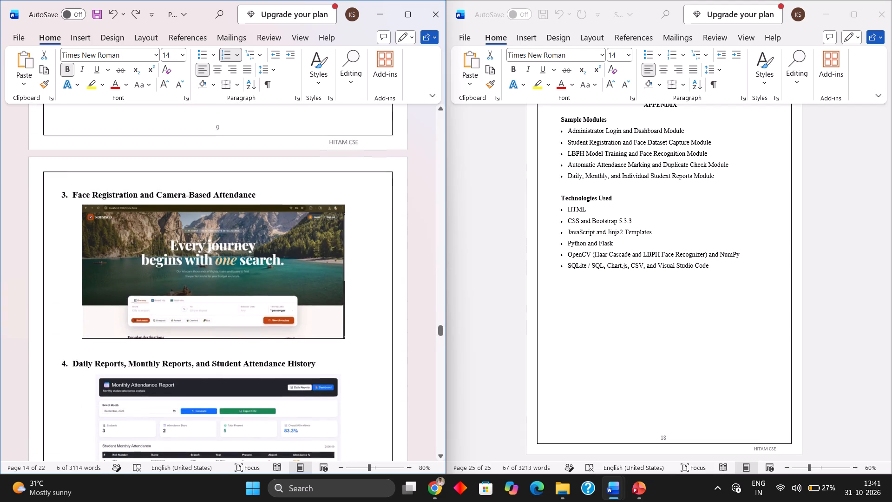
scroll(199, 252, up, 9)
click(199, 252)
scroll(199, 252, up, 7)
scroll(199, 252, down, 7)
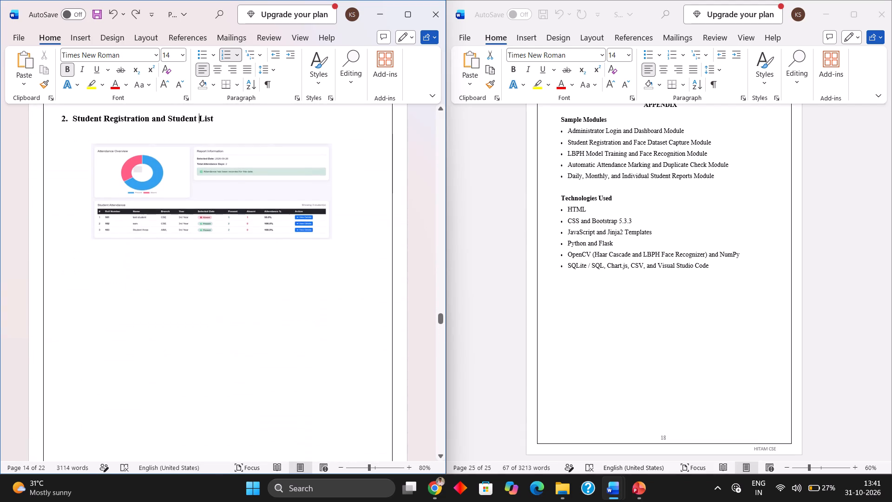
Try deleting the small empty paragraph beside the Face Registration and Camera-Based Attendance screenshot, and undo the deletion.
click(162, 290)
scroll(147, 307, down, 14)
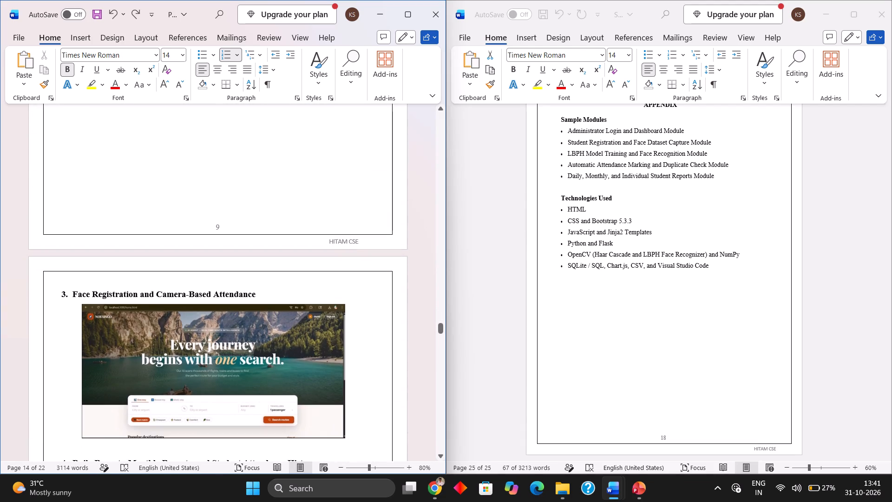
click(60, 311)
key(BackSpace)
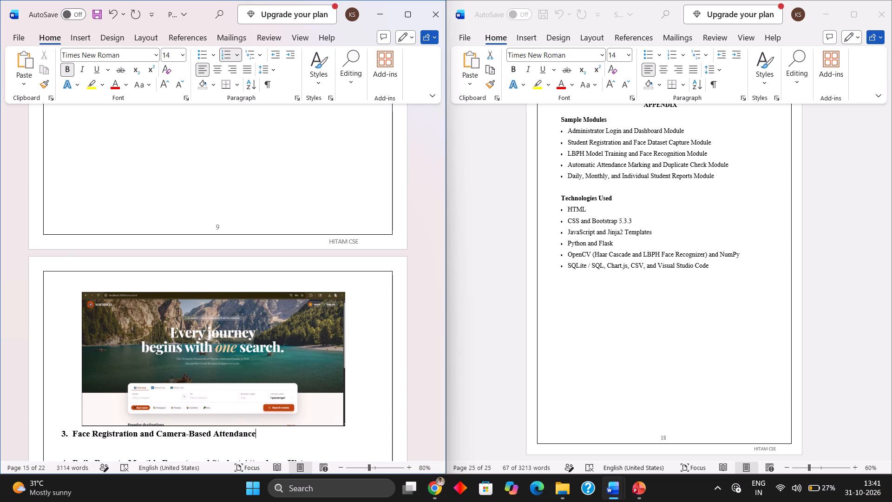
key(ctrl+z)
Cut the Student Registration and Student List heading together with its attendance overview screenshot from the results chapter.
scroll(57, 266, up, 6)
click(98, 271)
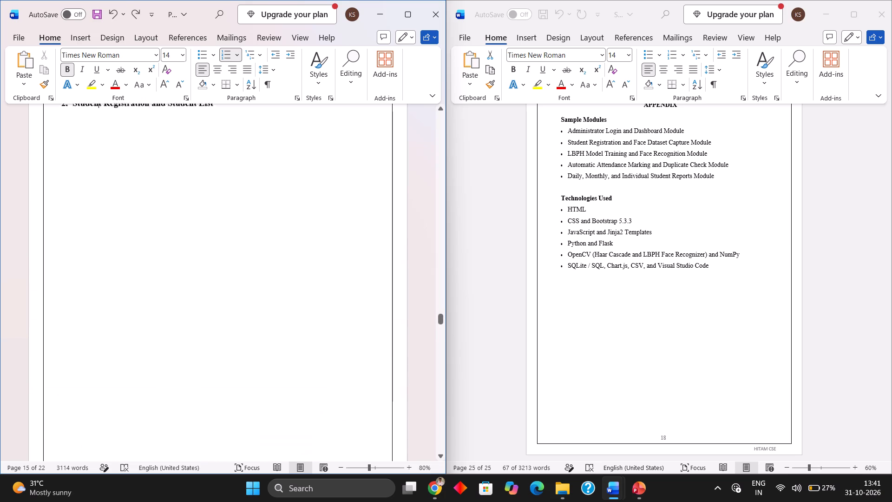
scroll(98, 271, up, 6)
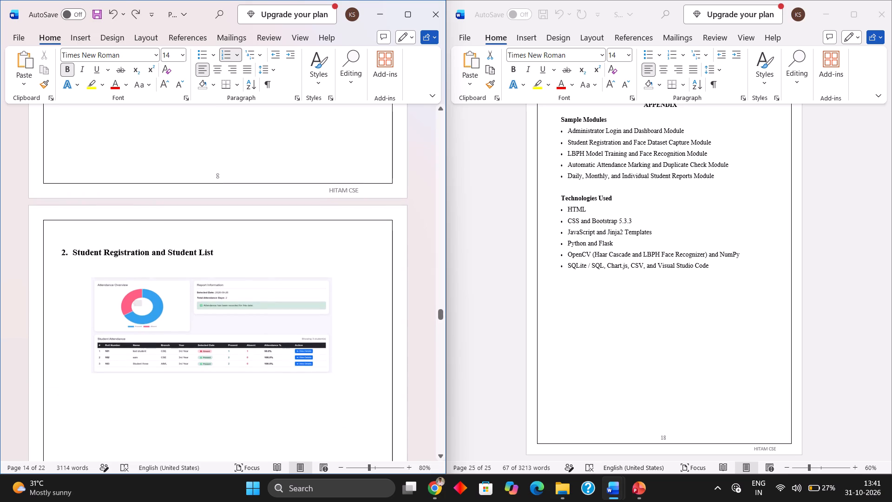
drag(86, 284, 87, 284)
drag(87, 284, 230, 376)
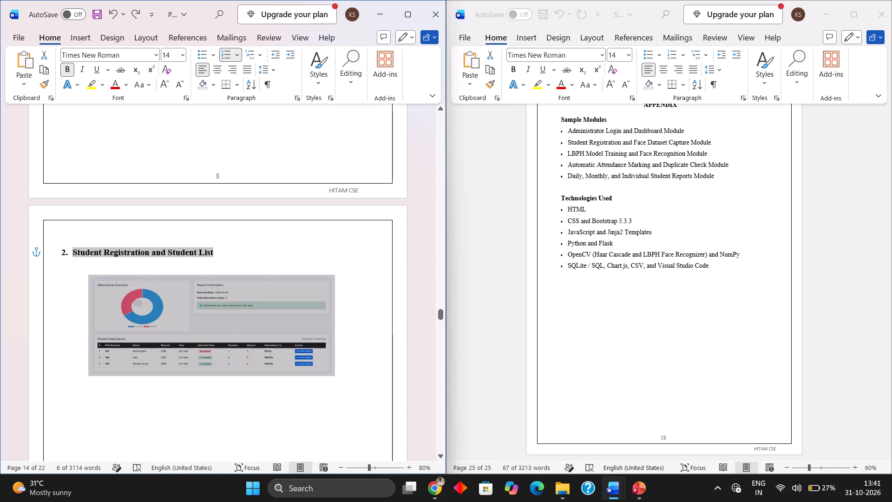
key(ctrl+x)
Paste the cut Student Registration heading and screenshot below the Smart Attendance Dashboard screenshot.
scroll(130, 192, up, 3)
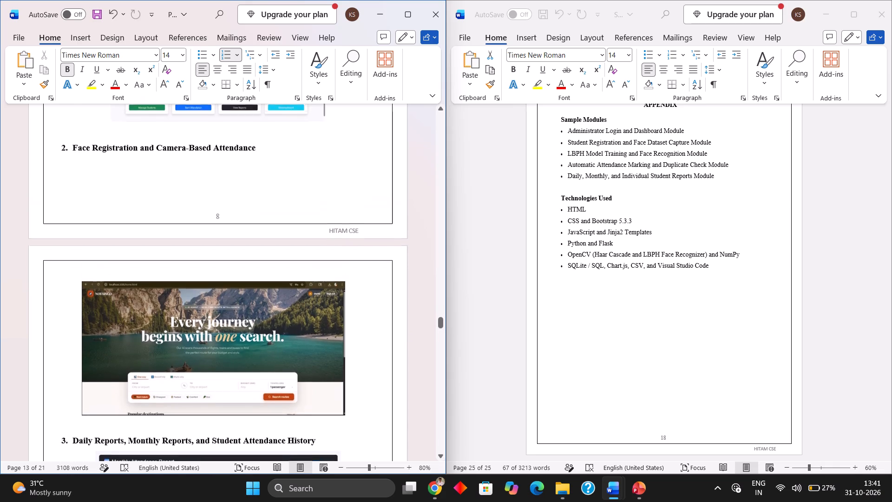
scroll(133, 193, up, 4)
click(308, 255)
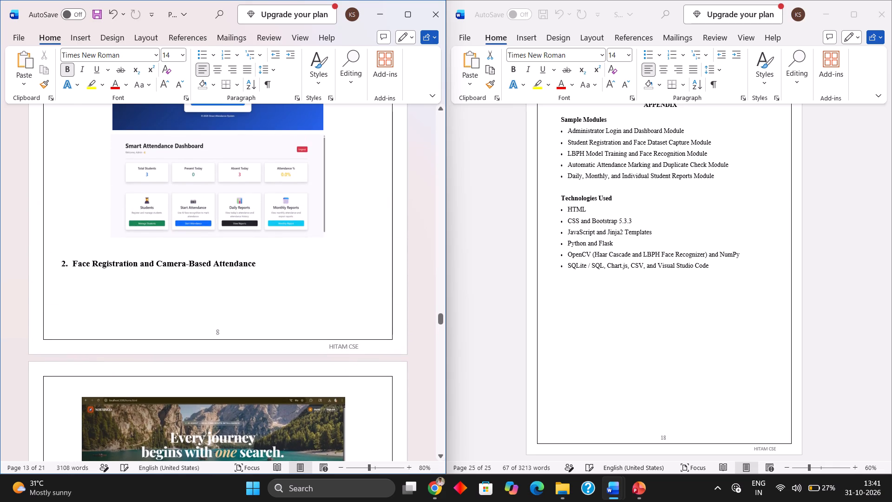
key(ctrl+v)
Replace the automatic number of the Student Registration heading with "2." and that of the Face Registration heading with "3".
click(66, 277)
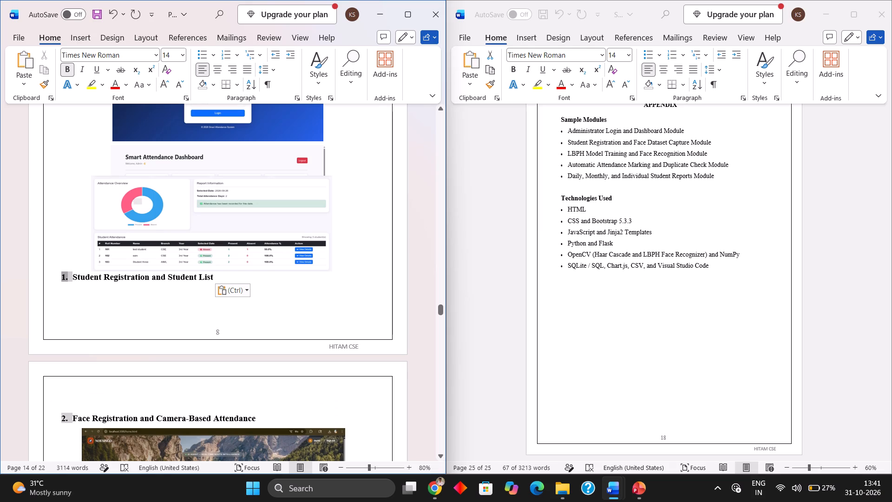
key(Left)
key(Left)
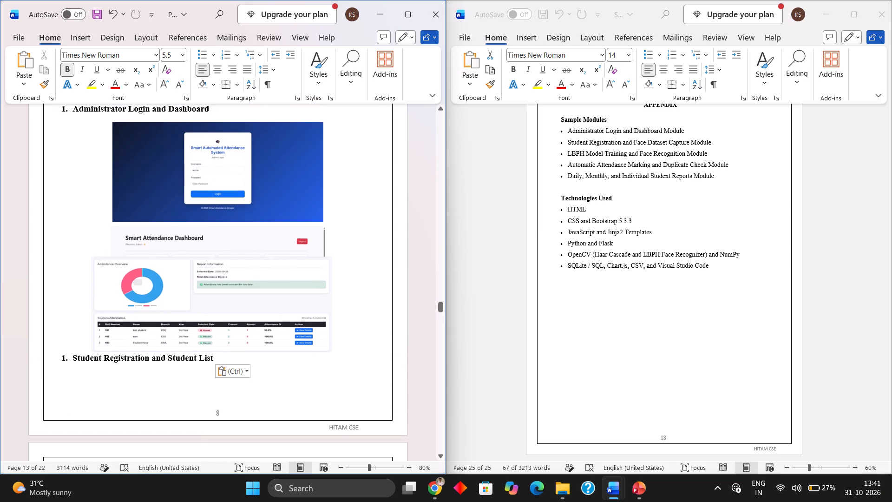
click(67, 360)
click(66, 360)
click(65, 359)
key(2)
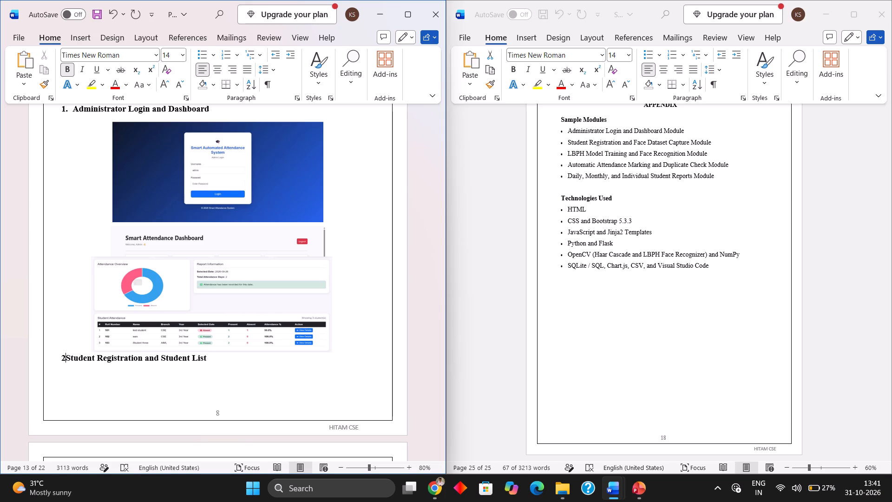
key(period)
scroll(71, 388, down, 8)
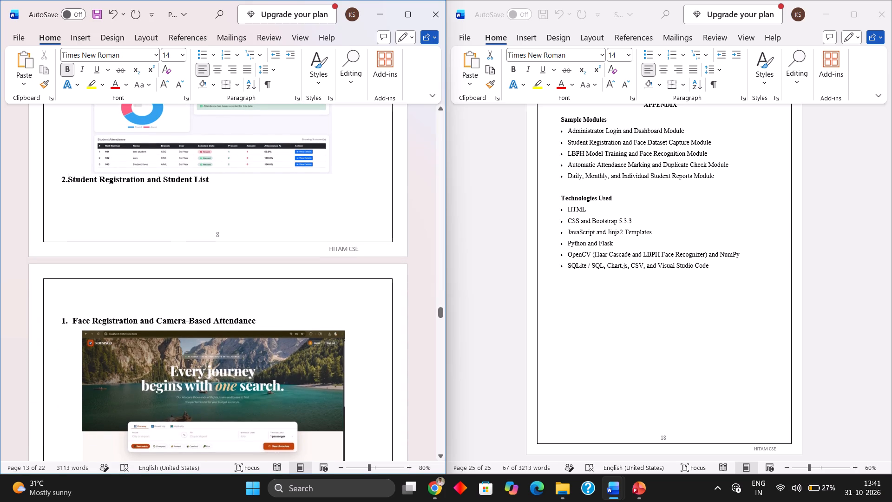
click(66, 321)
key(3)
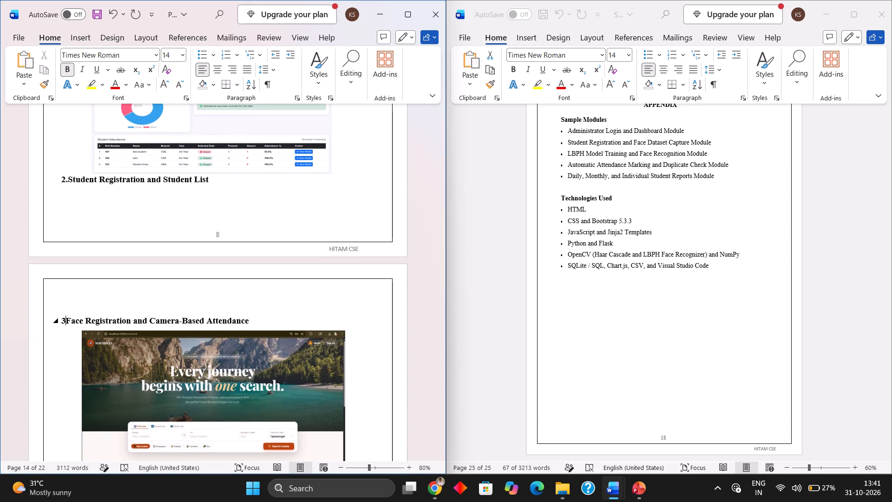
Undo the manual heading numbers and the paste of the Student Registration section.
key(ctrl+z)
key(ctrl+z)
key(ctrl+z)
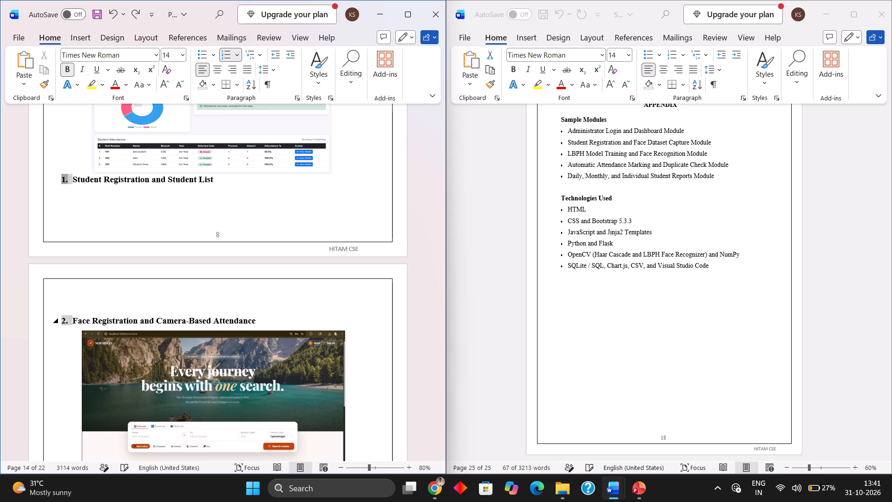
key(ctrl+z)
Examine how the results pages flow without the Student Registration section and how all the report's pages look in overview.
scroll(116, 326, up, 11)
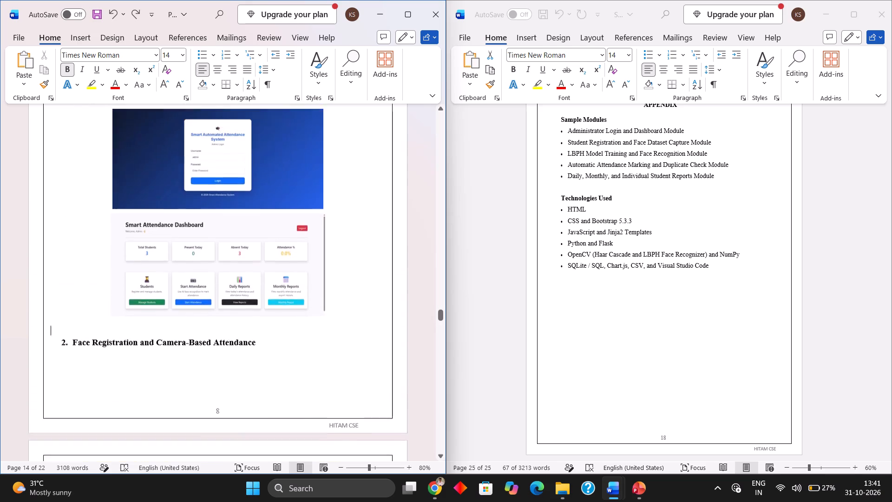
scroll(116, 327, up, 9)
scroll(132, 329, down, 17)
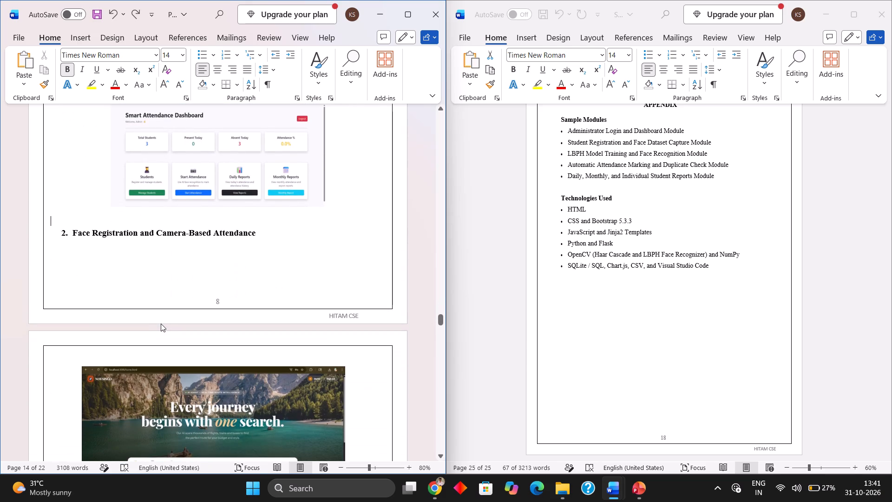
ctrl+scroll(169, 322, down, 9)
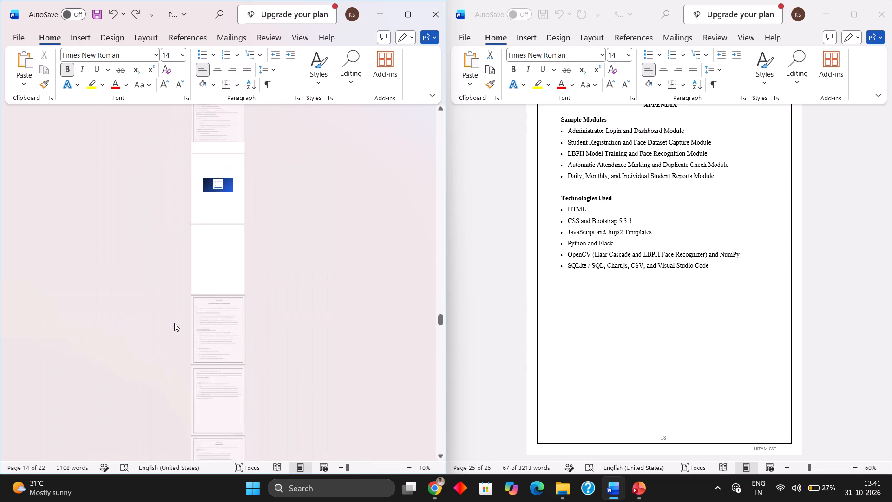
scroll(266, 295, up, 8)
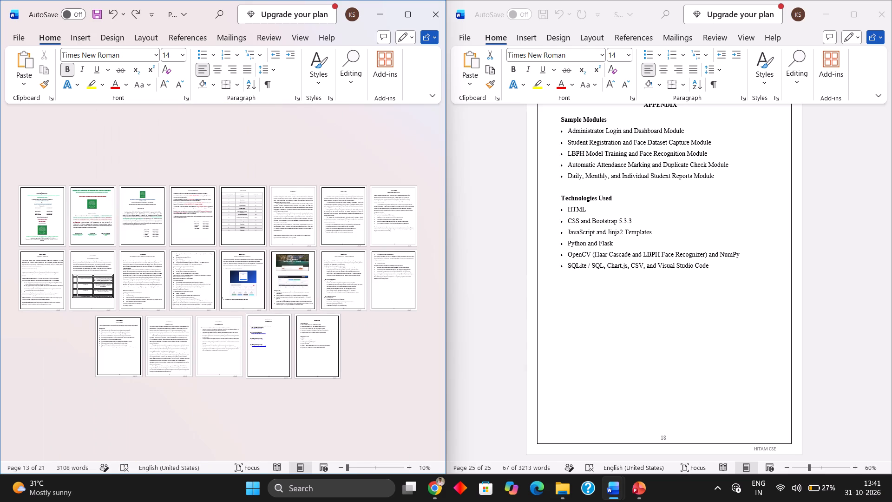
click(261, 275)
click(274, 421)
scroll(258, 401, up, 12)
click(260, 424)
Review the report backward from the References through Future Scope and Advantages to the Team Collaboration and Challenges Faced pages.
click(374, 467)
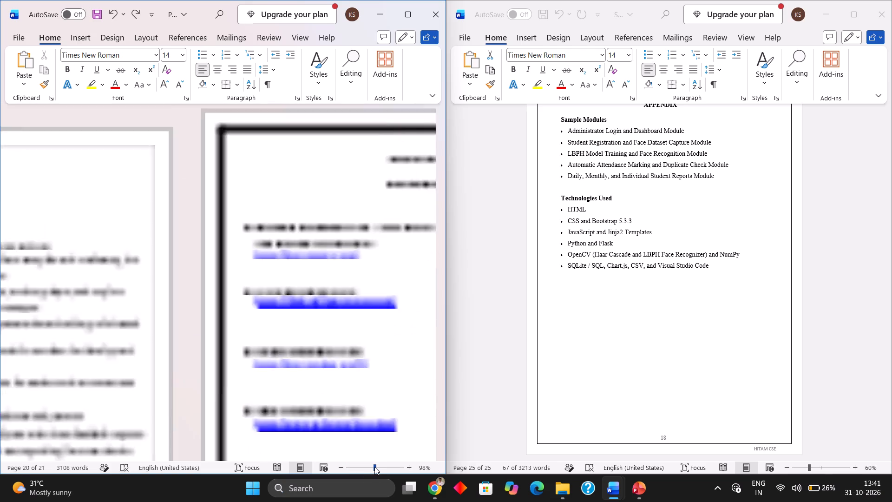
drag(374, 467, 367, 467)
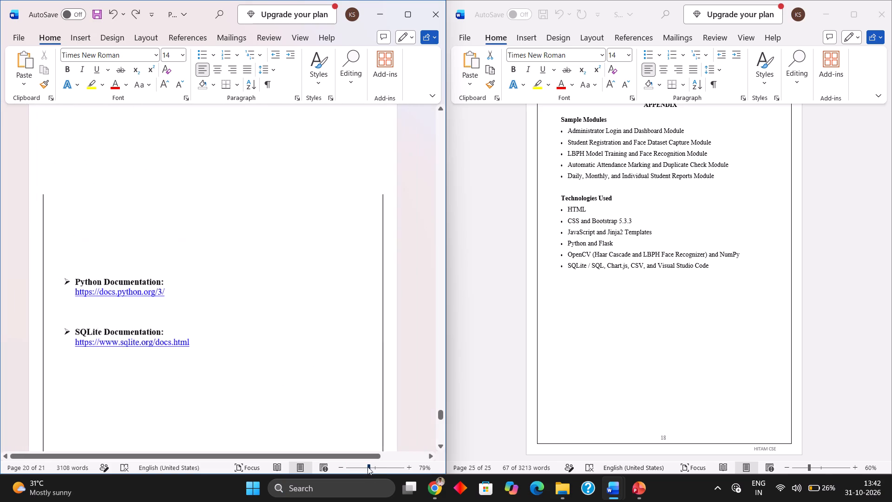
drag(367, 467, 360, 467)
scroll(220, 317, up, 18)
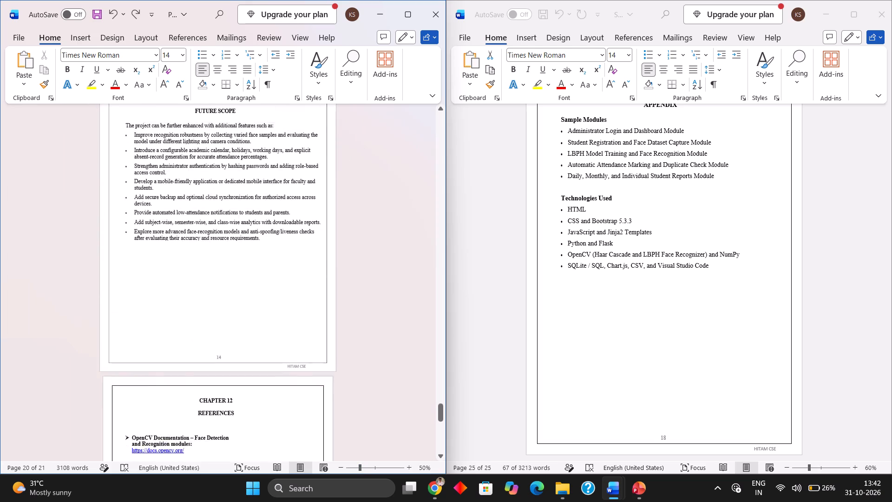
scroll(220, 317, up, 20)
scroll(220, 317, up, 20)
scroll(220, 317, up, 12)
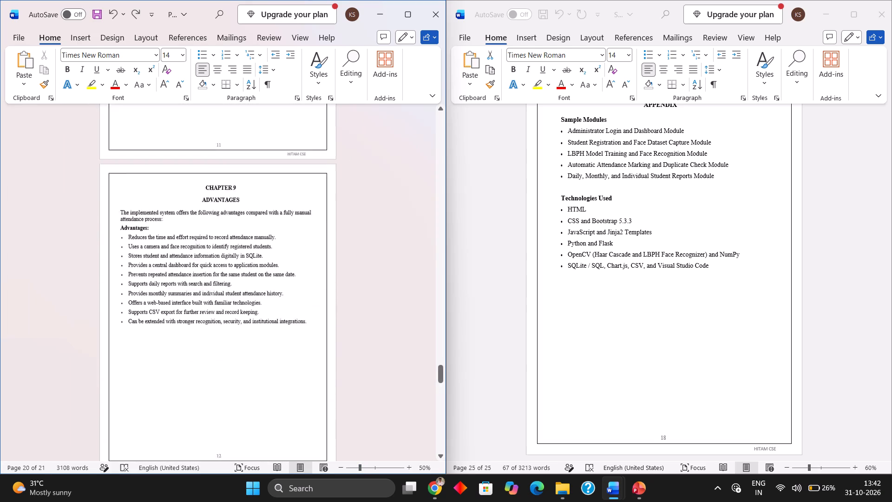
scroll(416, 372, up, 16)
scroll(348, 357, up, 8)
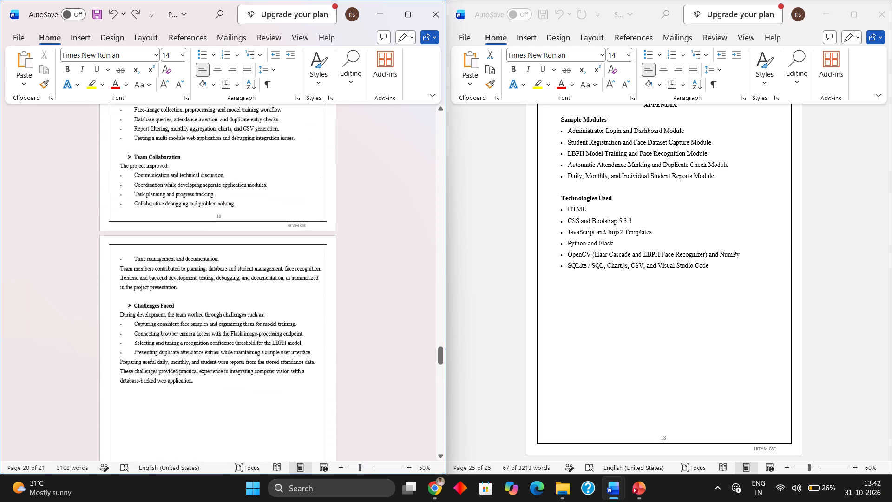
Switch to the Windows mouse settings and set the lines to scroll at a time to 15.
click(312, 489)
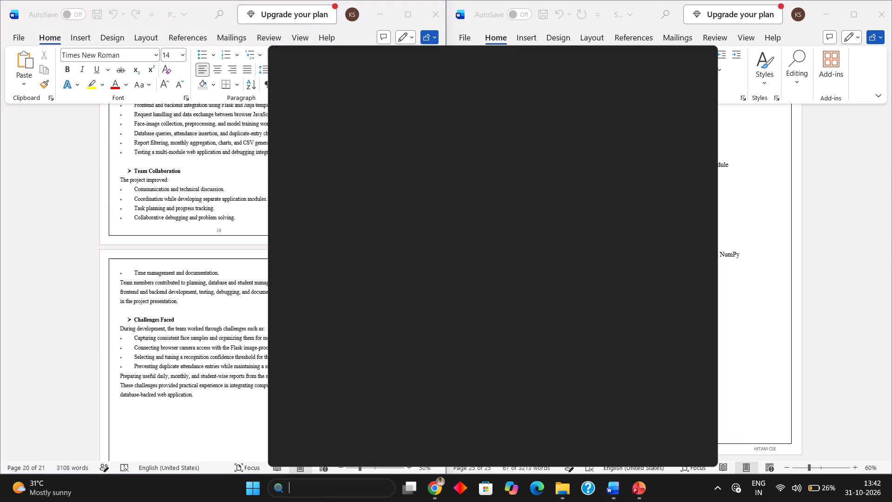
text(mouse)
key(Return)
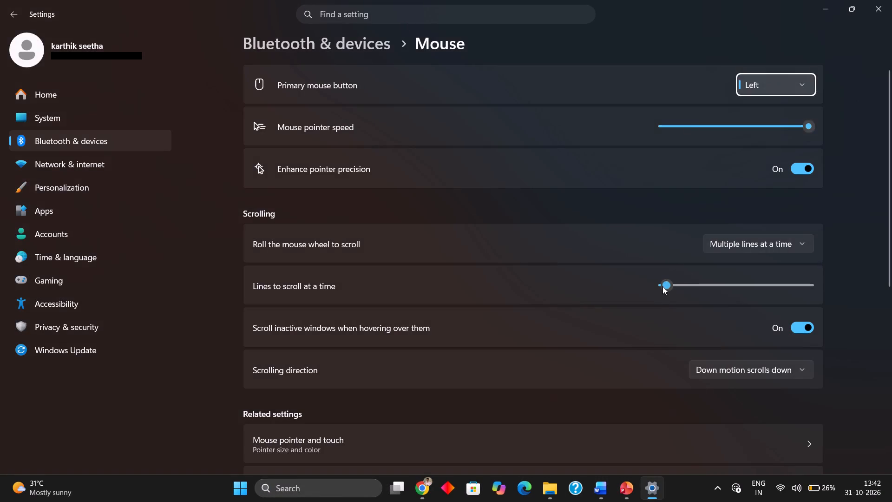
drag(664, 286, 678, 289)
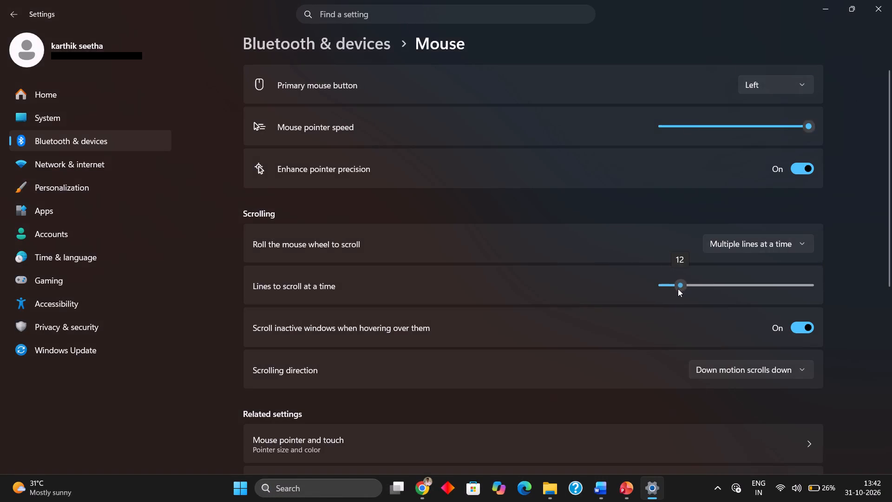
drag(678, 289, 683, 291)
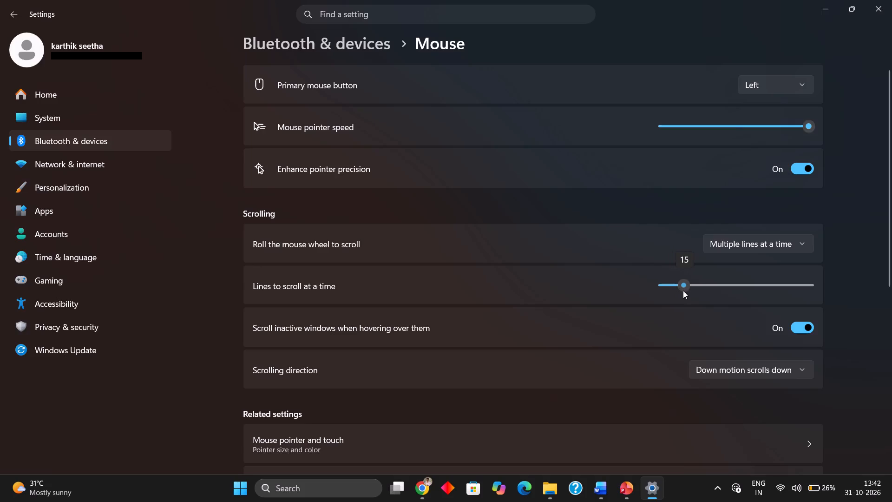
drag(683, 291, 682, 291)
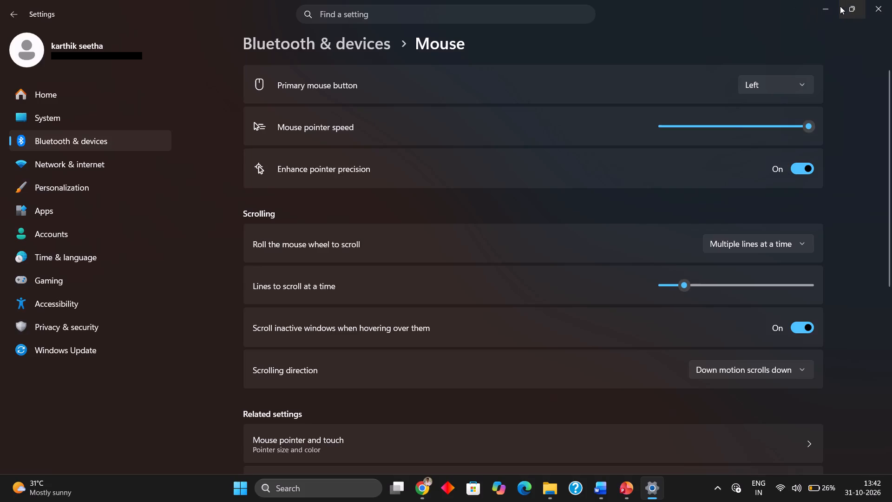
click(834, 6)
Review the report backward from Chapter 7 Results and Observations through the earlier chapters to the Acknowledgement and Declaration pages.
scroll(372, 310, up, 13)
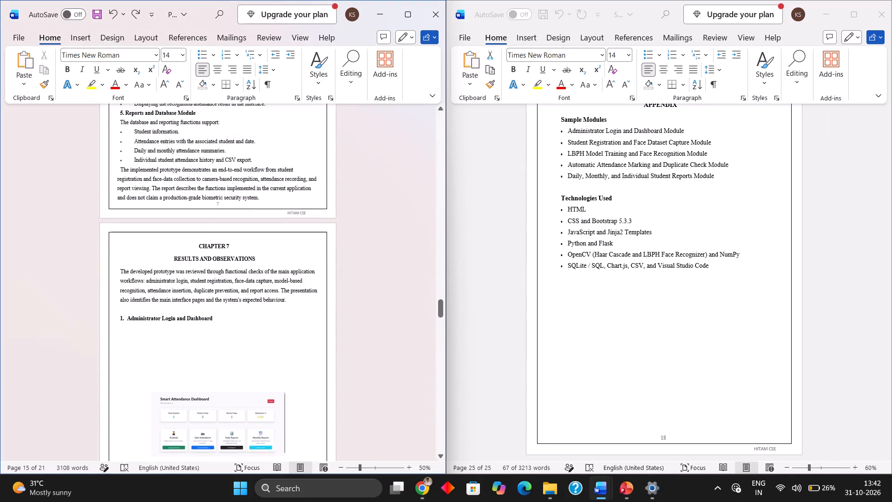
scroll(370, 304, down, 4)
scroll(370, 304, up, 6)
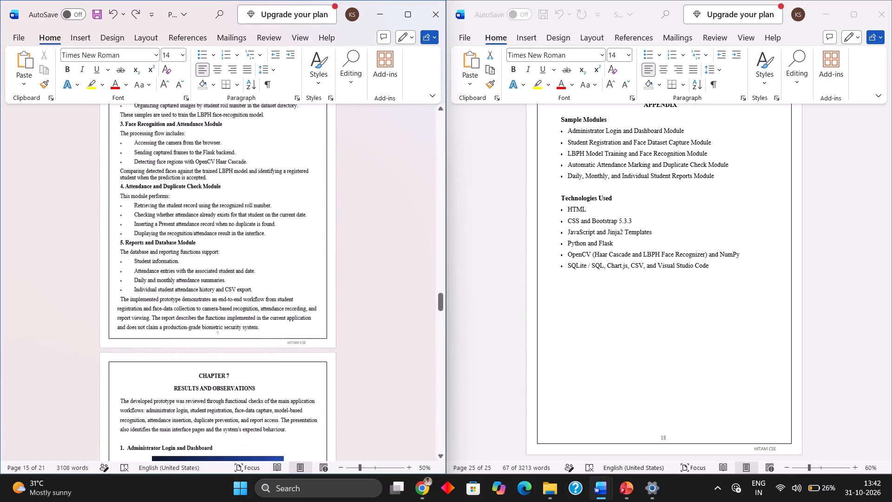
scroll(370, 304, up, 2)
scroll(370, 304, down, 1)
scroll(370, 304, up, 1)
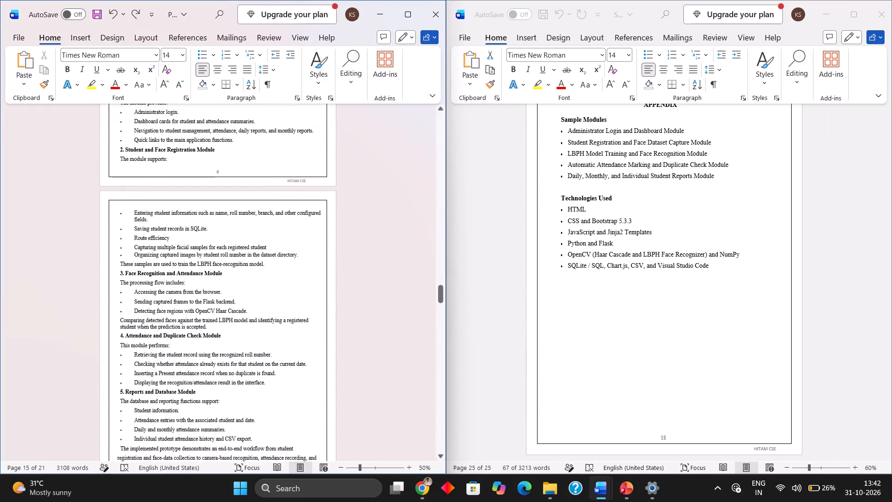
scroll(370, 304, up, 11)
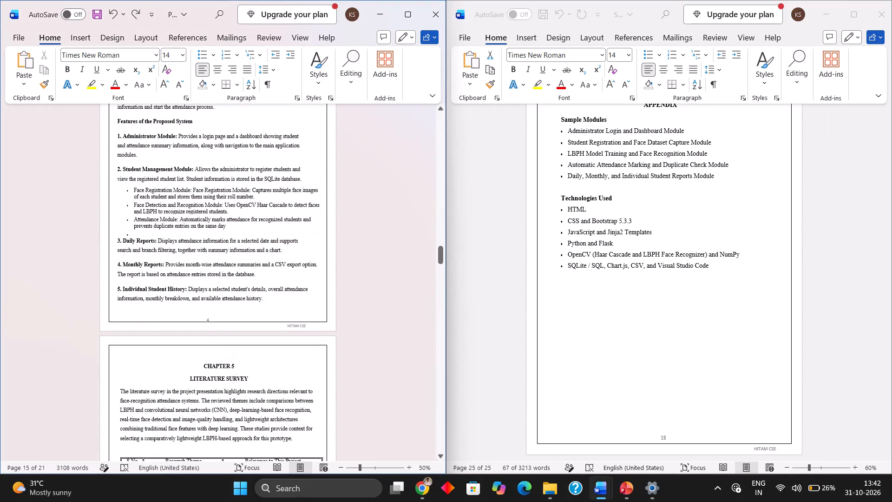
scroll(370, 304, up, 20)
scroll(370, 304, up, 4)
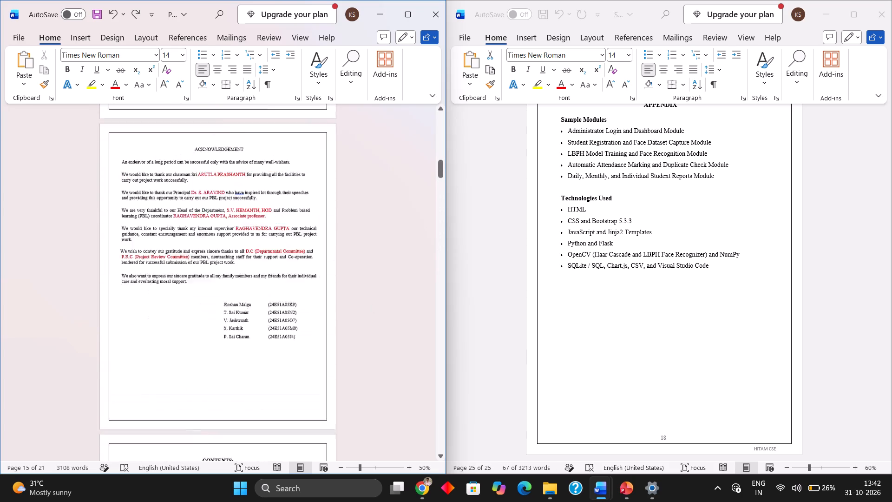
scroll(370, 304, up, 1)
scroll(370, 304, down, 6)
scroll(370, 304, up, 6)
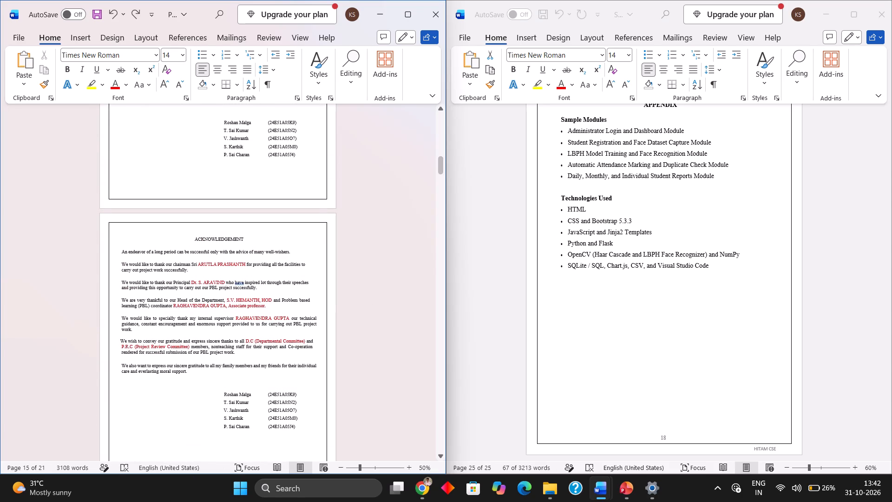
scroll(309, 411, up, 5)
scroll(233, 327, down, 5)
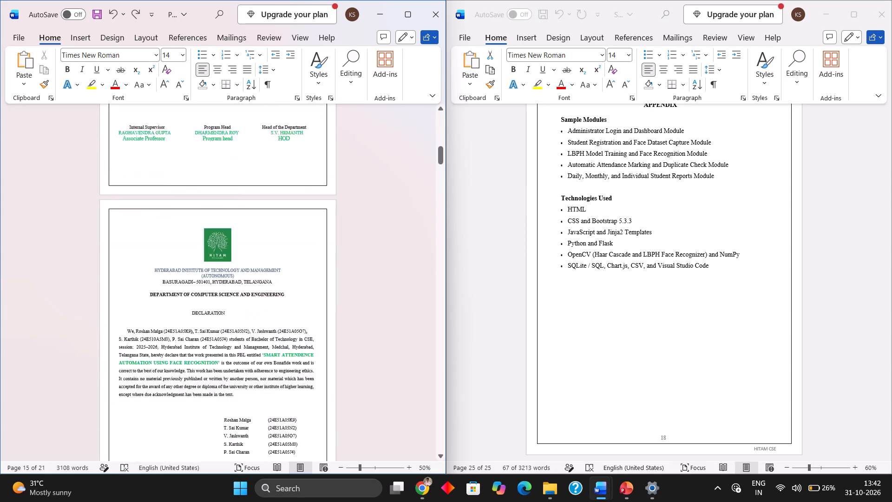
scroll(233, 327, down, 2)
Maximize the report window and review the Acknowledgement, Contents and Chapters 1 to 4 pages side by side.
drag(198, 9, 324, 0)
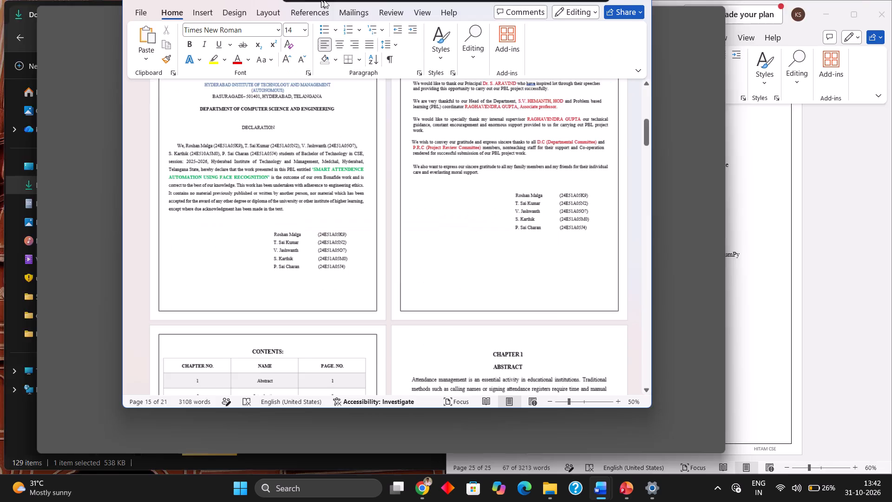
drag(324, 0, 325, 0)
scroll(352, 223, down, 7)
scroll(715, 227, up, 3)
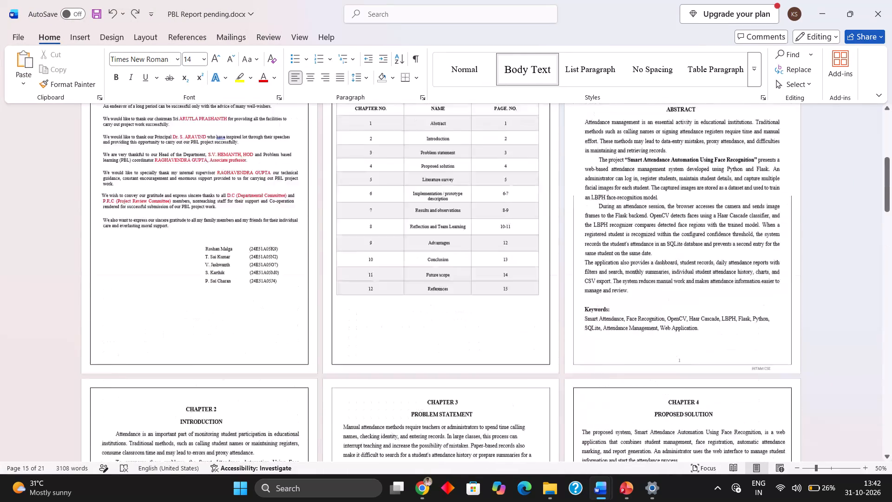
scroll(715, 227, up, 10)
scroll(676, 271, down, 7)
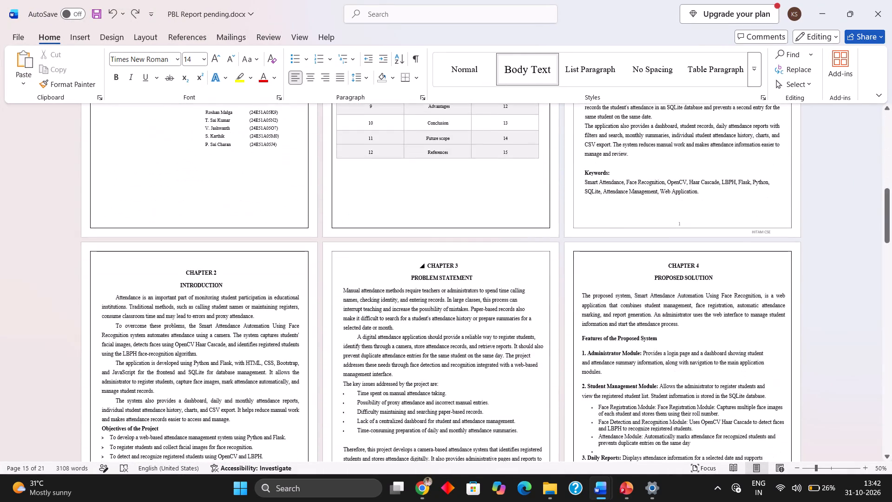
scroll(486, 258, up, 2)
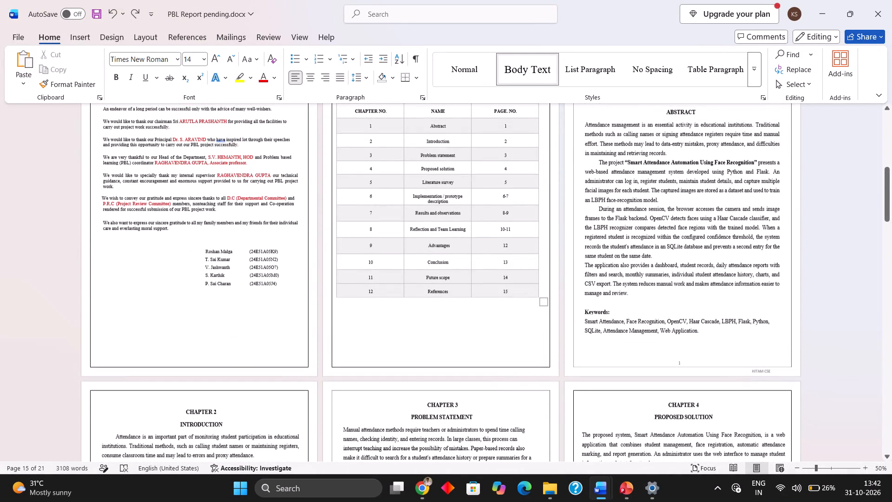
scroll(477, 221, down, 1)
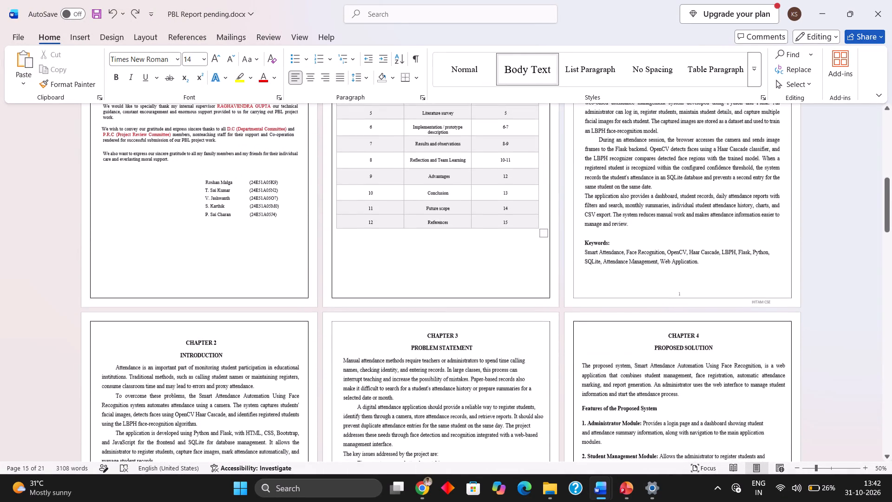
scroll(477, 221, down, 4)
scroll(516, 228, up, 1)
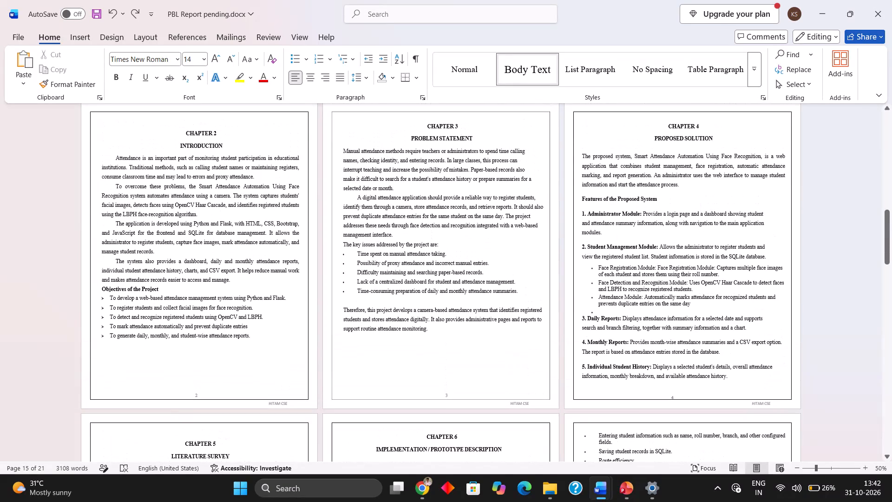
scroll(516, 228, up, 4)
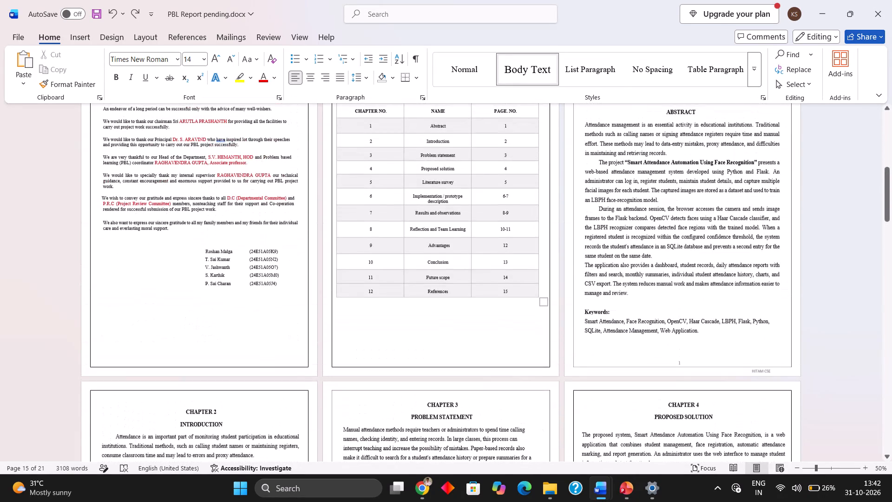
scroll(516, 228, down, 5)
scroll(516, 228, up, 1)
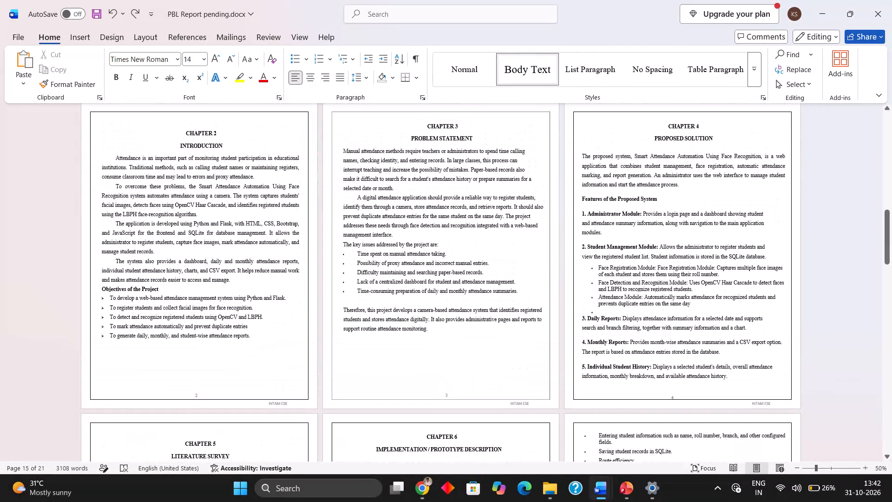
scroll(516, 228, down, 3)
scroll(346, 231, up, 6)
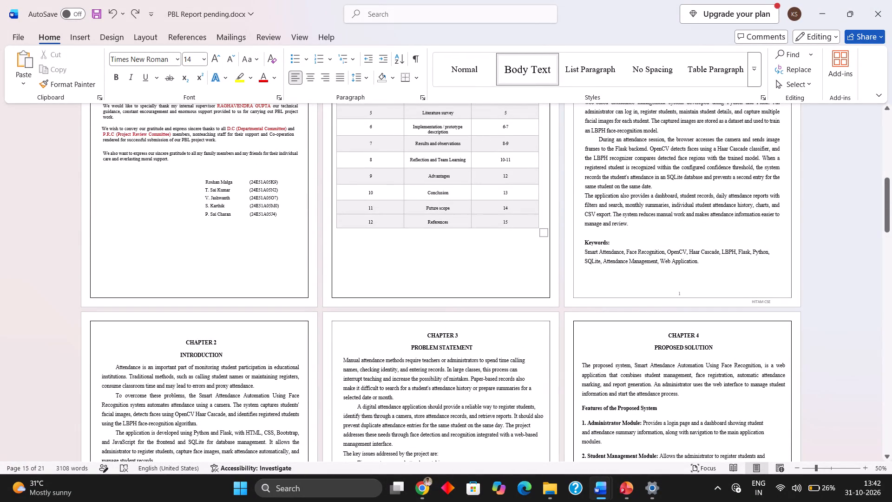
scroll(516, 132, down, 5)
scroll(516, 132, up, 2)
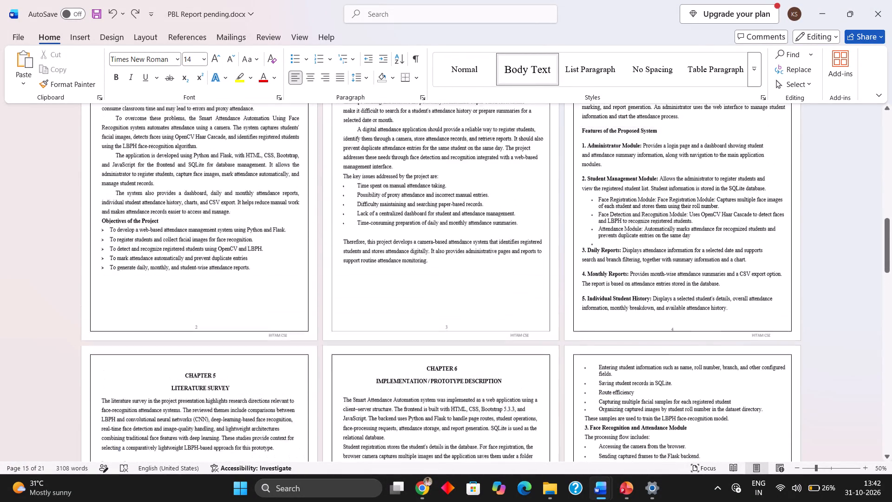
Examine Chapters 5 to 8, checking how the screenshots and headings are laid out in Results and Observations.
scroll(516, 132, down, 5)
scroll(516, 132, up, 1)
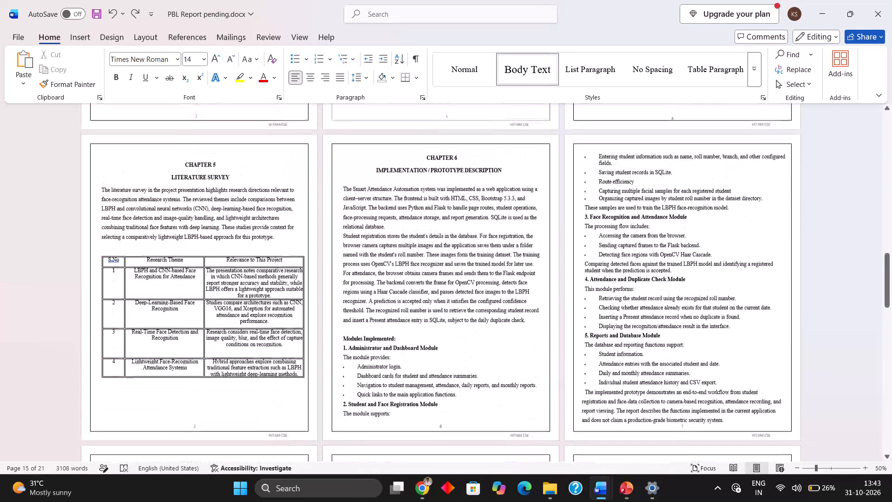
scroll(617, 161, down, 2)
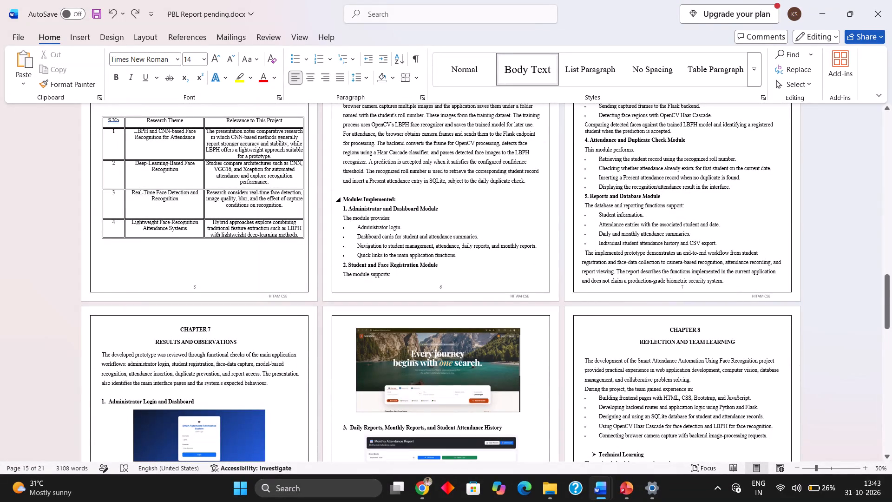
scroll(490, 269, up, 3)
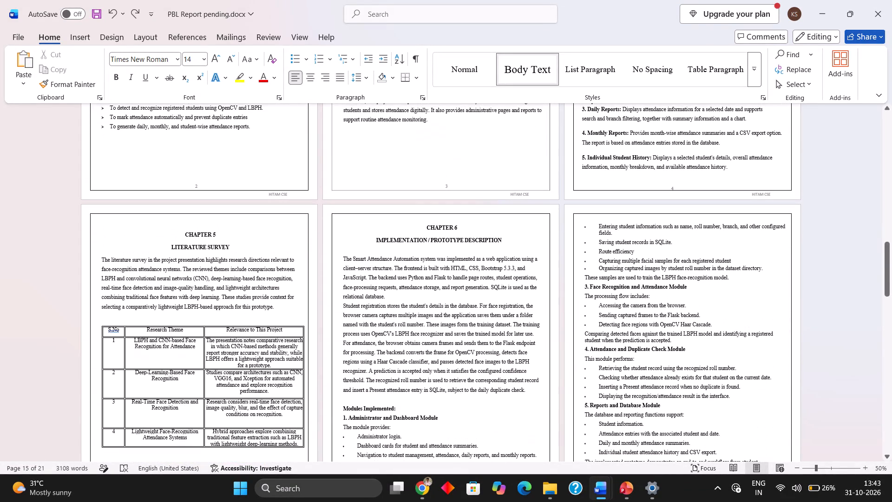
scroll(490, 269, down, 3)
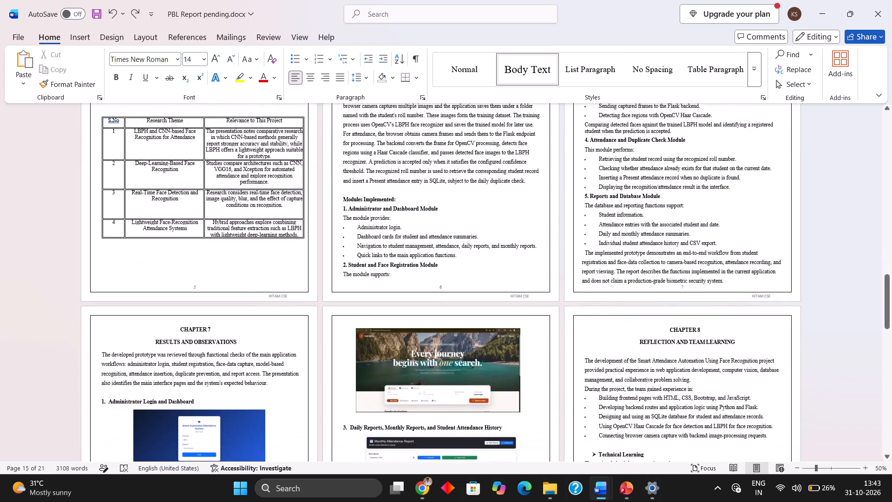
scroll(490, 269, up, 9)
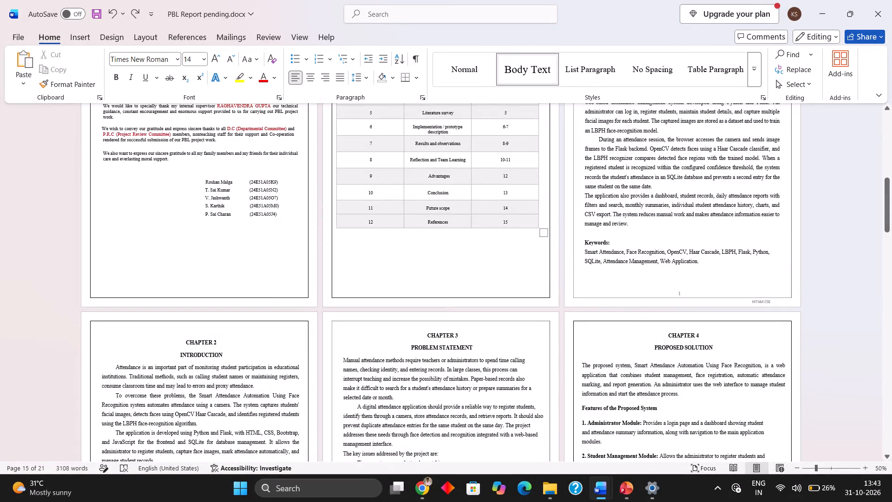
scroll(496, 145, down, 7)
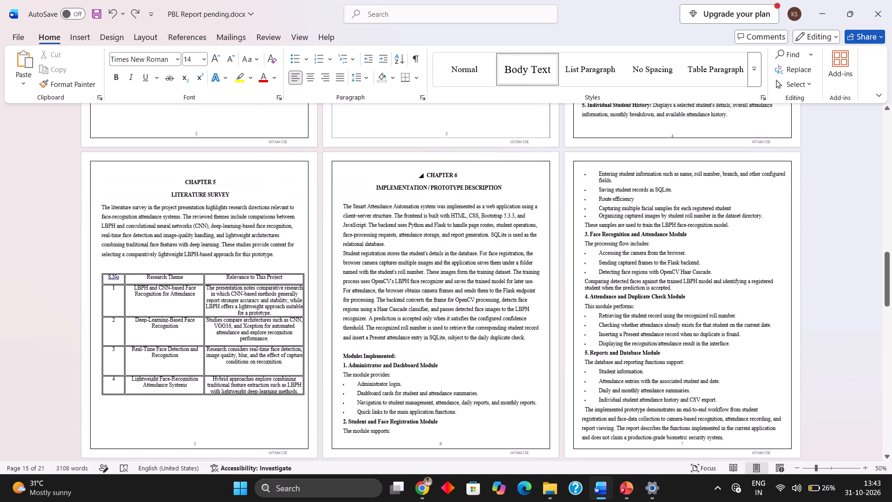
scroll(512, 210, down, 5)
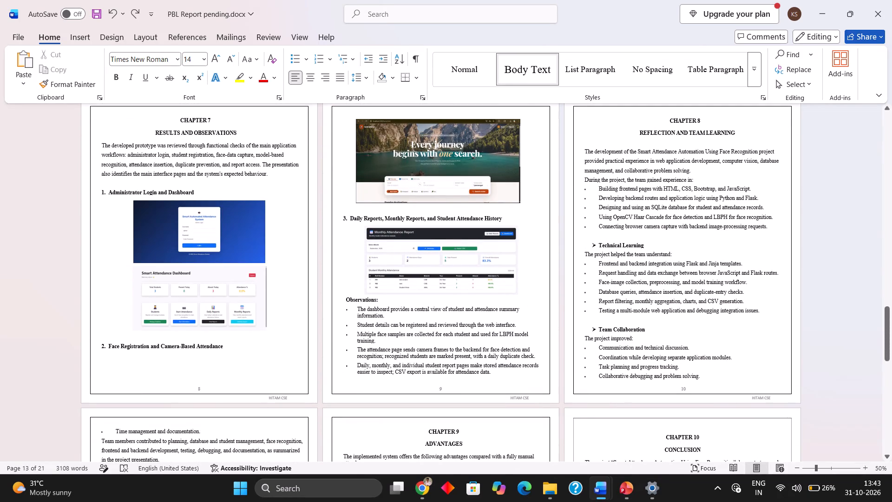
scroll(313, 343, up, 1)
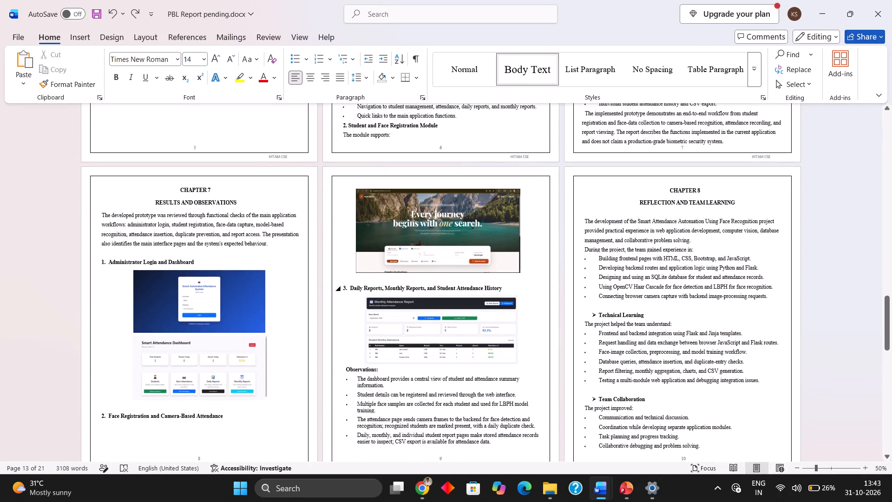
scroll(400, 283, down, 1)
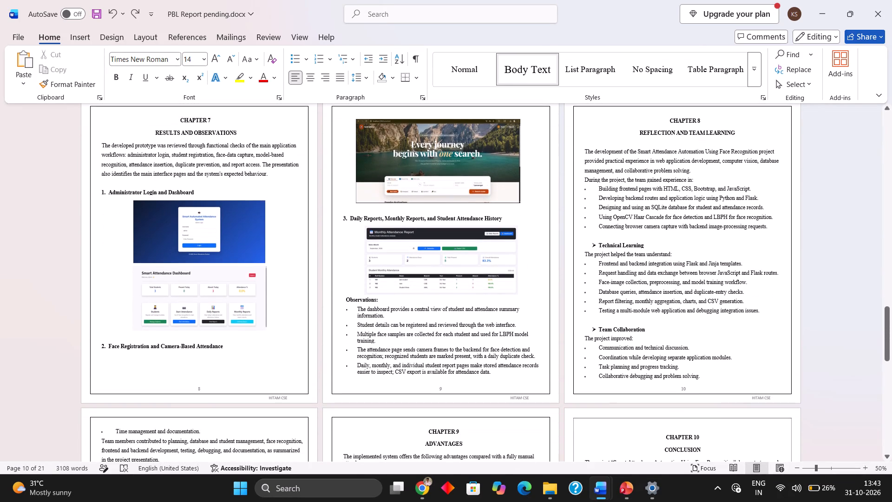
Undo back to restore the Student Registration and Student List section, and redo the Appendix replacement.
click(254, 378)
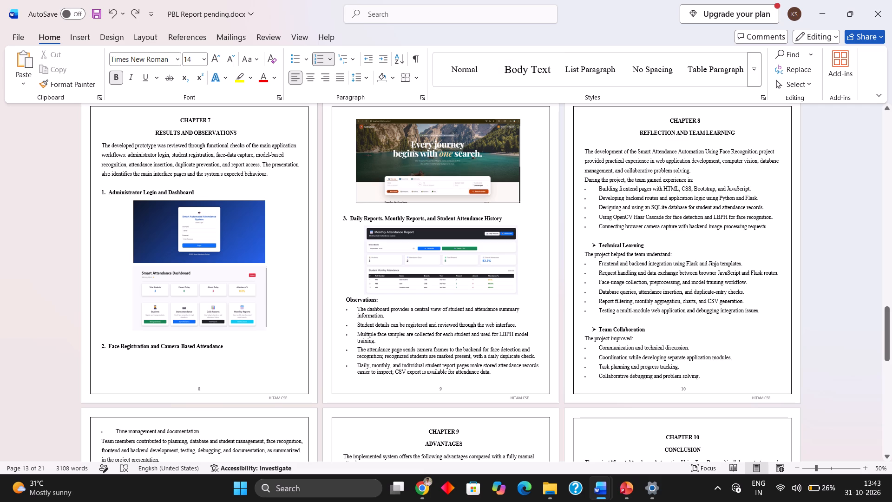
key(ctrl+z)
key(ctrl+z)
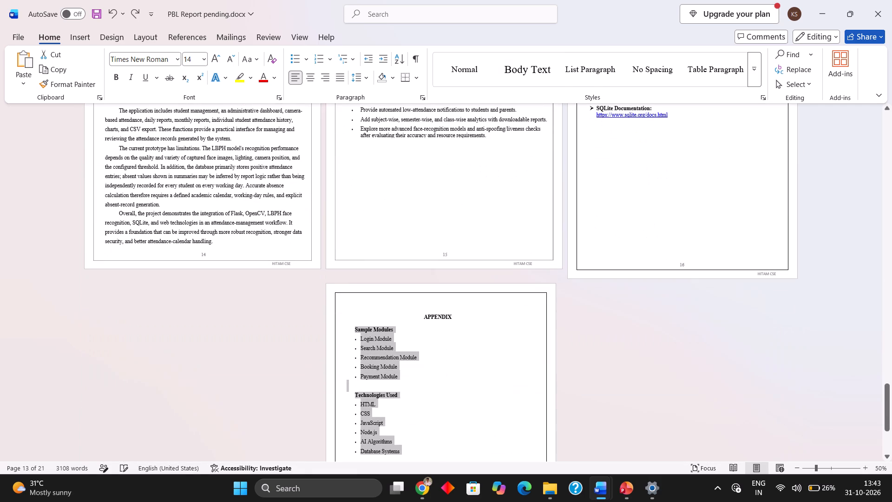
key(ctrl+y)
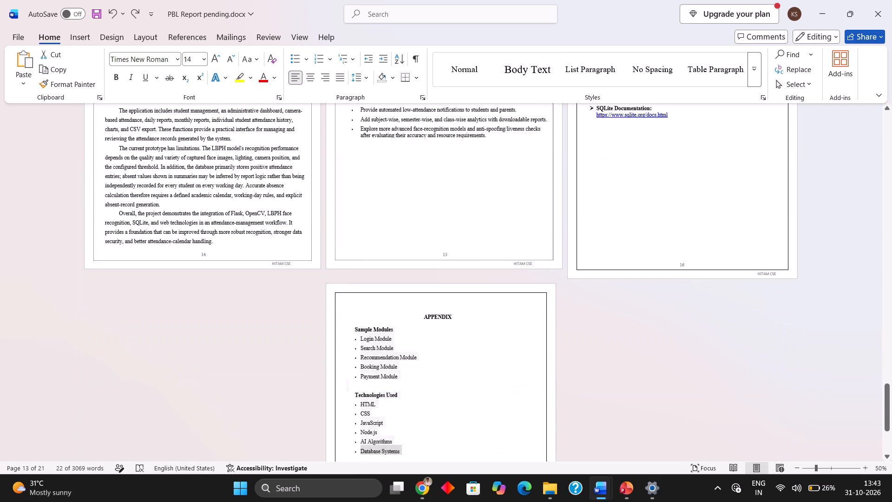
Shrink the Smart Attendance Dashboard screenshot slightly under Administrator Login and Dashboard in Chapter 7.
scroll(370, 403, up, 20)
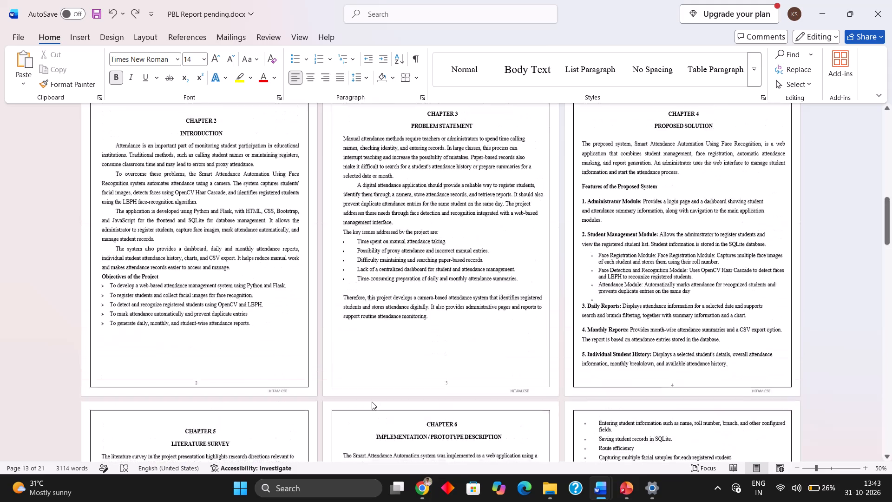
scroll(372, 402, up, 2)
scroll(372, 402, down, 9)
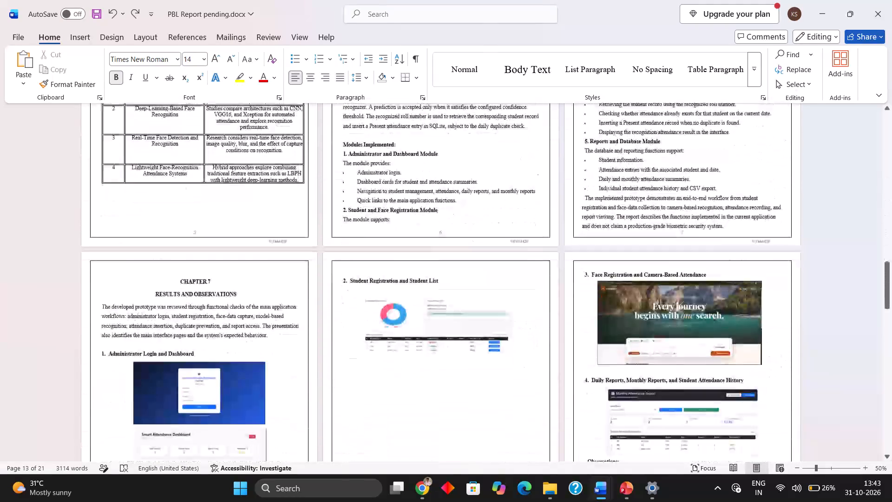
scroll(420, 378, down, 4)
scroll(526, 257, up, 1)
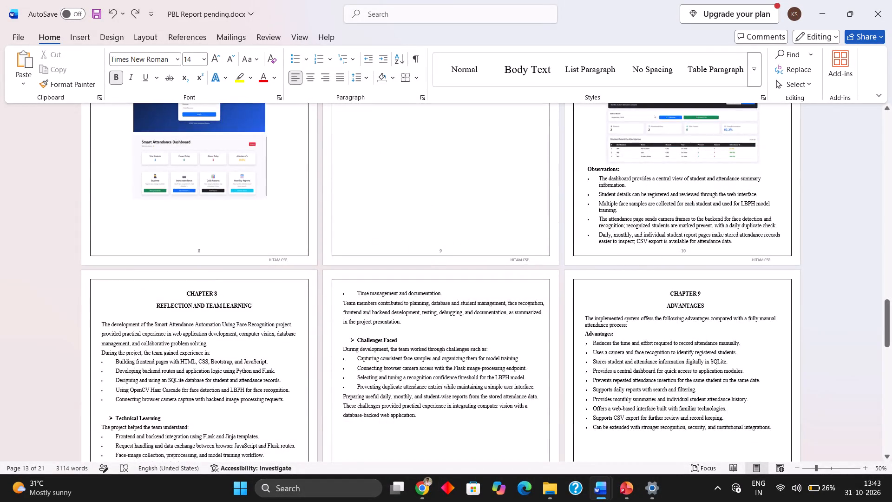
scroll(526, 257, up, 1)
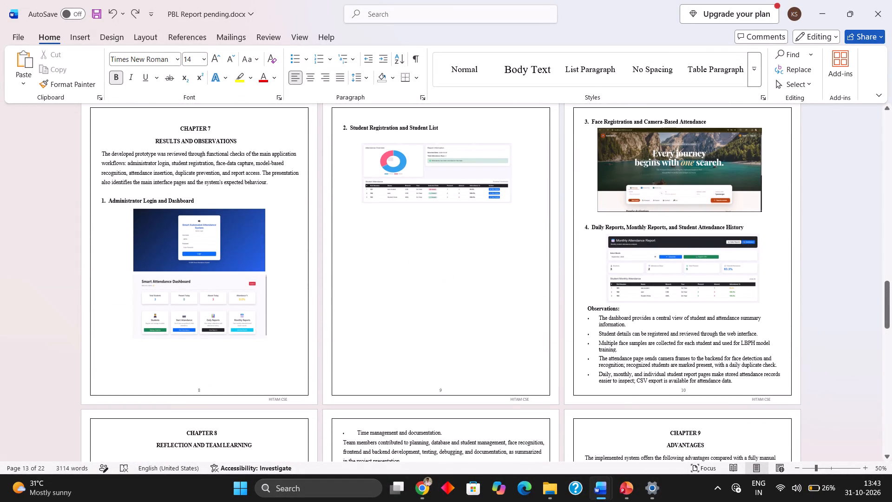
click(189, 286)
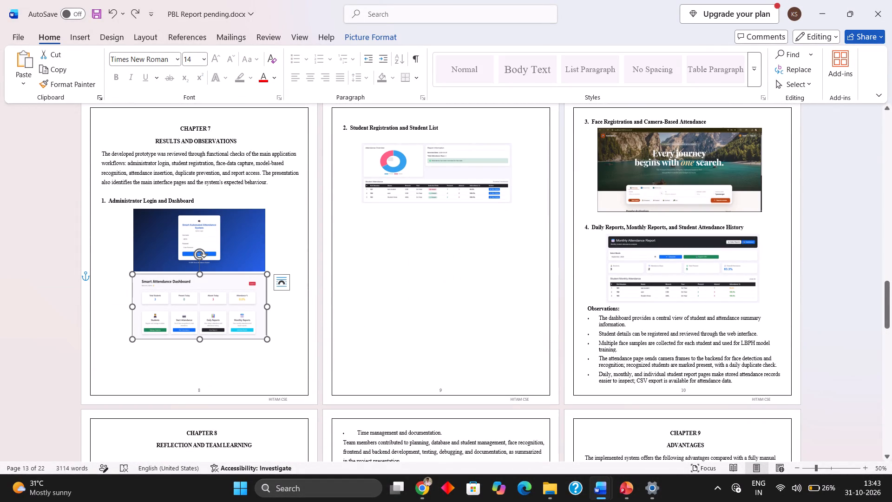
drag(269, 343, 256, 336)
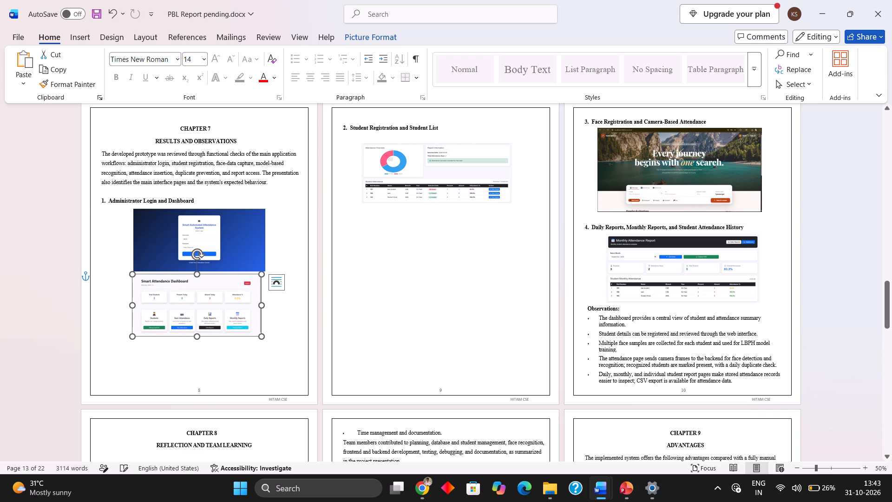
Shrink the administrator login screenshot slightly and line it up with the Smart Attendance Dashboard screenshot below it in Chapter 7.
click(242, 253)
drag(265, 272, 260, 270)
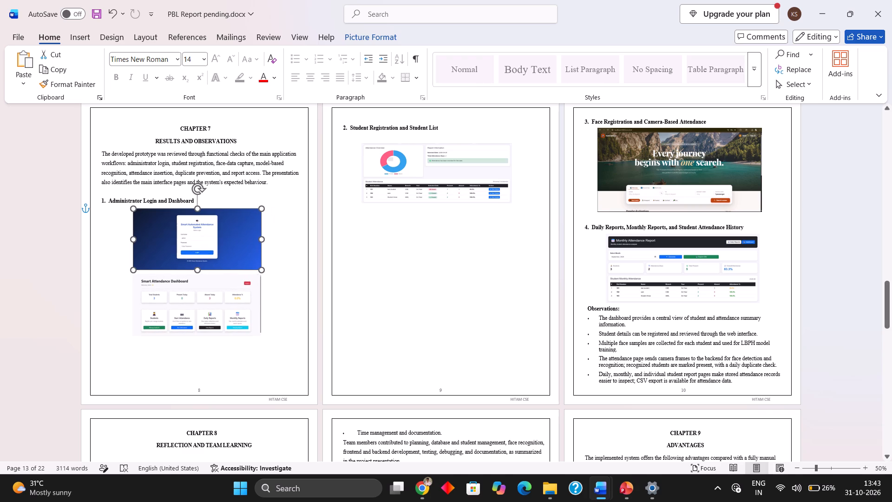
drag(260, 270, 259, 268)
drag(210, 244, 215, 244)
click(208, 292)
click(275, 381)
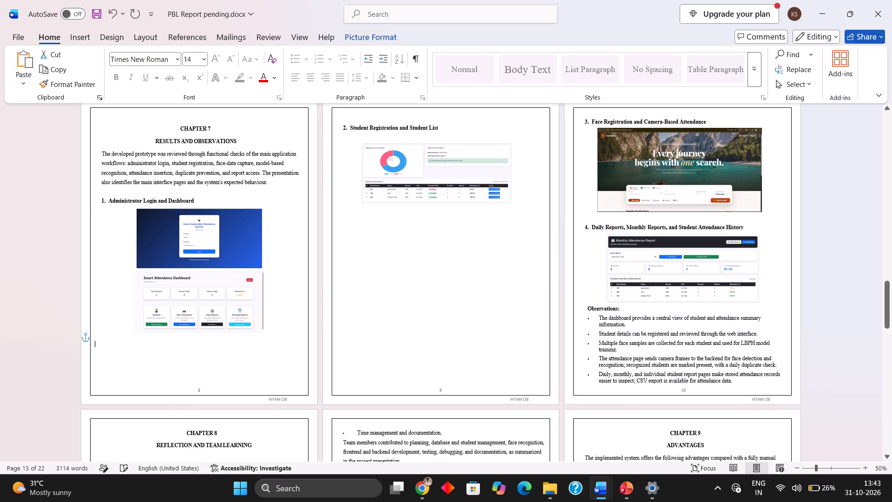
Cut the Student Registration and Student List heading together with its screenshot from Chapter 7.
click(400, 238)
click(464, 266)
click(393, 247)
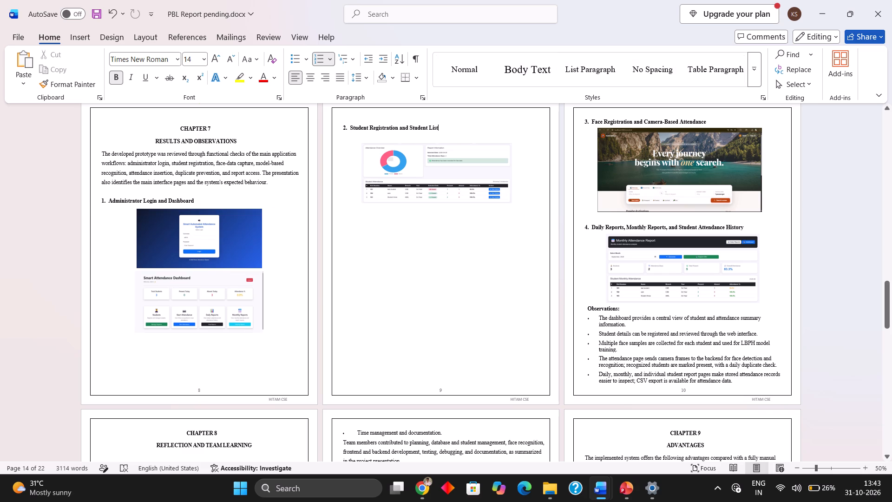
triple_click(394, 243)
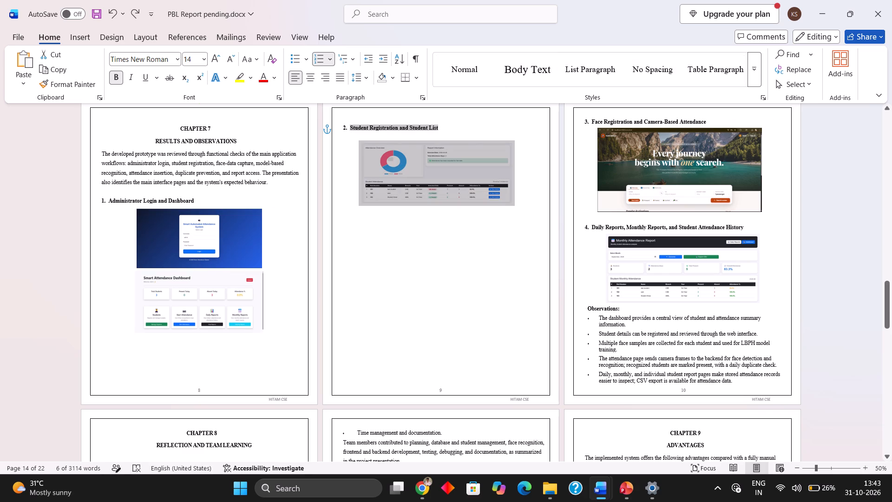
click(451, 298)
drag(339, 128, 446, 157)
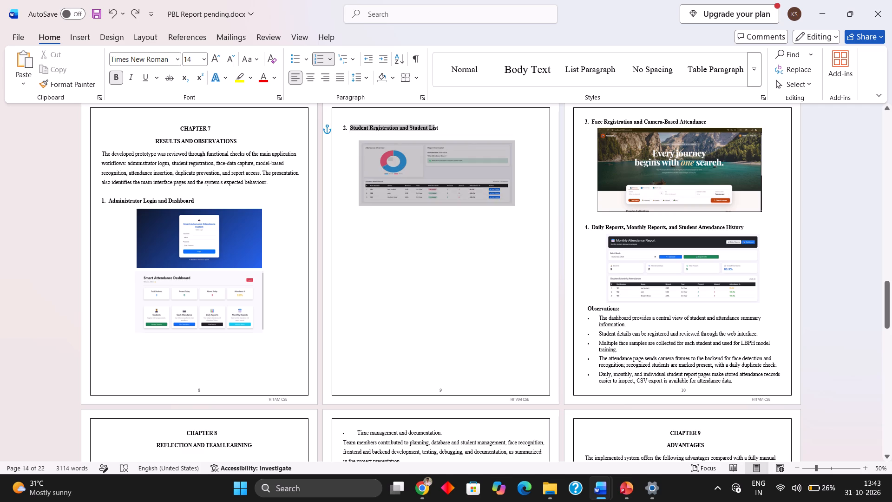
drag(446, 157, 543, 214)
right_click(419, 179)
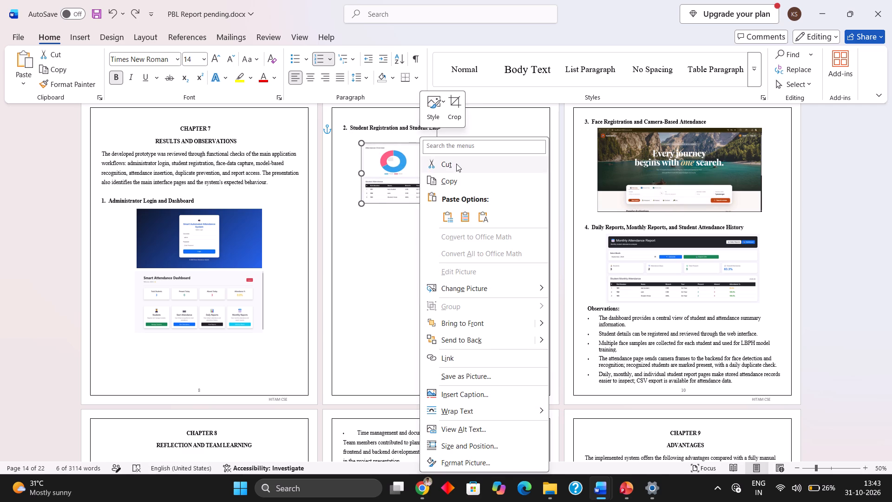
click(366, 247)
click(352, 172)
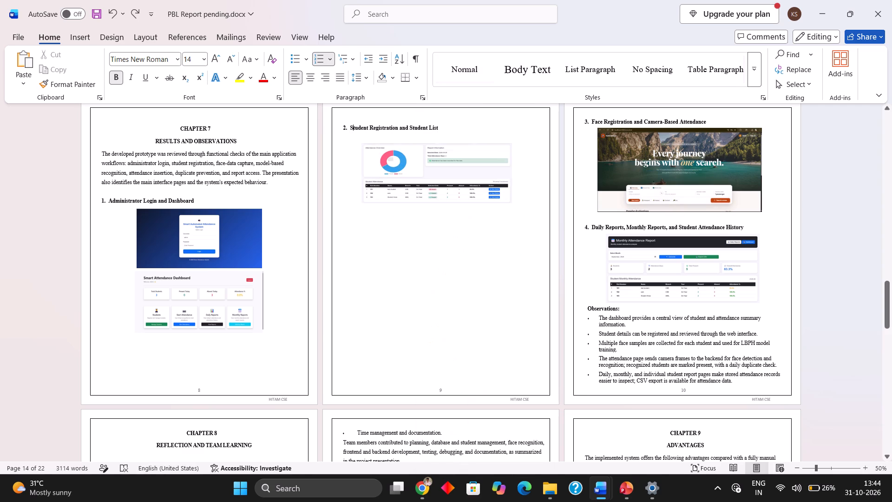
click(395, 223)
key(ctrl+a)
click(395, 239)
drag(336, 125, 464, 195)
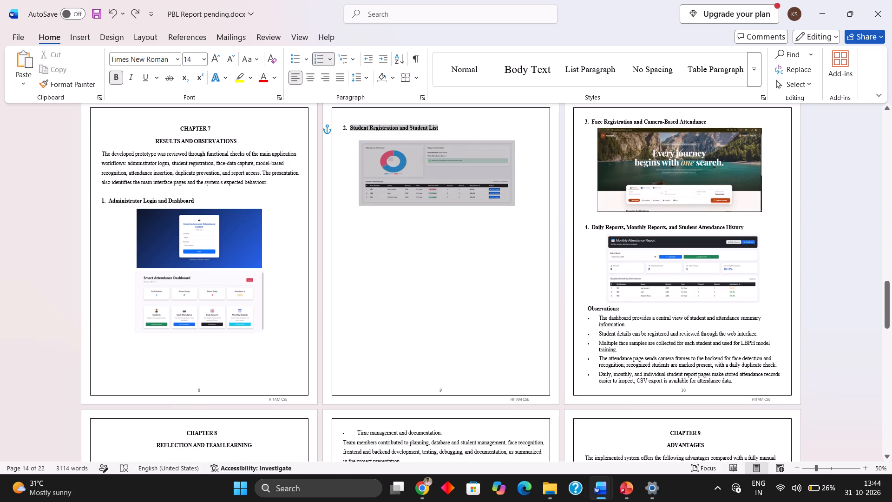
drag(464, 195, 520, 247)
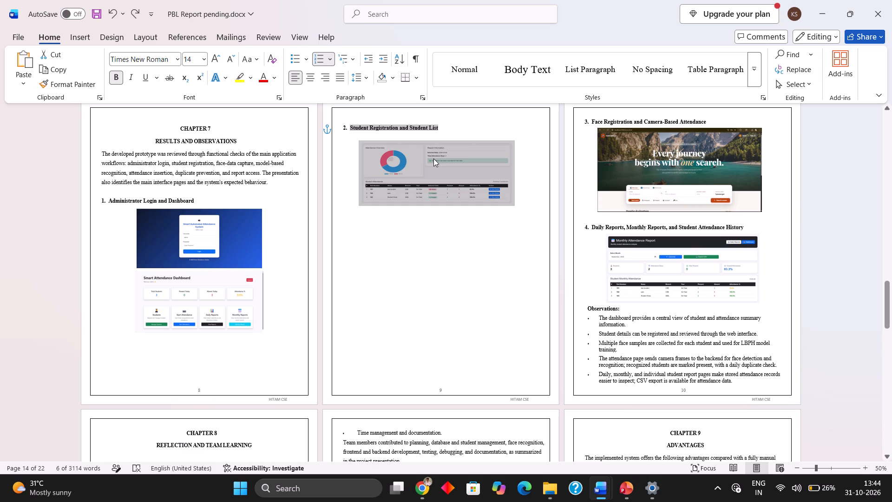
key(ctrl+x)
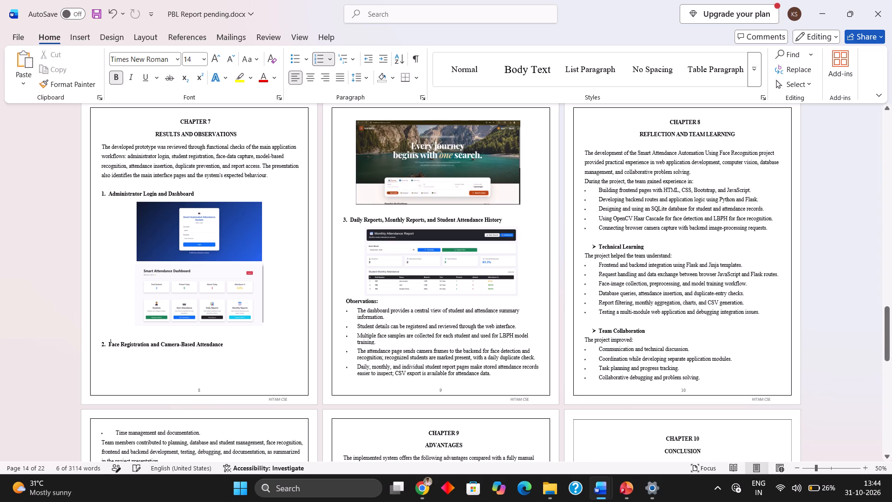
Remove the blank line between the dashboard screenshot and the Face Registration and Camera-Based Attendance heading.
click(117, 337)
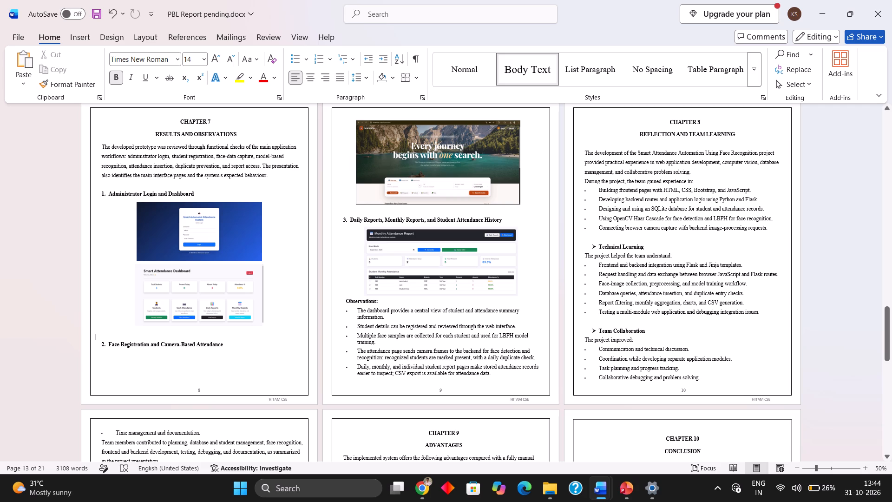
key(Return)
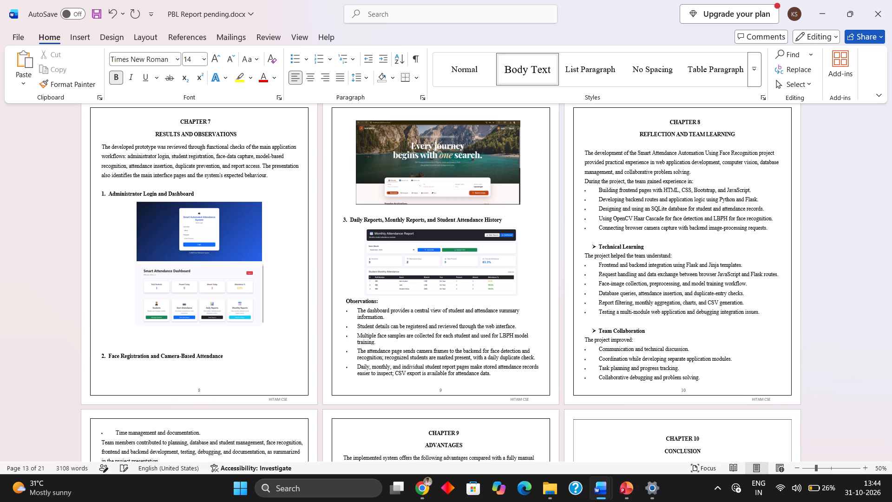
key(BackSpace)
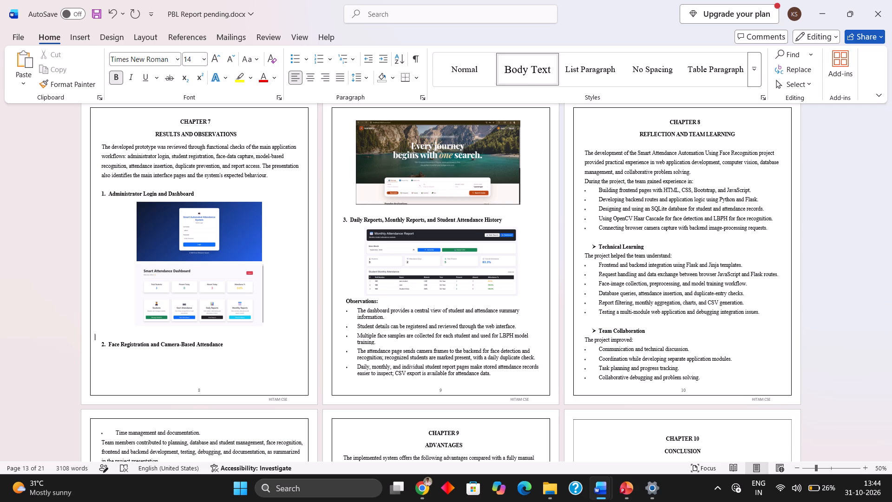
key(space)
key(BackSpace)
key(BackSpace)
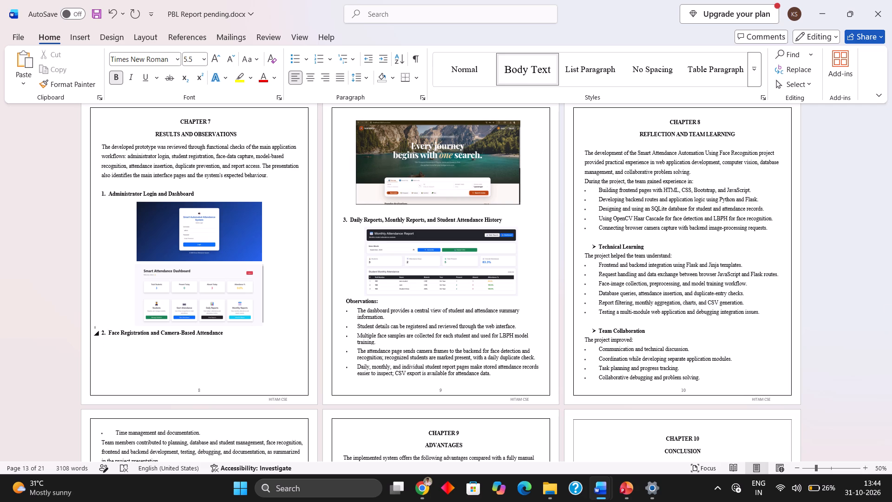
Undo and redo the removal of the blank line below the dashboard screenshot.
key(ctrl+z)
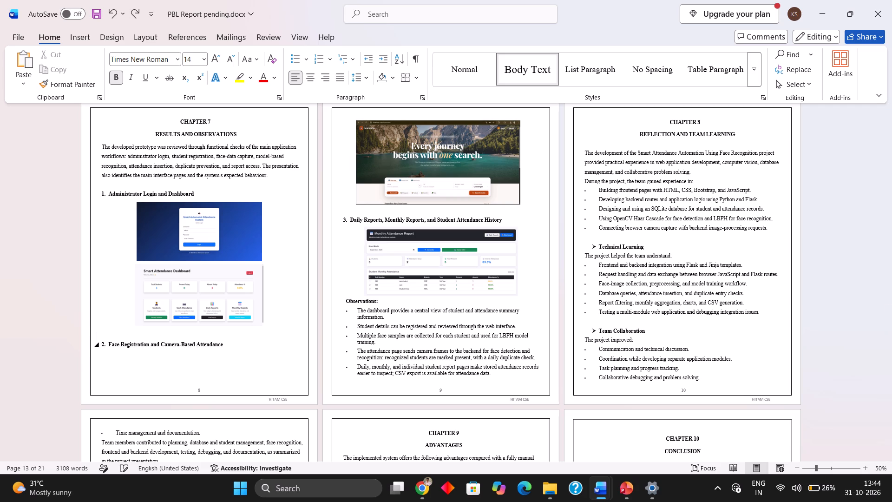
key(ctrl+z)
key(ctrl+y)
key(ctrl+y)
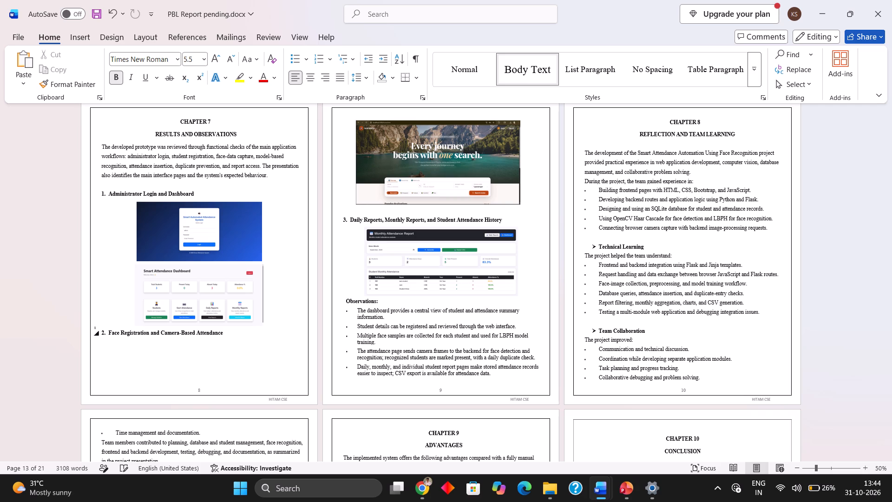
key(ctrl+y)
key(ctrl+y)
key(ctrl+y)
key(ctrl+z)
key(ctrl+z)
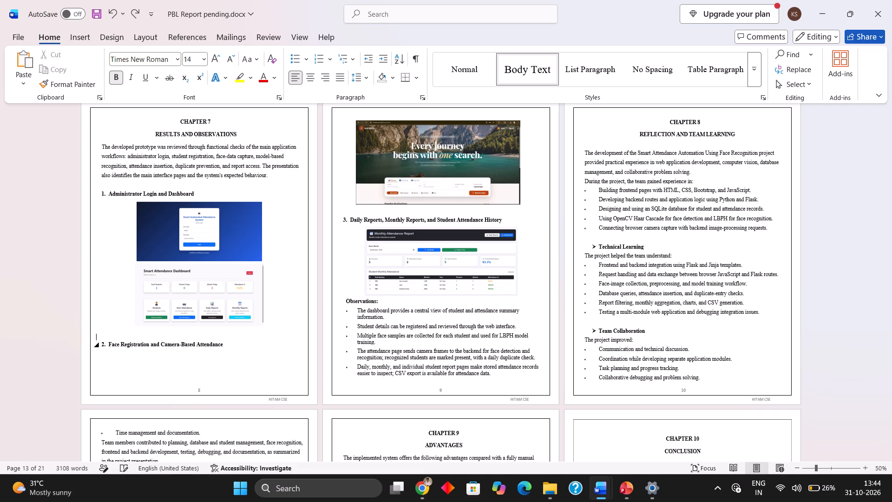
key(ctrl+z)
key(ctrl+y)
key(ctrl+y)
Paste the Student Registration and Student List section between the dashboard screenshot and the Face Registration and Camera-Based Attendance heading.
key(ctrl+v)
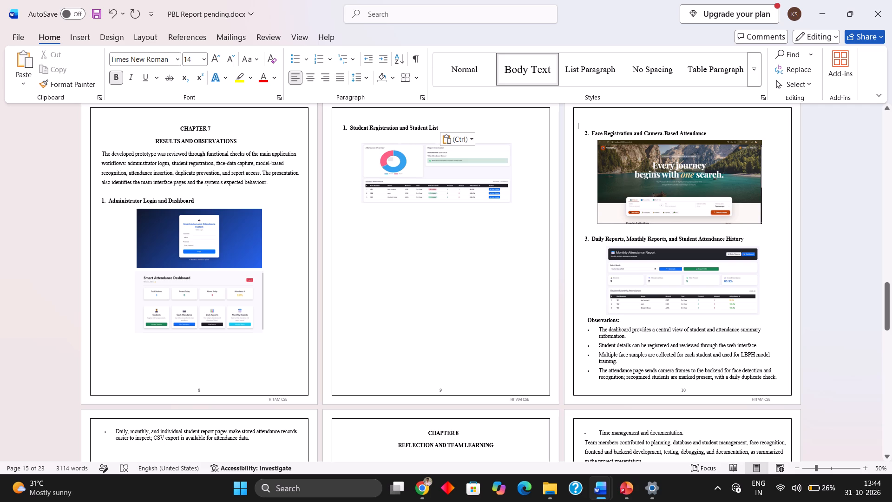
Renumber the four Chapter 7 section headings as one list running from 1 to 4, starting at Administrator Login and Dashboard.
click(346, 129)
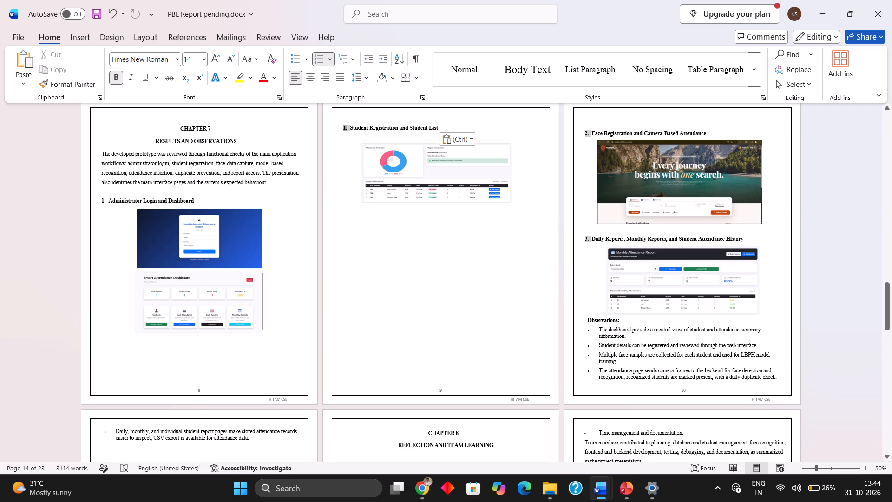
click(98, 202)
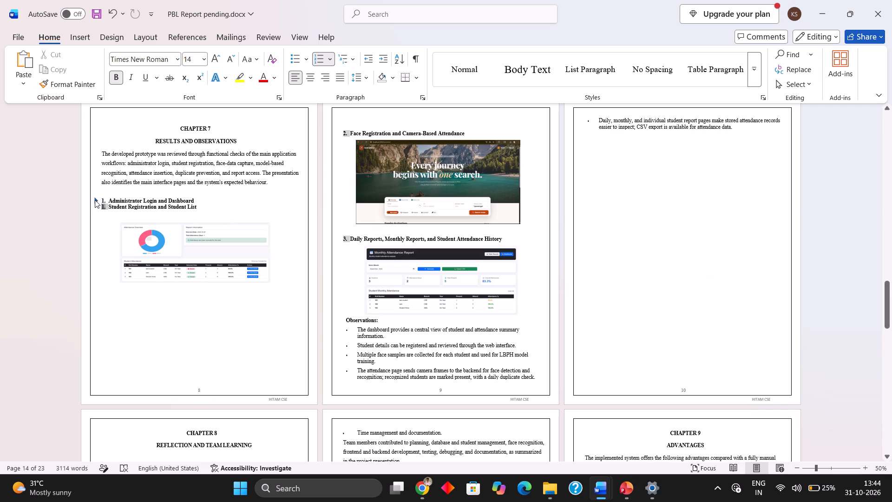
click(95, 200)
click(97, 239)
drag(101, 199, 102, 198)
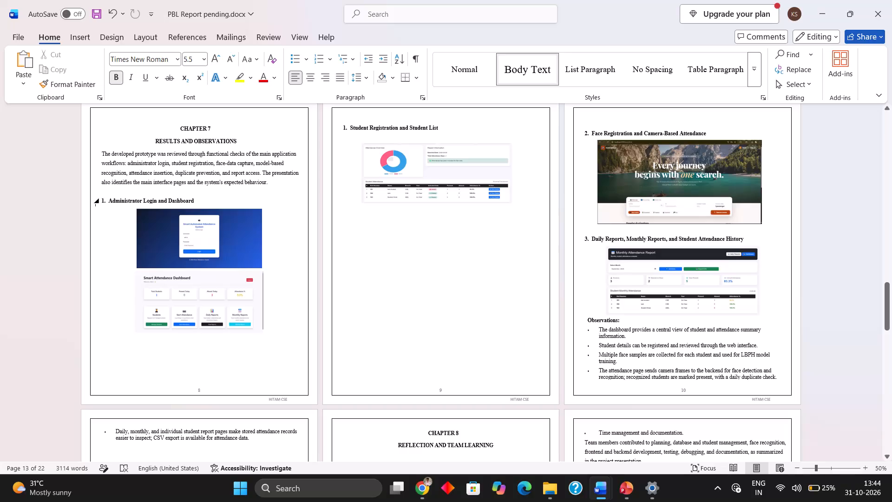
drag(102, 198, 689, 303)
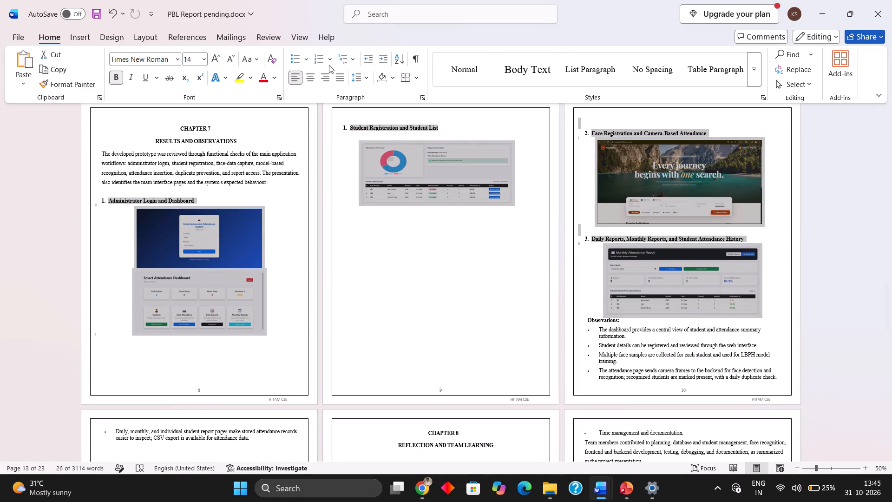
click(320, 62)
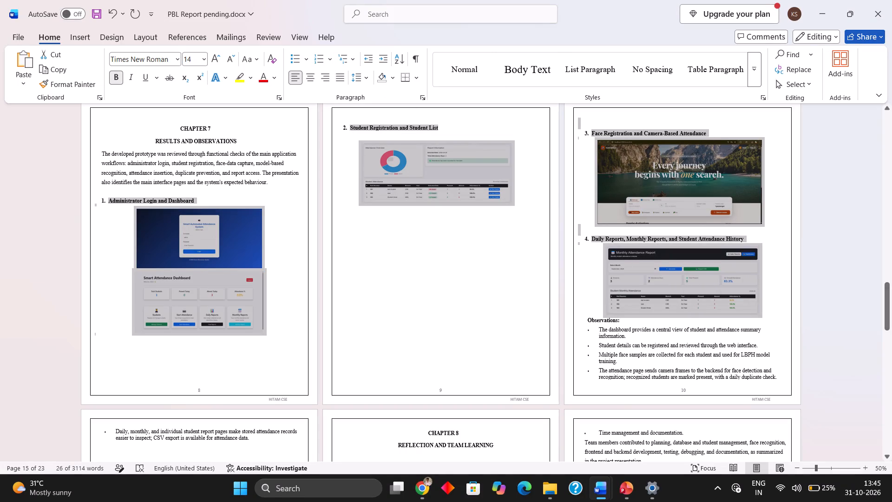
click(401, 273)
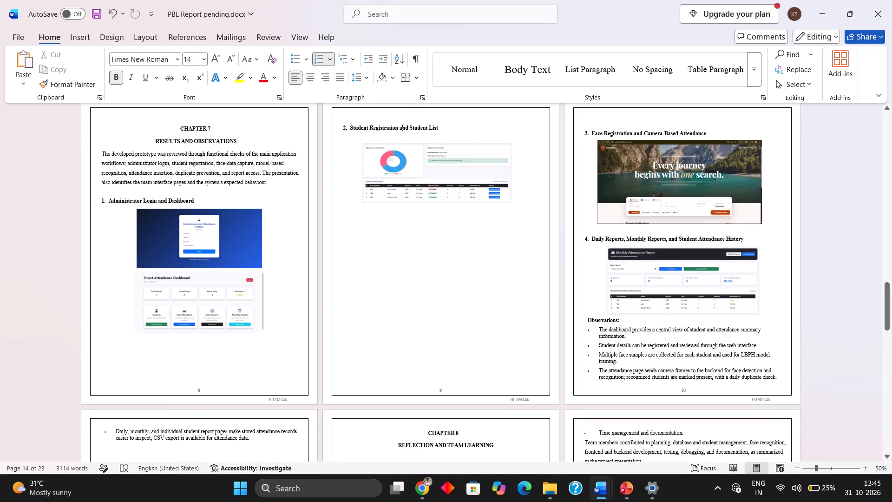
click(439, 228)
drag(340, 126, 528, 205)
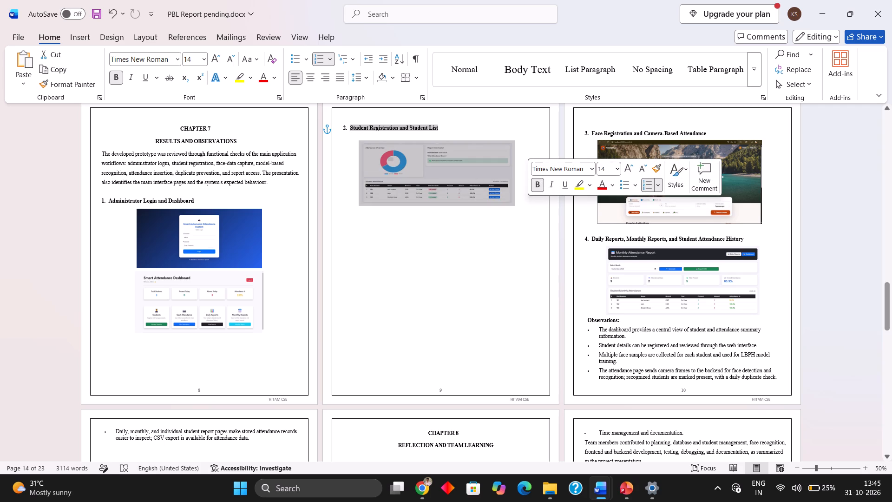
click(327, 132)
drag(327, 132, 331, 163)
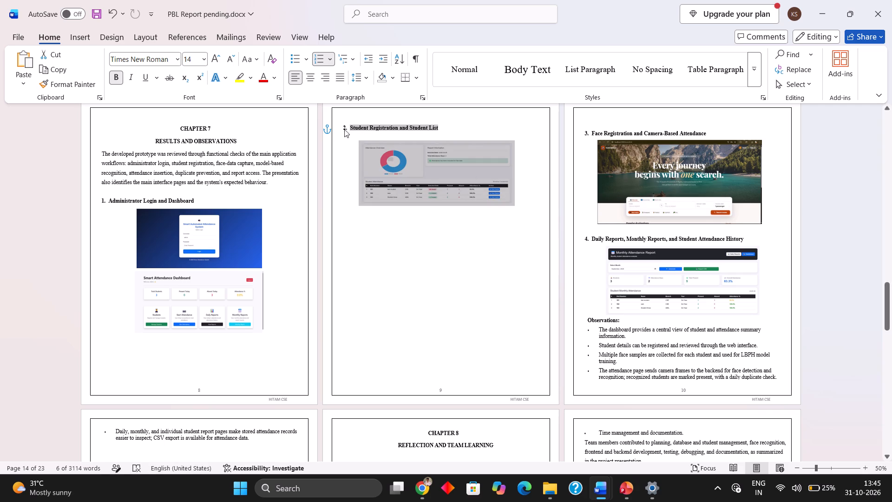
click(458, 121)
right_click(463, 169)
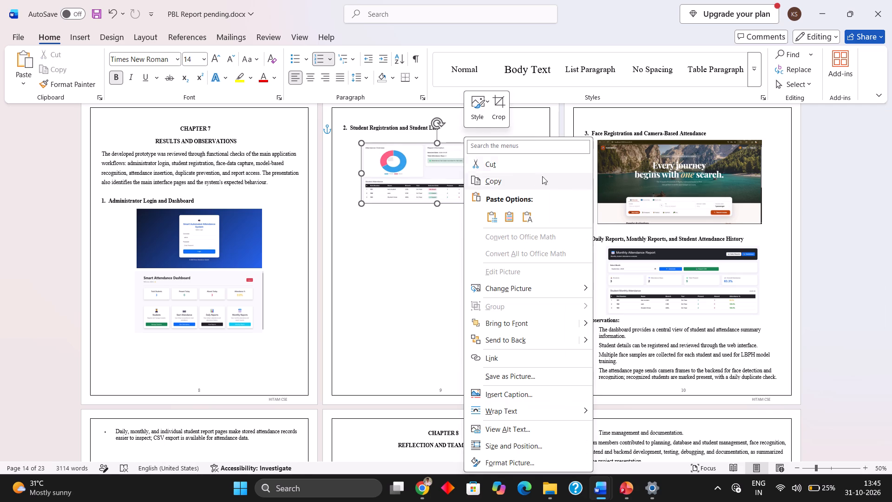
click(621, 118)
Move the Face Registration and Camera-Based Attendance screenshot to the empty space below the Student List screenshot on page 9.
drag(631, 152, 545, 187)
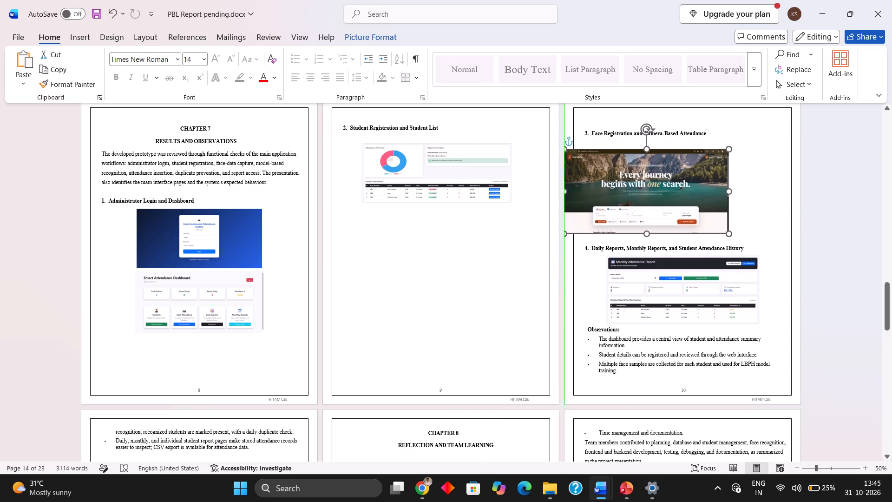
drag(545, 187, 404, 273)
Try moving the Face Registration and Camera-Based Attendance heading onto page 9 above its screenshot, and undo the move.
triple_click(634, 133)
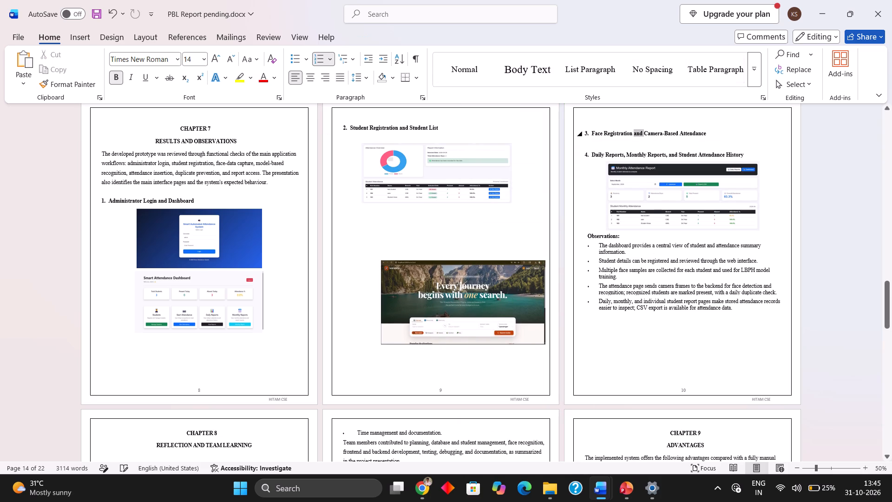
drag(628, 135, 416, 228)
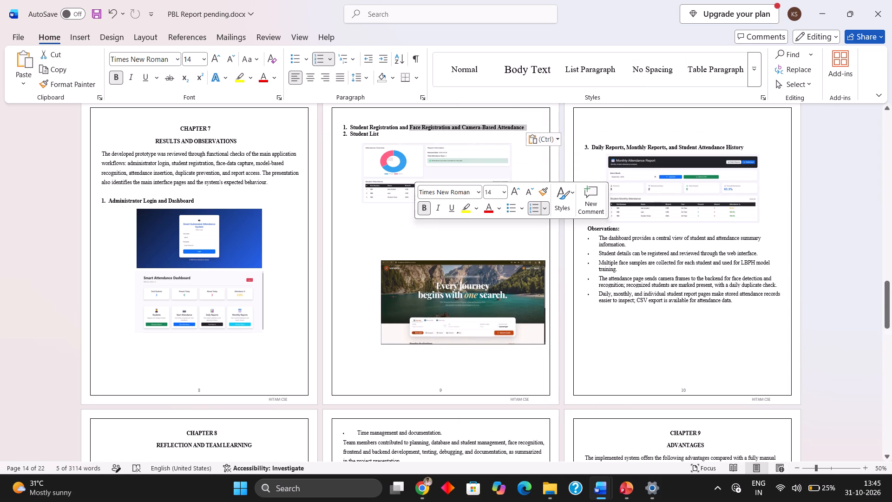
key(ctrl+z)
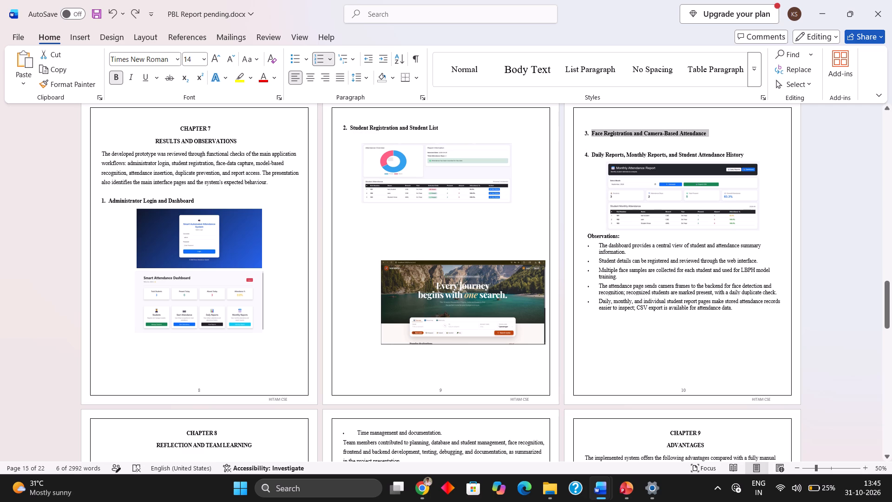
Undo the move of the Face Registration and Camera-Based Attendance screenshot onto page 9.
click(707, 124)
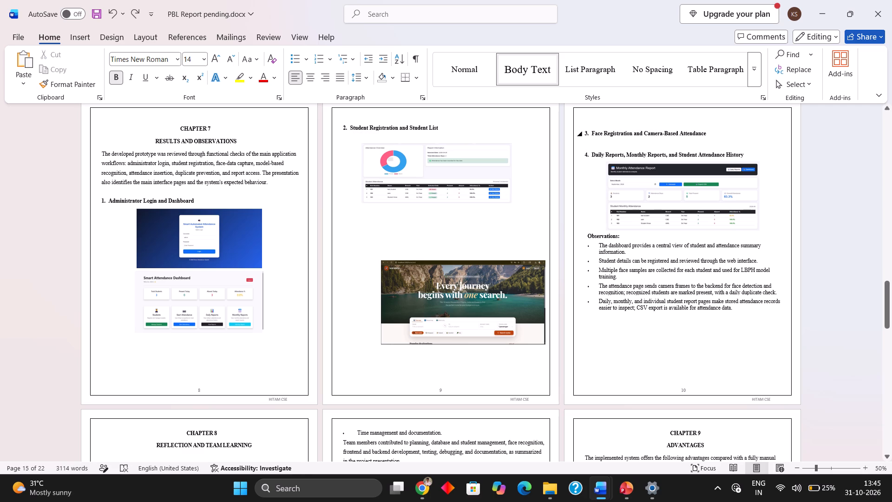
click(613, 133)
key(ctrl+z)
click(619, 130)
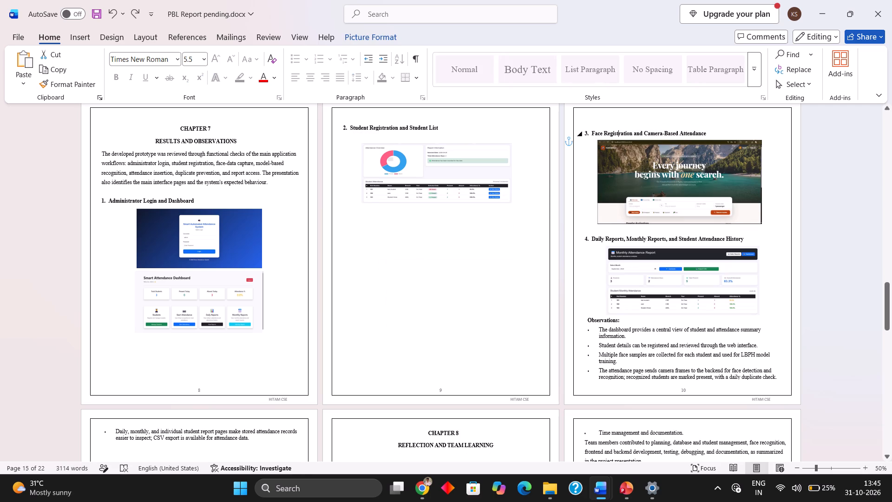
Copy the Face Registration and Camera-Based Attendance heading from page 10.
click(713, 133)
drag(713, 133, 613, 133)
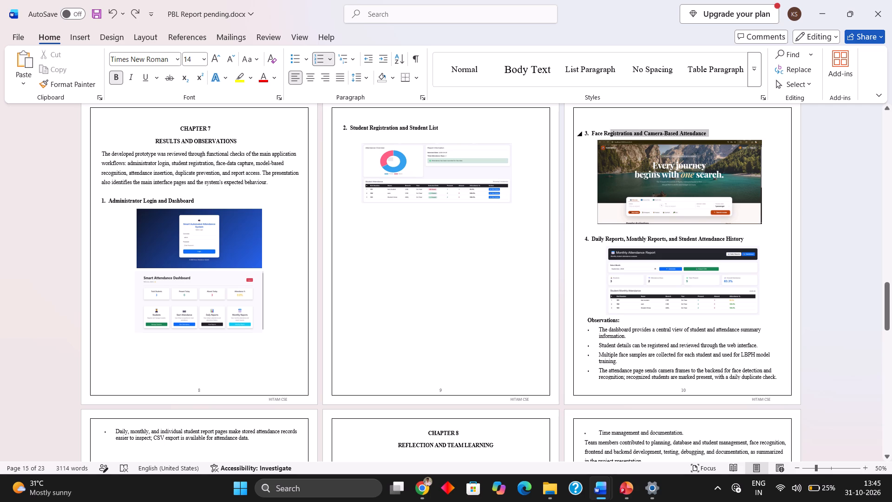
drag(613, 133, 579, 133)
key(ctrl+c)
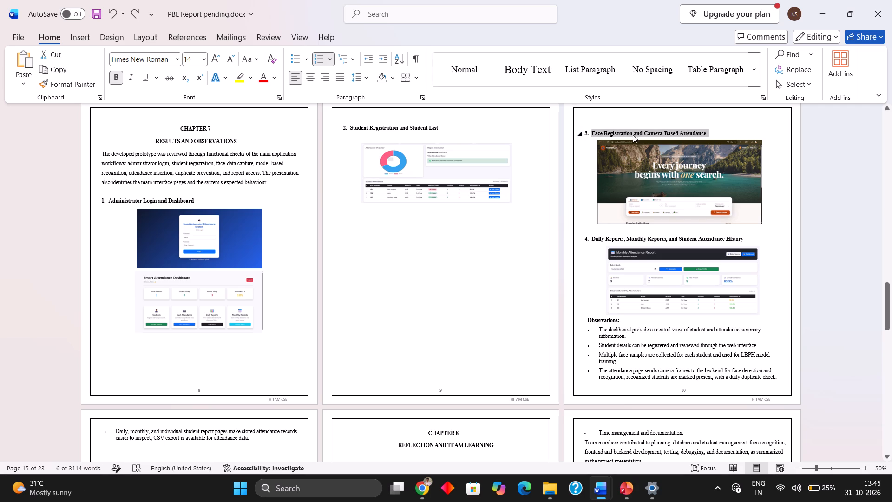
click(442, 221)
click(401, 253)
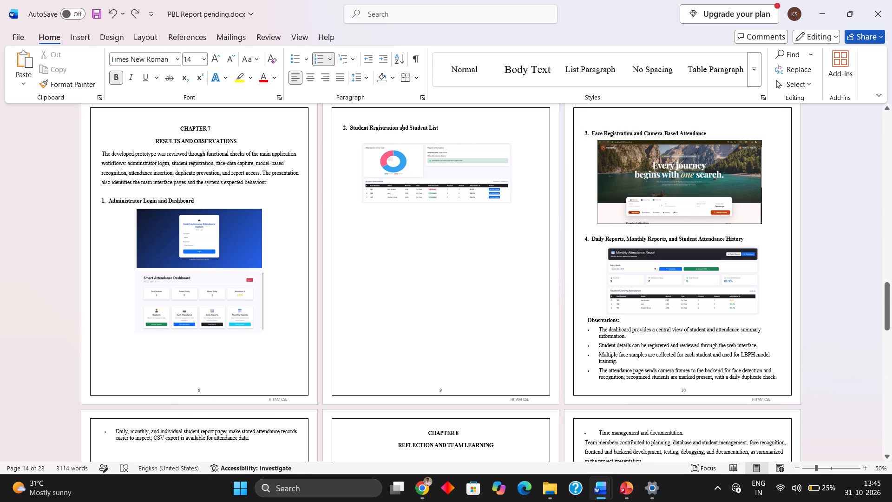
click(471, 131)
Set the Student Registration and Student List screenshot's layout to Fix position on page.
right_click(427, 170)
click(357, 241)
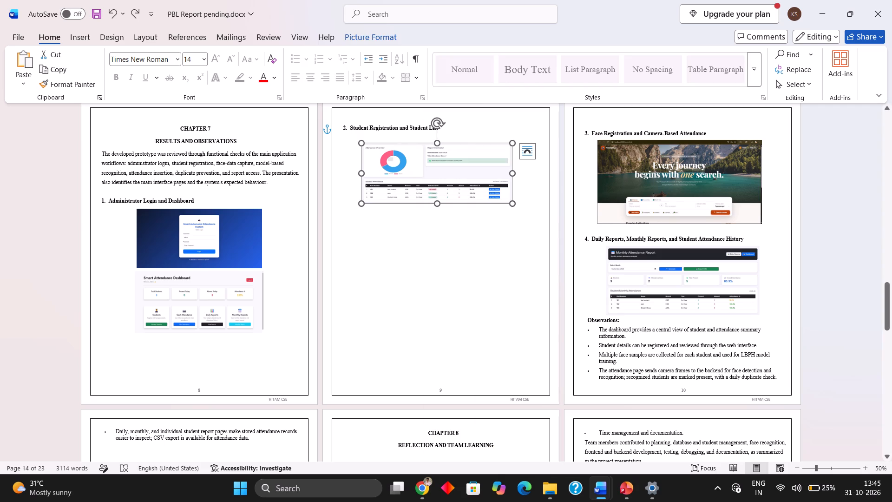
click(523, 155)
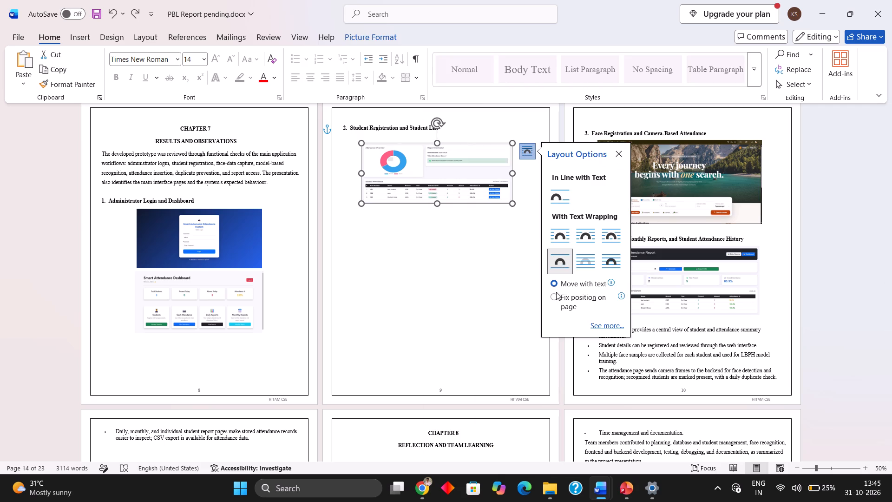
click(550, 298)
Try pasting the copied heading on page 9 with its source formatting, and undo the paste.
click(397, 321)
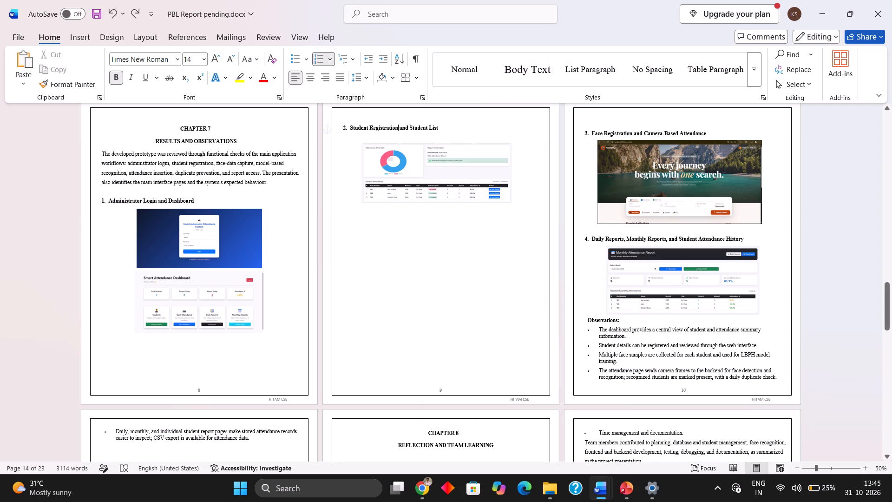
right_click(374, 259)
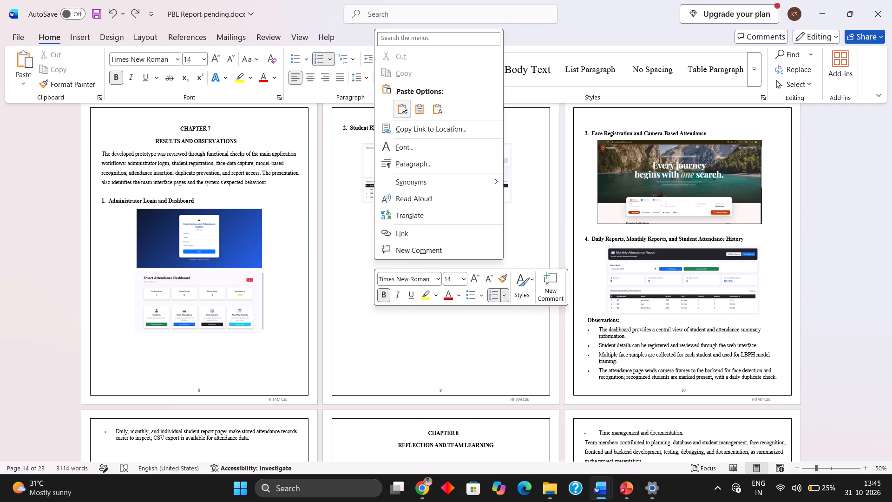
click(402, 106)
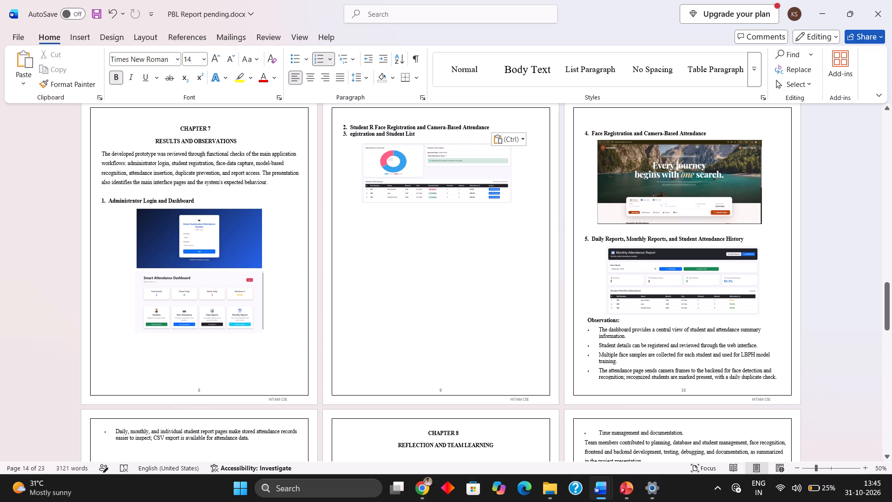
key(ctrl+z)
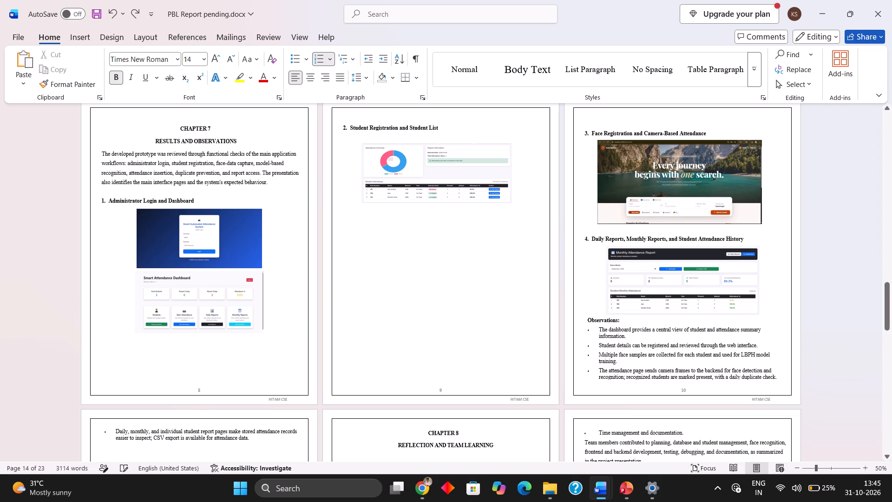
Paste the Face Registration and Camera-Based Attendance heading on its own line below the Student List screenshot on page 9.
click(490, 136)
key(space)
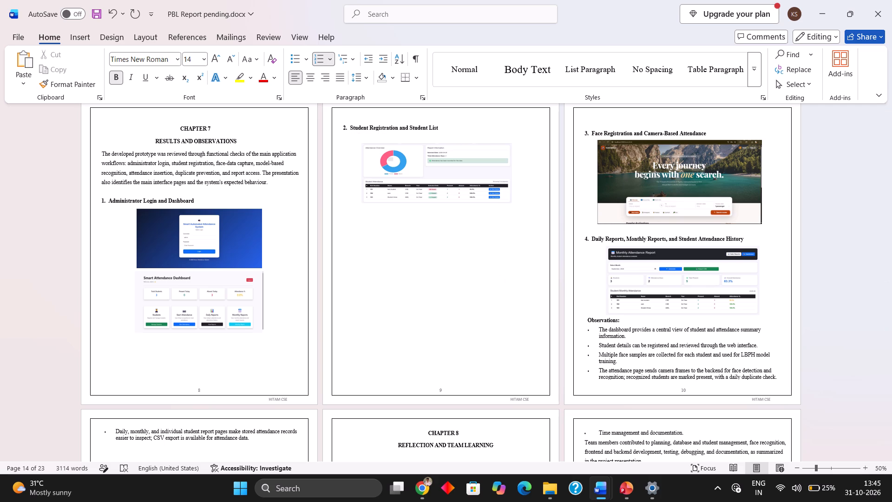
key(Return)
key(Return)
key(Return)
key(BackSpace)
key(BackSpace)
key(Return)
key(ctrl+v)
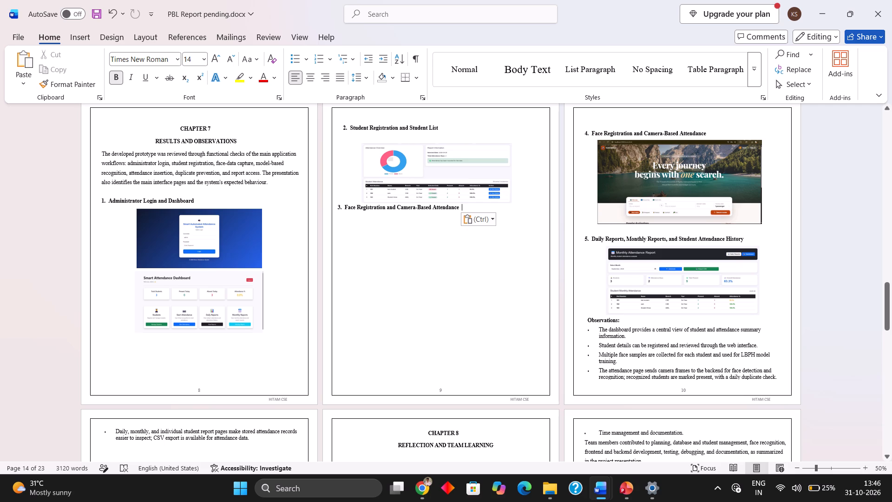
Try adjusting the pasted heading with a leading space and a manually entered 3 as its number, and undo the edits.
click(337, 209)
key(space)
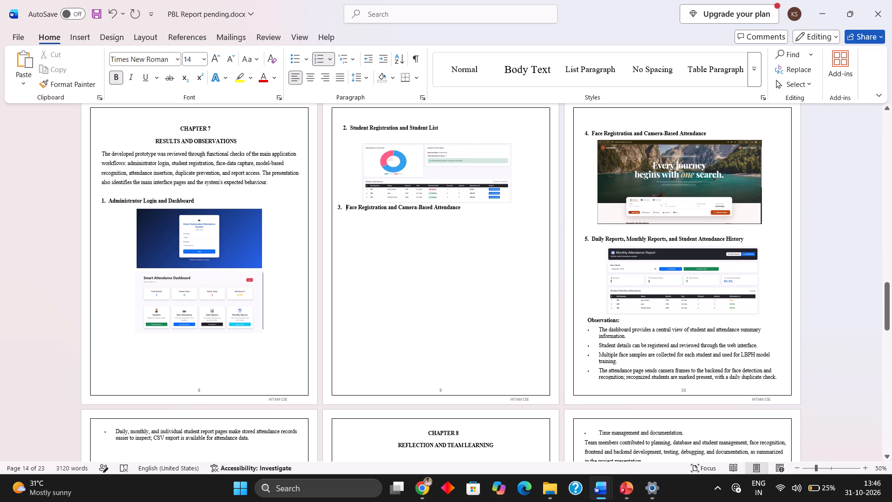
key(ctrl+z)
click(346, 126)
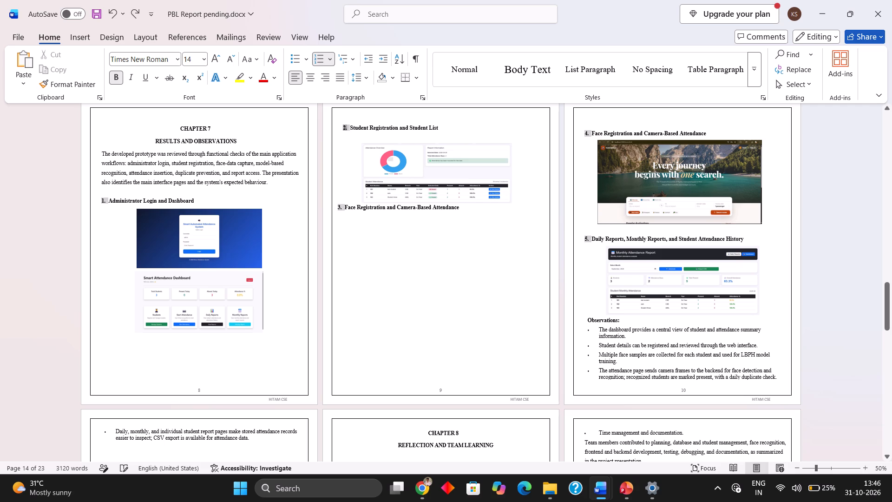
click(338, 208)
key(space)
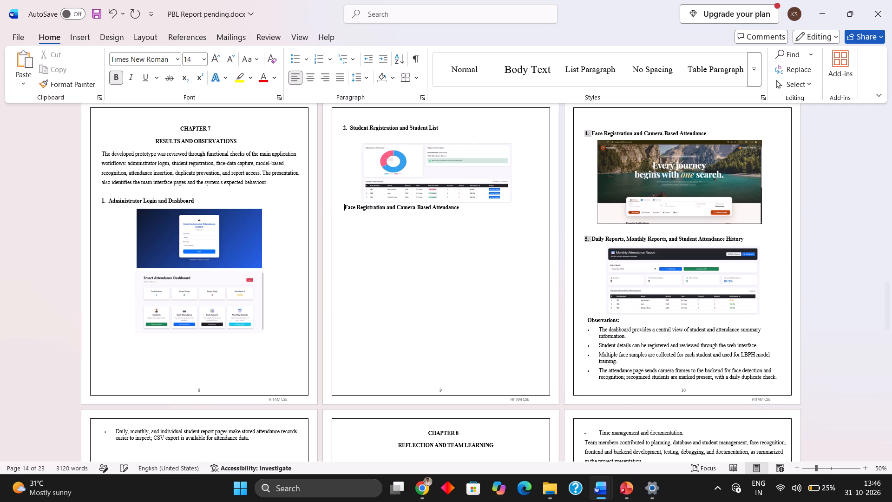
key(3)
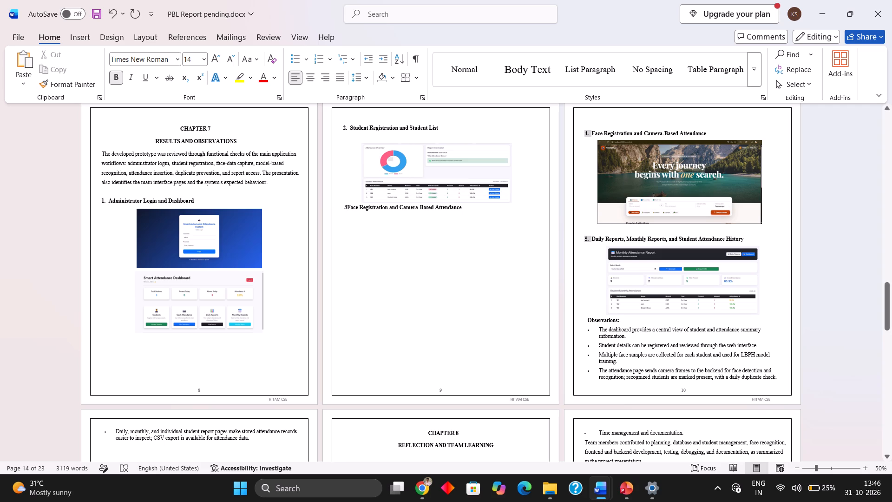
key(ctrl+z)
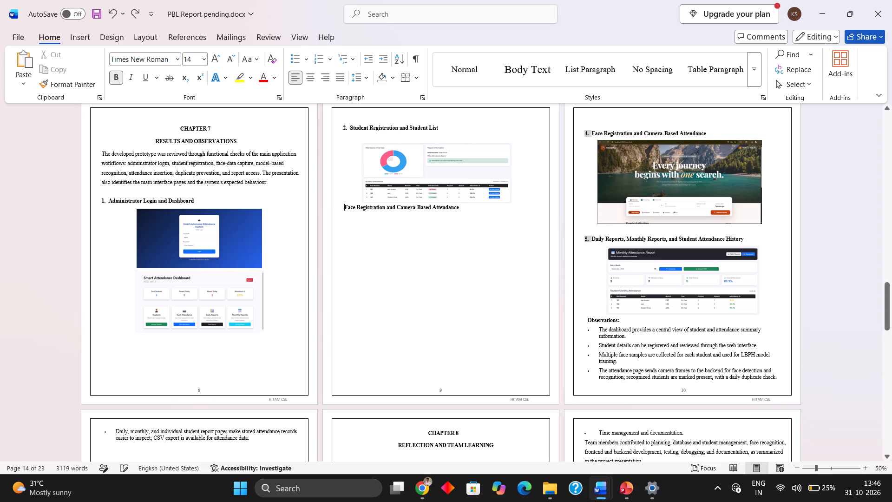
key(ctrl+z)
Left-align the pasted heading on page 9 and reapply its numbering as item 3, in line with the other section headings.
click(443, 306)
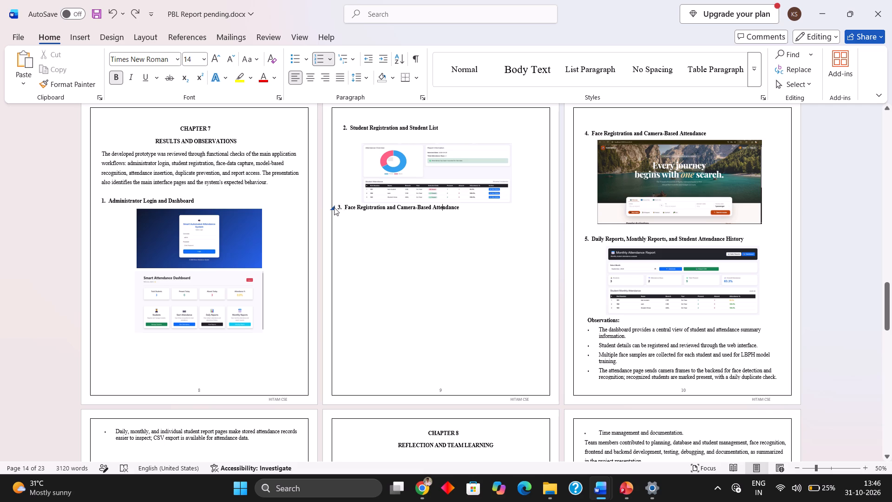
click(470, 213)
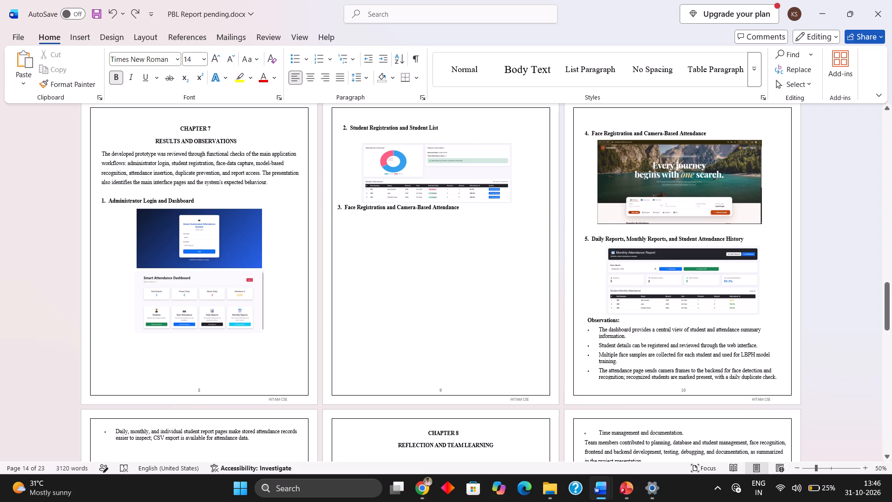
double_click(384, 120)
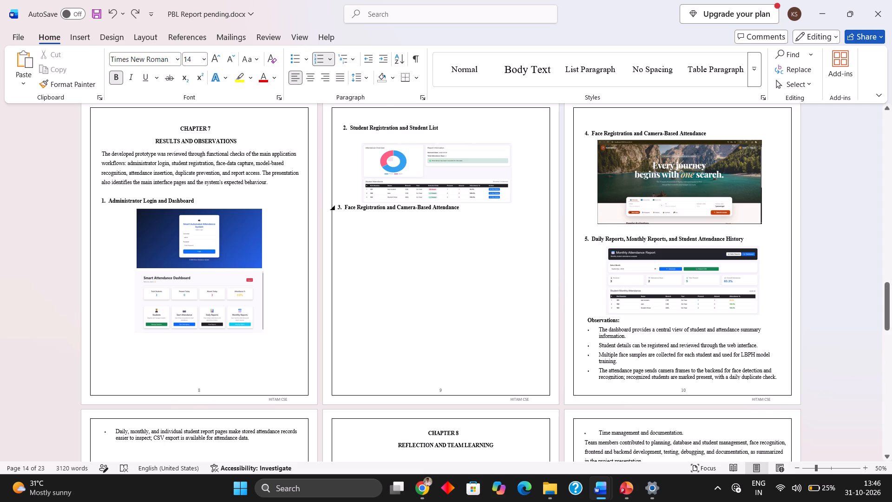
click(389, 206)
triple_click(361, 208)
click(296, 78)
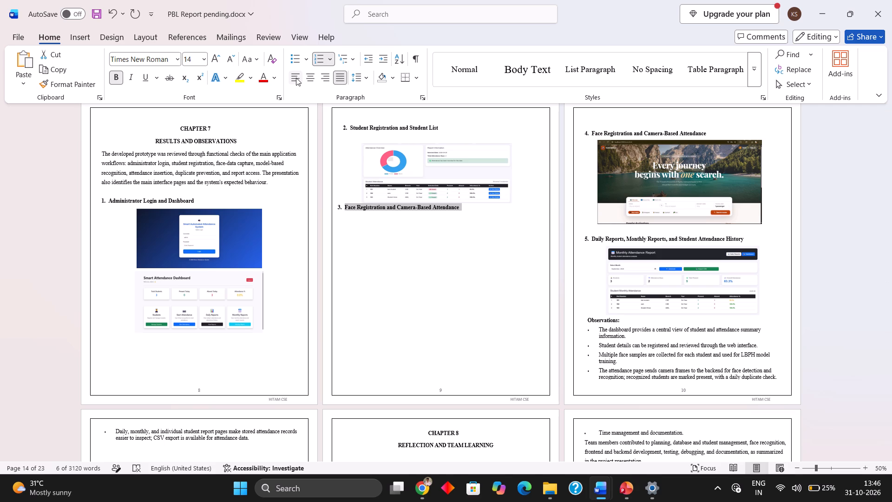
click(296, 78)
click(318, 59)
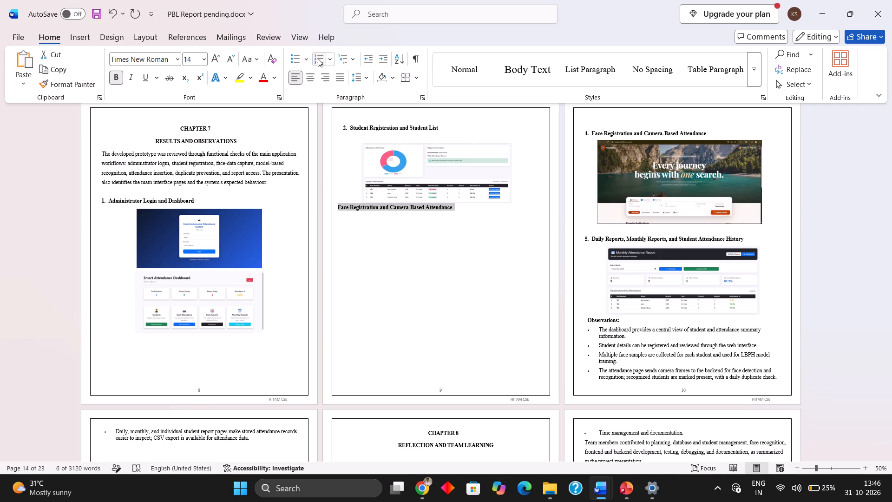
click(318, 59)
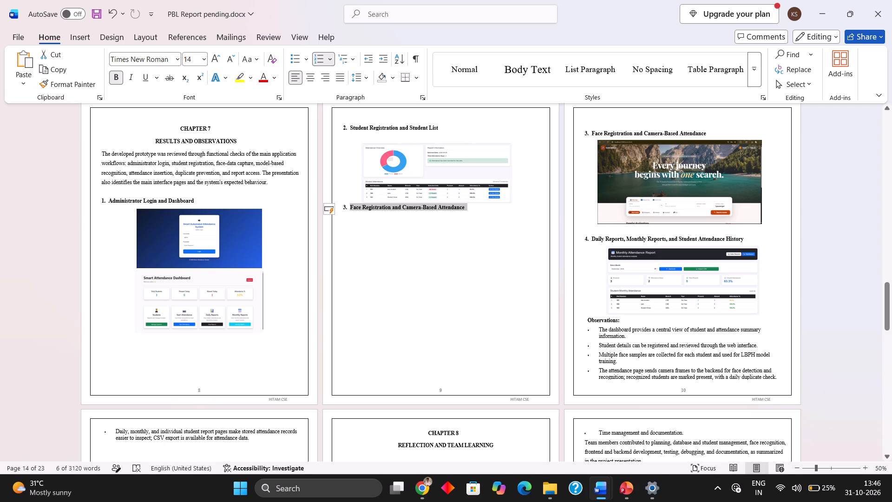
click(415, 276)
Delete the duplicate Face Registration and Camera-Based Attendance heading and its empty line above the screenshot on page 10.
click(706, 179)
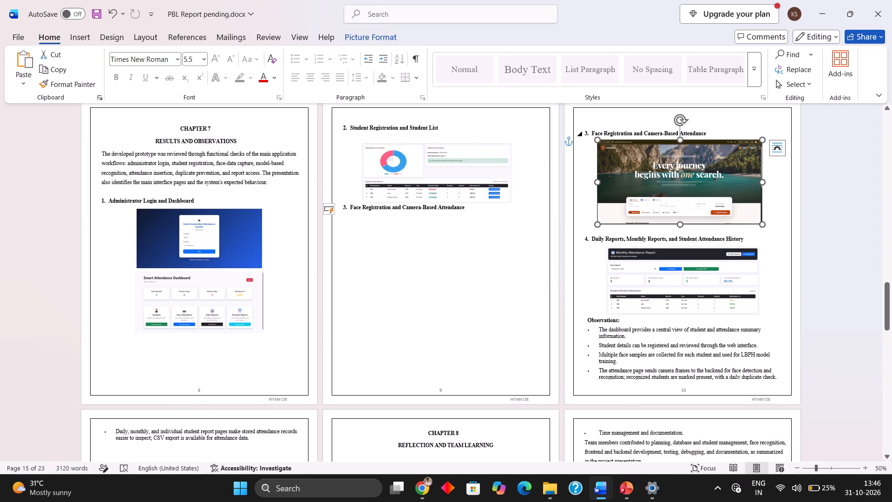
triple_click(628, 135)
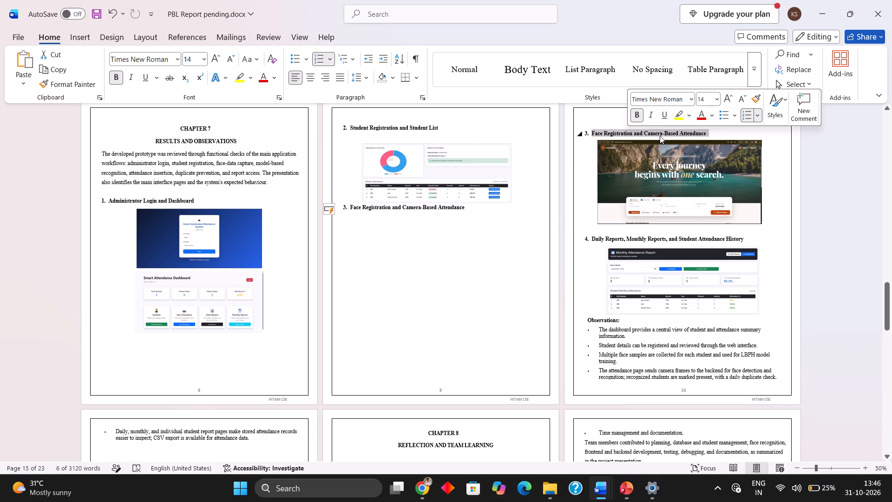
key(BackSpace)
key(BackSpace)
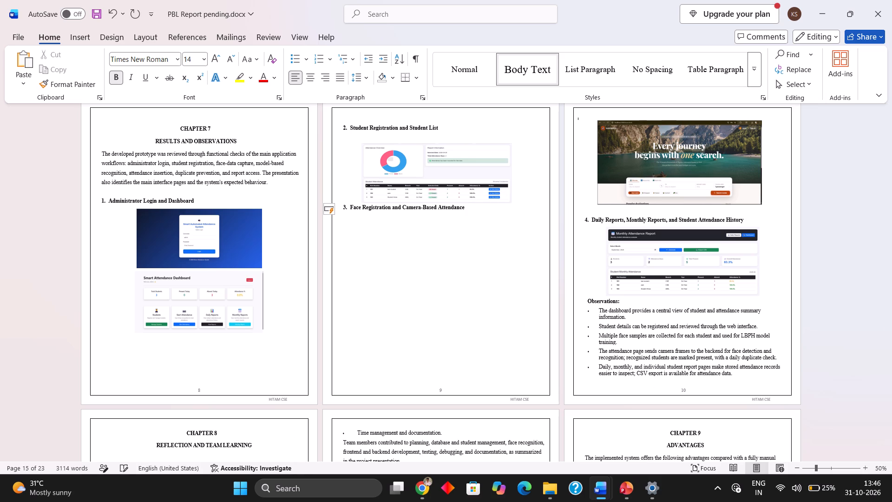
key(BackSpace)
key(ctrl+z)
key(BackSpace)
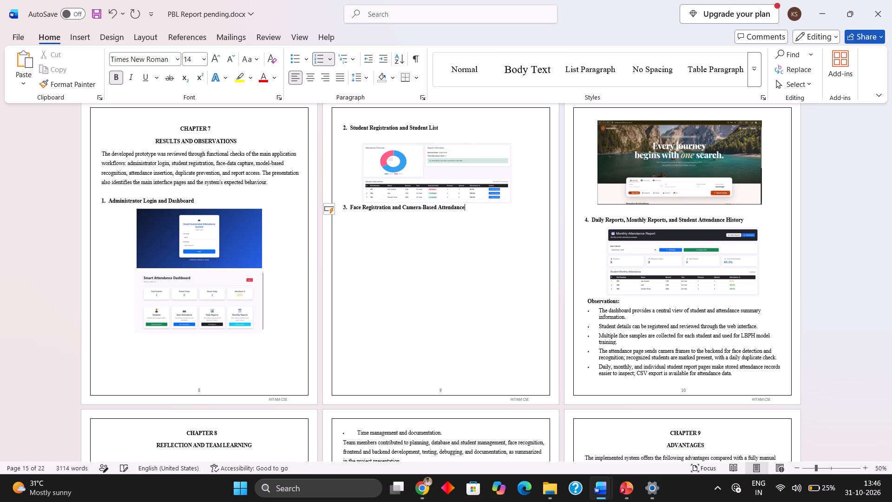
Move the travel-site screenshot from page 10 to directly below the Face Registration and Camera-Based Attendance heading on page 9, roughly centred.
click(689, 145)
drag(689, 145, 608, 187)
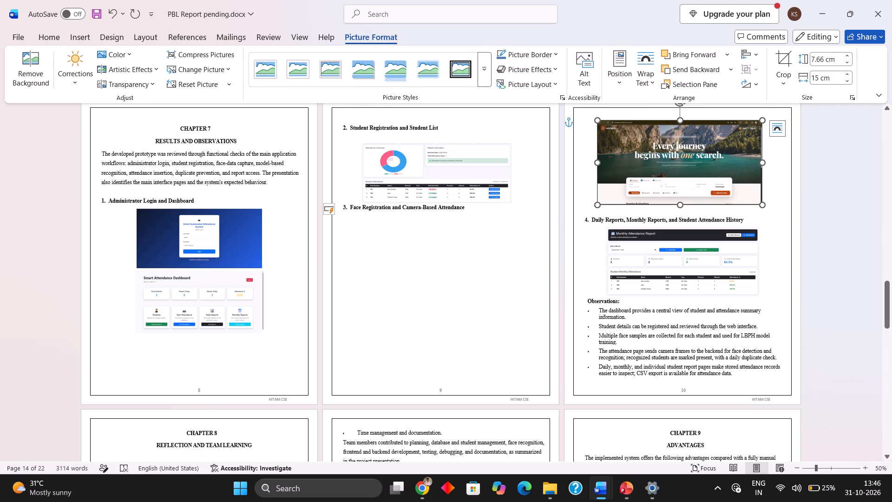
drag(608, 187, 439, 270)
drag(661, 165, 426, 268)
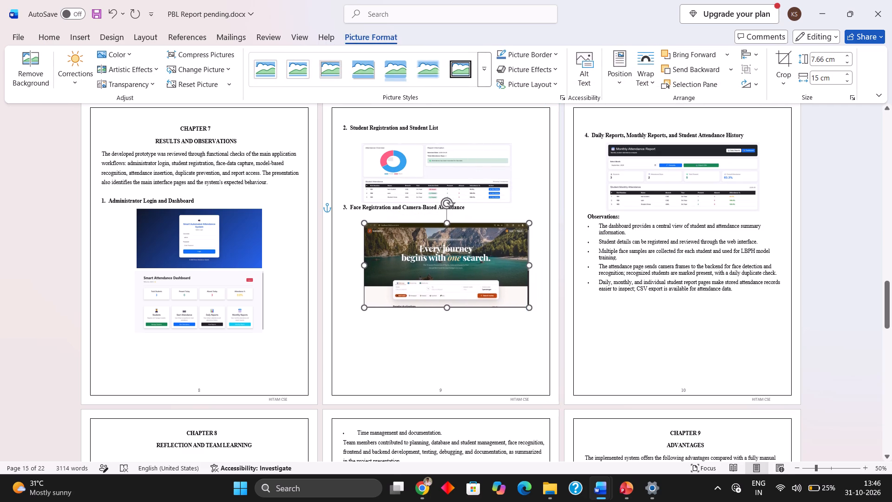
drag(426, 268, 417, 261)
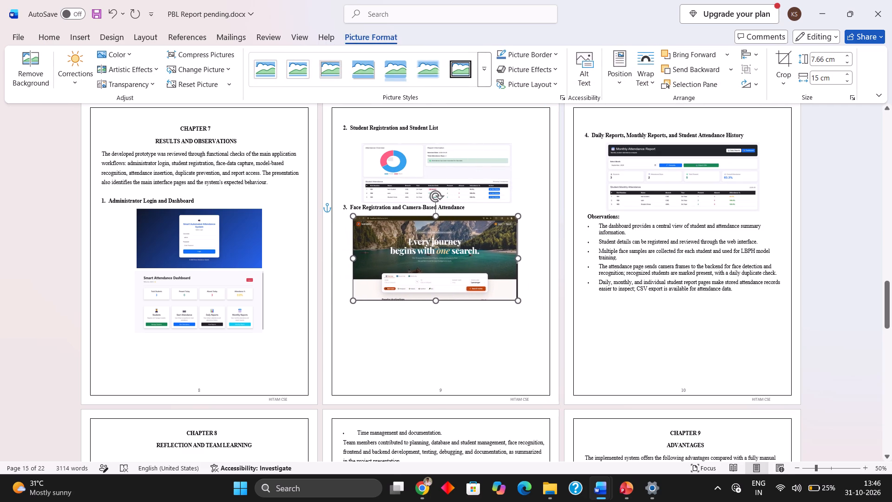
drag(417, 261, 423, 262)
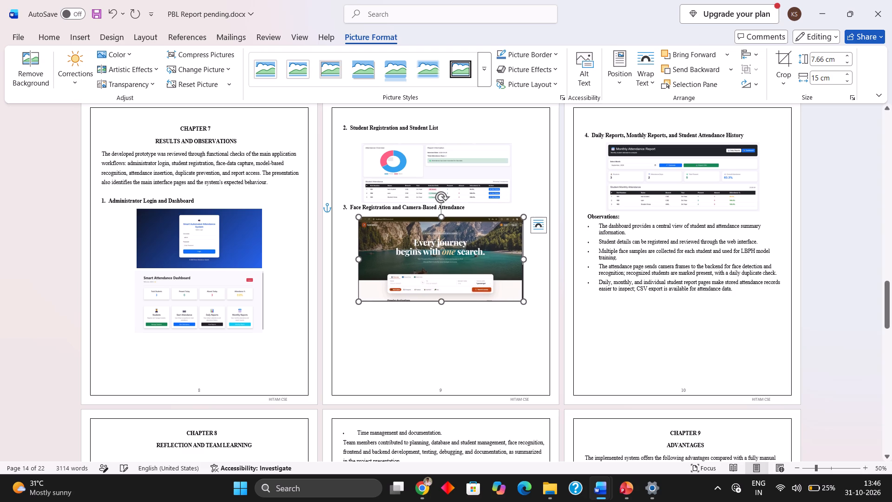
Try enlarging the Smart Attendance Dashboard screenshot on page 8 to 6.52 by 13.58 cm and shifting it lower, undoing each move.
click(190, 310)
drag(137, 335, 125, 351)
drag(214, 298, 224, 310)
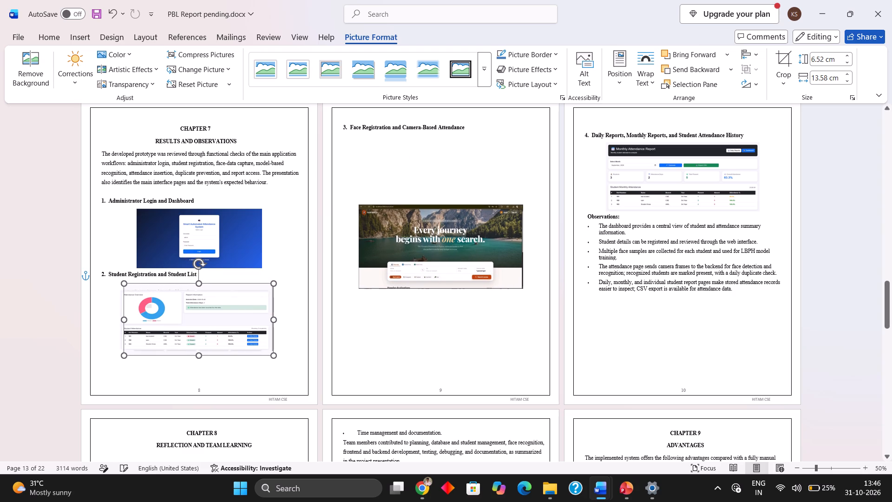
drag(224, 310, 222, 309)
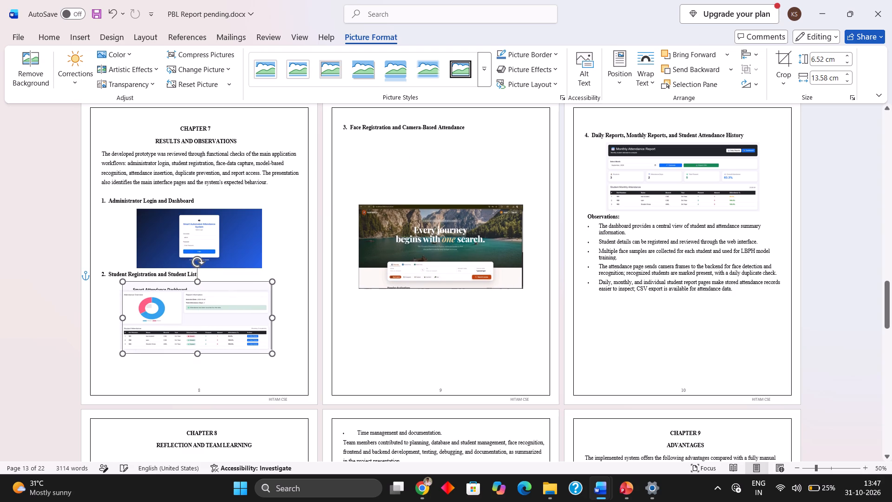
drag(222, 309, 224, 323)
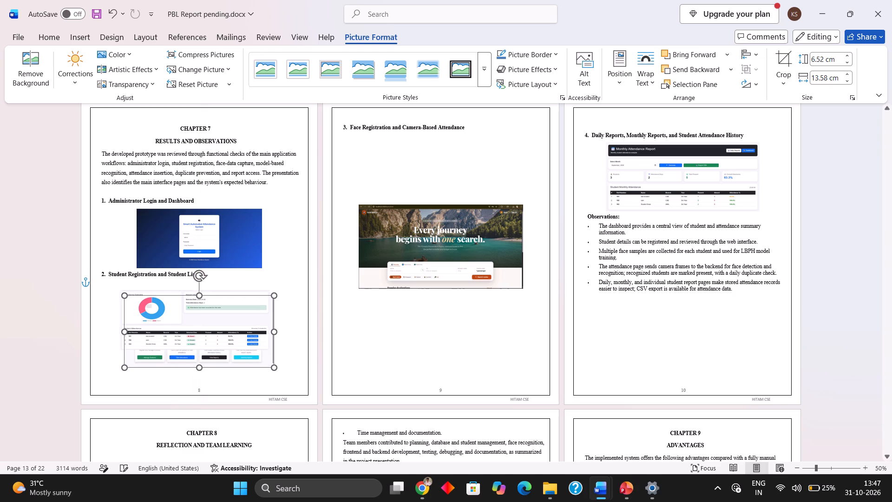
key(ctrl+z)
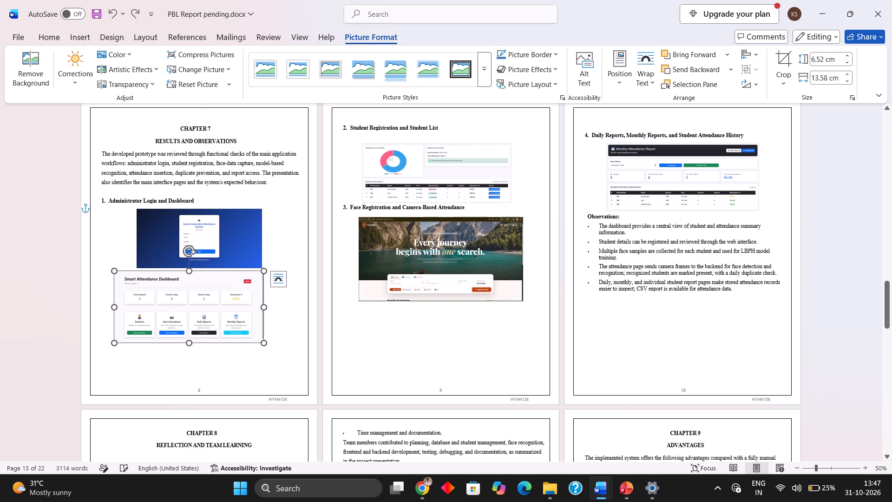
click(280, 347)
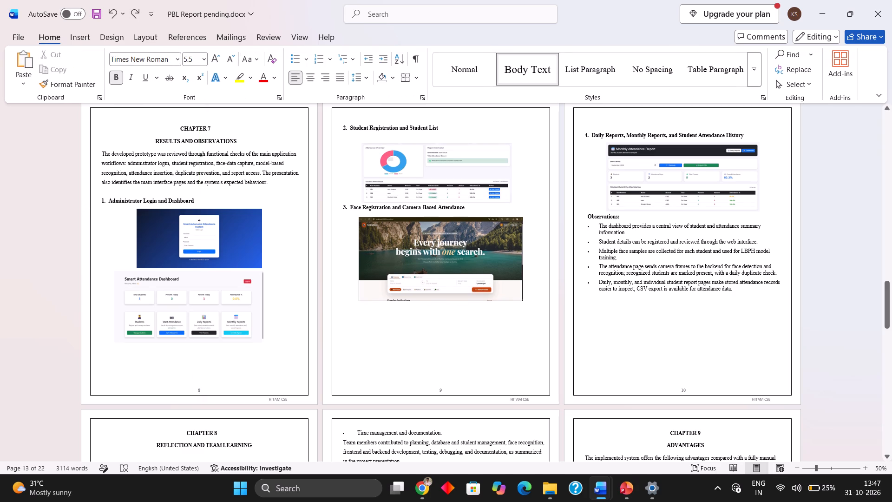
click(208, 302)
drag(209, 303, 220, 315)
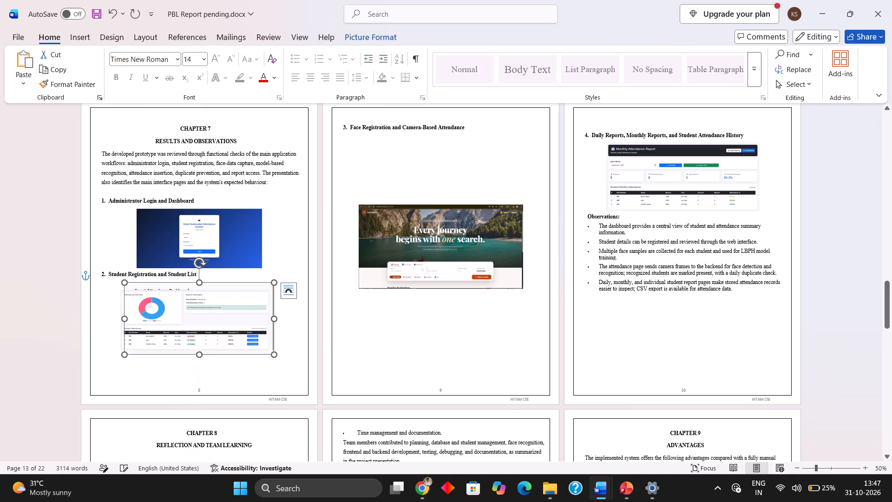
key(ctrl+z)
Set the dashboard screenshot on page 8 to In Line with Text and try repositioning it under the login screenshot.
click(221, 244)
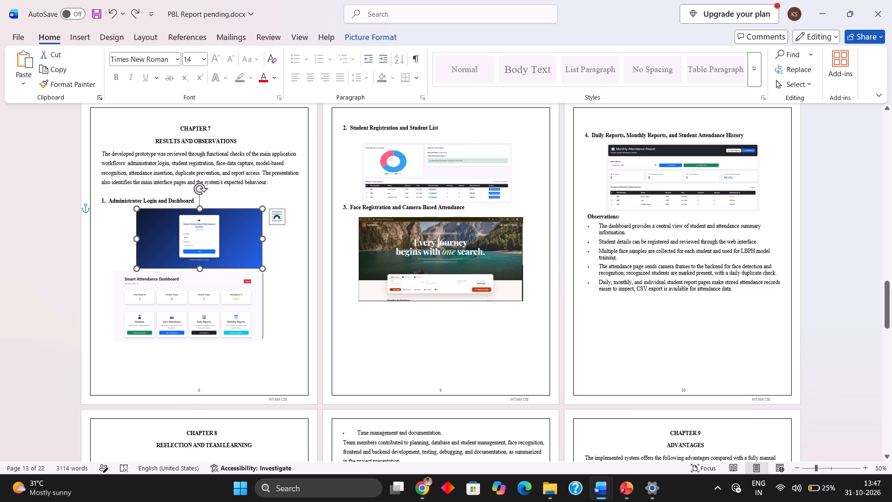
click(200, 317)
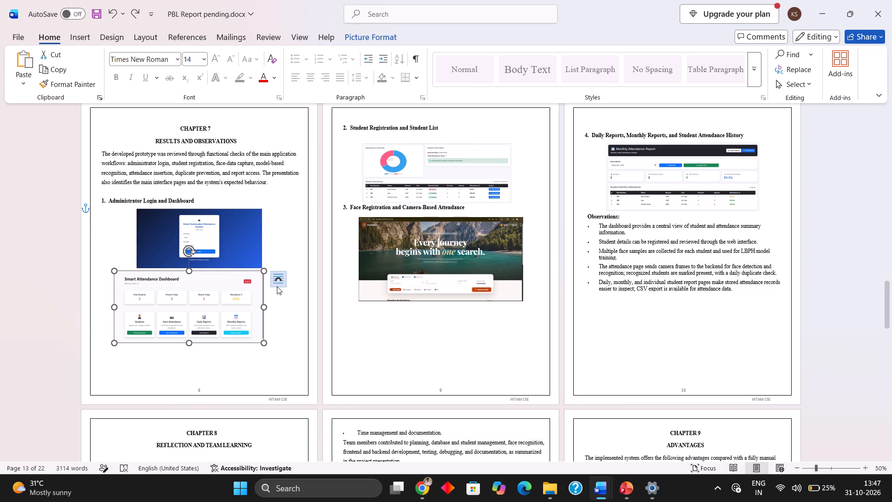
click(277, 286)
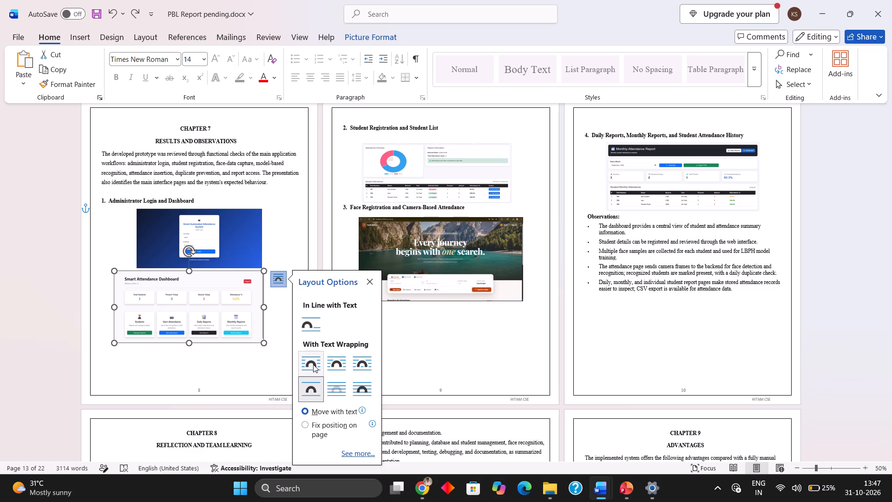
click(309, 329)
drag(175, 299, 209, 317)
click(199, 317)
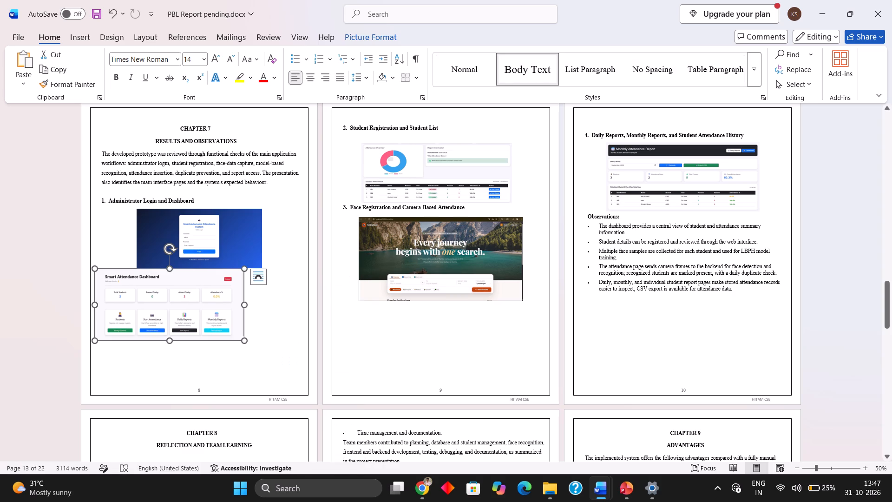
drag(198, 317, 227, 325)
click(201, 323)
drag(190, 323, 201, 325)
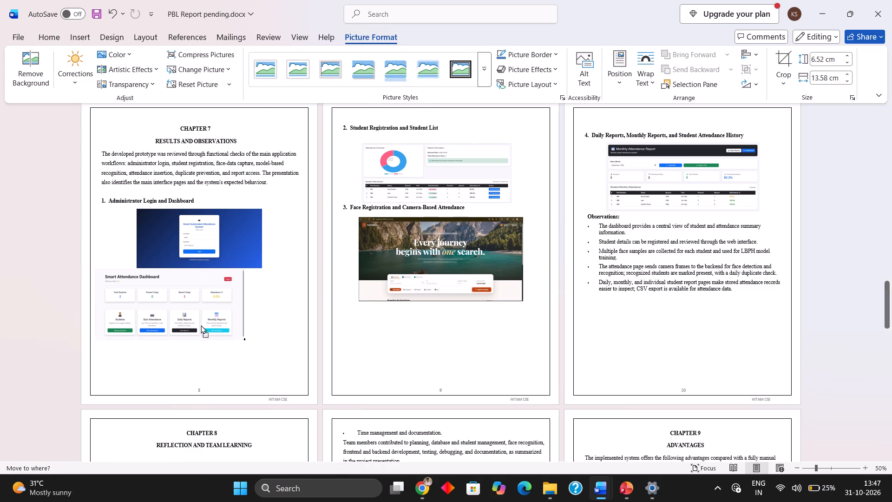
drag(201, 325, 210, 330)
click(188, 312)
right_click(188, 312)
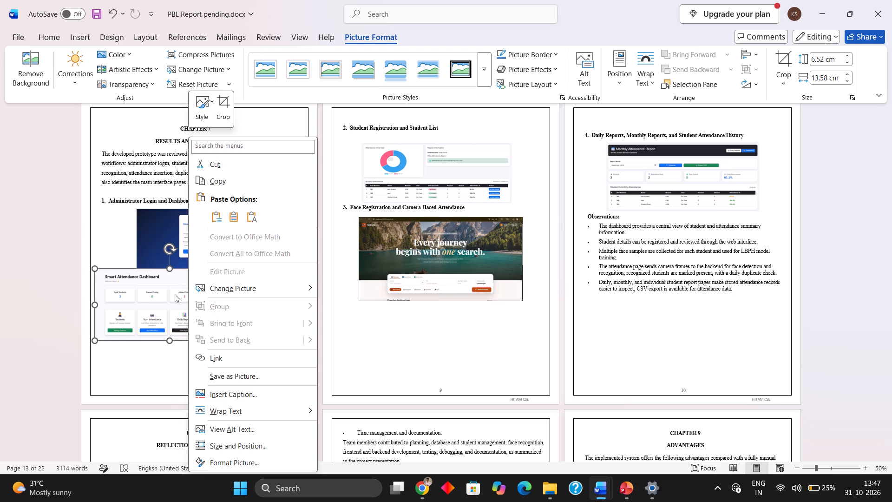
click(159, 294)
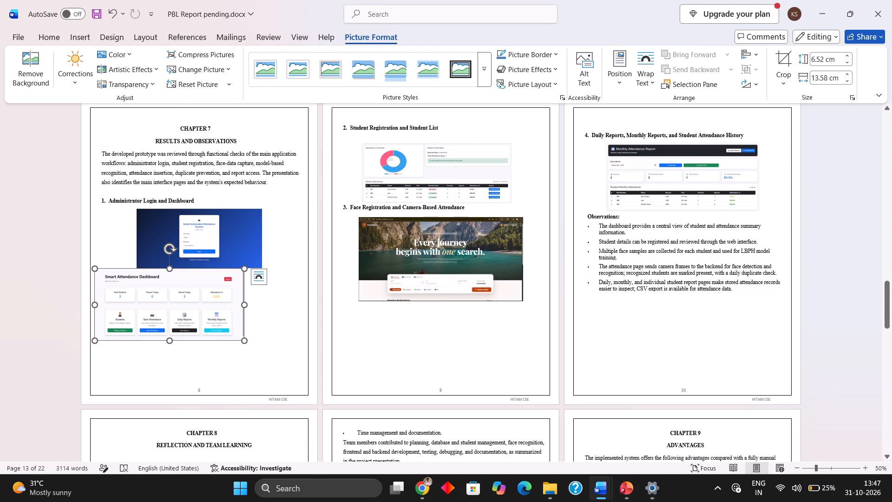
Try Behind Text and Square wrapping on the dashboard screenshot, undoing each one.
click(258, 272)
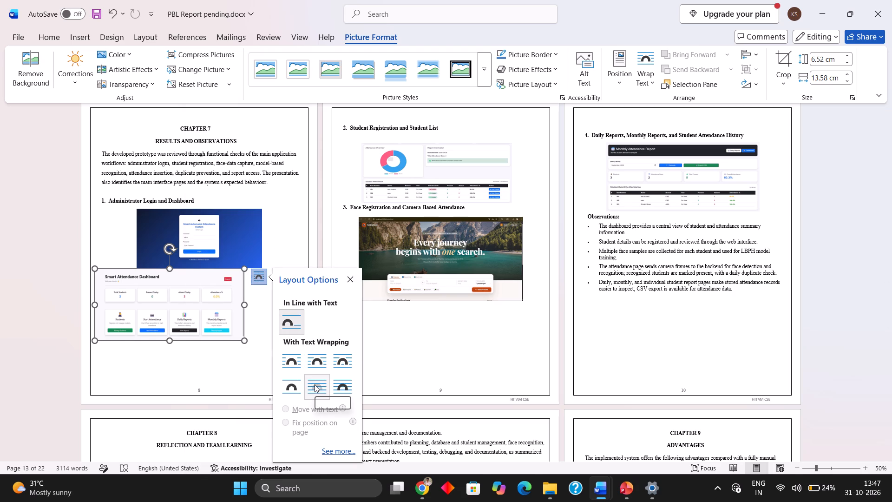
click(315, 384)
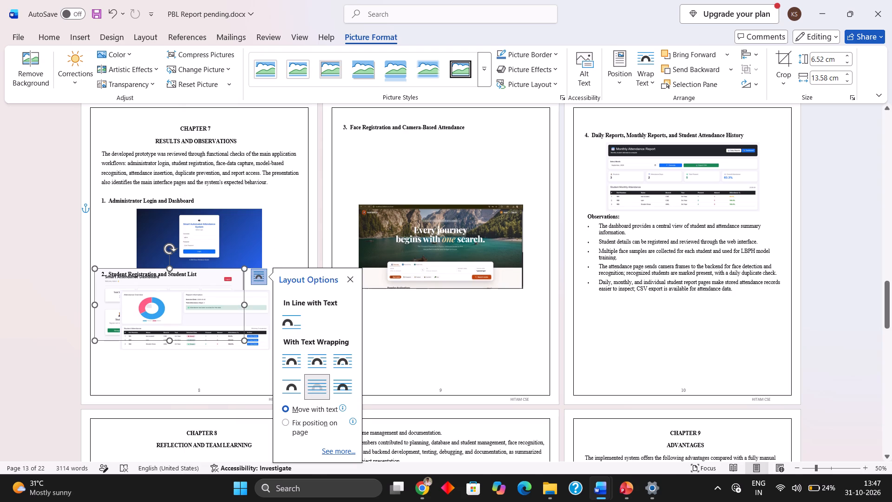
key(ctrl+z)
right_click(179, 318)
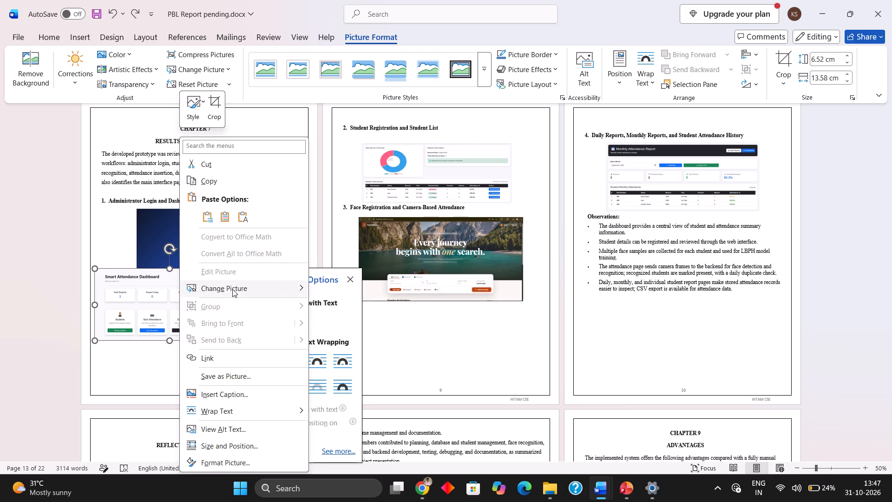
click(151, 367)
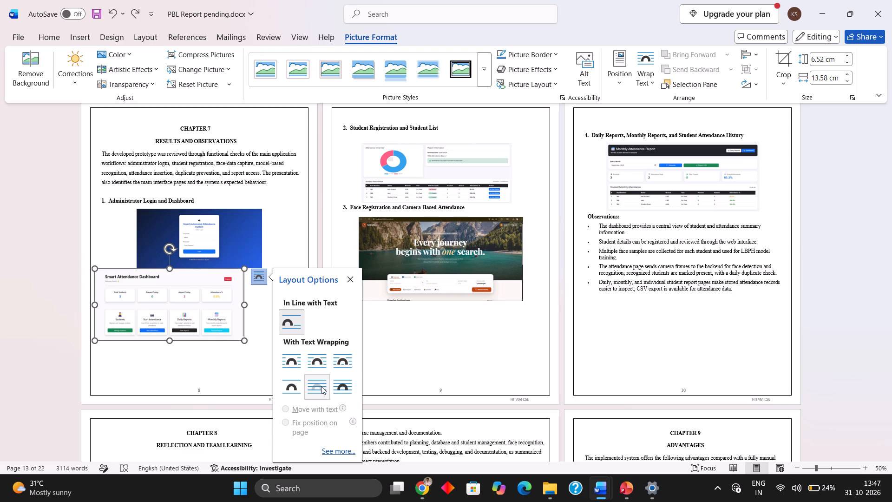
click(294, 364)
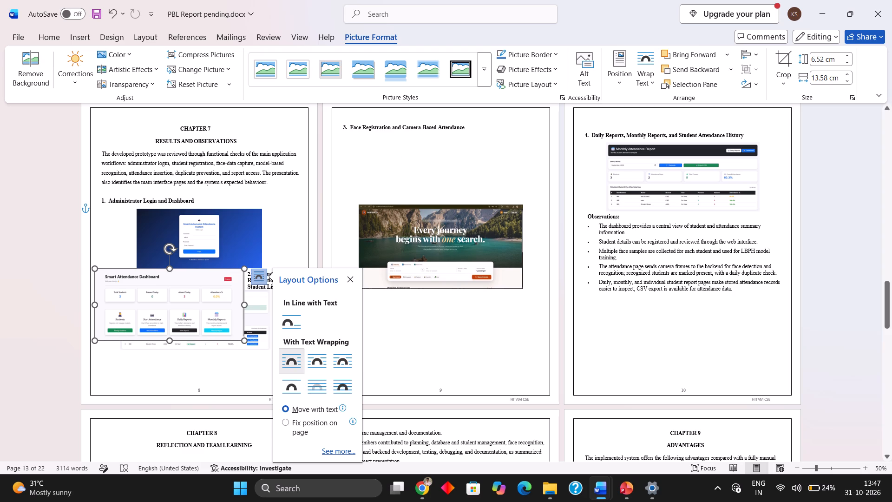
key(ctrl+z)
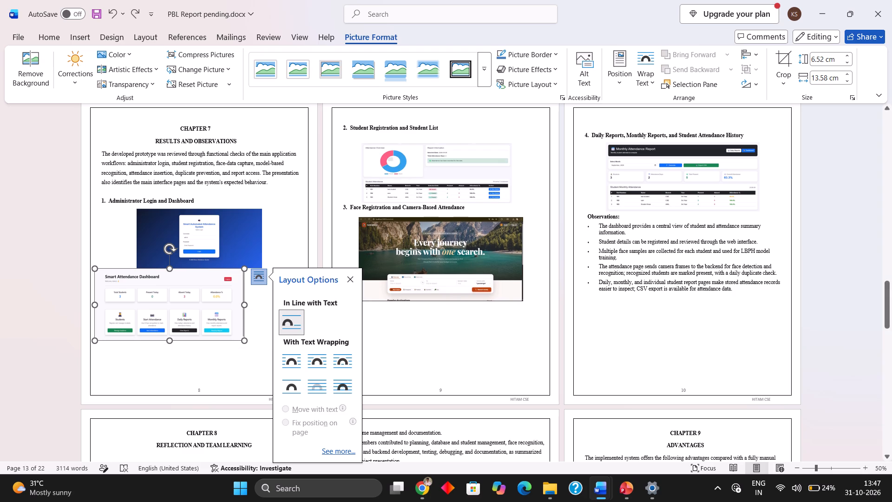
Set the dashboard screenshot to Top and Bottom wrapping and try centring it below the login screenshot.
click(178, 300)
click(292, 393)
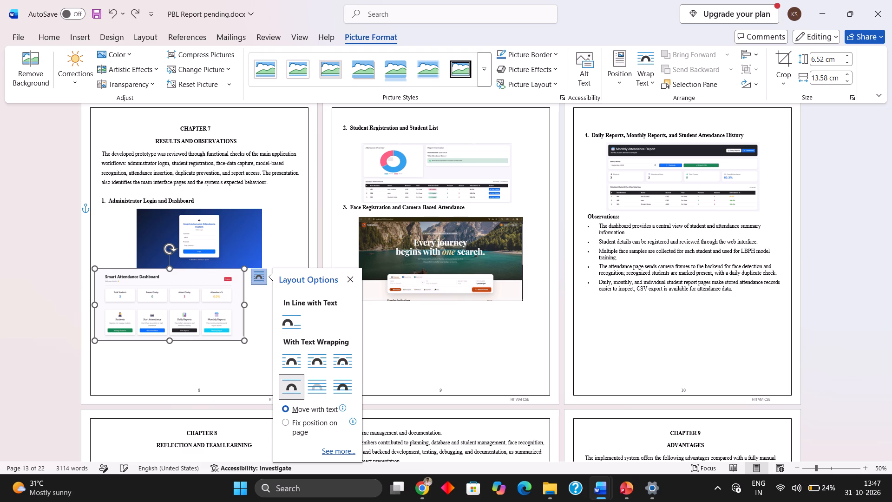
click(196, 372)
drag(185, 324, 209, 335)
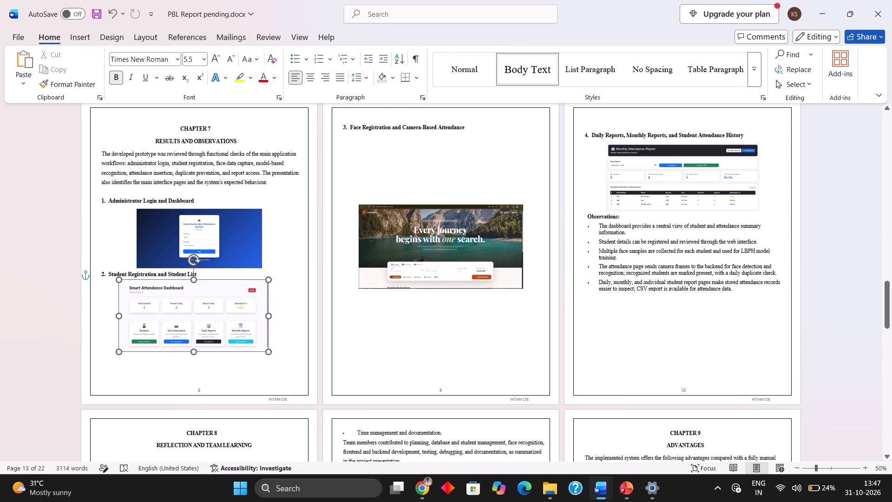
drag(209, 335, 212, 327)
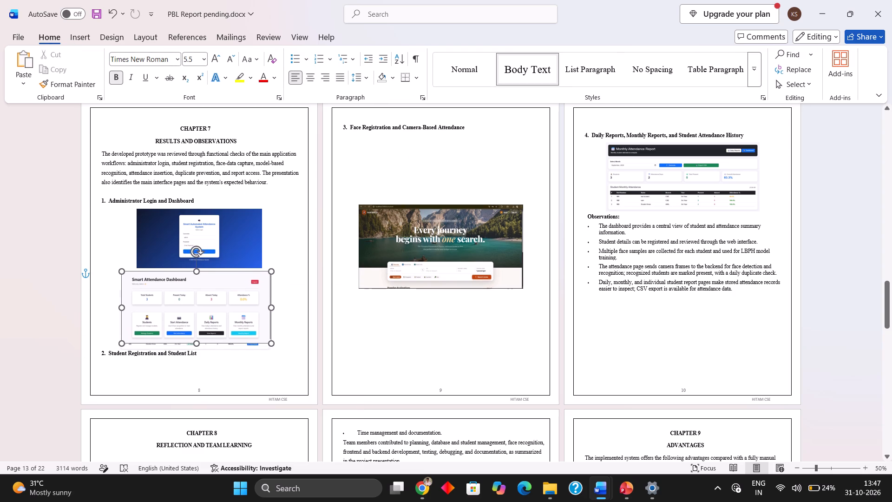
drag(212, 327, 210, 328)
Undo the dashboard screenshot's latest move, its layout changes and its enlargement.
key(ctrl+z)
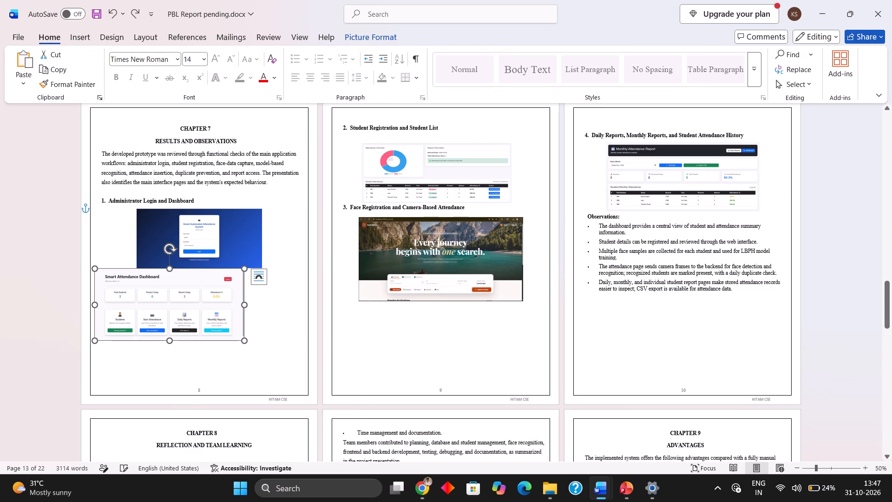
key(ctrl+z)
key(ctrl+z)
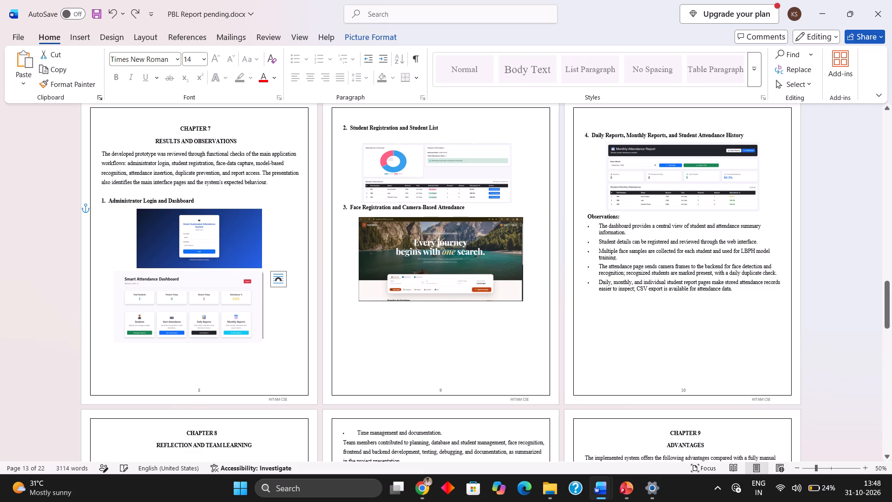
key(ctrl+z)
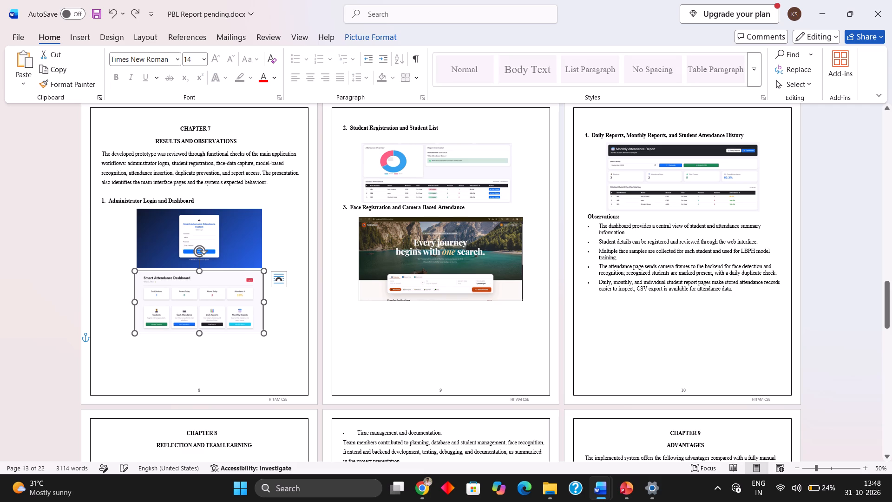
Stretch the dashboard screenshot on page 8 downward to make it taller while keeping its width.
click(198, 335)
drag(201, 335, 202, 352)
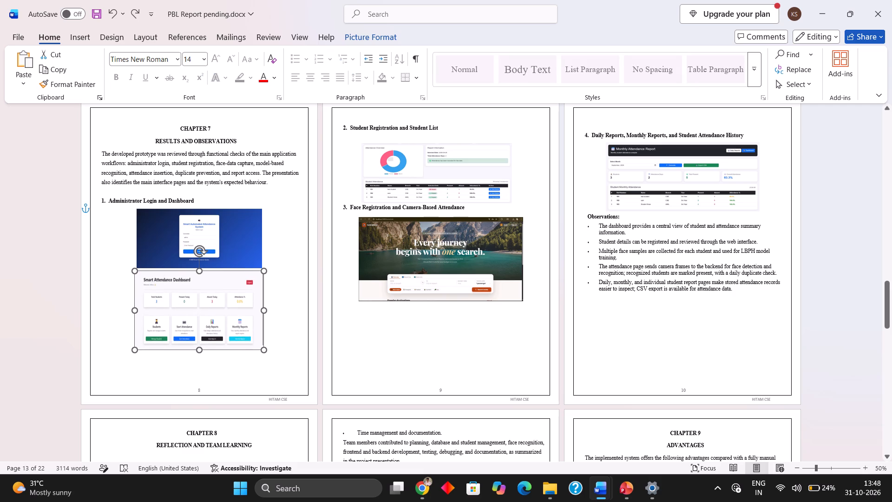
drag(202, 352, 203, 358)
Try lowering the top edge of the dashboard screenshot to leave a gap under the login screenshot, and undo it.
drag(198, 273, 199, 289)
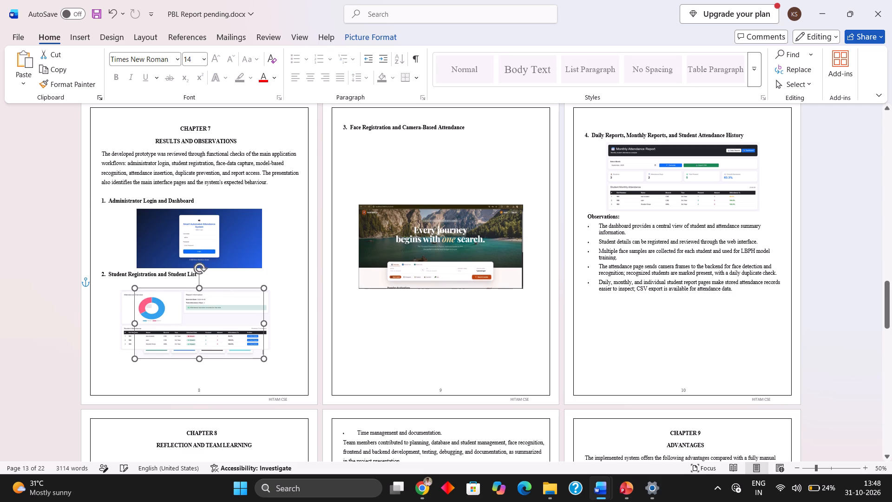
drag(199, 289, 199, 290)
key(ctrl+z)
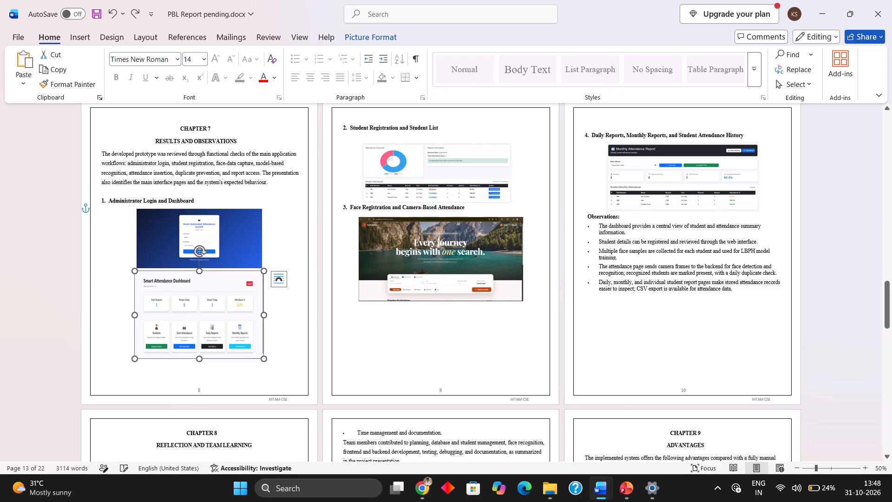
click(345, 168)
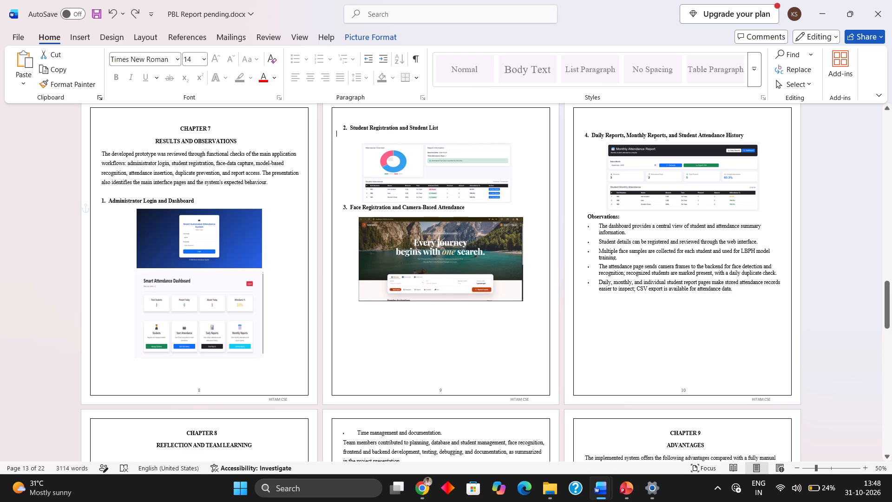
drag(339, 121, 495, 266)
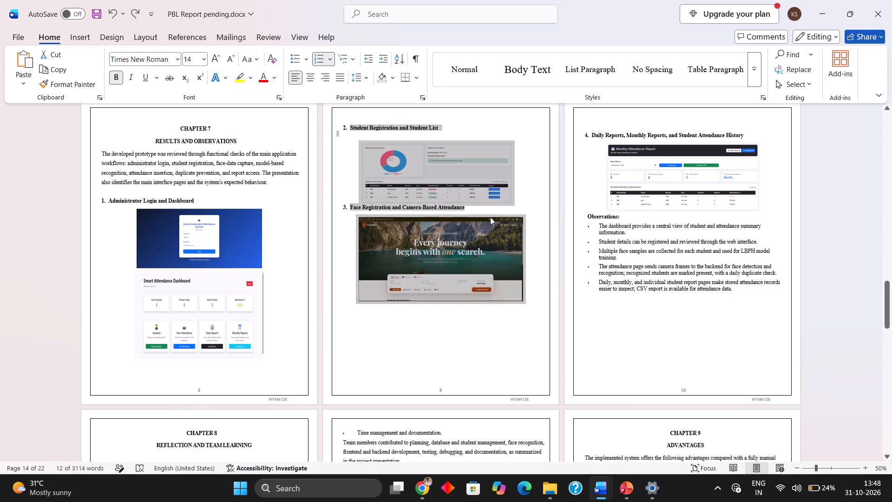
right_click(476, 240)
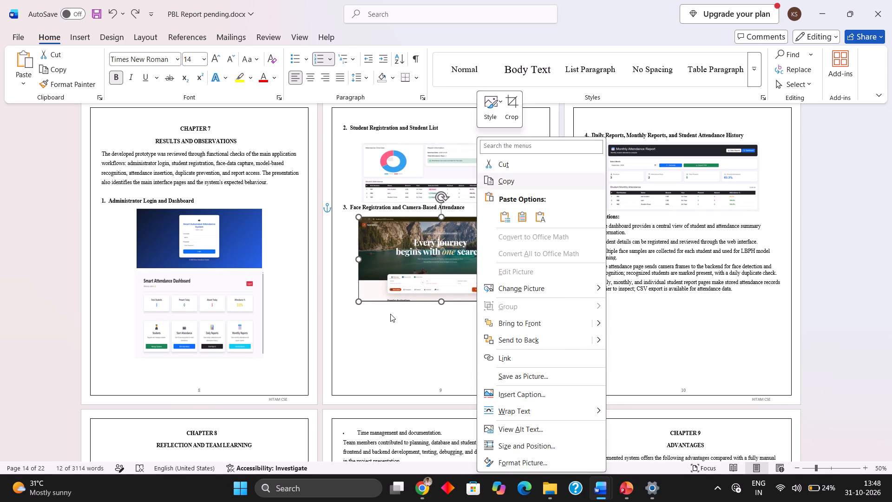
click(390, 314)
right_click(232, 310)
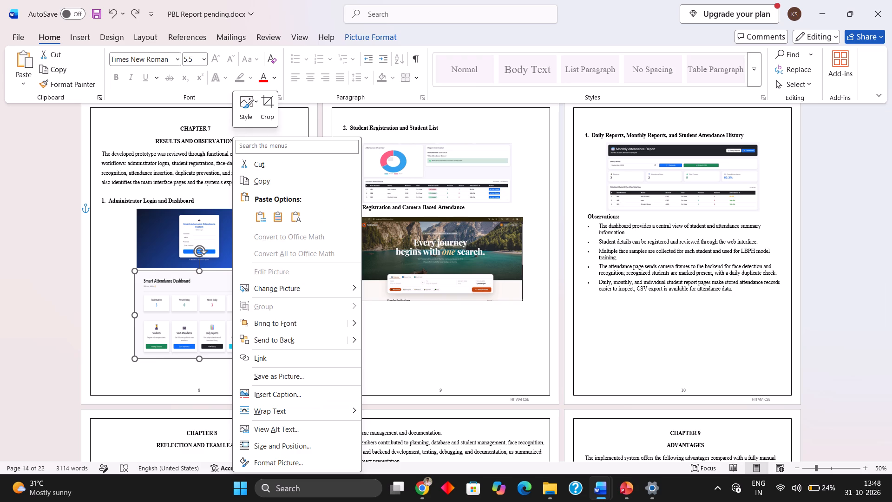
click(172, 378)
Undo the downward stretch of the dashboard screenshot on page 8.
key(ctrl+z)
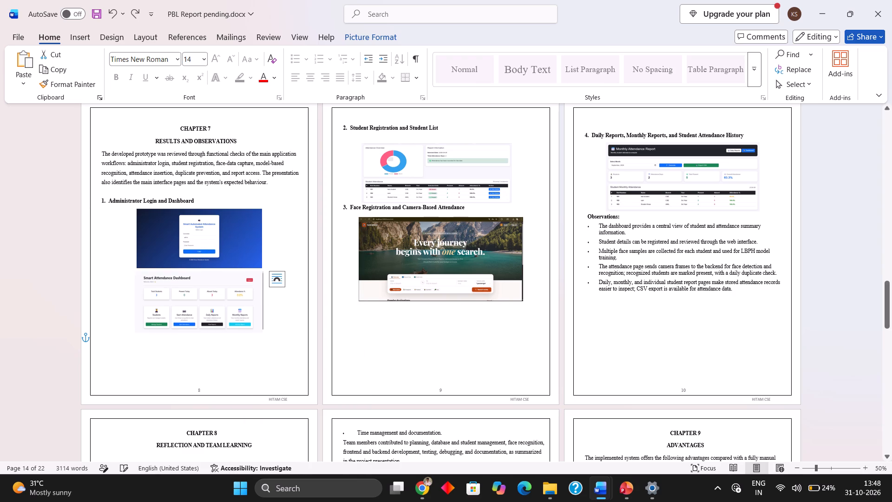
click(186, 224)
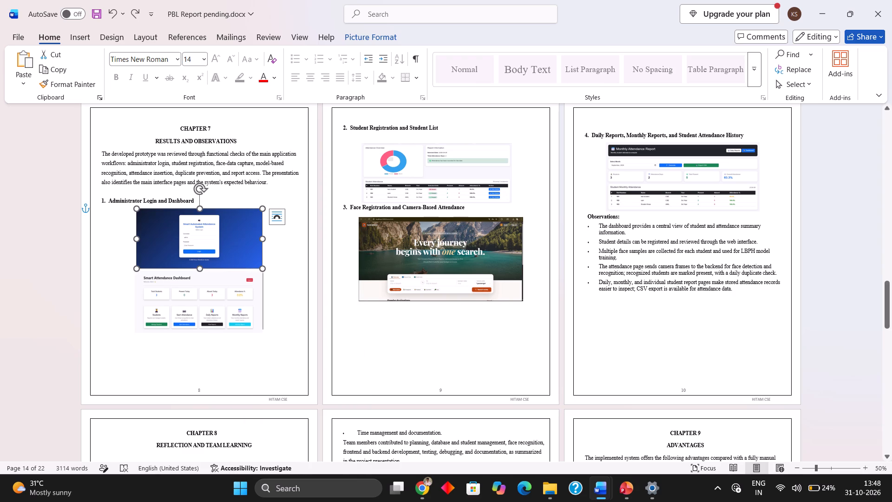
drag(138, 270, 125, 280)
drag(262, 283, 265, 283)
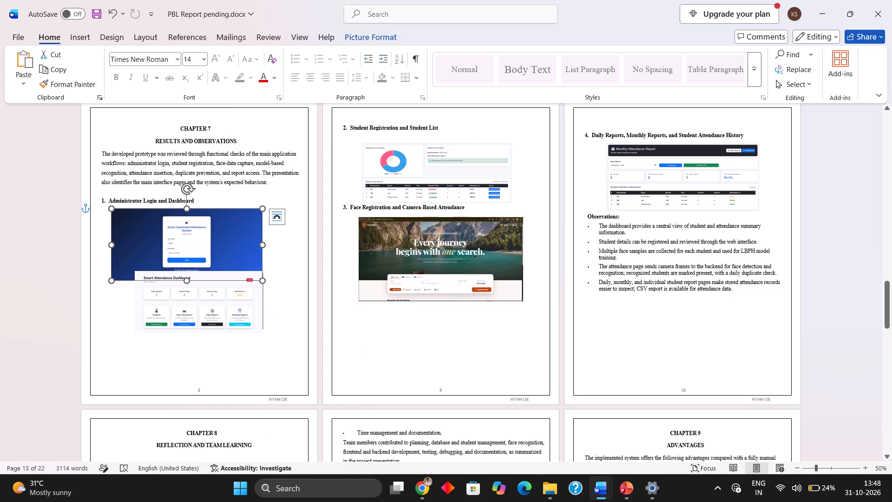
drag(265, 283, 279, 288)
drag(214, 249, 223, 250)
Move the dashboard screenshot down so it sits centred just below the enlarged login screenshot, keeping section 2 on page 9.
drag(221, 304, 220, 308)
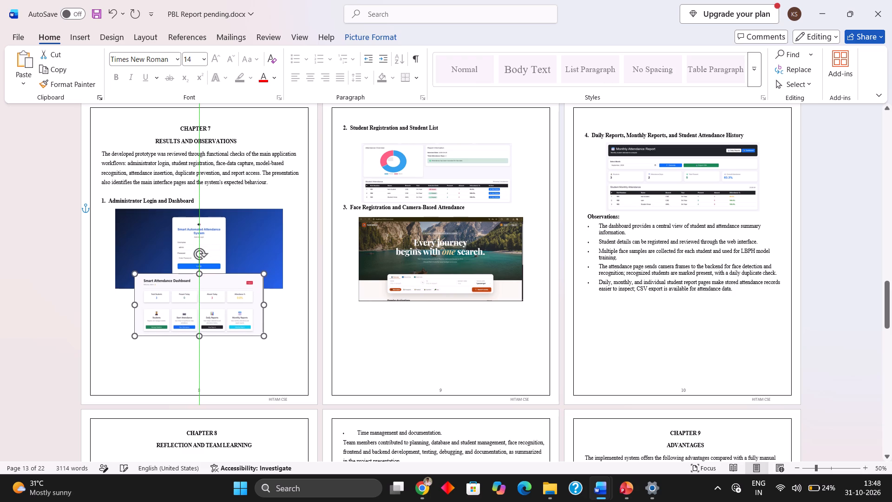
drag(220, 308, 218, 328)
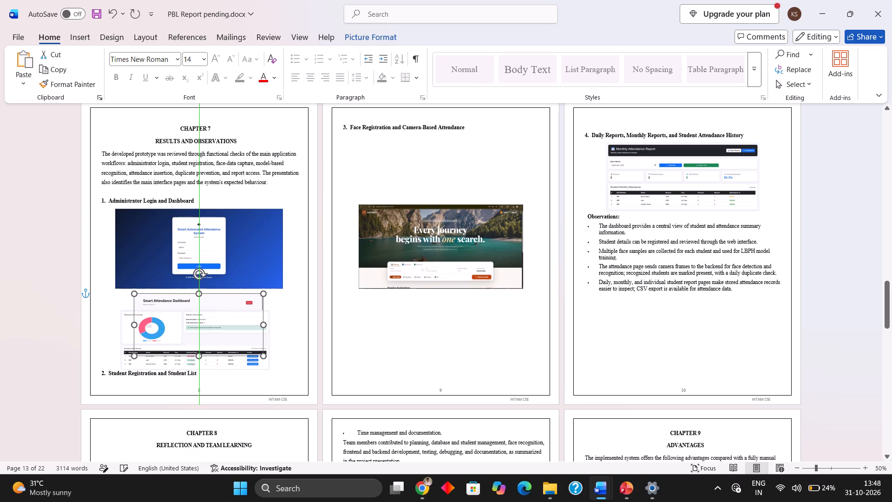
drag(218, 328, 216, 322)
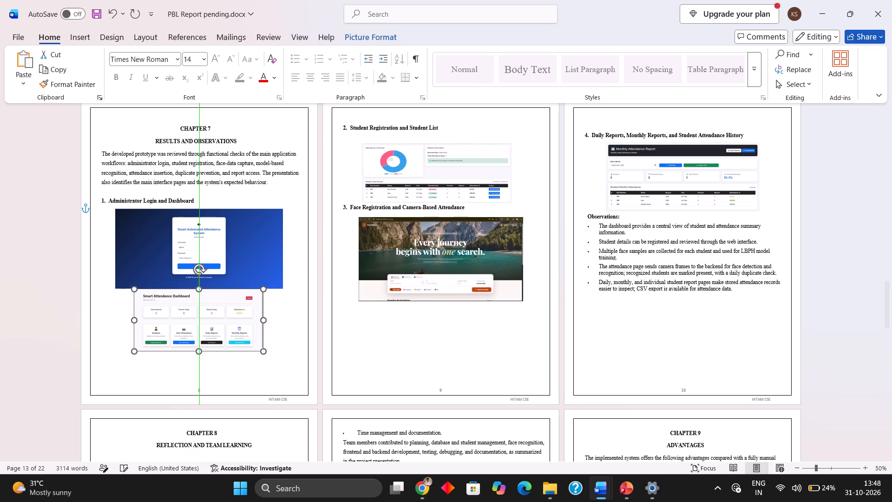
drag(216, 322, 219, 325)
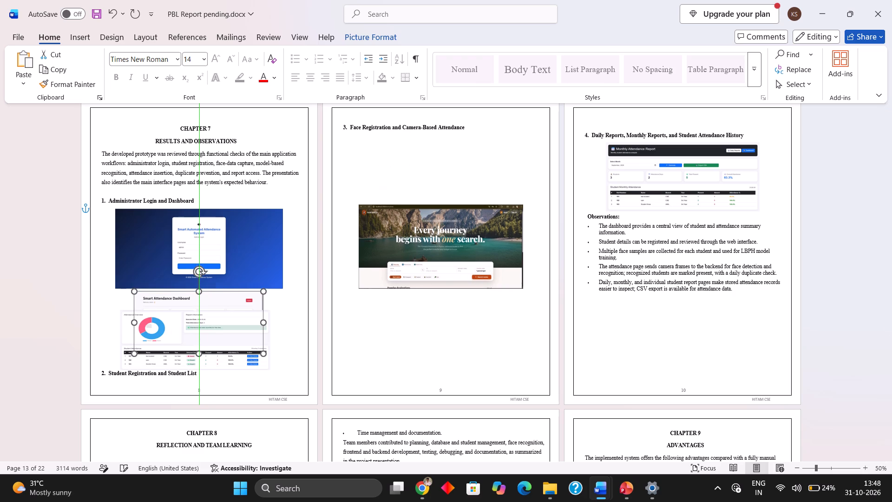
drag(219, 325, 218, 341)
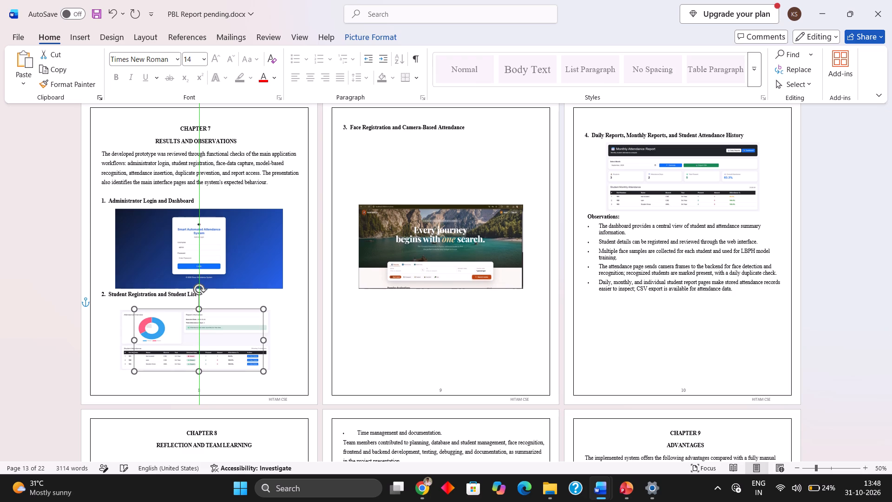
drag(218, 341, 221, 323)
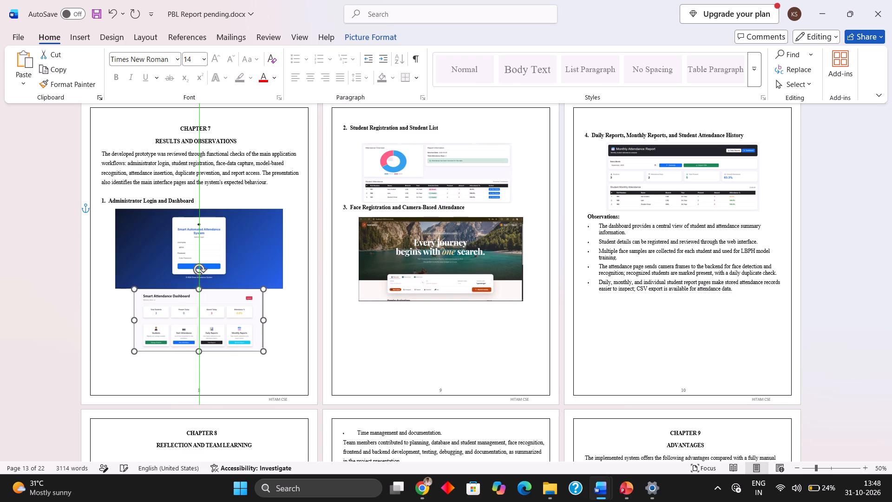
drag(221, 323, 215, 324)
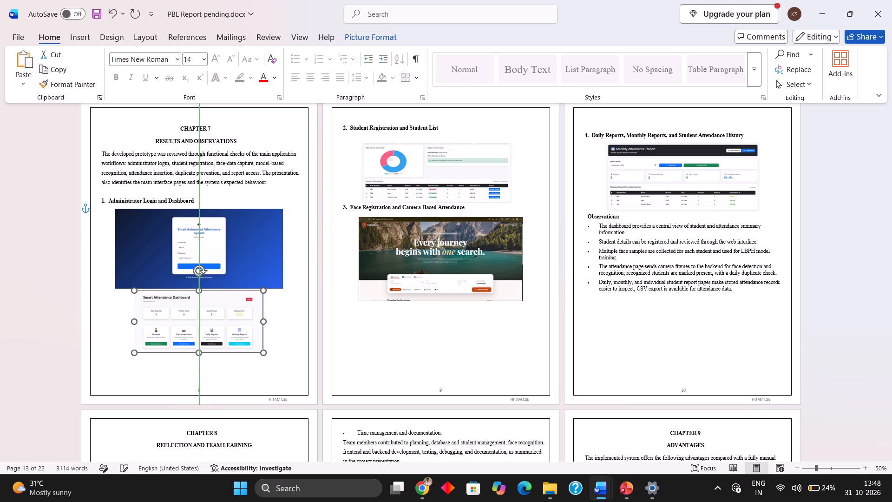
Enlarge the dashboard screenshot to about the login screenshot's width and centre it on page 8.
drag(135, 352, 129, 363)
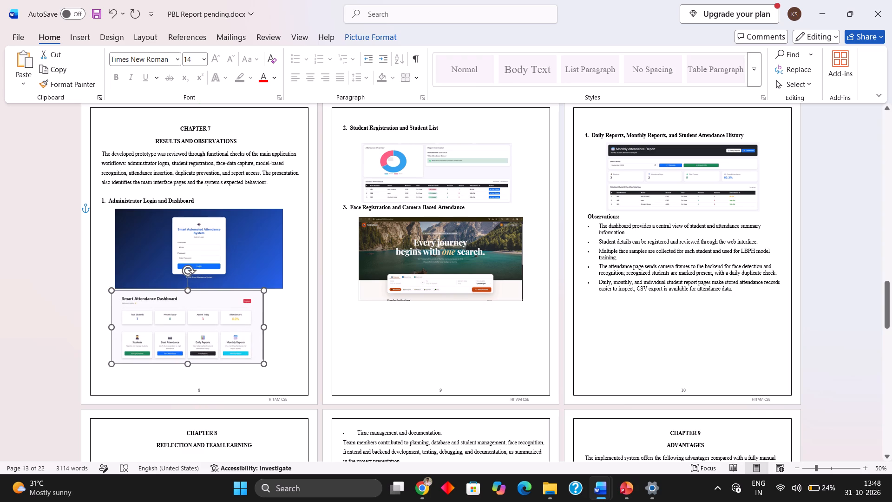
drag(129, 363, 134, 364)
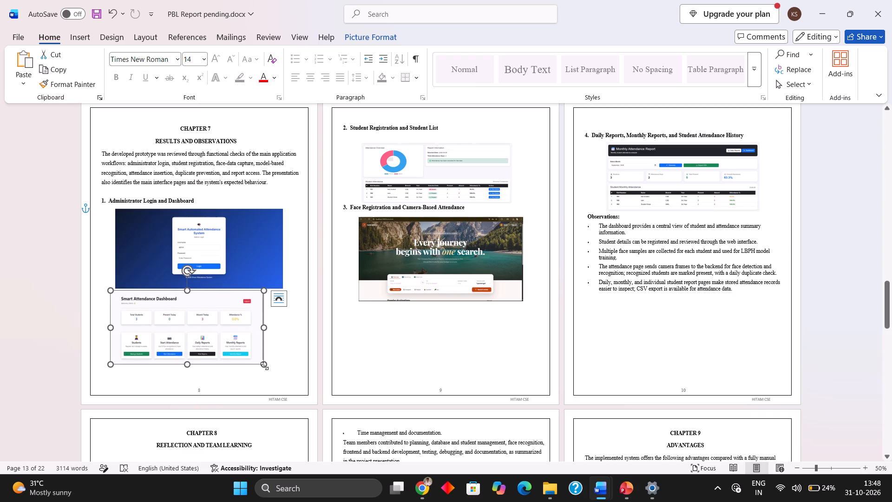
drag(264, 366, 281, 367)
drag(111, 375, 112, 375)
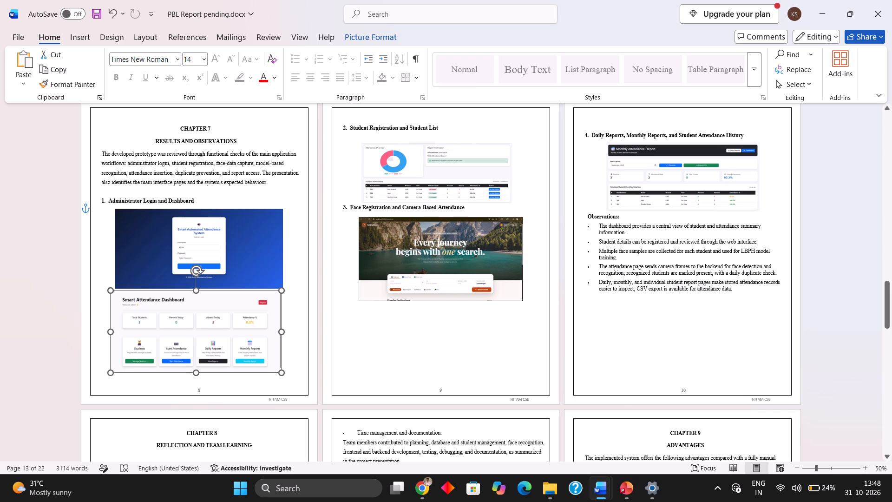
drag(112, 375, 128, 372)
drag(128, 372, 130, 372)
drag(174, 344, 183, 344)
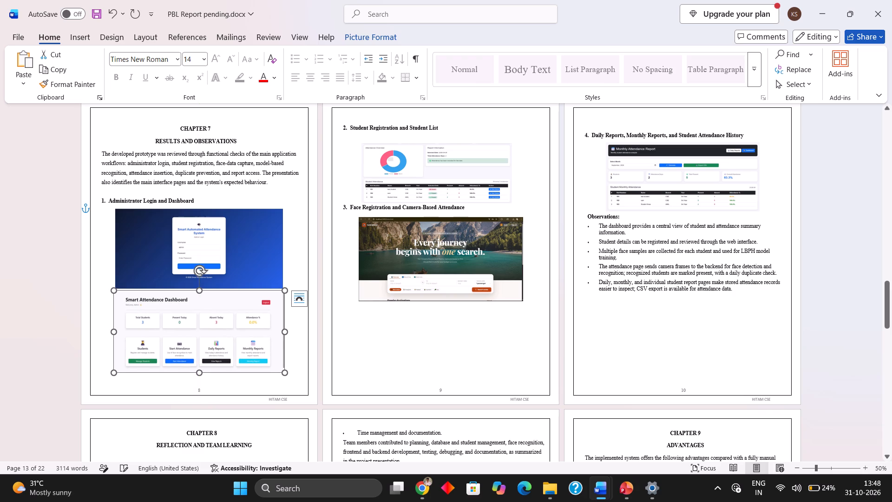
click(306, 352)
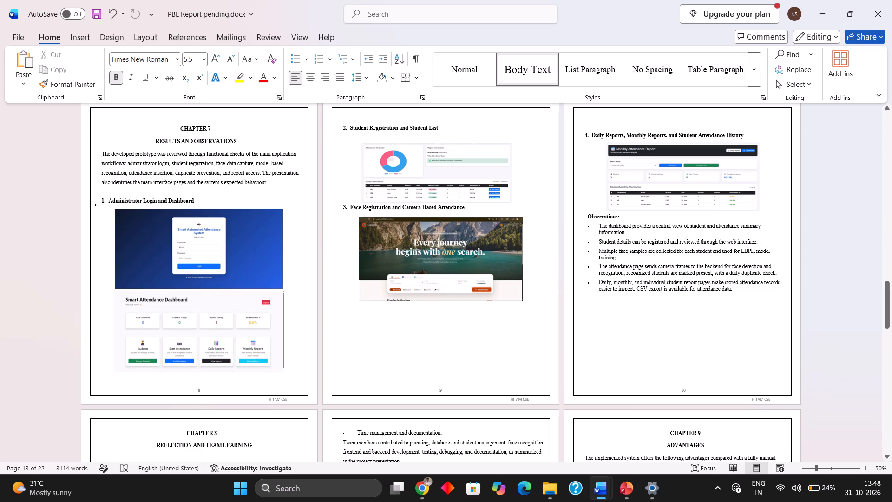
Insert blank lines between the student list screenshot and the Face Registration and Camera-Based Attendance heading on page 9.
click(401, 159)
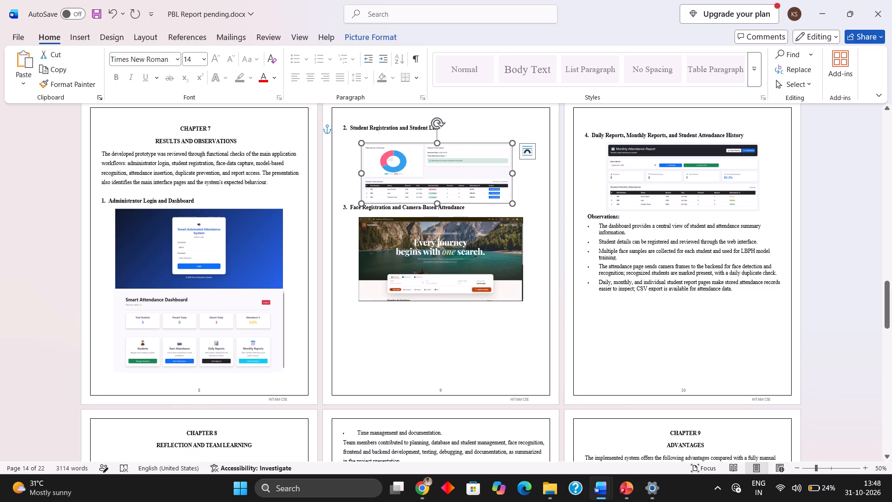
click(523, 199)
click(523, 199)
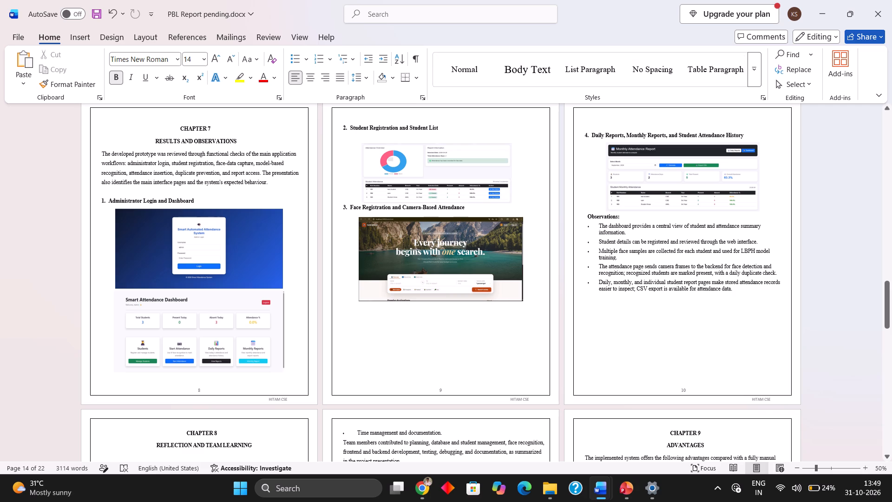
double_click(522, 182)
key(Return)
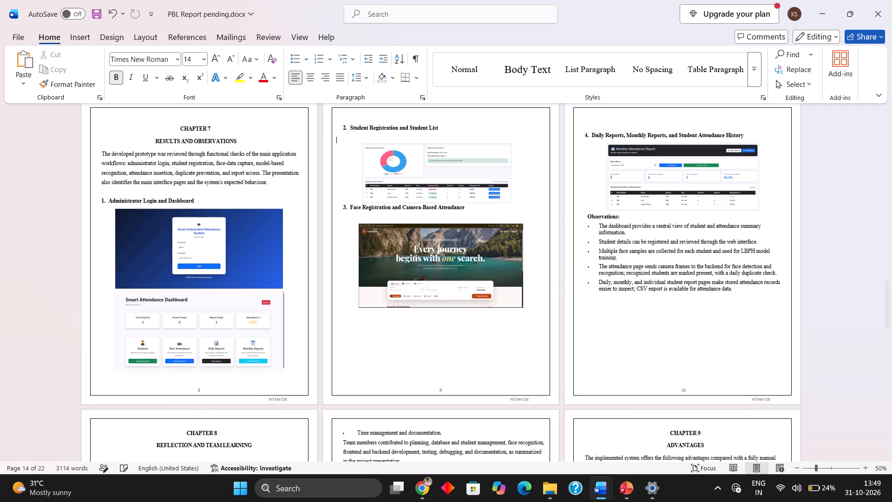
key(Return)
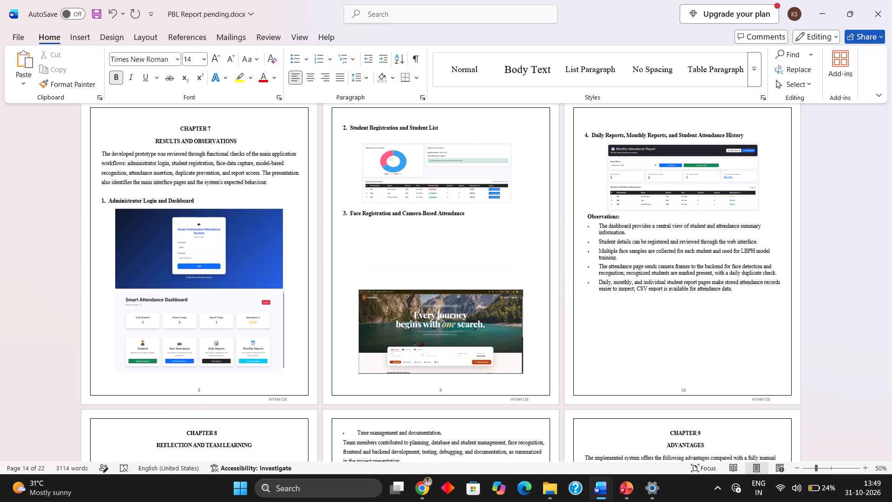
key(BackSpace)
key(Return)
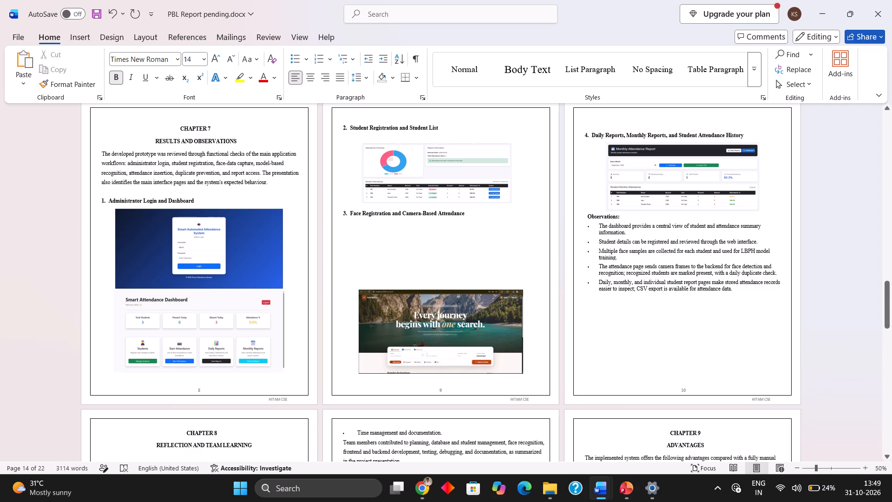
key(Return)
key(Return)
key(Return)
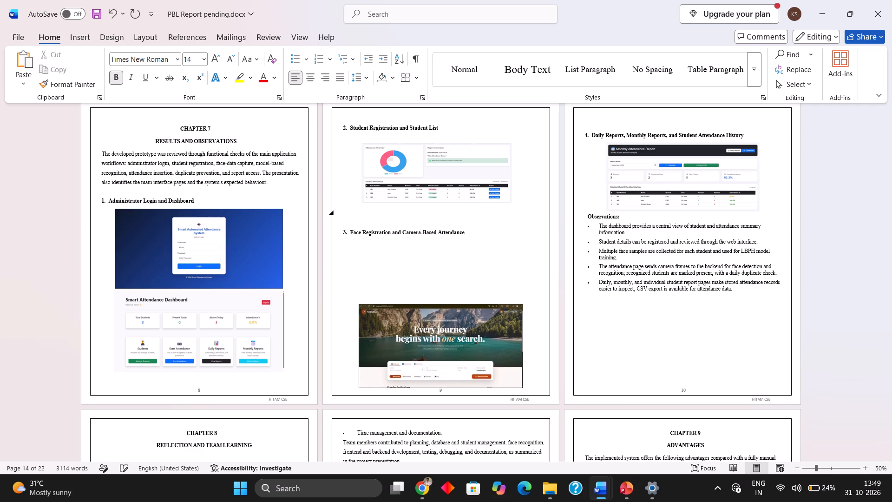
Delete four of the blank lines above the Face Registration and Camera-Based Attendance heading.
click(366, 275)
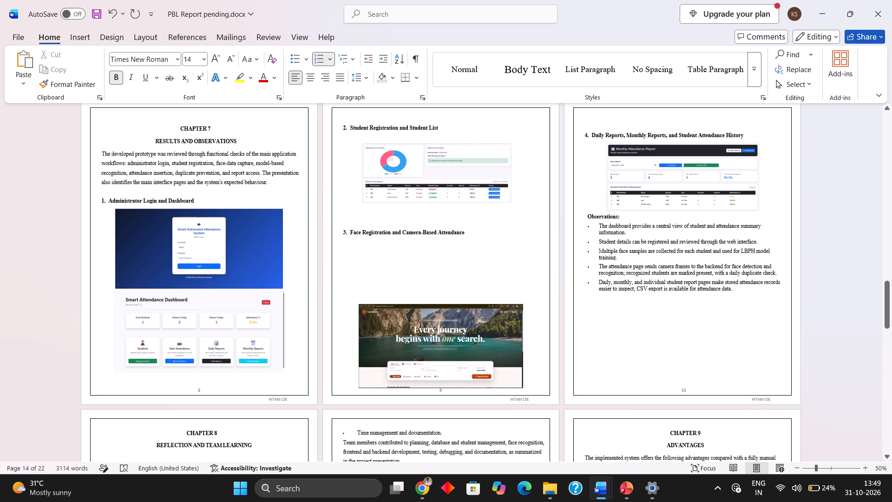
click(349, 220)
key(BackSpace)
key(BackSpace)
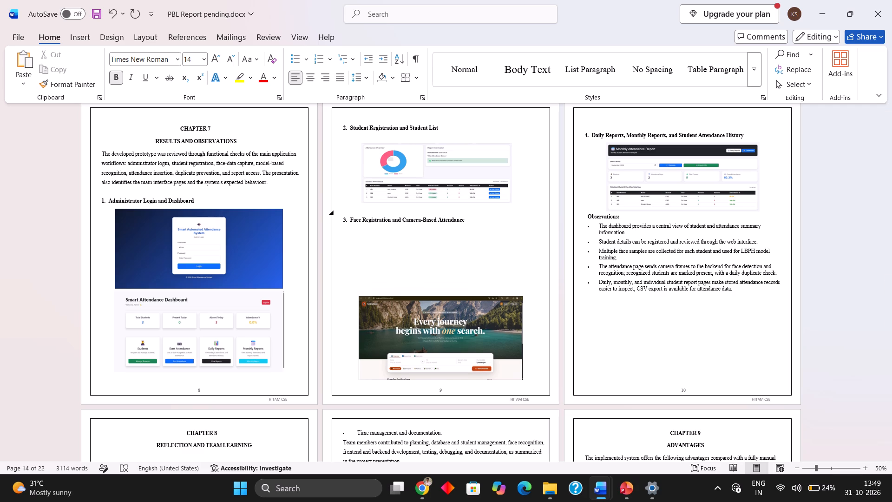
key(BackSpace)
key(BackSpace)
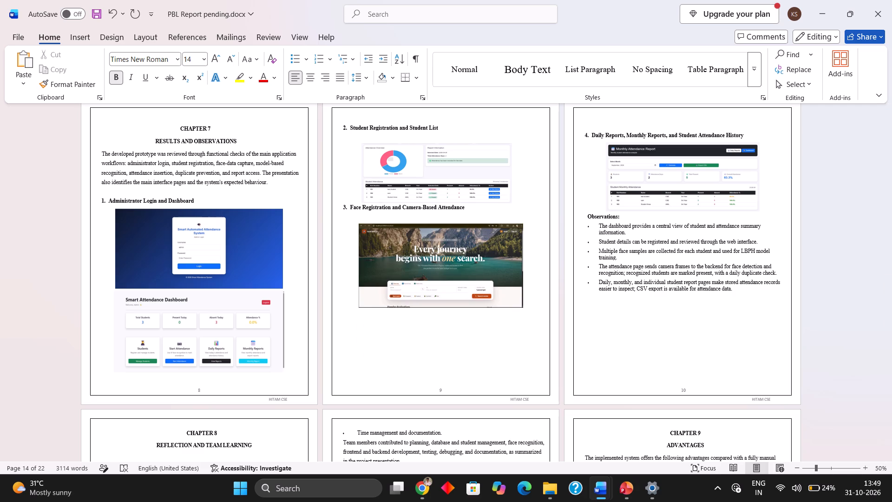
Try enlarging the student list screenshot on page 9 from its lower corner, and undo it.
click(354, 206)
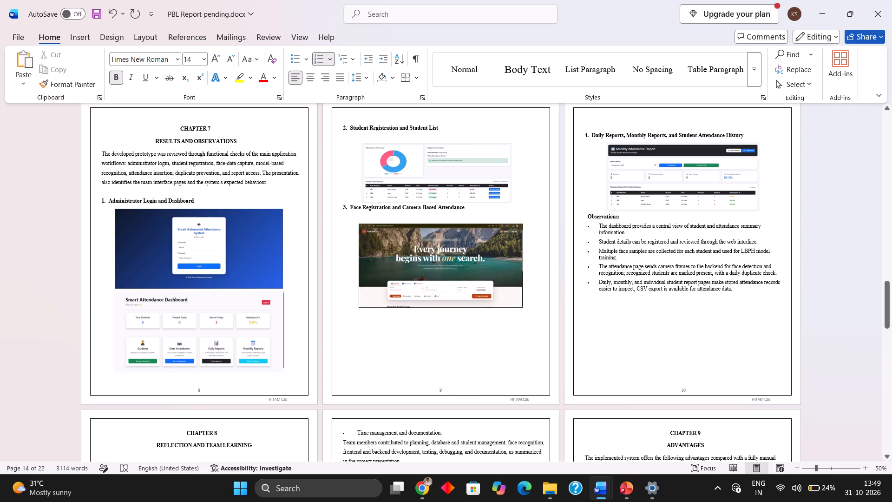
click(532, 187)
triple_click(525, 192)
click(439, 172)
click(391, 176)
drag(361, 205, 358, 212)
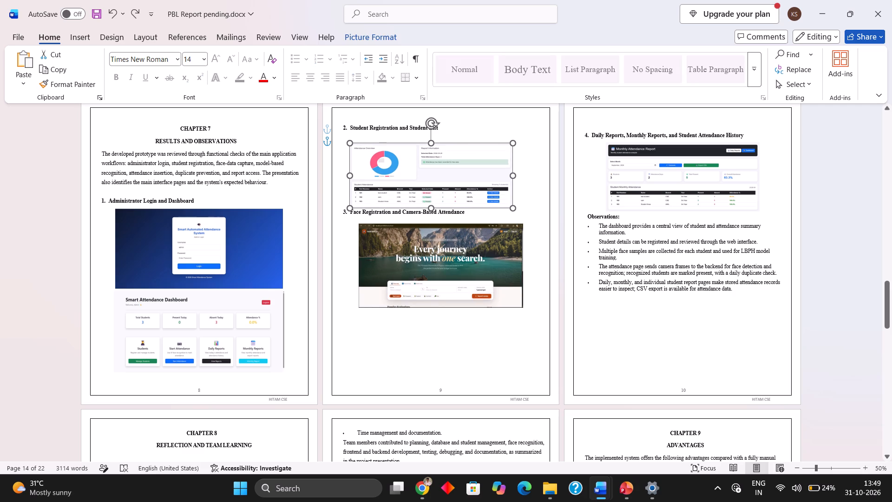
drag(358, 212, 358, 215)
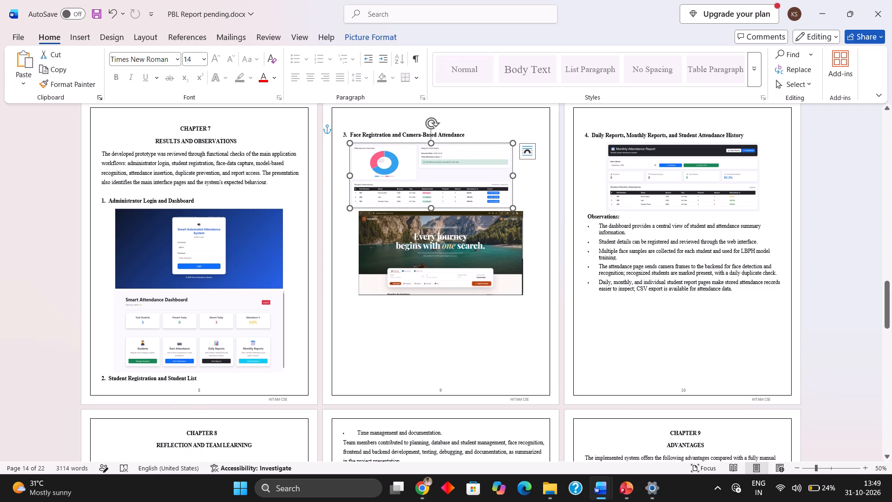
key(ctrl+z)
Reposition the student list screenshot near the horizontal centre of page 9 and stretch it downward to make it taller.
click(463, 171)
click(445, 170)
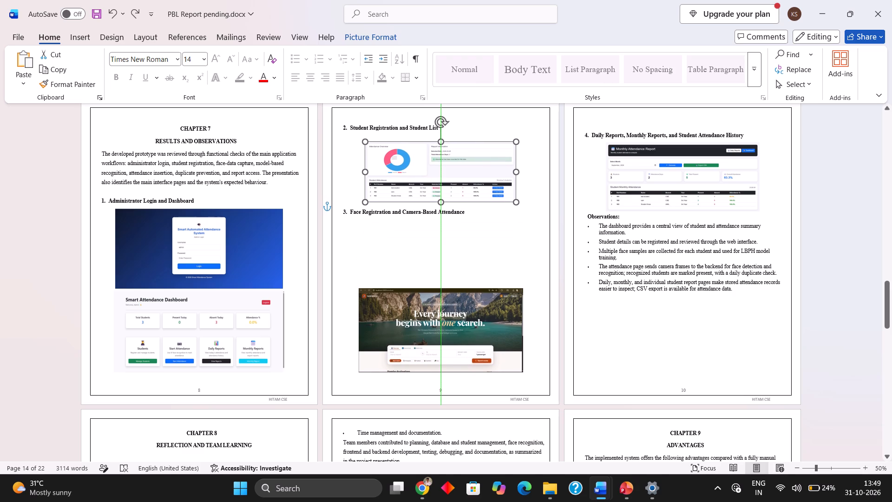
drag(440, 195, 442, 205)
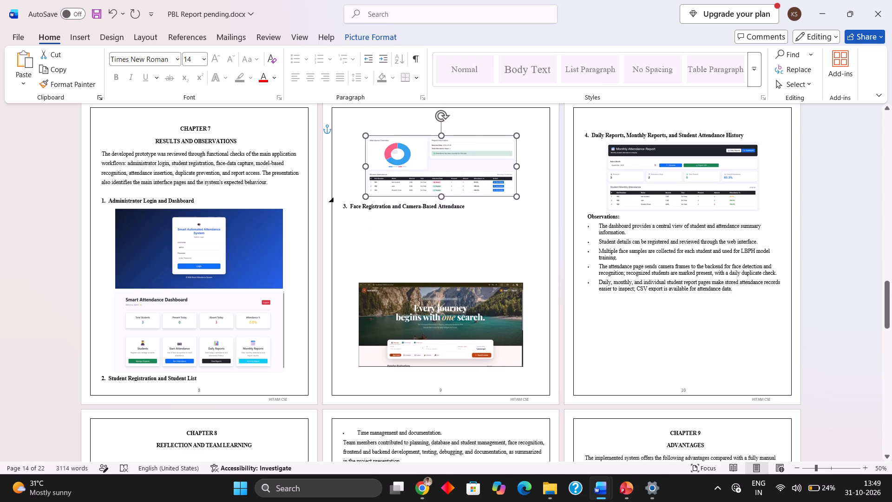
drag(442, 205, 443, 212)
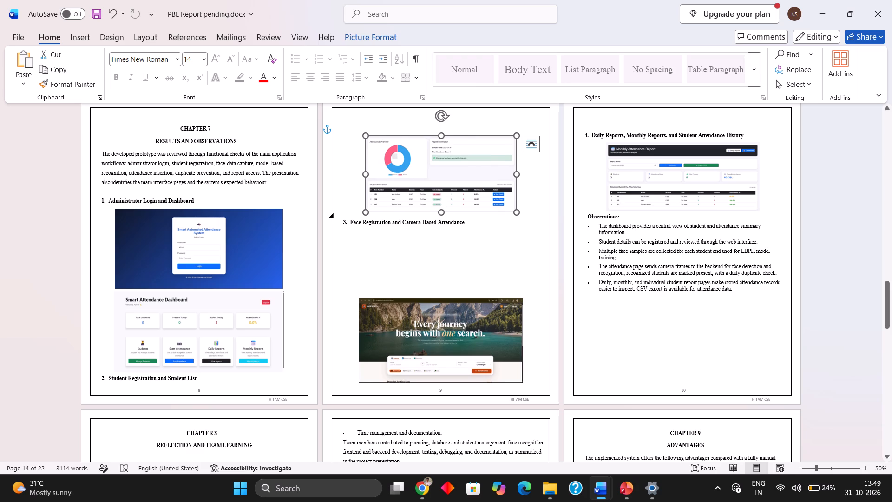
Insert blank lines above the Student Registration and Student List heading on page 8 to push it onto page 9.
click(289, 364)
click(289, 364)
double_click(293, 364)
click(294, 364)
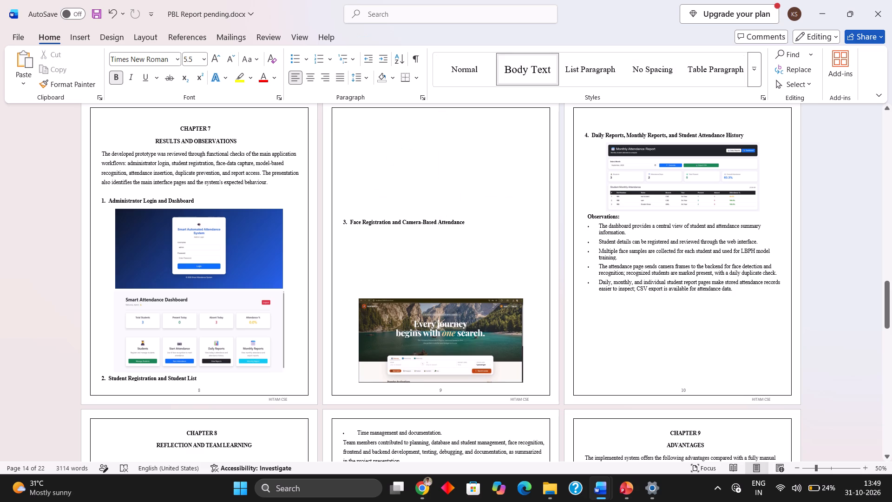
click(101, 346)
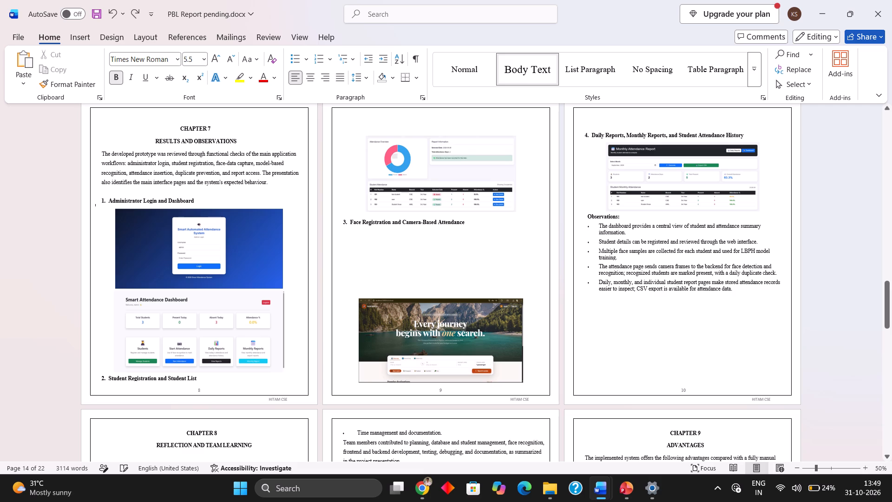
click(101, 346)
key(Return)
key(Return)
key(Return)
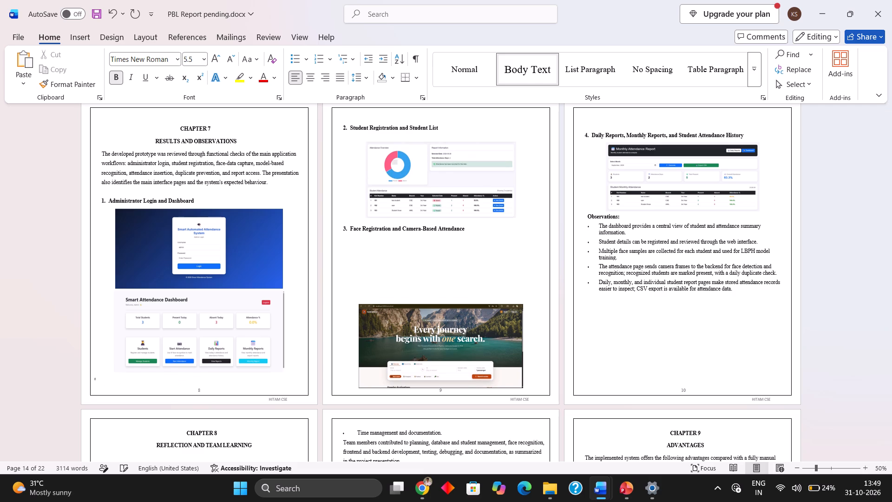
key(Return)
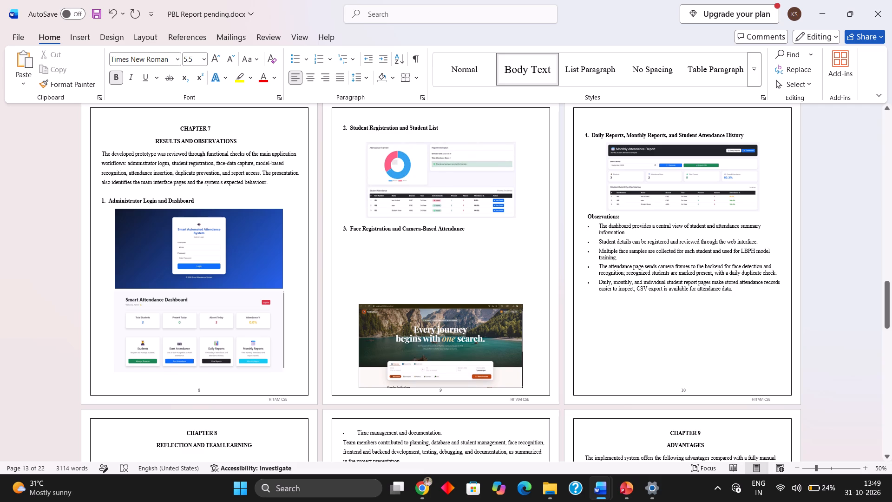
Enlarge the student list screenshot to about the login screenshot's width and centre it beneath its heading on page 9.
click(419, 181)
drag(367, 221, 361, 225)
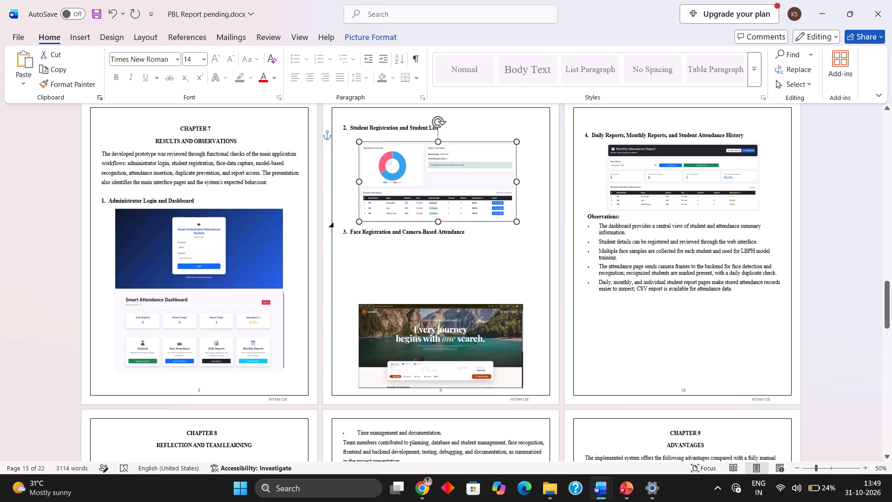
drag(361, 225, 367, 226)
click(515, 226)
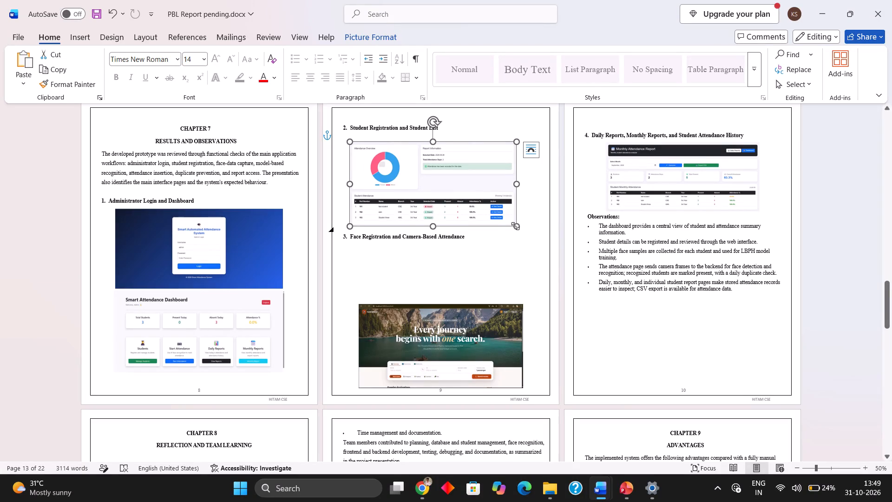
drag(409, 196, 420, 196)
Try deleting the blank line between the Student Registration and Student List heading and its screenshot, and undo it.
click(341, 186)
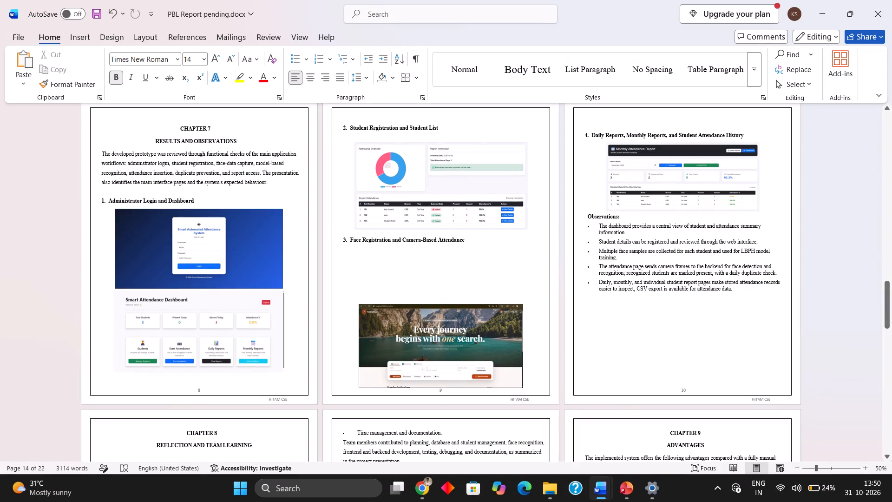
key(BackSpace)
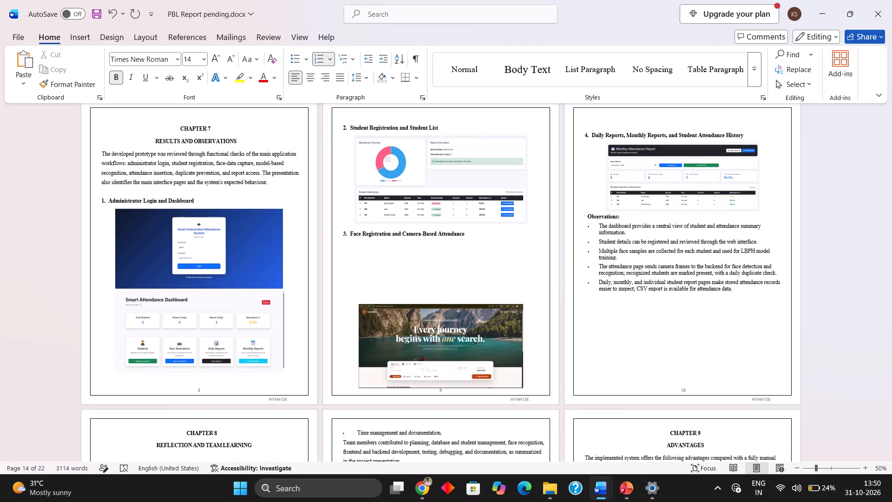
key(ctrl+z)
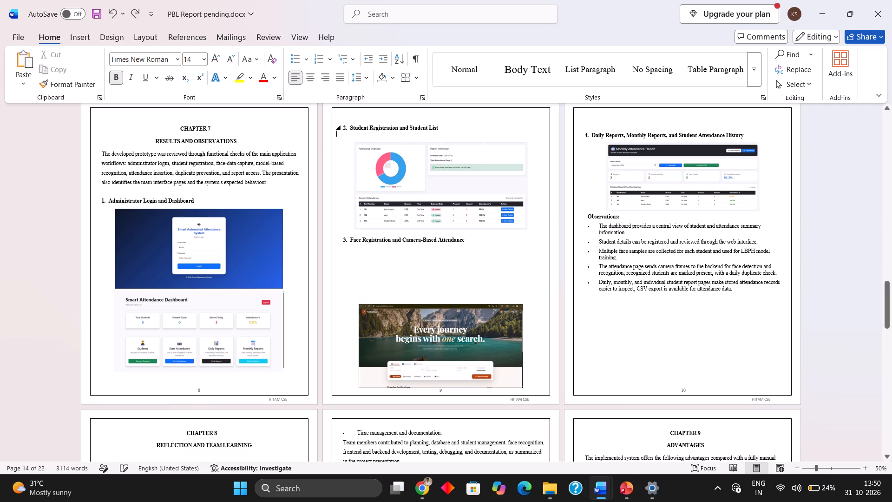
Move the travel site screenshot up beneath the Face Registration and Camera-Based Attendance heading, centred on page 9.
click(424, 358)
drag(446, 343, 446, 309)
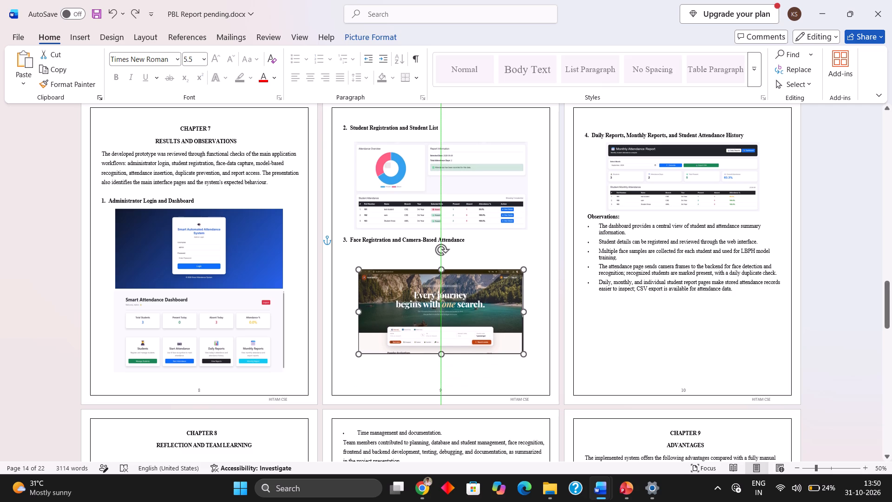
drag(446, 309, 442, 297)
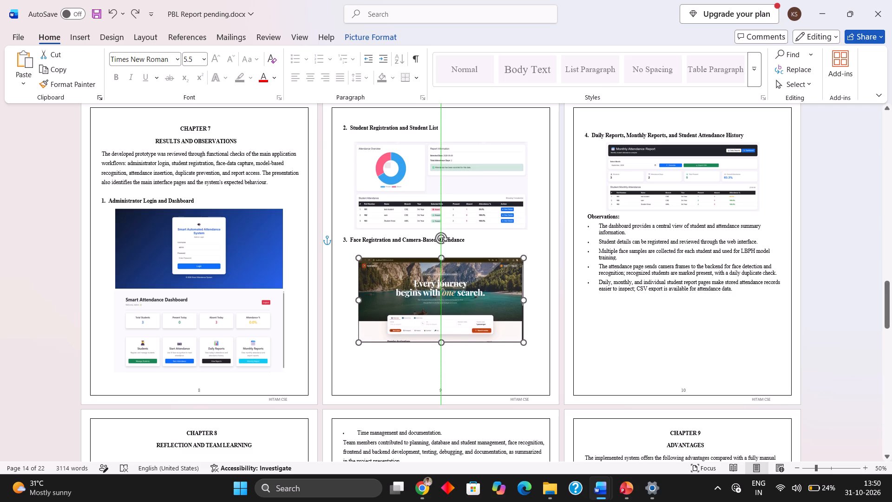
drag(442, 297, 441, 300)
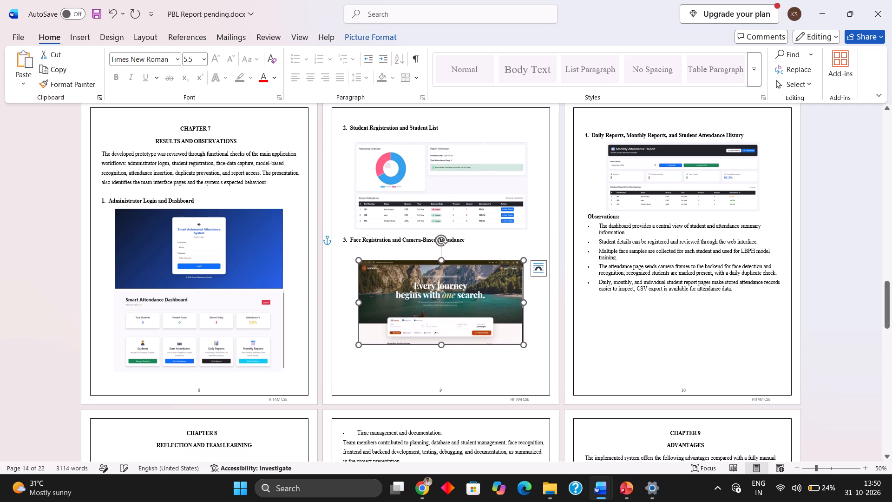
click(530, 379)
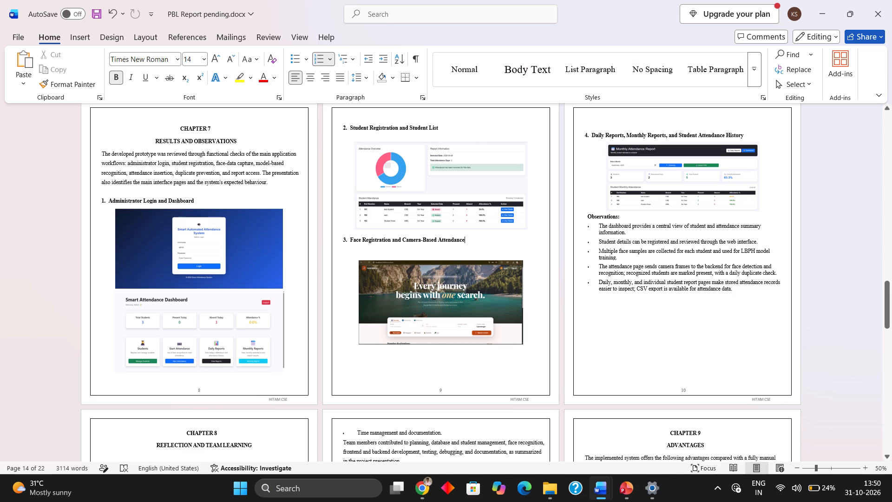
Enlarge the monthly attendance report screenshot on page 10 to about the login screenshot's width and centre it beneath its heading.
click(629, 180)
click(605, 212)
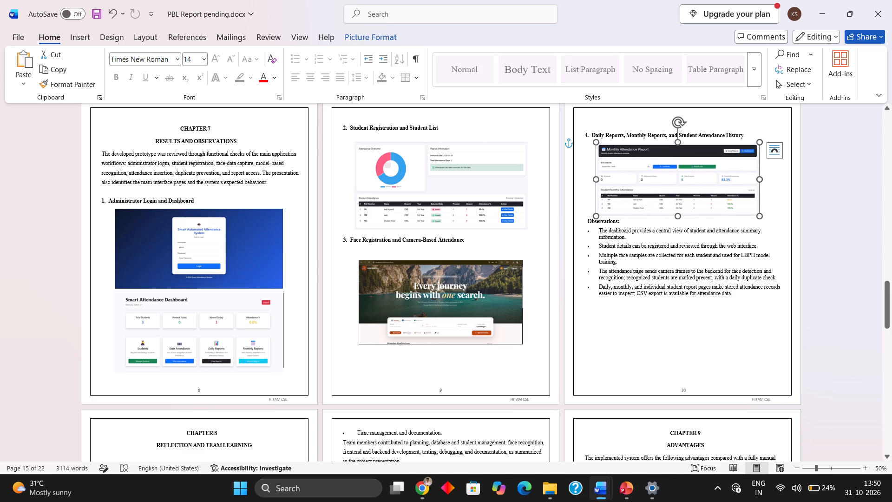
drag(762, 217, 767, 220)
click(680, 219)
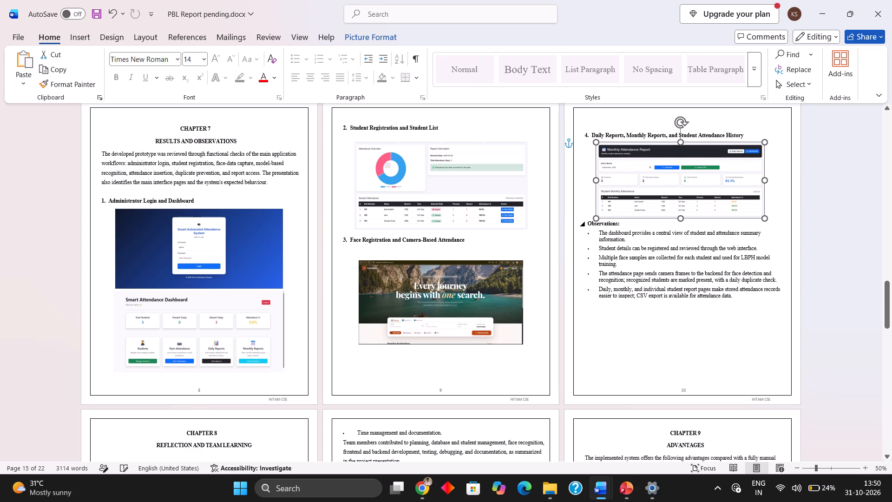
drag(669, 189, 671, 193)
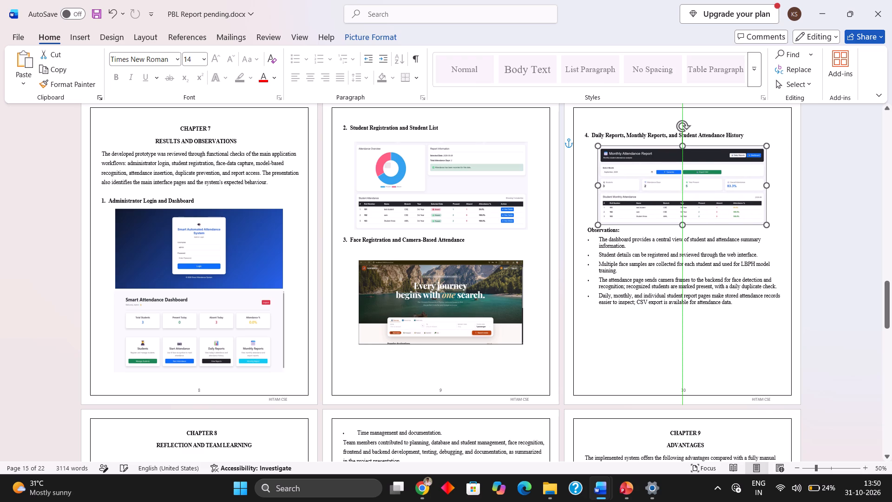
drag(671, 193, 670, 194)
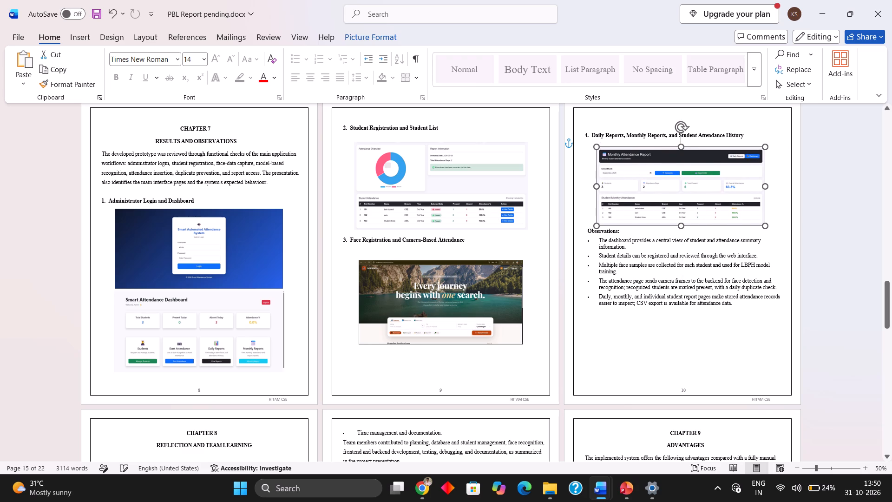
drag(670, 194, 674, 194)
click(697, 346)
Set the Results and observations page range in the contents table to 8-10.
scroll(670, 344, down, 9)
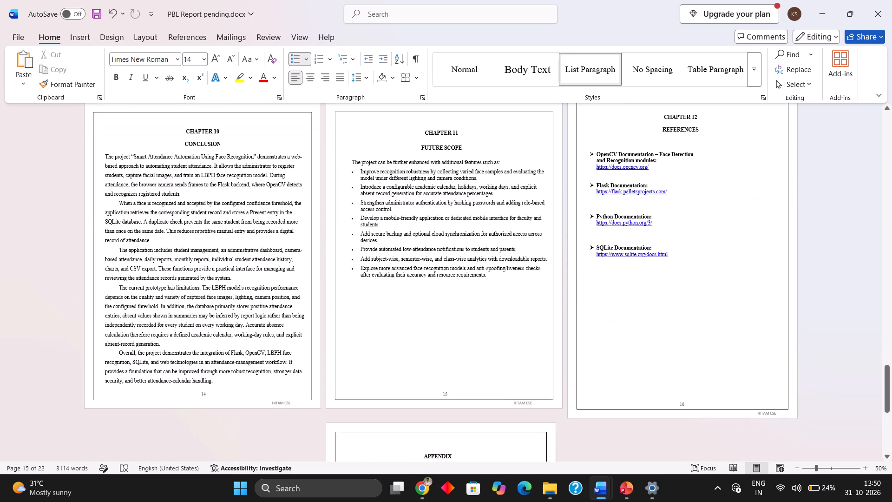
scroll(667, 282, up, 12)
scroll(659, 270, down, 4)
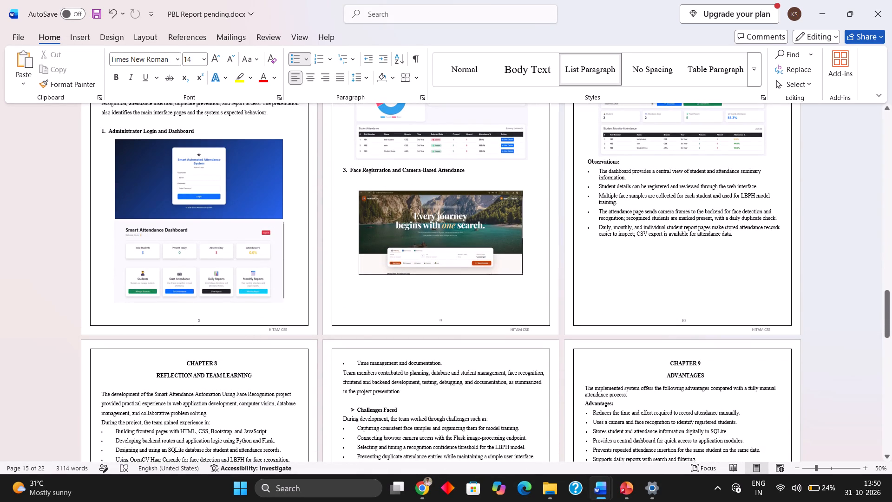
scroll(633, 311, up, 13)
scroll(633, 311, up, 8)
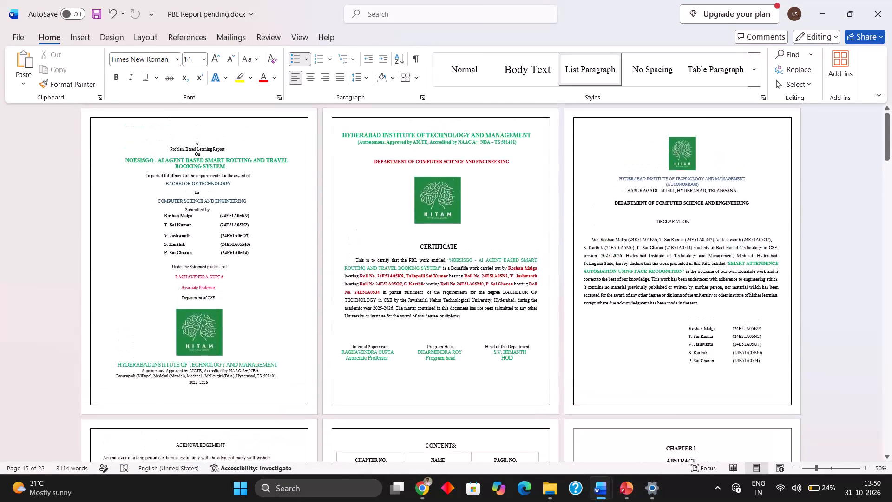
scroll(536, 329, down, 8)
scroll(433, 137, up, 3)
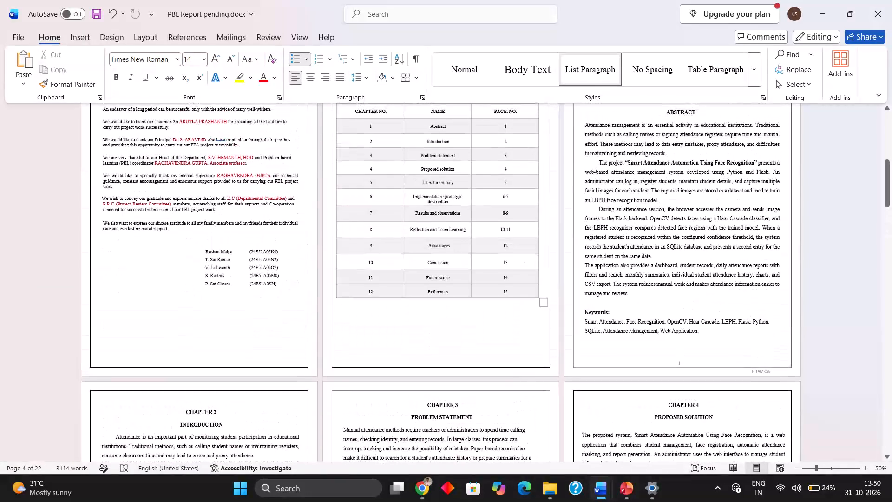
click(512, 214)
key(BackSpace)
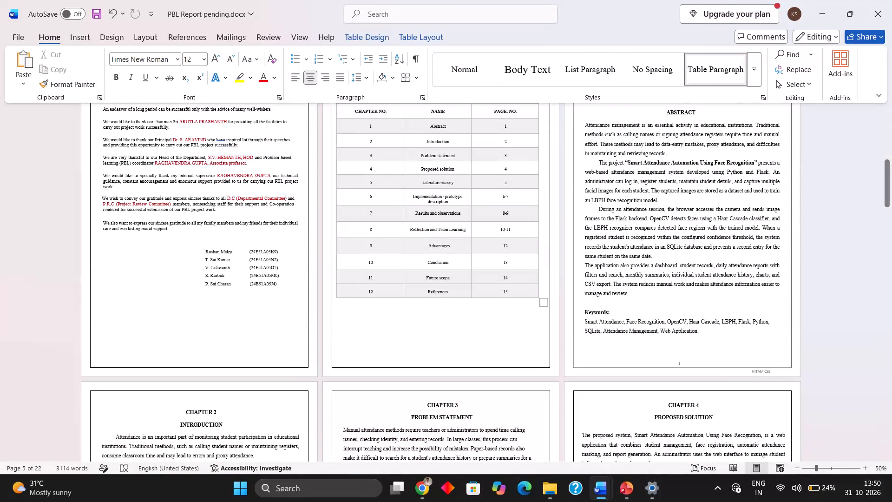
text(10)
Check the page numbers of Chapters 8 to 12 for comparison with the contents table.
scroll(468, 280, down, 3)
scroll(468, 280, up, 2)
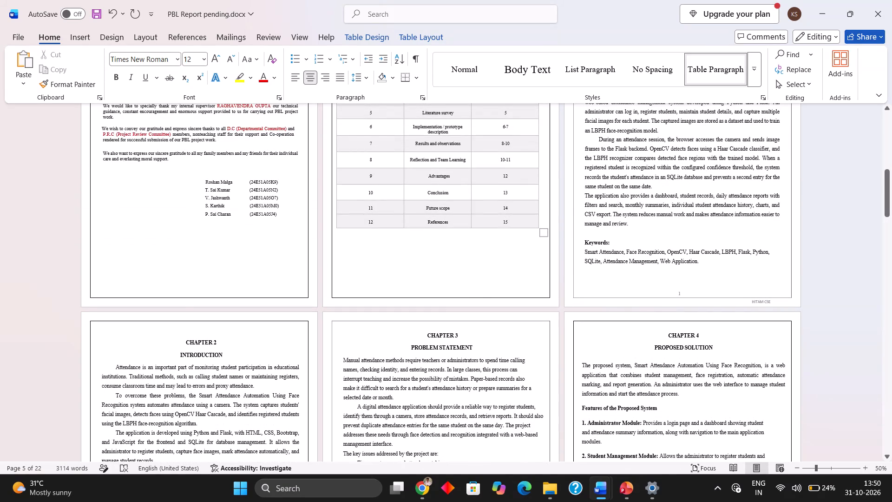
scroll(481, 189, down, 7)
scroll(498, 235, up, 1)
scroll(507, 246, down, 13)
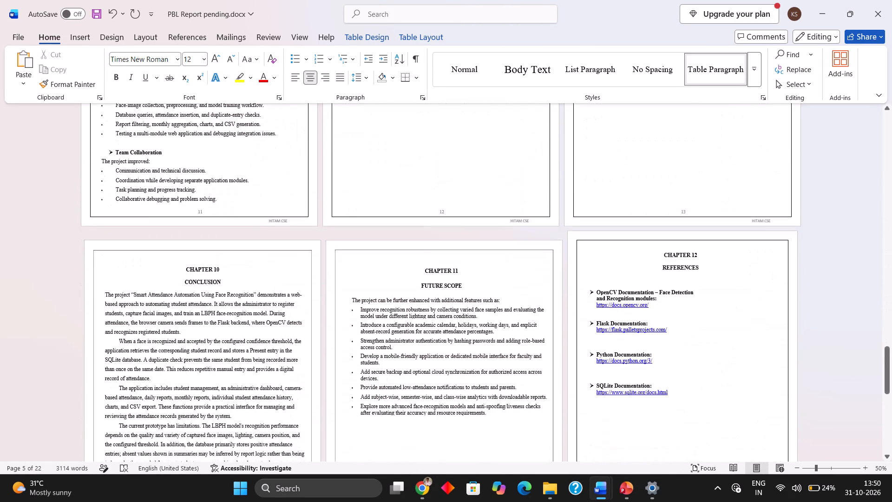
scroll(509, 252, down, 1)
scroll(403, 243, up, 4)
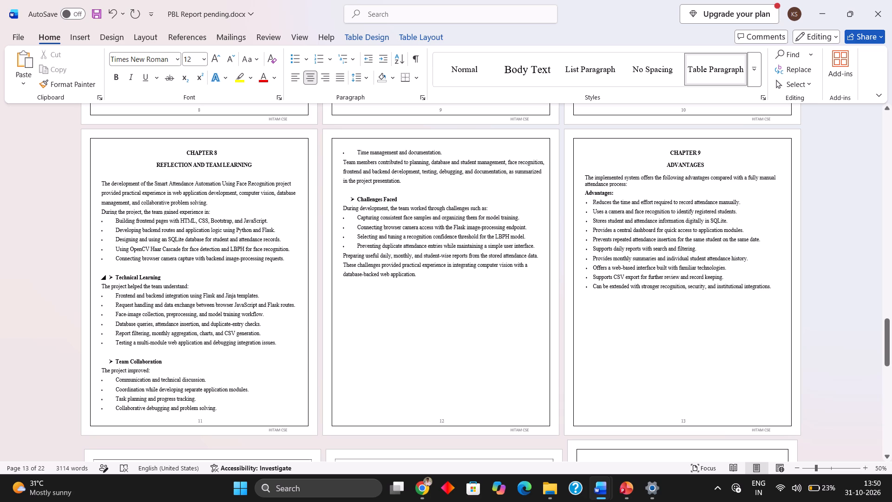
scroll(370, 371, up, 3)
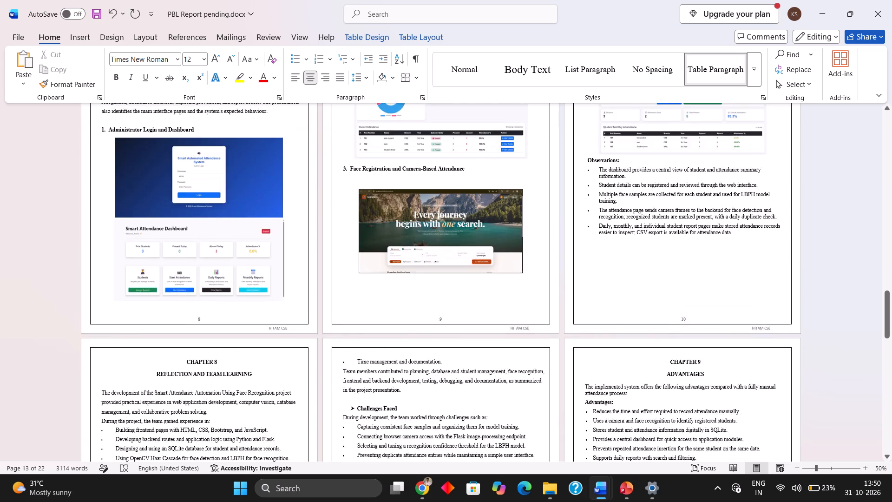
scroll(373, 371, down, 4)
scroll(523, 363, up, 2)
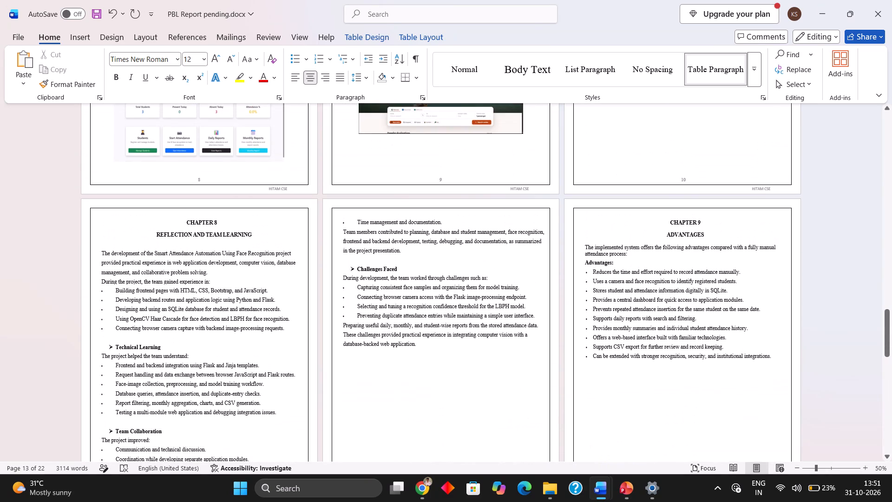
scroll(547, 356, down, 3)
scroll(326, 329, up, 3)
scroll(326, 329, down, 7)
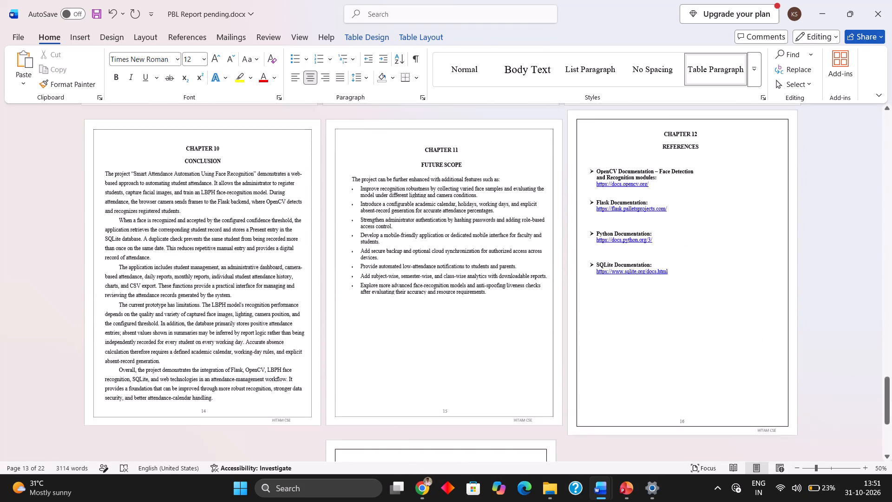
scroll(326, 329, down, 3)
scroll(327, 329, up, 6)
scroll(327, 329, down, 5)
scroll(327, 329, up, 6)
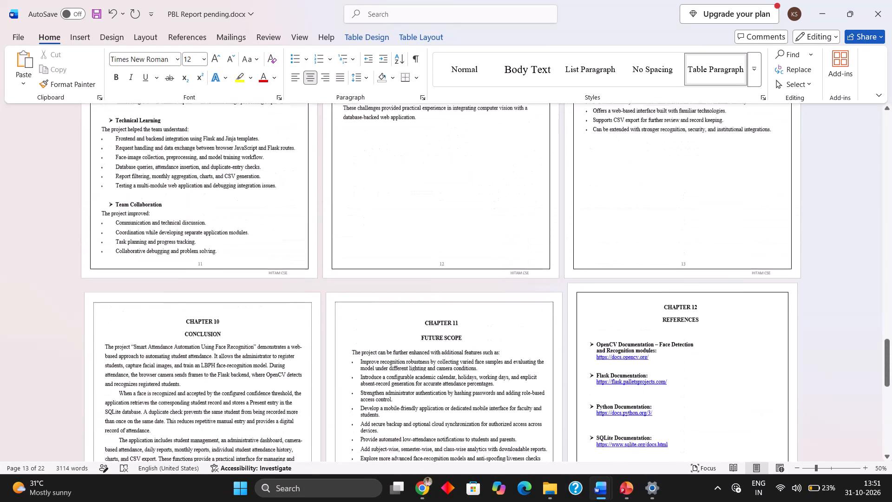
scroll(457, 342, up, 20)
scroll(457, 342, up, 9)
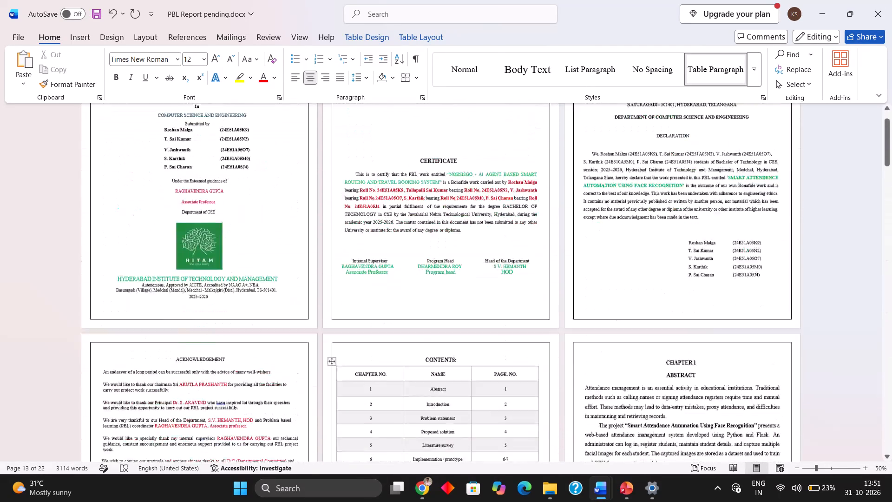
Set the Reflection and Team Learning page range in the contents table to 11-12.
scroll(457, 342, up, 1)
scroll(507, 343, down, 7)
scroll(529, 183, up, 2)
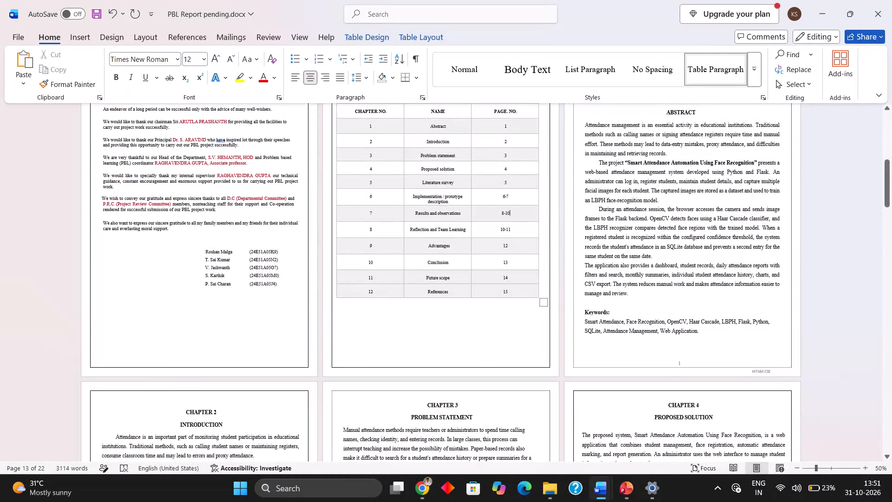
click(503, 231)
key(Right)
key(BackSpace)
key(Right)
key(Left)
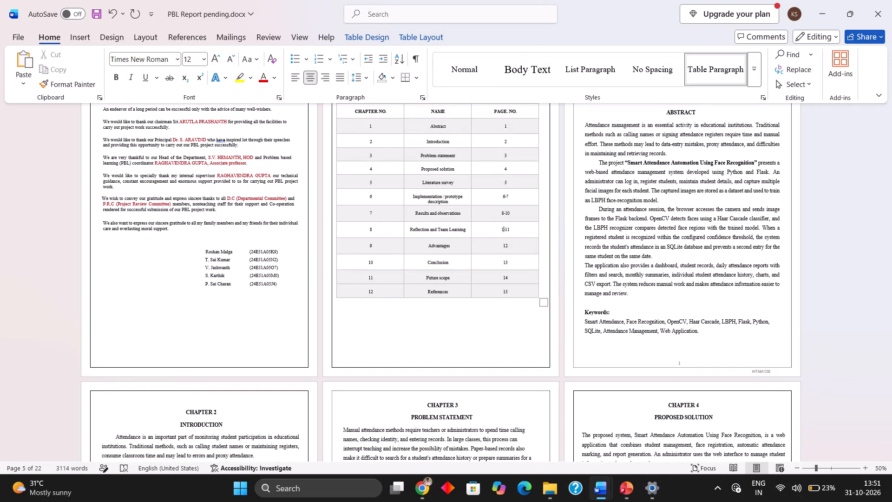
key(1)
key(Right)
key(Right)
key(Right)
key(BackSpace)
key(2)
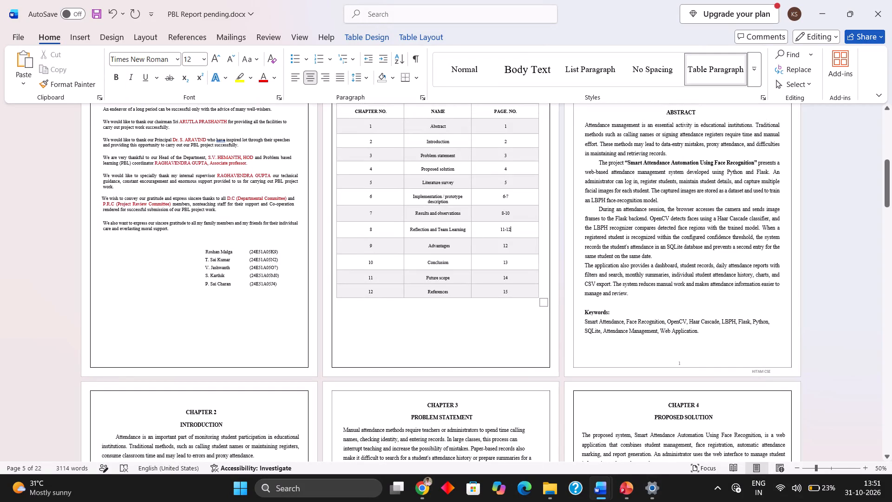
Set the contents table page numbers to 13 for Advantages and 14 for Conclusion.
click(521, 247)
key(BackSpace)
key(3)
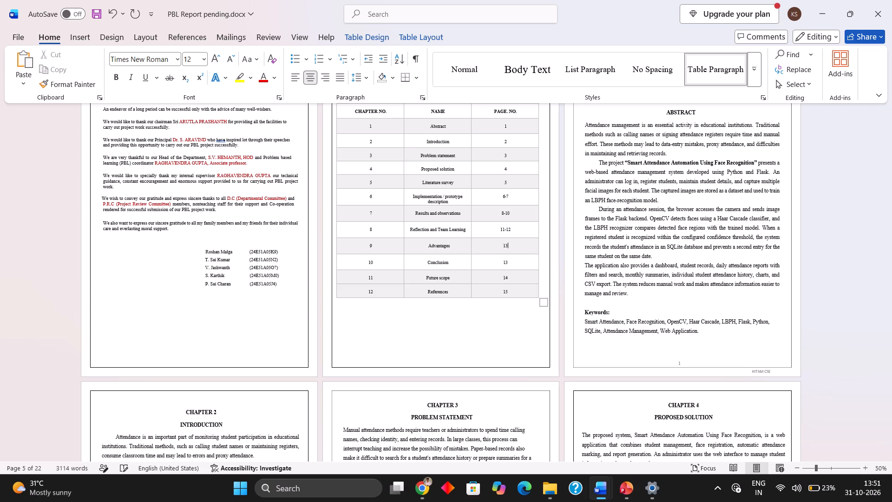
click(521, 265)
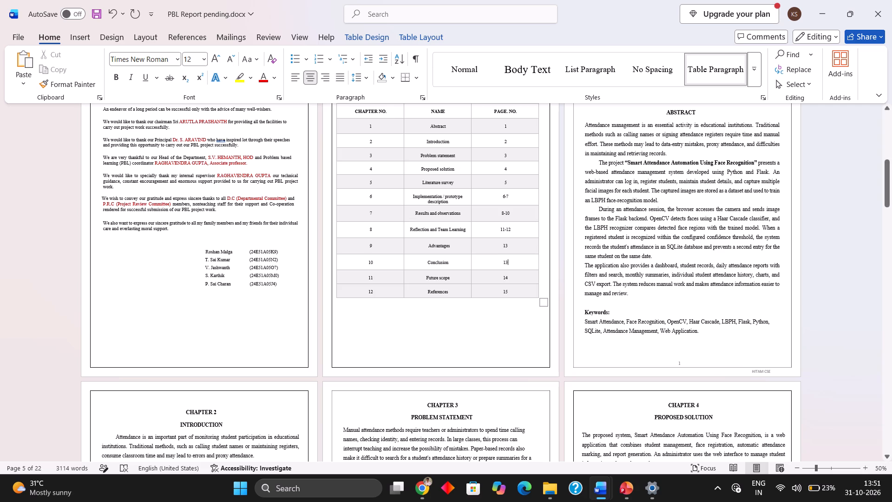
key(BackSpace)
key(4)
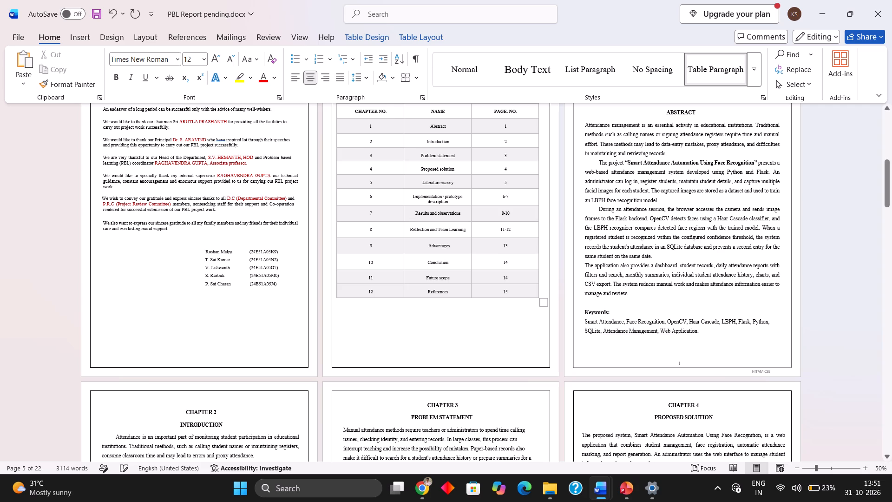
Set the contents table page numbers to 15 for Future scope and 16 for References.
click(525, 281)
key(BackSpace)
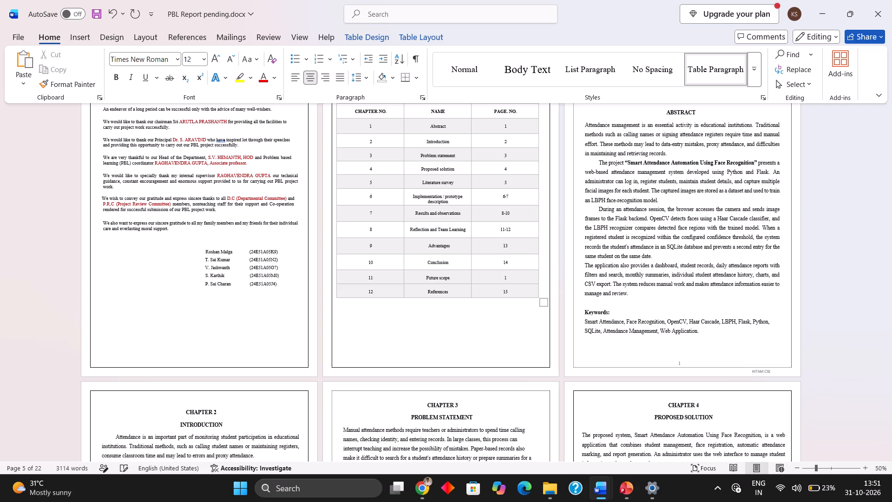
key(5)
click(519, 289)
key(BackSpace)
key(6)
click(509, 336)
Make "Smart Attendance Automation Using Face Recognition" bold in the opening paragraph of Chapter 4, Proposed Solution.
scroll(509, 330, down, 6)
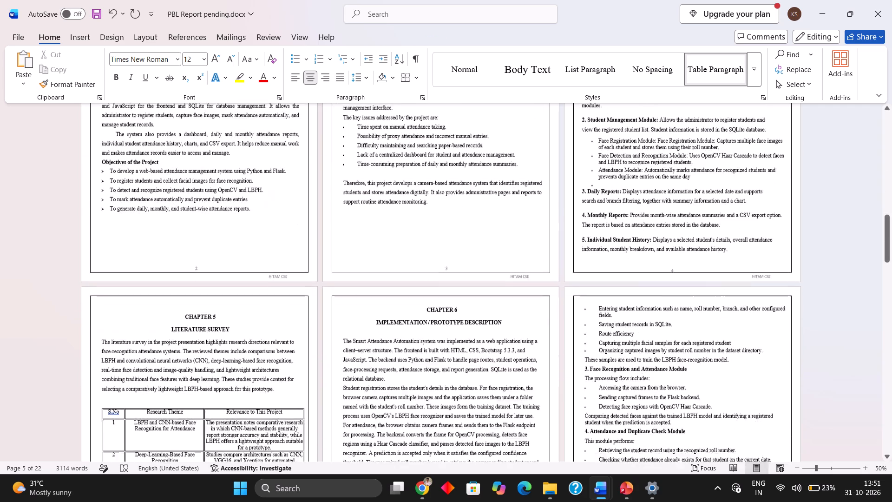
scroll(509, 330, down, 8)
scroll(509, 330, up, 14)
scroll(509, 330, down, 5)
scroll(470, 290, up, 2)
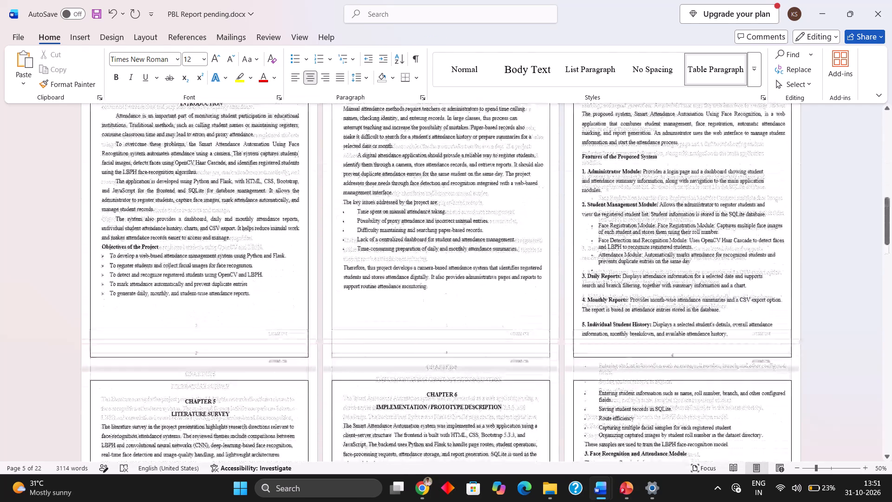
scroll(470, 290, up, 2)
scroll(378, 354, down, 1)
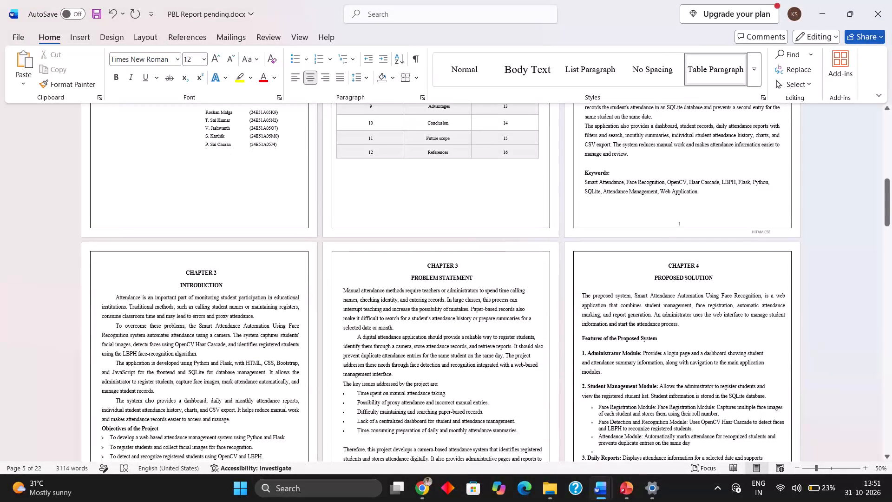
scroll(408, 293, down, 2)
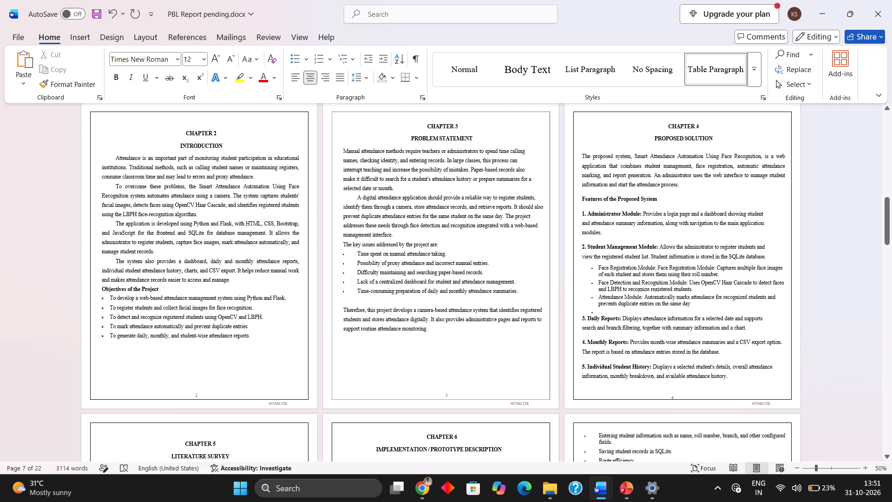
drag(634, 156, 660, 156)
drag(660, 156, 750, 159)
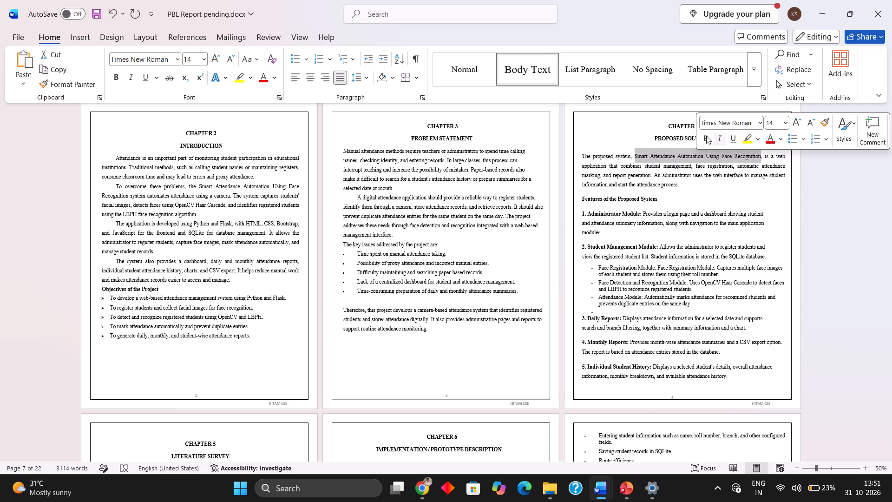
click(706, 136)
click(715, 188)
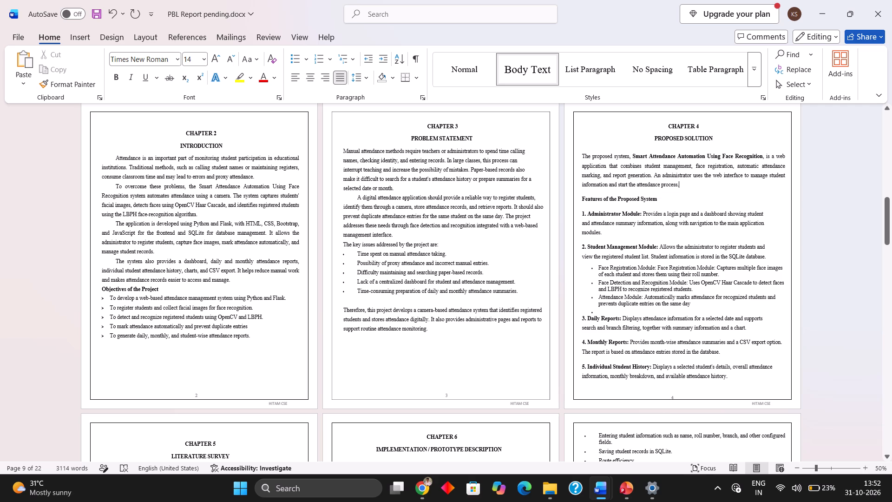
Make "Smart Attendance Automation Using Face Recognition" bold in the second paragraph of Chapter 2, Introduction.
drag(198, 185, 220, 185)
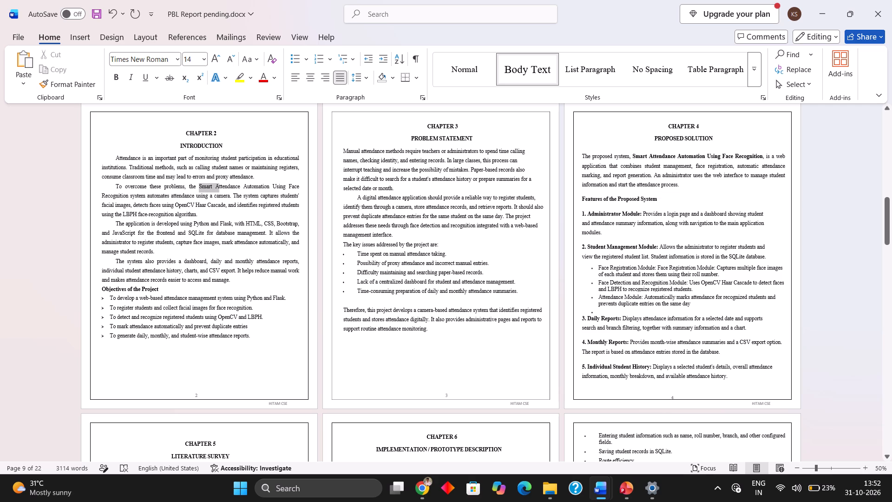
drag(220, 185, 221, 185)
drag(221, 185, 127, 210)
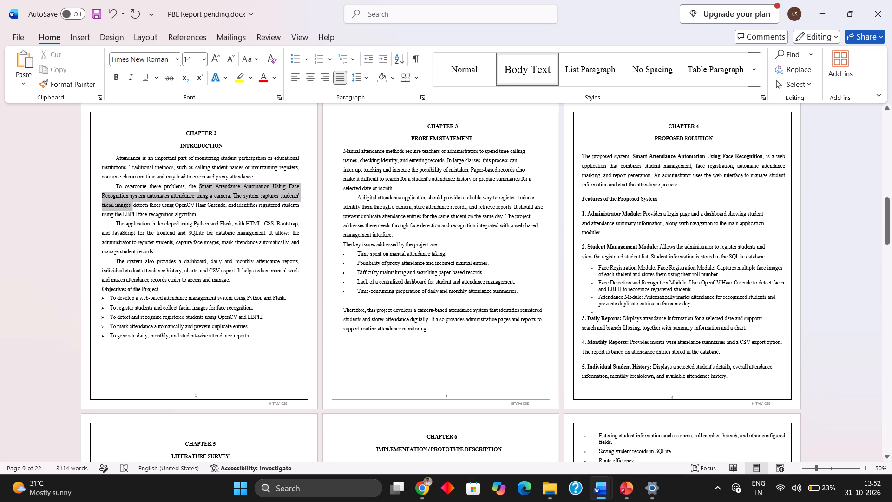
drag(127, 210, 129, 195)
click(139, 181)
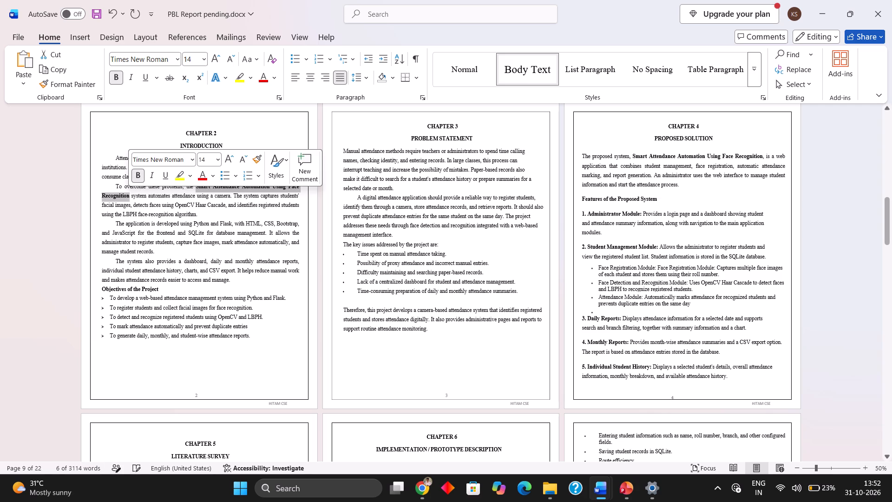
click(171, 239)
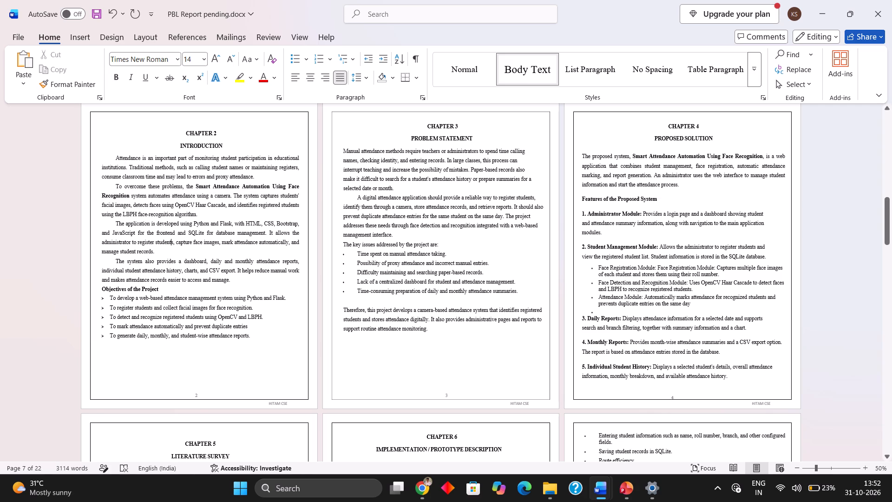
Change the possessive before "facial images" in Chapter 2's second paragraph to "student's".
scroll(294, 204, down, 1)
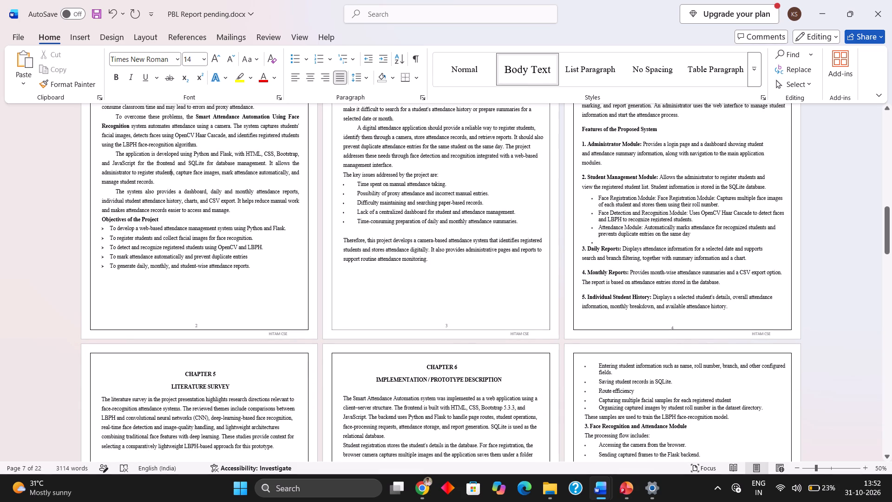
click(296, 124)
key(Right)
key(Right)
key(backslash)
key(BackSpace)
key(BackSpace)
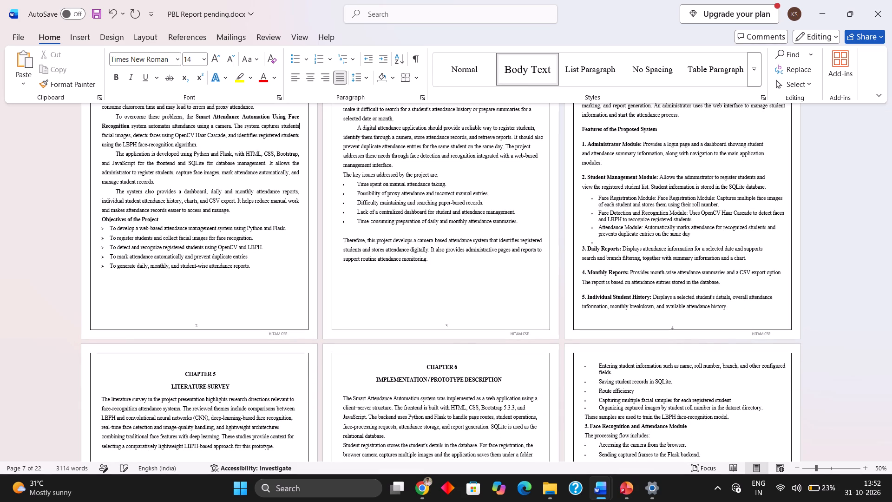
key(Left)
key(apostrophe)
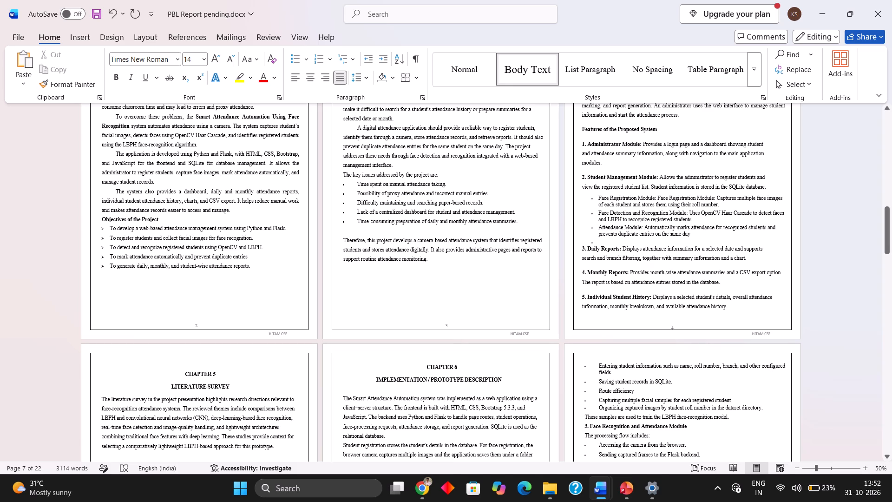
Reread the Chapter 2 introduction and the neighbouring Chapters 3 and 4 for remaining text corrections.
scroll(179, 159, up, 2)
scroll(144, 287, down, 1)
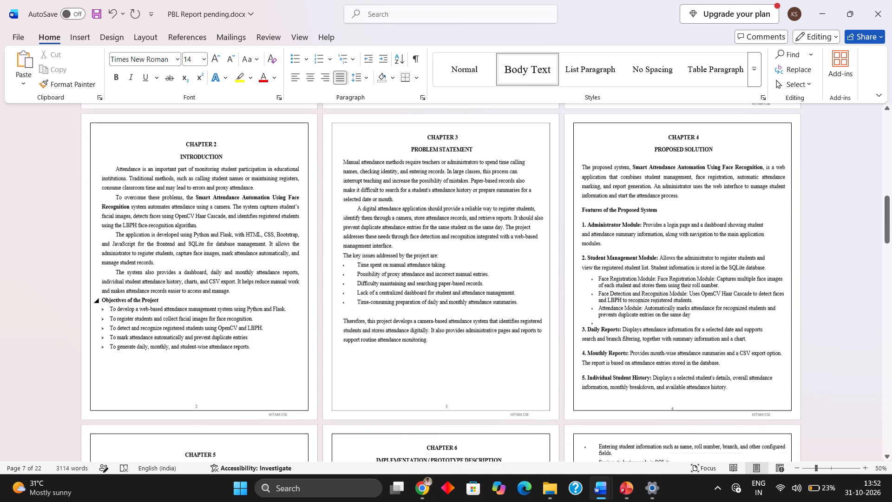
drag(107, 218, 171, 231)
click(269, 313)
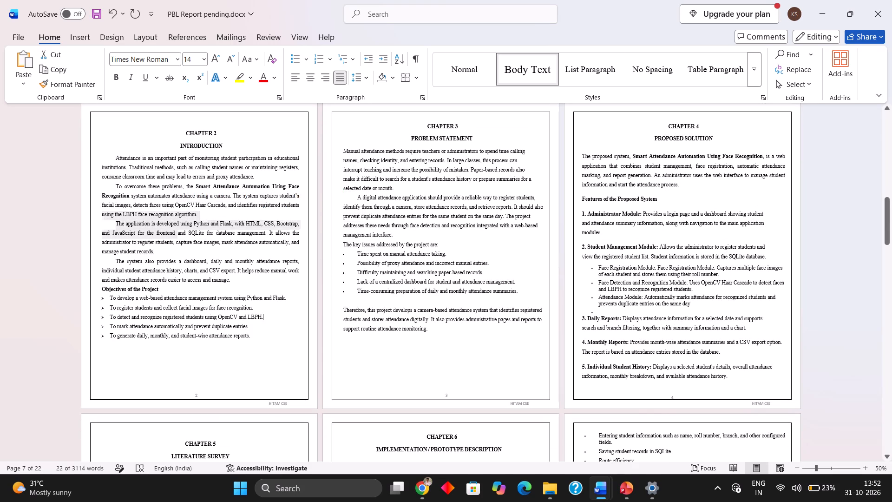
scroll(167, 304, down, 1)
scroll(189, 284, up, 2)
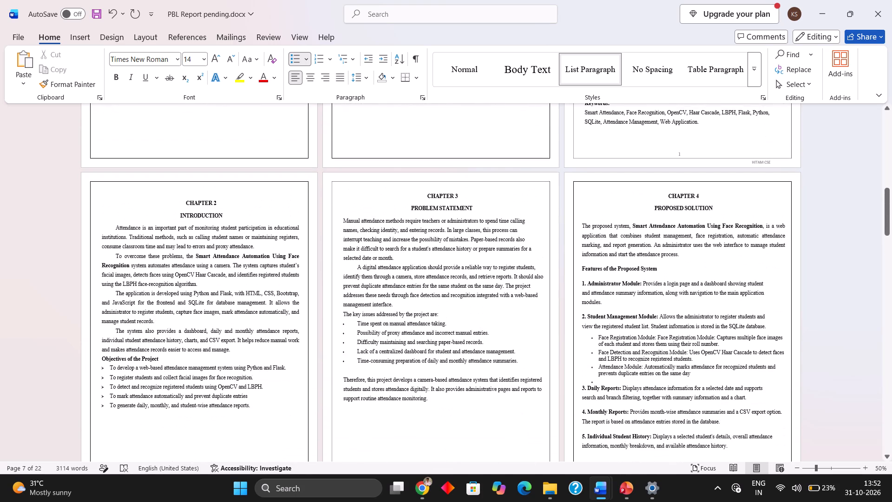
scroll(230, 255, down, 1)
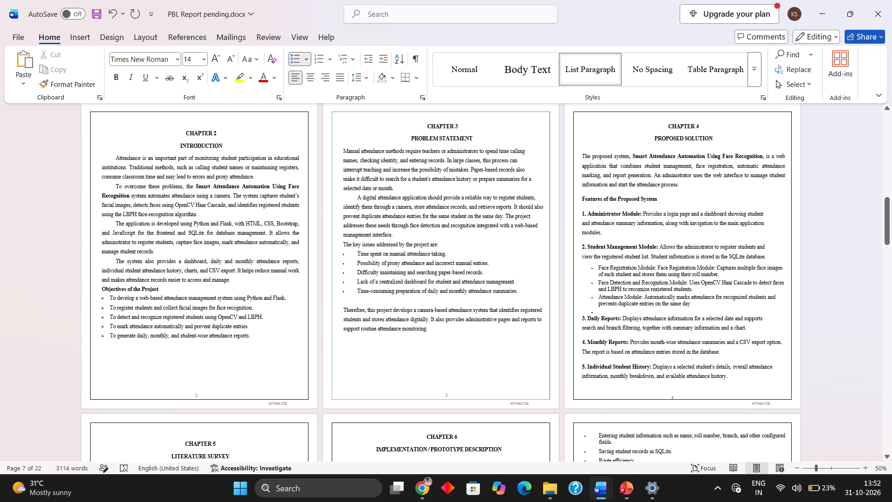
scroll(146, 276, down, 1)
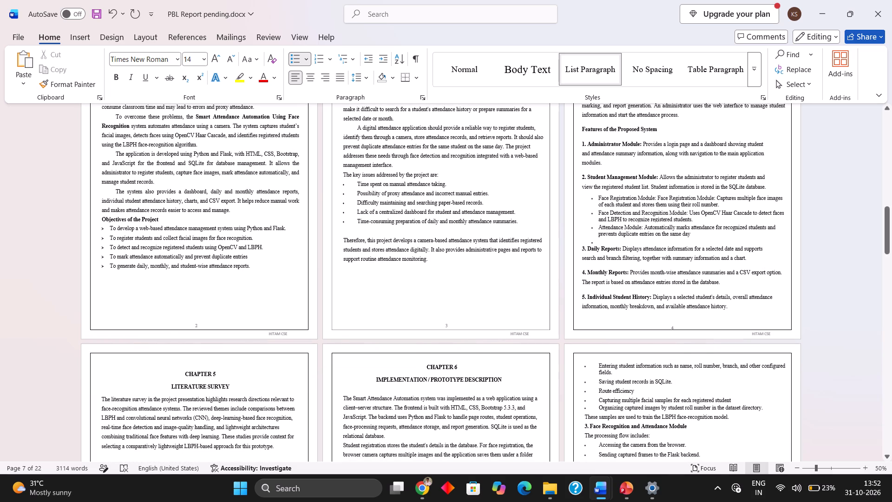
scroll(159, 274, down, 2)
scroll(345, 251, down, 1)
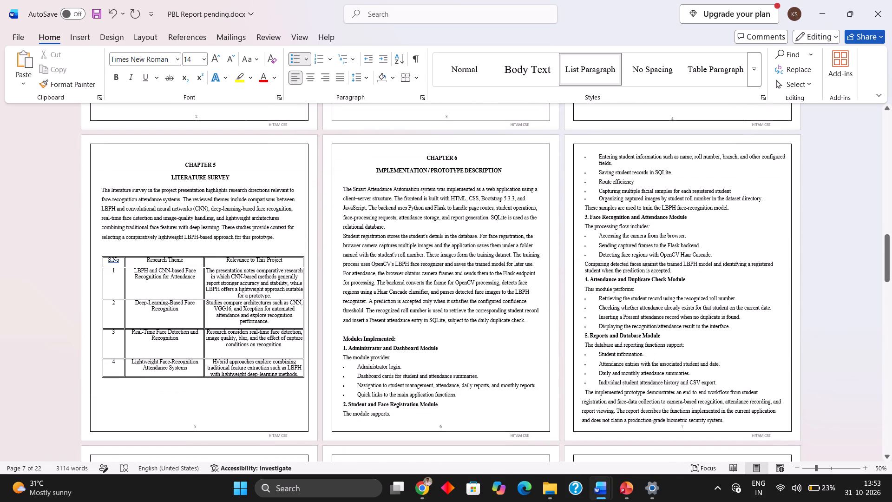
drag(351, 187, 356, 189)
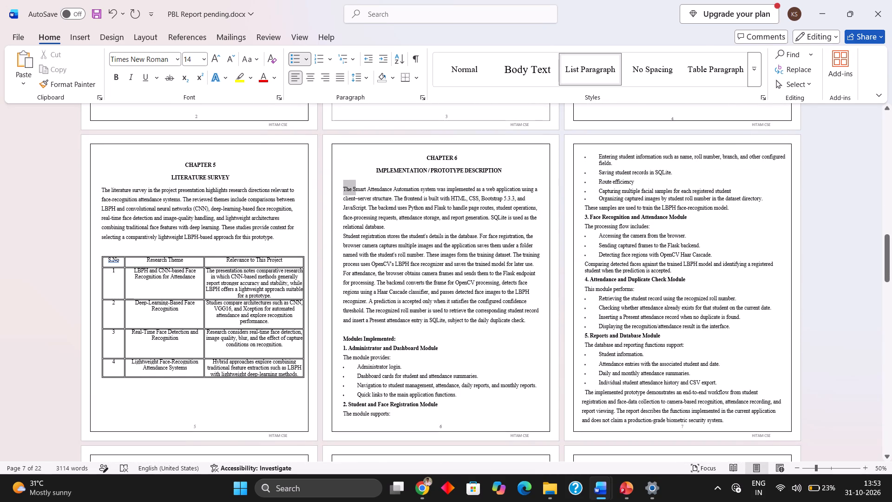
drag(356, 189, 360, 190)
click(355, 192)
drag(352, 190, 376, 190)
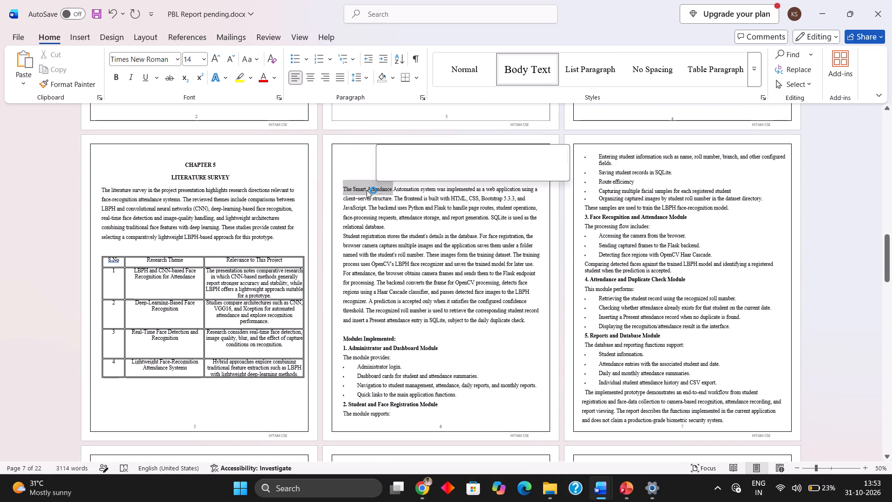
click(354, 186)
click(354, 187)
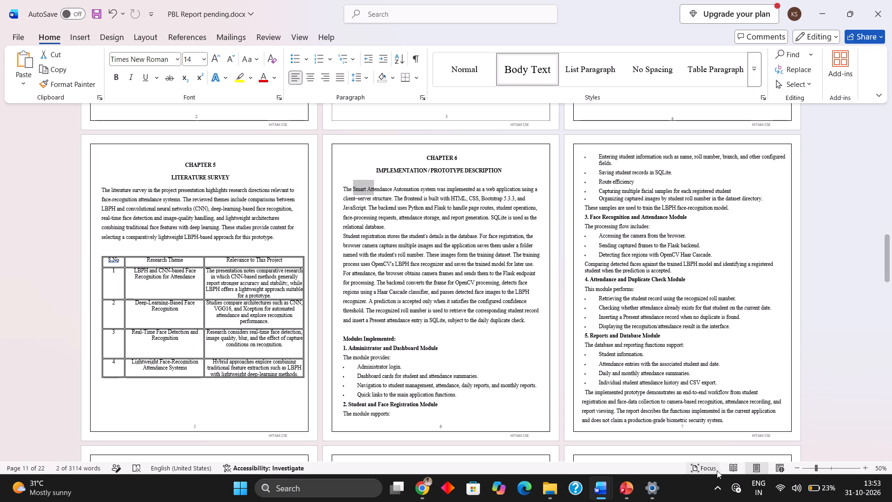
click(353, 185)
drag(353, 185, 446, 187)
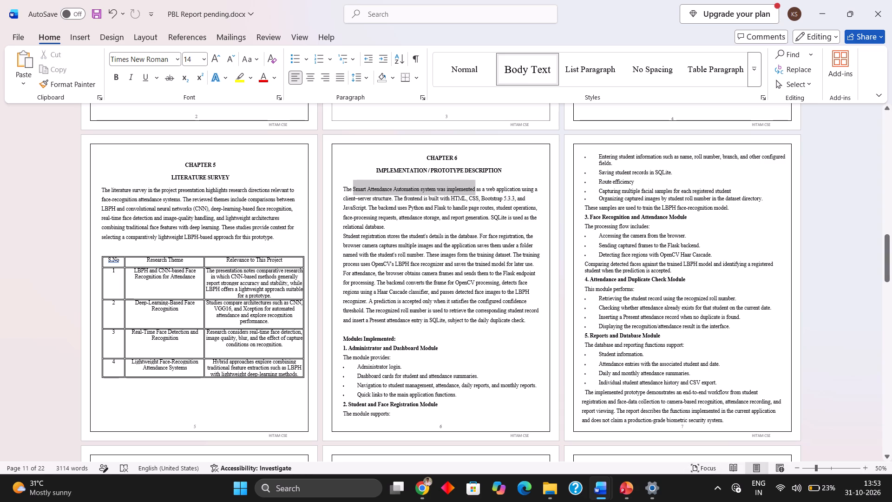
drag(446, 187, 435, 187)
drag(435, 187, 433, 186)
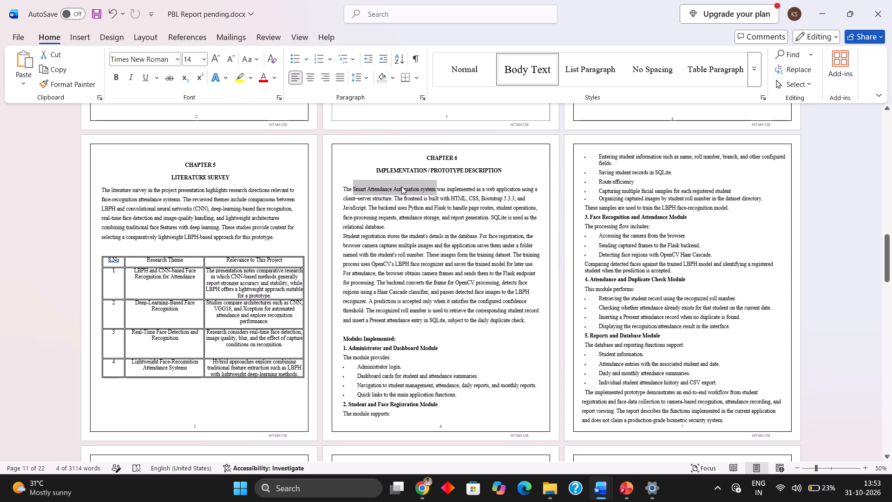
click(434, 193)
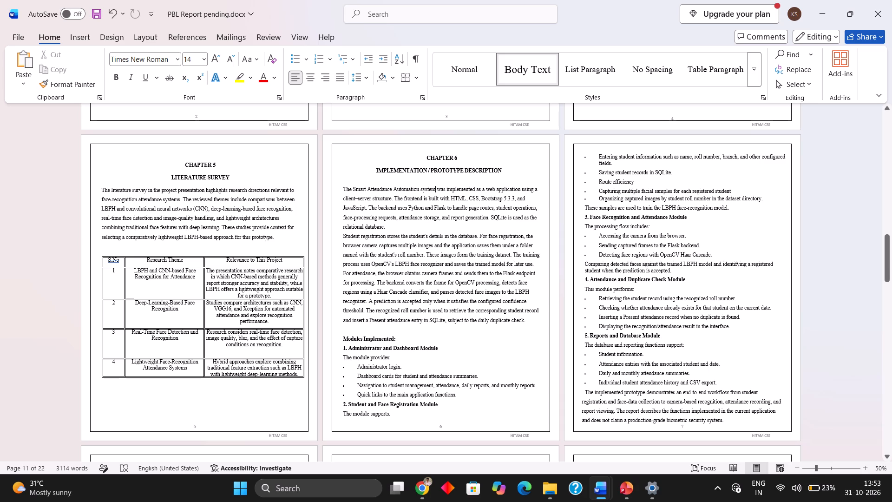
Make "Smart Attendance Automation Using Face Recognition" bold in the opening paragraph of Chapter 8, Reflection and Team Learning.
scroll(466, 254, down, 1)
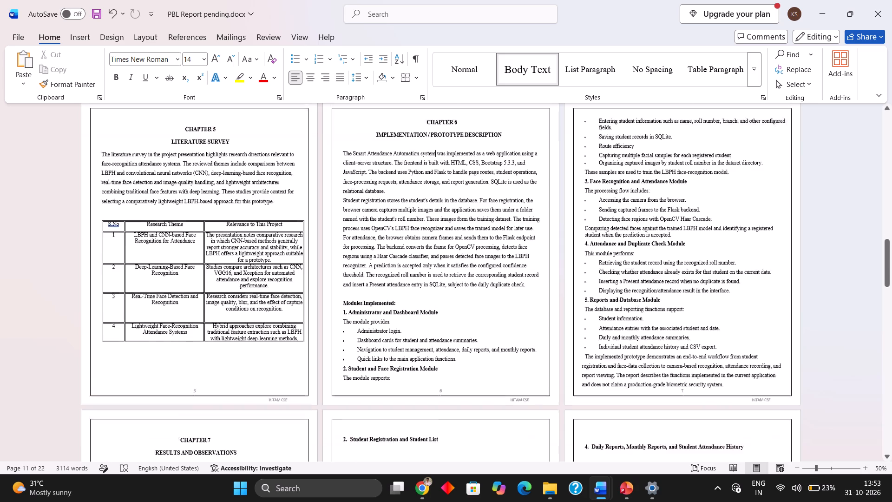
scroll(466, 254, down, 1)
scroll(382, 255, down, 1)
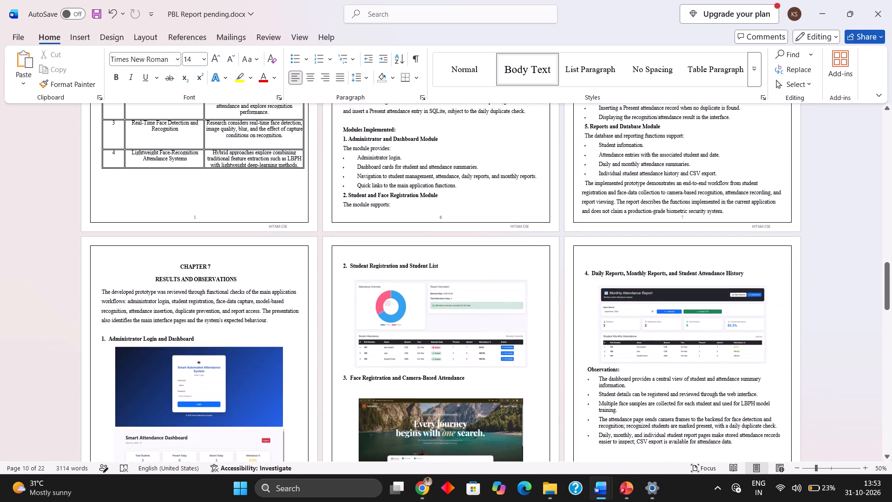
scroll(352, 294, down, 1)
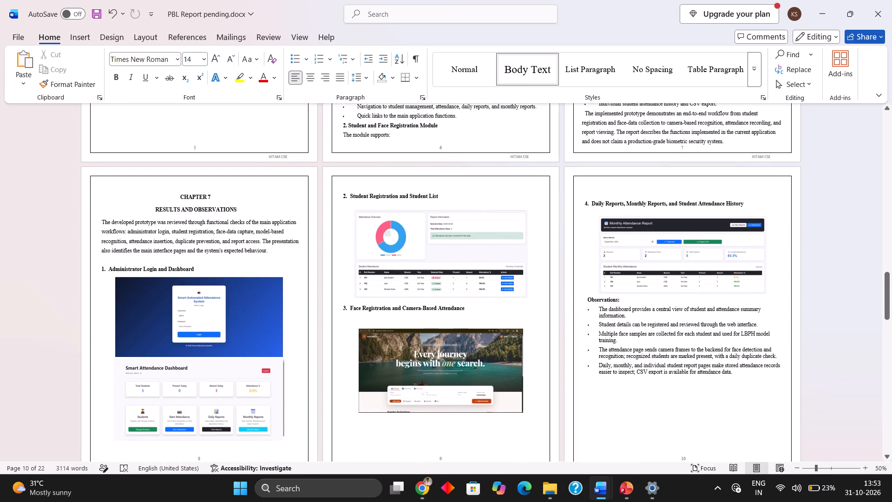
scroll(457, 238, down, 3)
scroll(453, 234, up, 3)
scroll(442, 315, down, 3)
scroll(406, 223, down, 1)
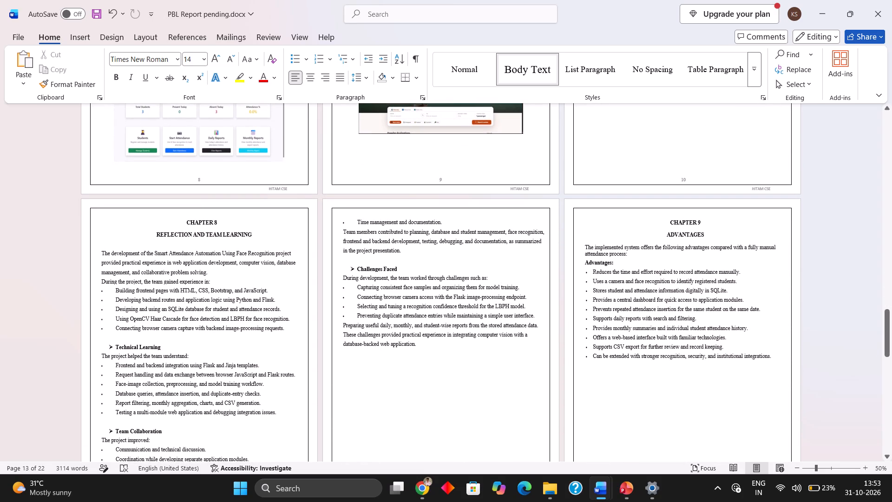
scroll(420, 256, up, 3)
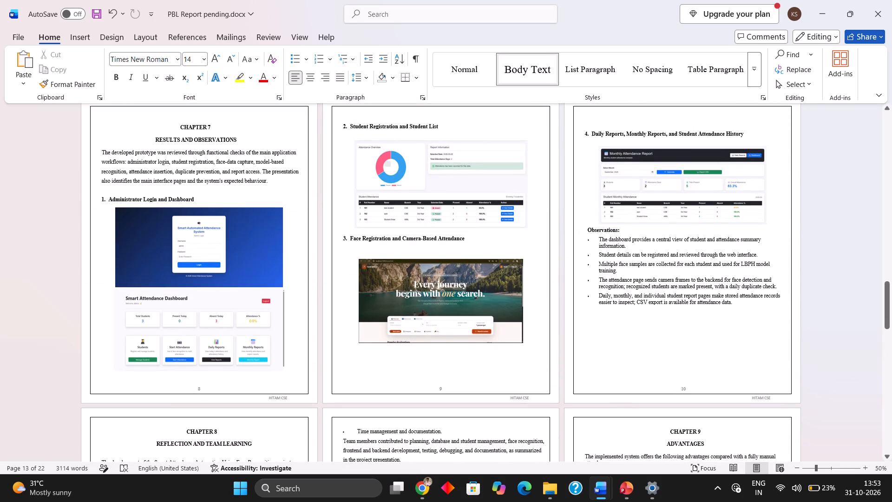
scroll(417, 302, down, 3)
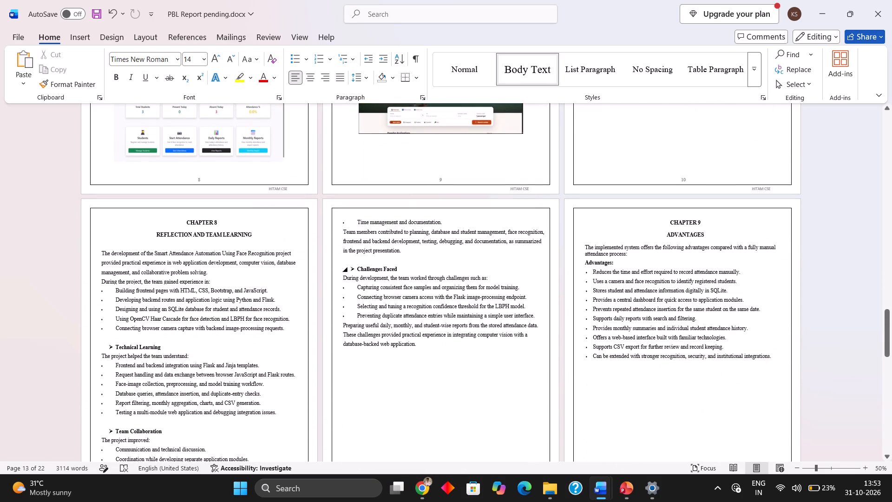
scroll(163, 260, down, 1)
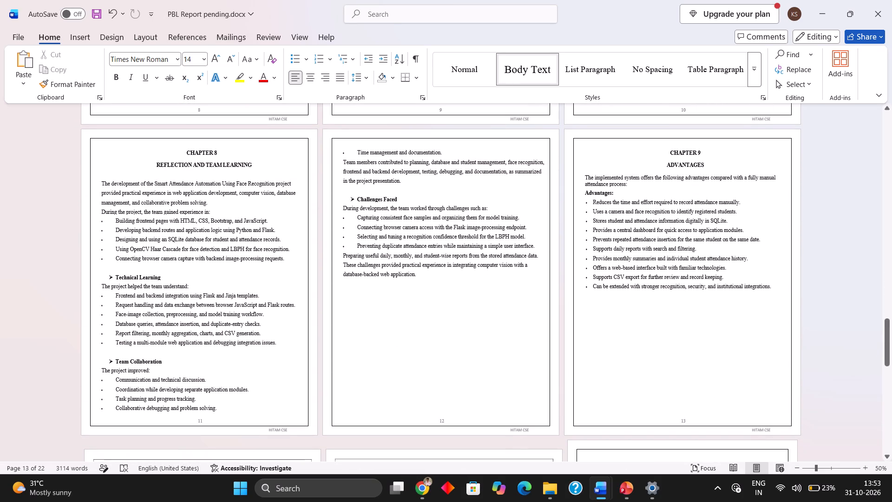
drag(154, 182, 260, 180)
click(266, 162)
click(281, 229)
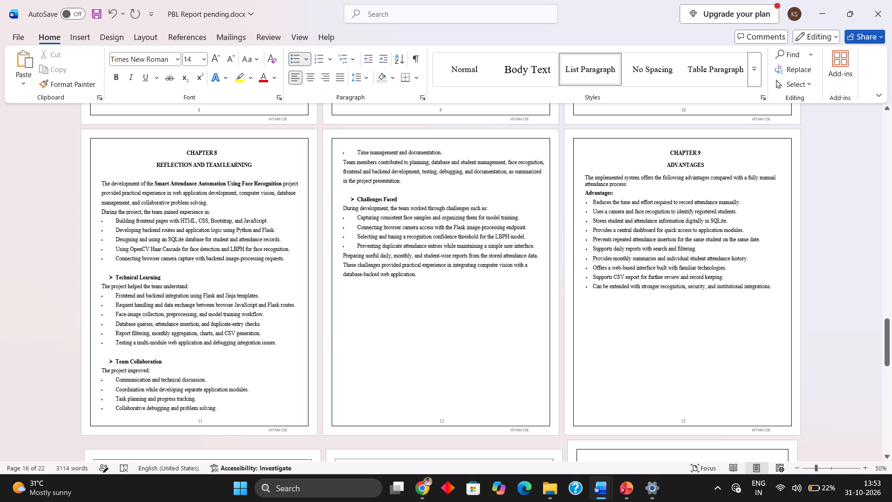
Make the quoted project name "Smart Attendance Automation Using Face Recognition", including its quotation marks, bold in Chapter 10's opening paragraph.
scroll(615, 229, down, 3)
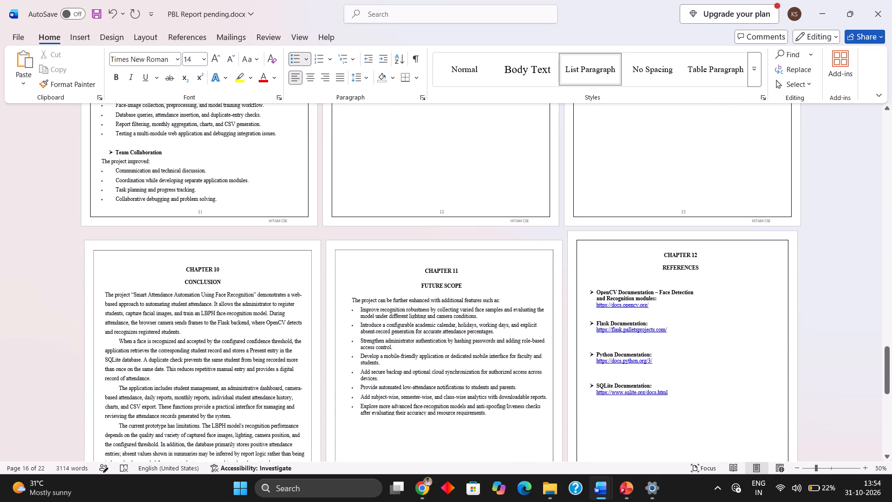
drag(131, 293, 252, 293)
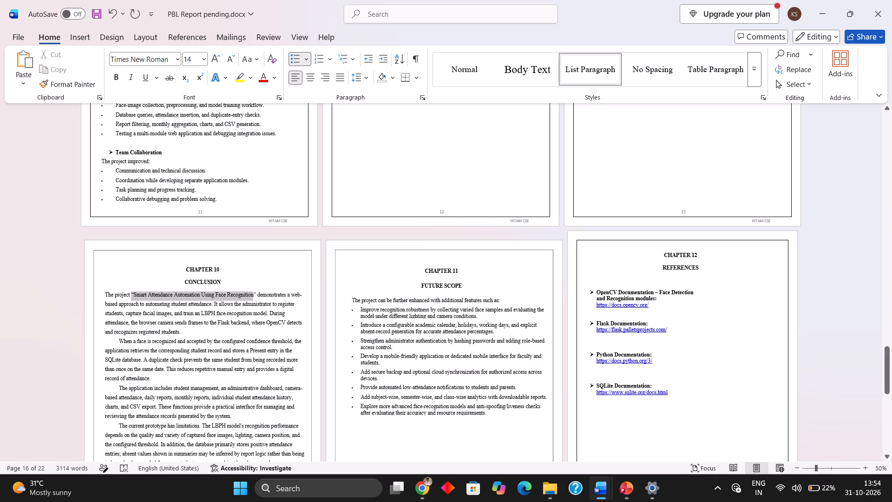
drag(252, 293, 255, 294)
click(262, 279)
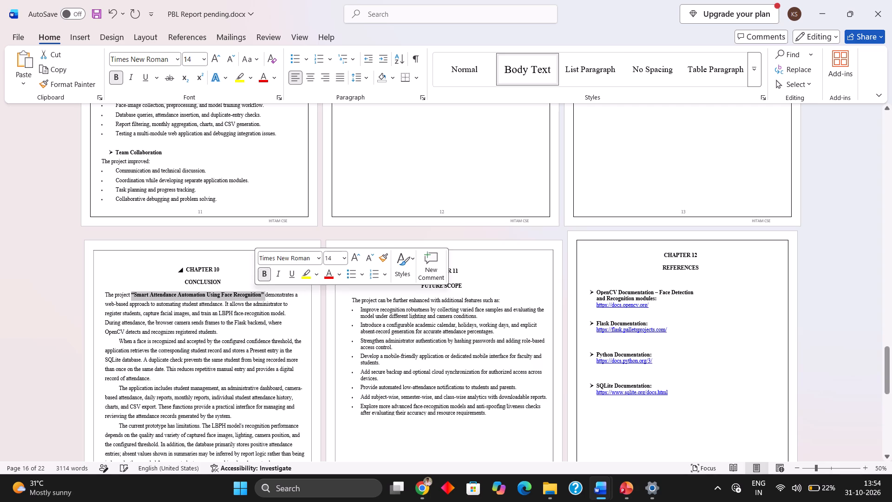
click(271, 321)
Review the text and layout from the Chapter 10 conclusion back to the Chapter 5 literature survey.
scroll(294, 328, down, 4)
scroll(230, 232, up, 4)
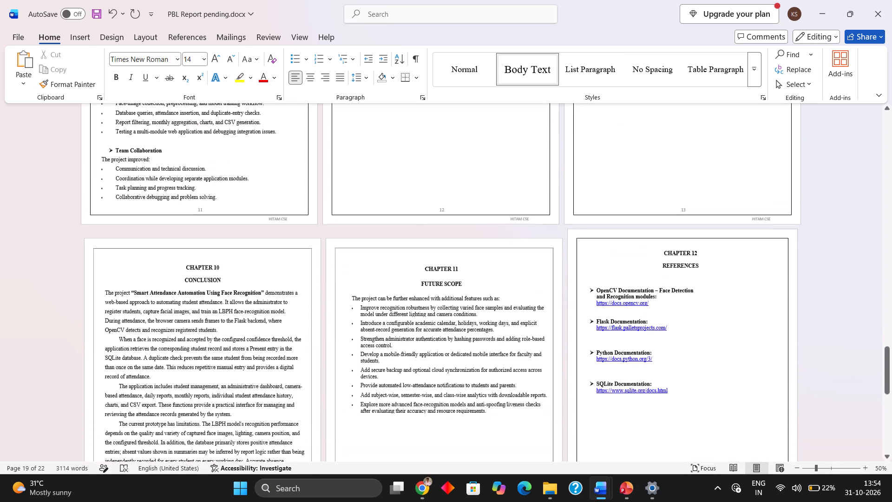
scroll(309, 271, down, 1)
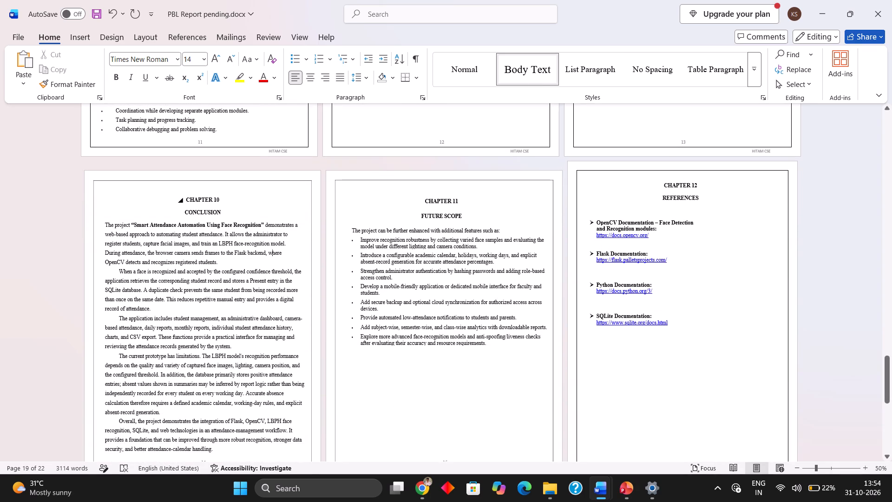
scroll(181, 221, up, 3)
scroll(198, 263, up, 1)
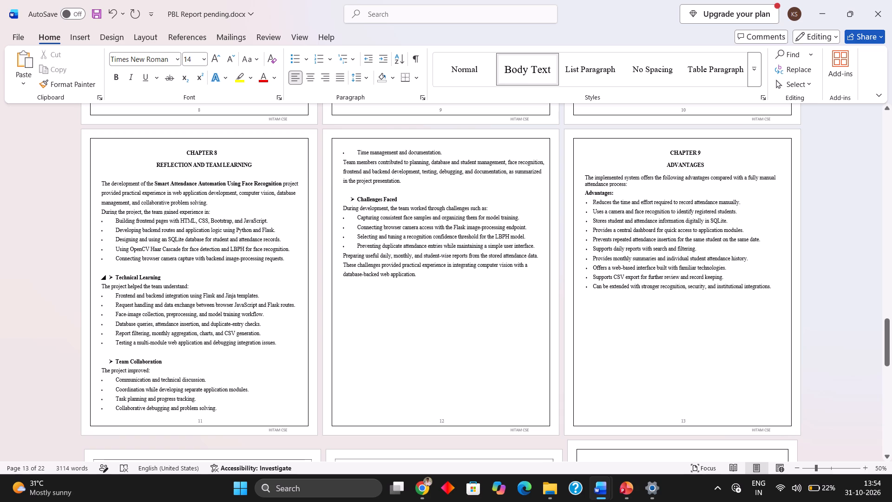
scroll(282, 253, up, 2)
scroll(237, 268, up, 2)
scroll(557, 256, up, 2)
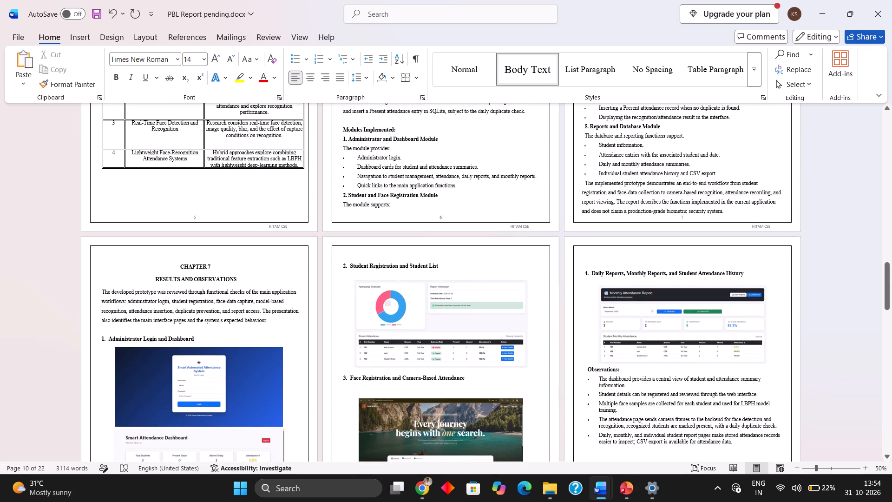
scroll(319, 301, up, 2)
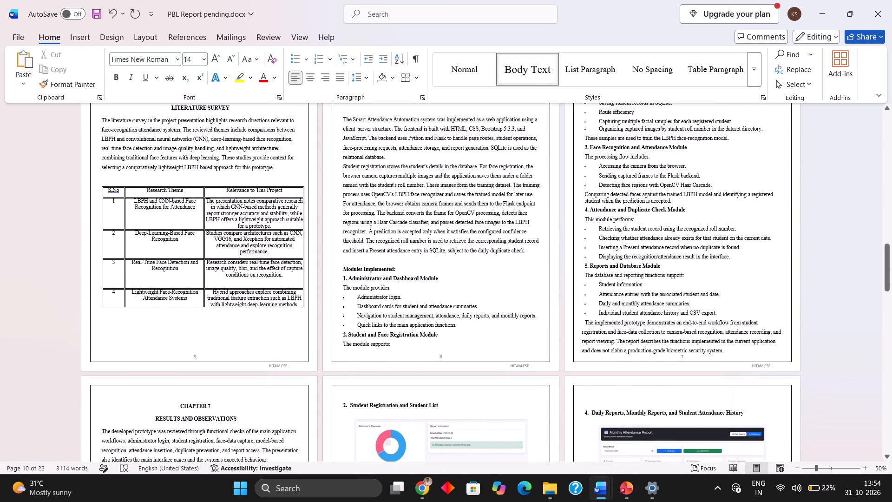
scroll(438, 288, up, 2)
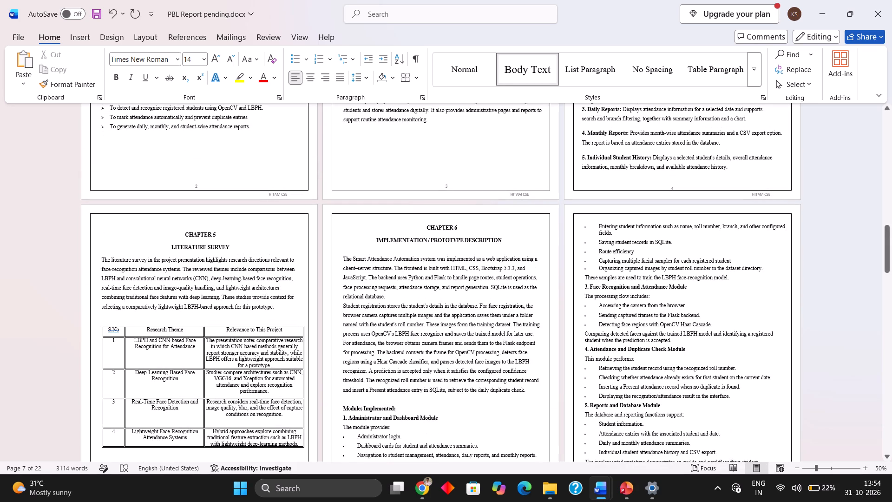
scroll(588, 267, down, 2)
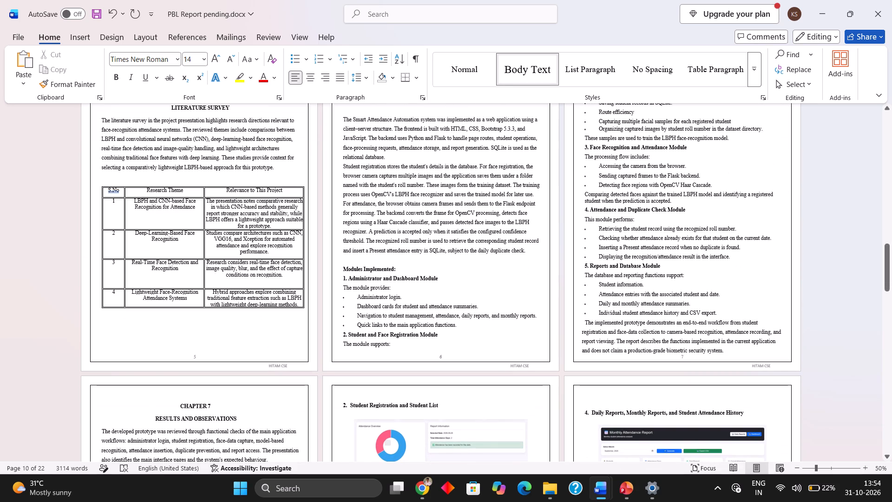
scroll(260, 277, up, 1)
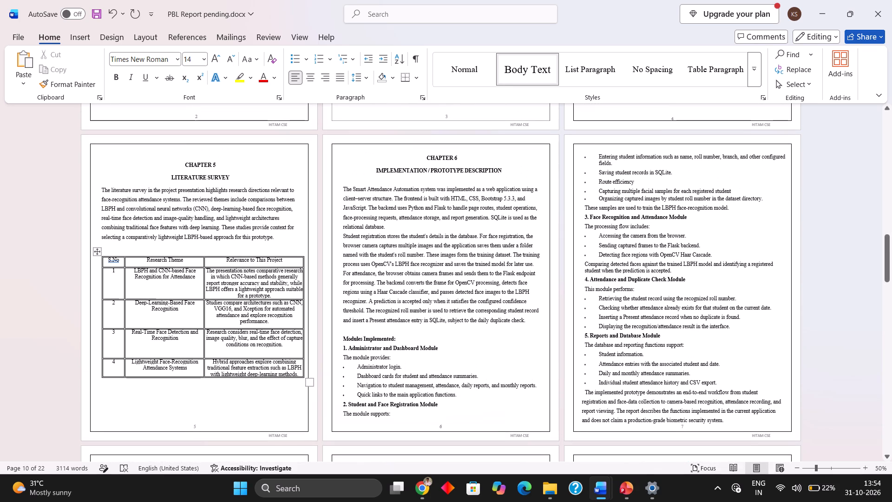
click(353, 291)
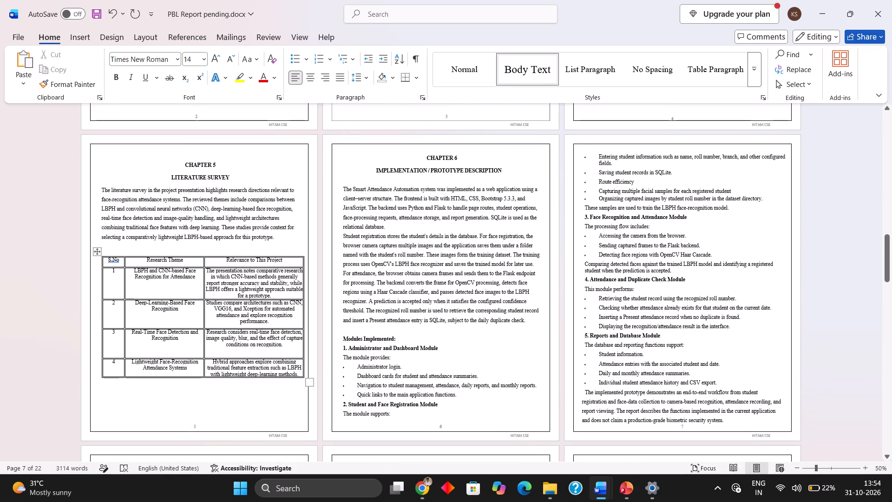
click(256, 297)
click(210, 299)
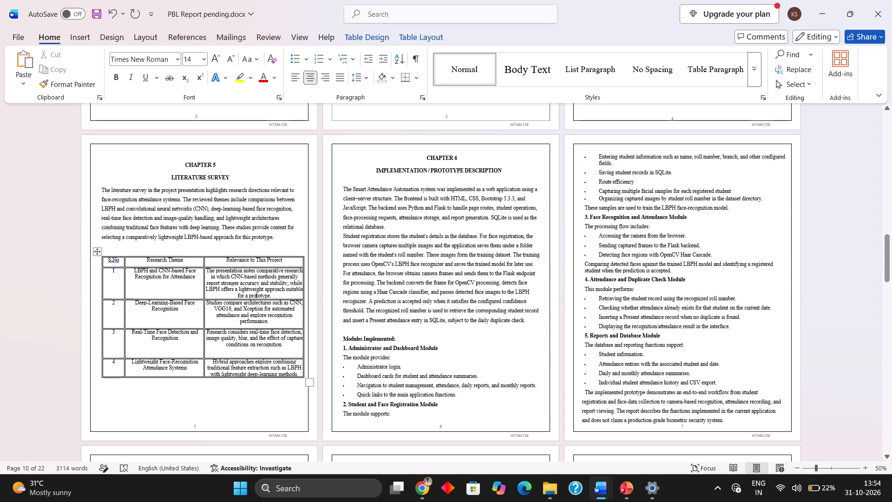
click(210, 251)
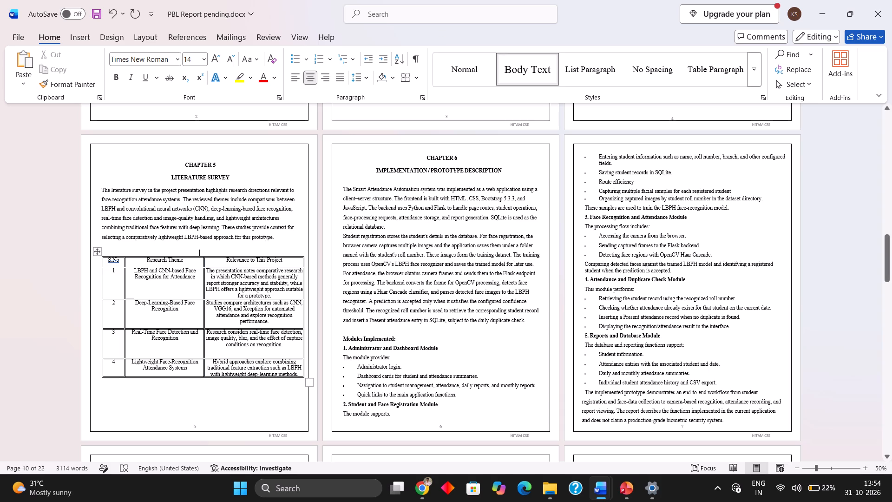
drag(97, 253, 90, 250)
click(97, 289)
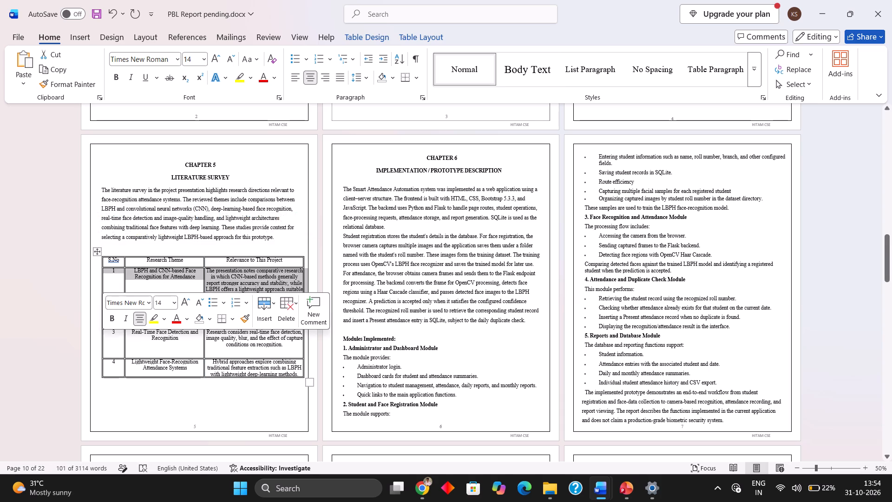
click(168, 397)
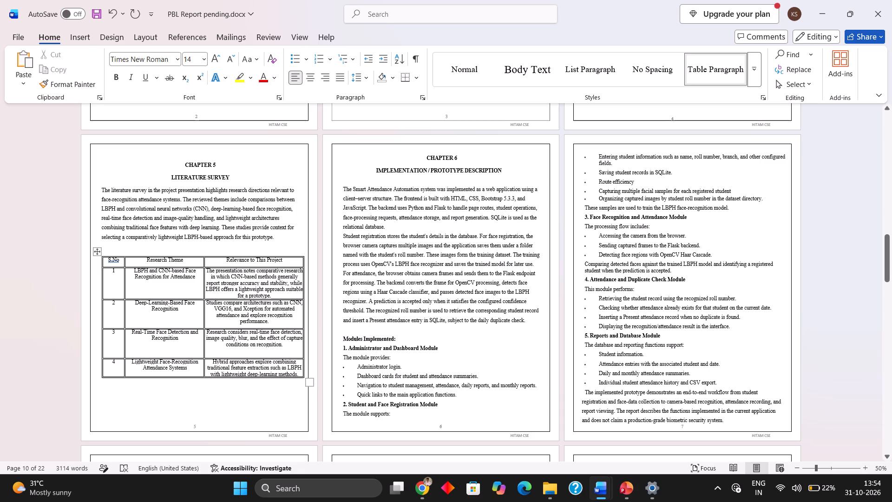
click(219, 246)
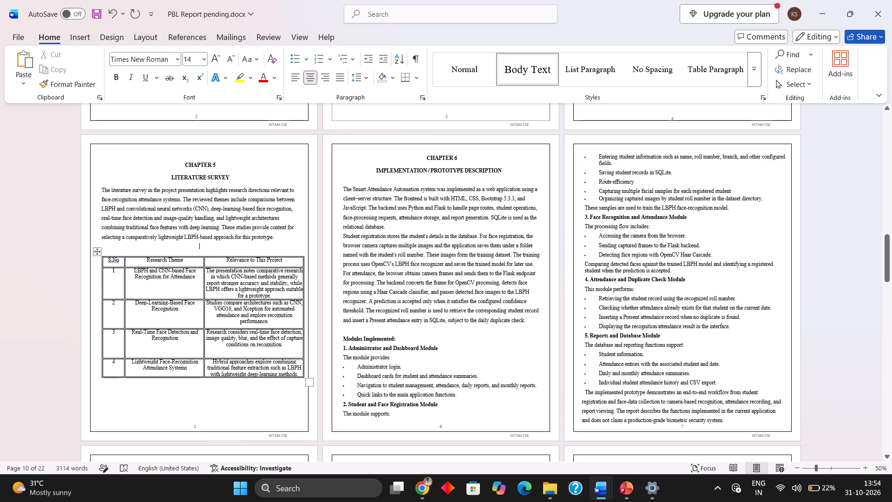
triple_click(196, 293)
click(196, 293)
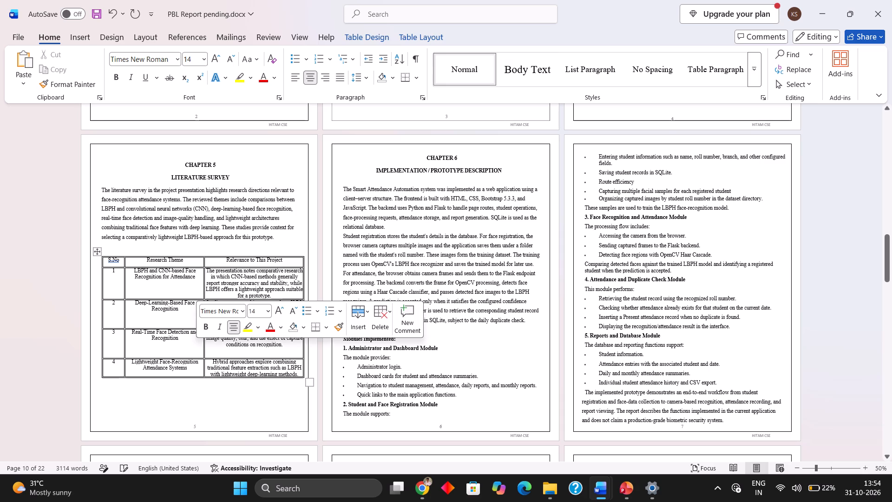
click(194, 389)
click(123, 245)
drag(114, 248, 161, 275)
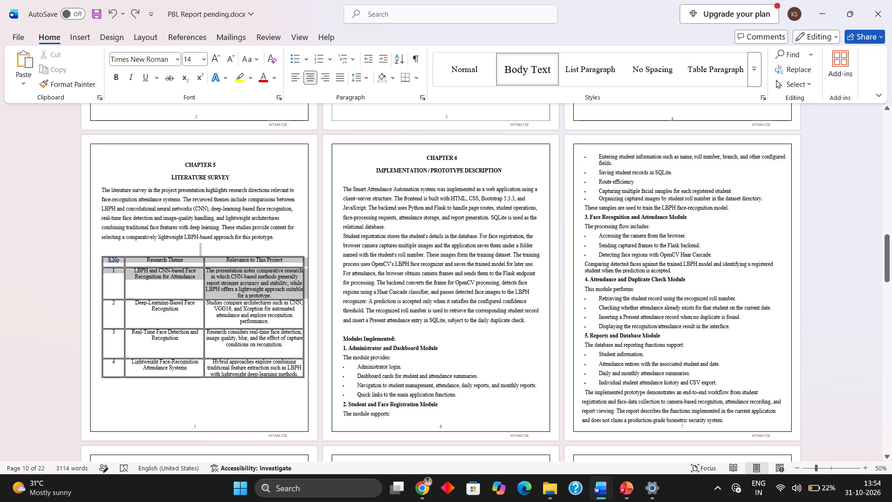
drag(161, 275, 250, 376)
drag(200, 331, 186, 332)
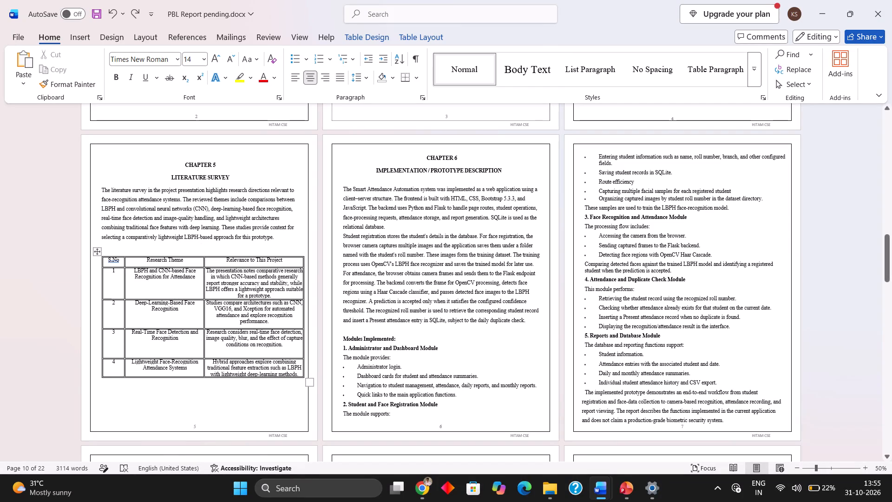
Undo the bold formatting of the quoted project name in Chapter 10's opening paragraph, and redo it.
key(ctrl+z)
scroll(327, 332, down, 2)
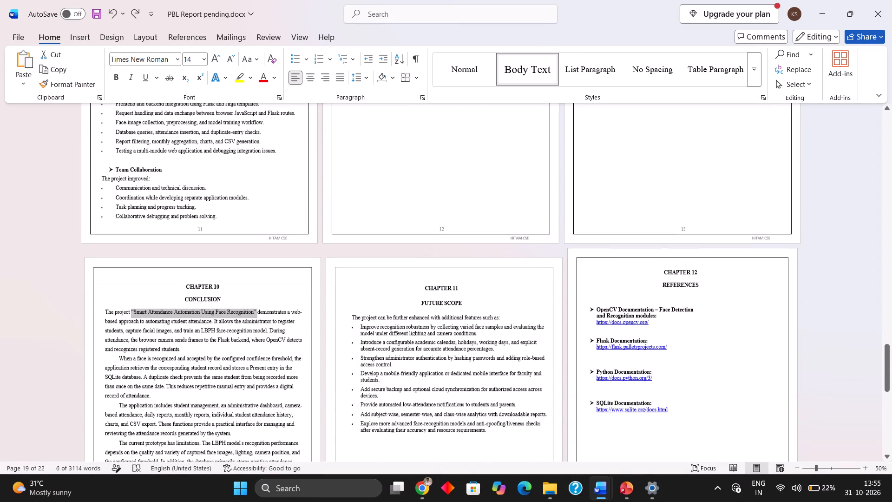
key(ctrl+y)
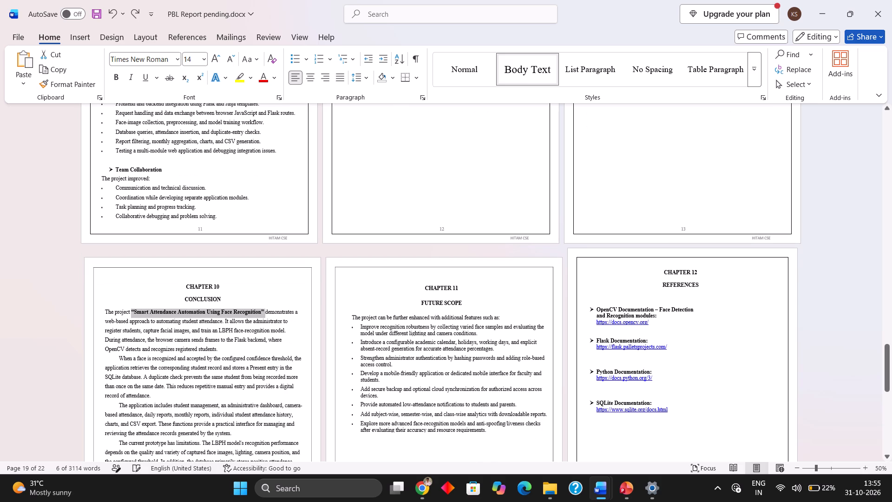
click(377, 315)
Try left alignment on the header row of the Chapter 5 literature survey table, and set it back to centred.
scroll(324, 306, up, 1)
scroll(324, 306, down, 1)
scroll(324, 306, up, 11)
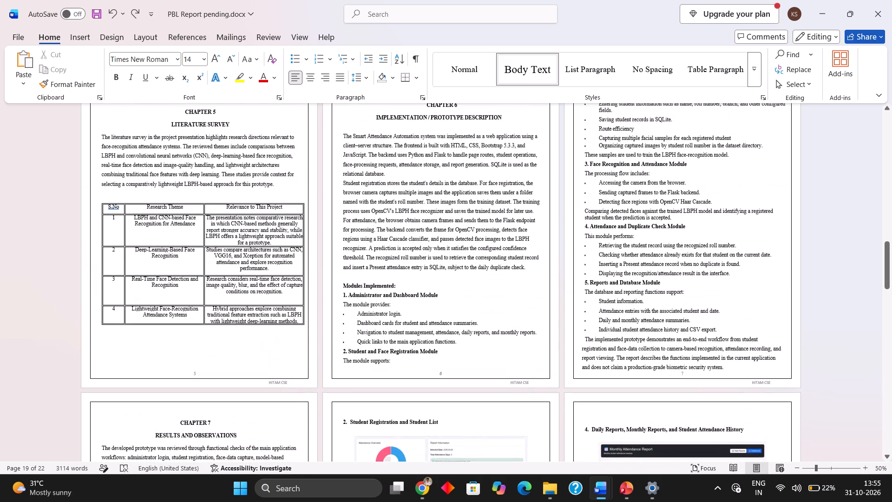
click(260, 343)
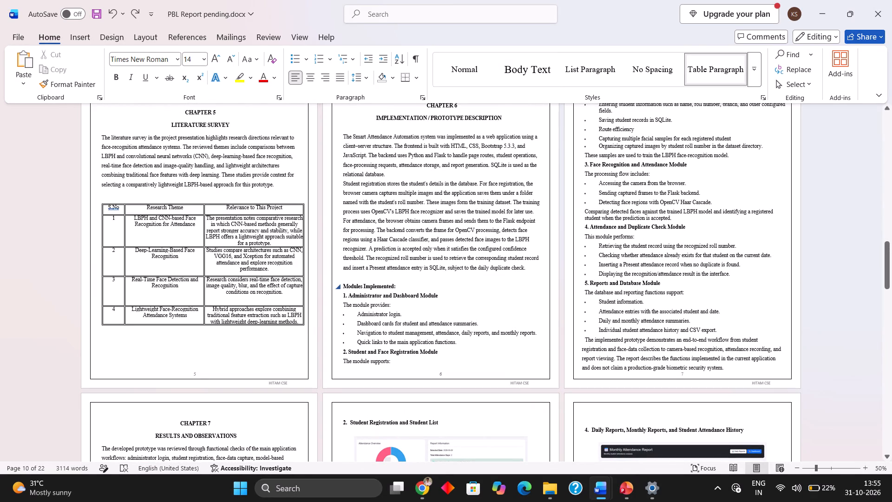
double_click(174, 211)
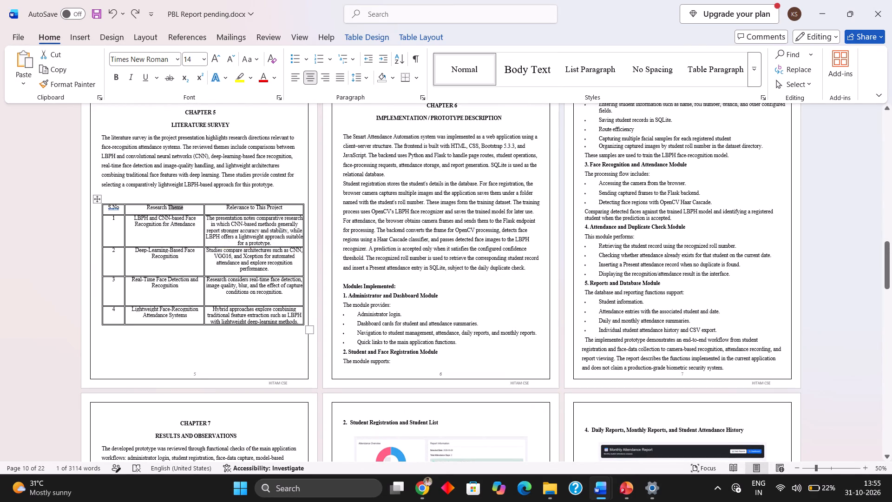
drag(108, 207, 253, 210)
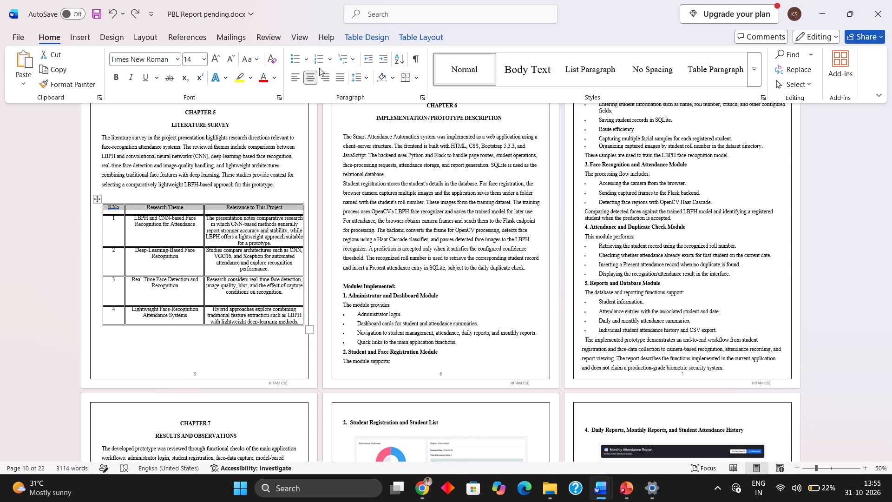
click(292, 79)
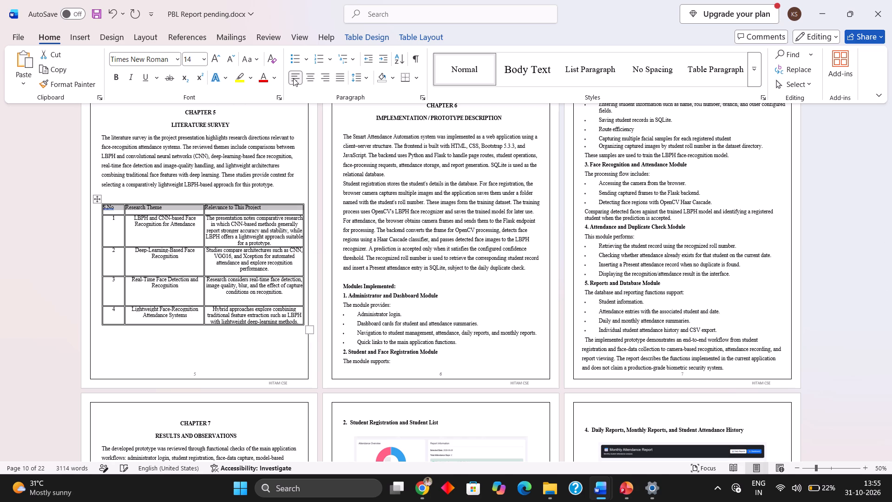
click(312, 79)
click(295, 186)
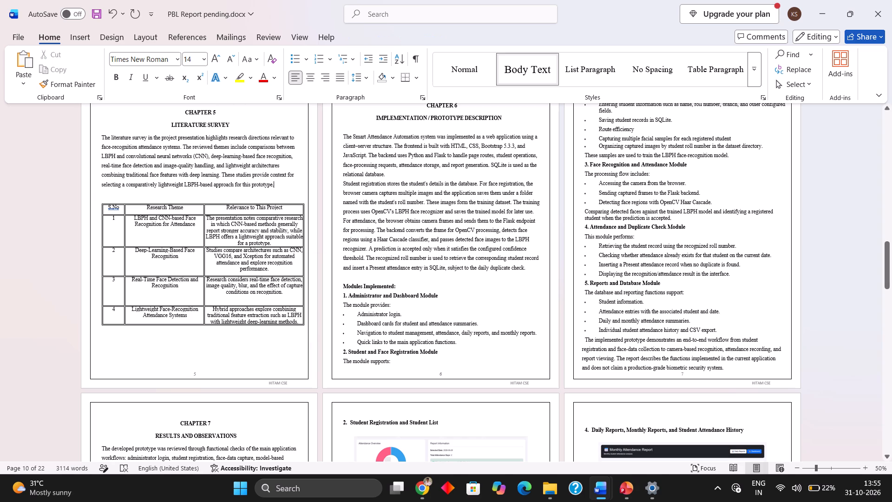
Save the report under its existing file name.
scroll(468, 306, down, 5)
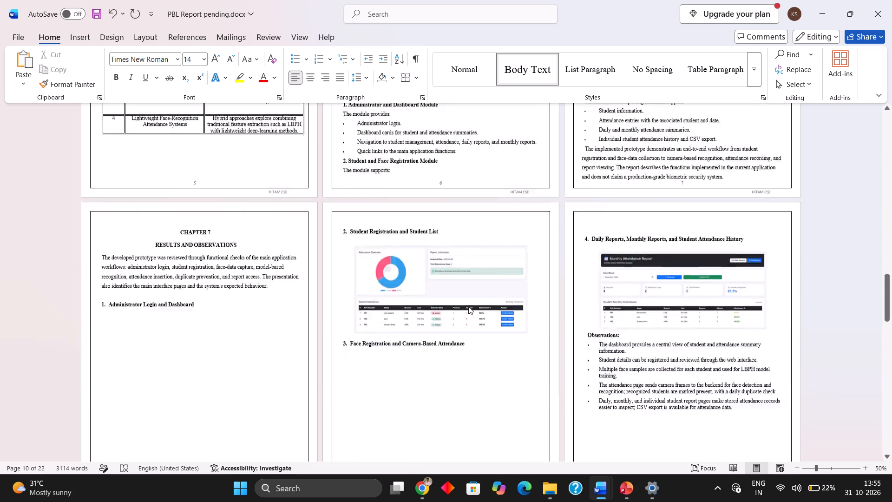
scroll(468, 306, down, 1)
scroll(475, 307, up, 14)
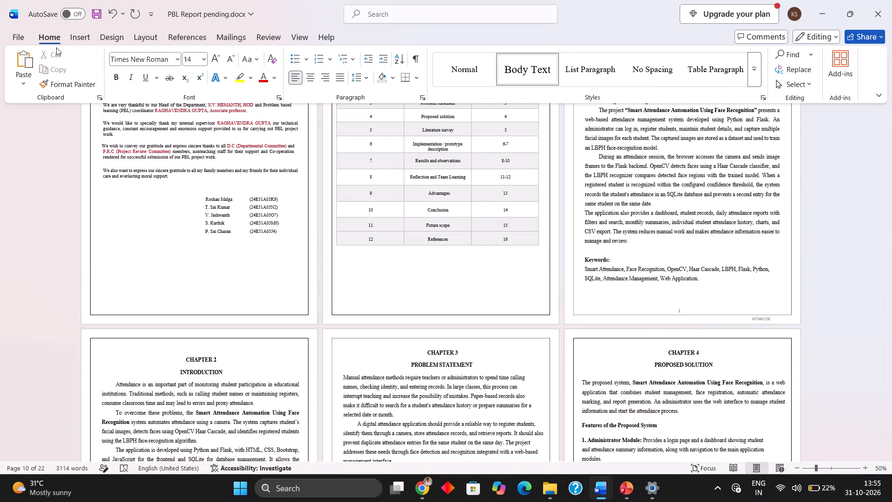
click(13, 38)
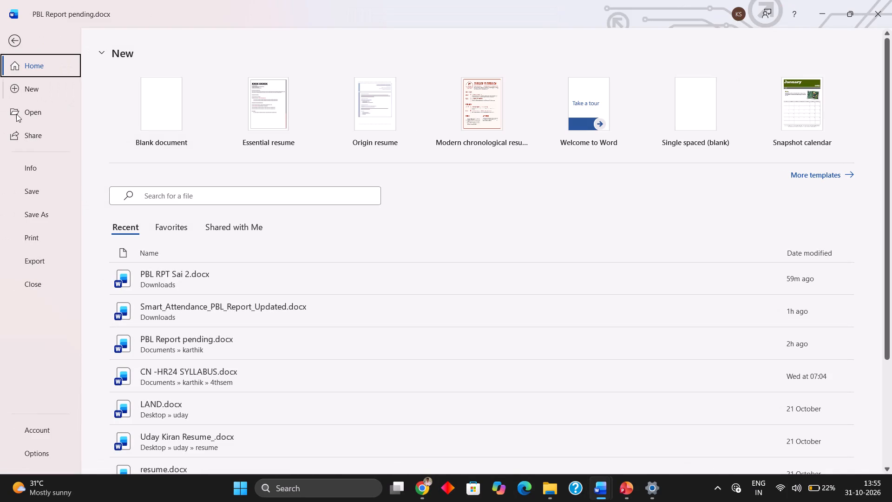
click(39, 189)
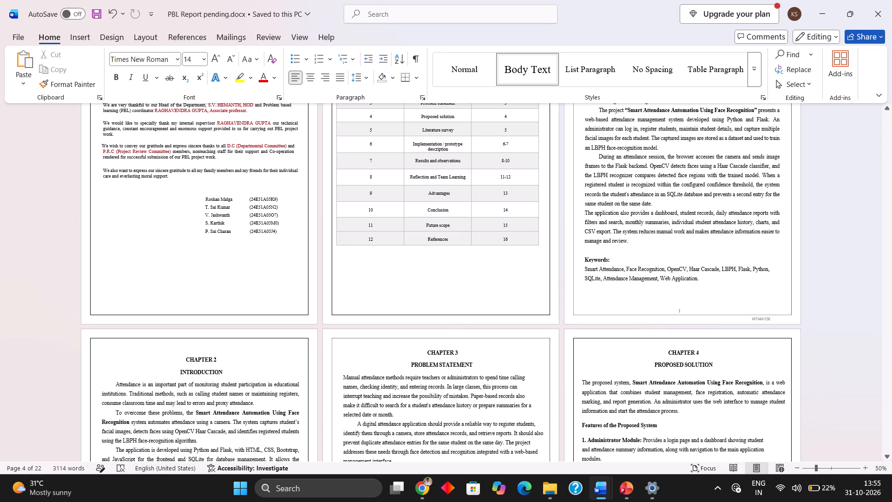
Change the session years in the Declaration paragraph to 2026–2027.
scroll(202, 202, up, 2)
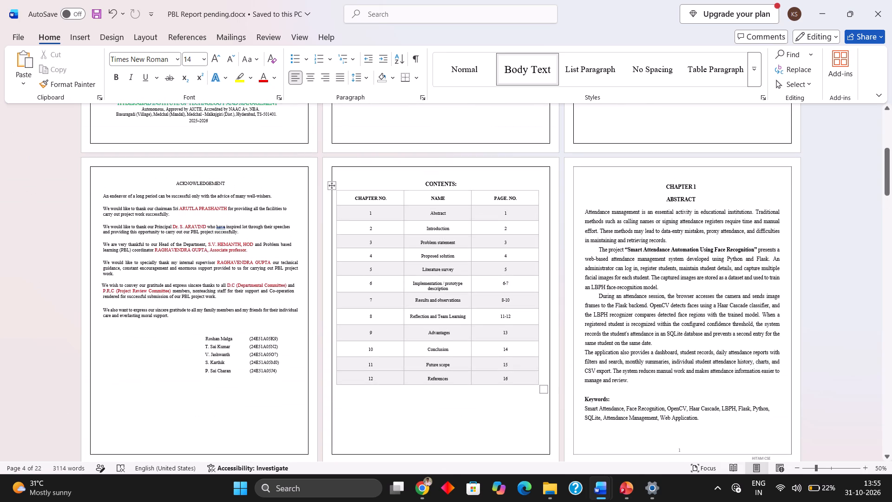
scroll(714, 302, down, 2)
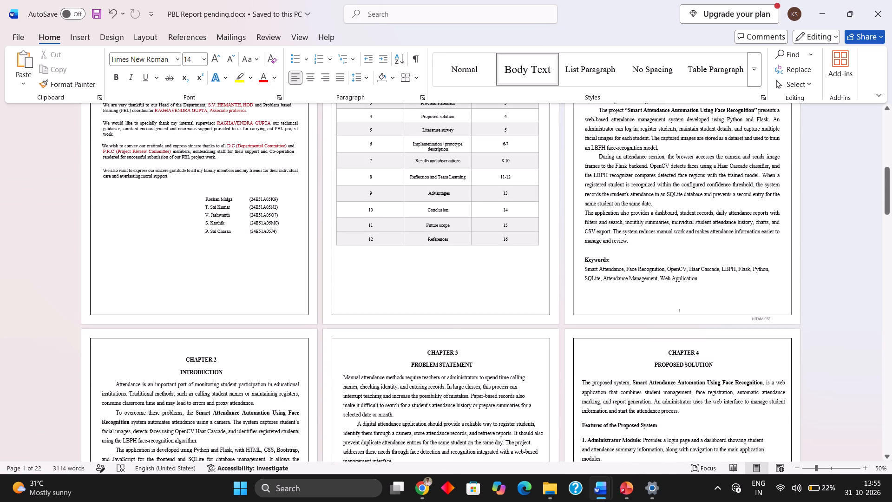
scroll(714, 302, up, 4)
scroll(714, 302, down, 1)
scroll(714, 302, up, 2)
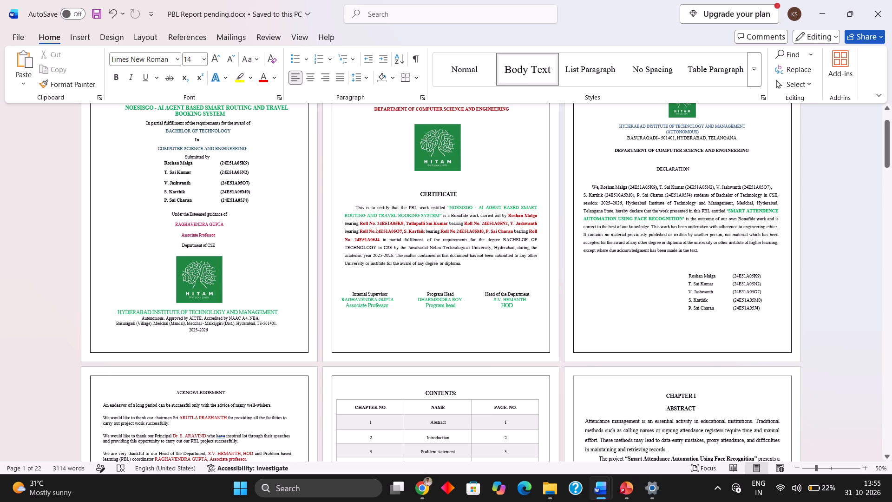
click(608, 205)
click(610, 203)
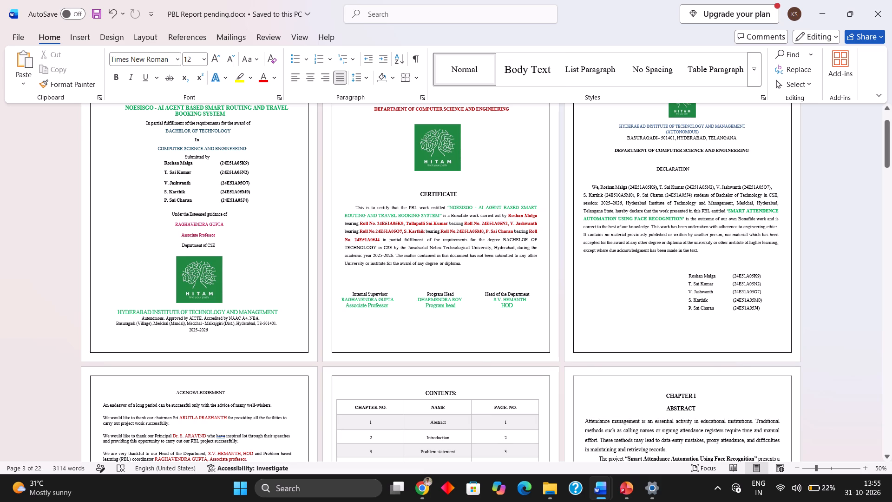
key(BackSpace)
key(6)
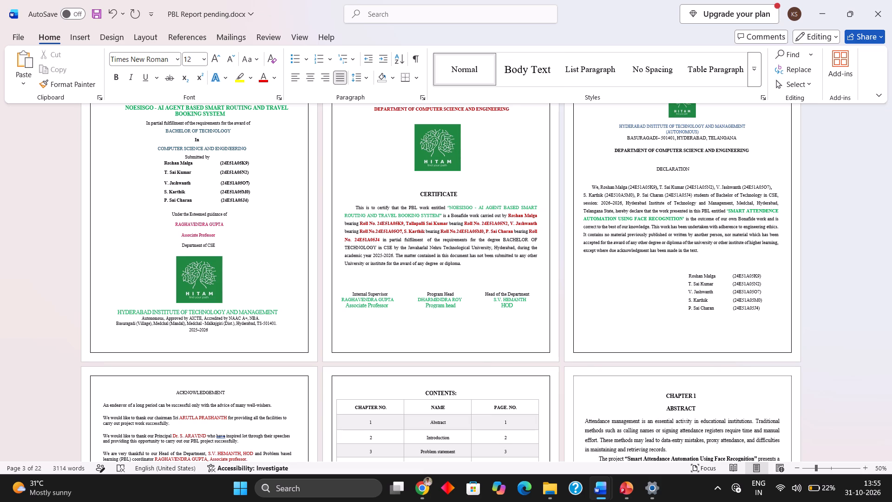
click(622, 203)
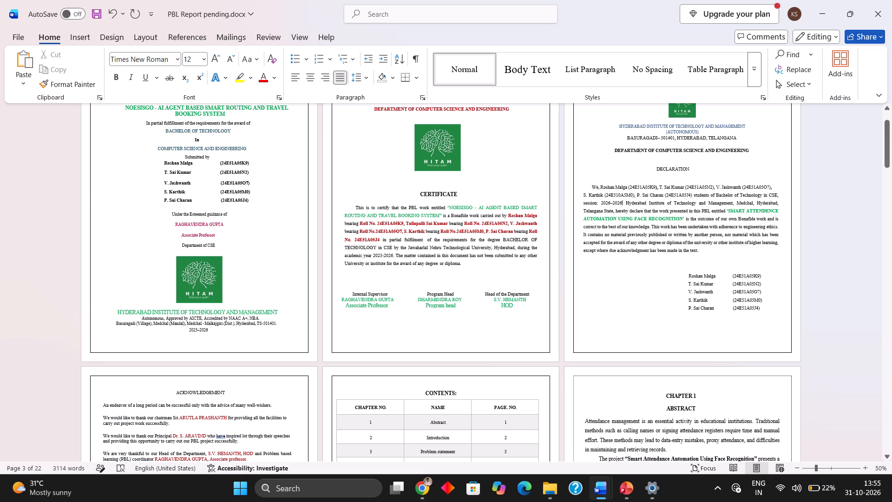
key(BackSpace)
key(7)
Change the academic year in the Certificate paragraph to 2026-2027.
click(381, 256)
key(BackSpace)
key(6)
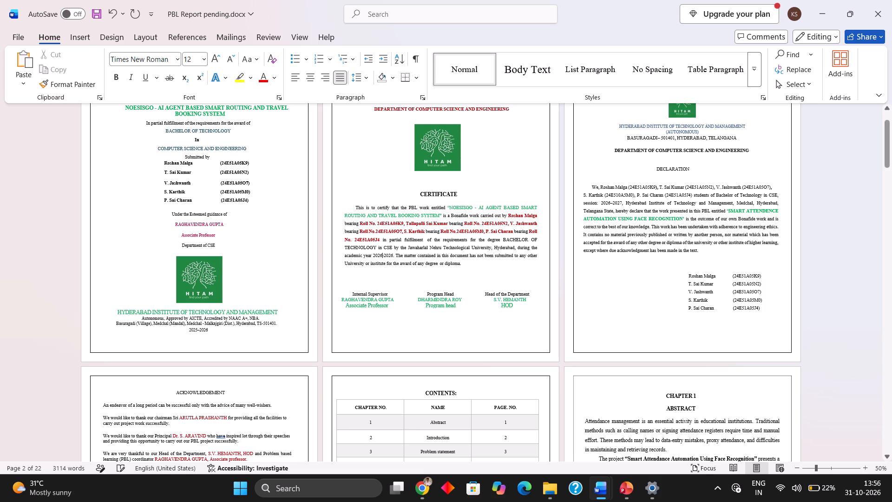
click(392, 257)
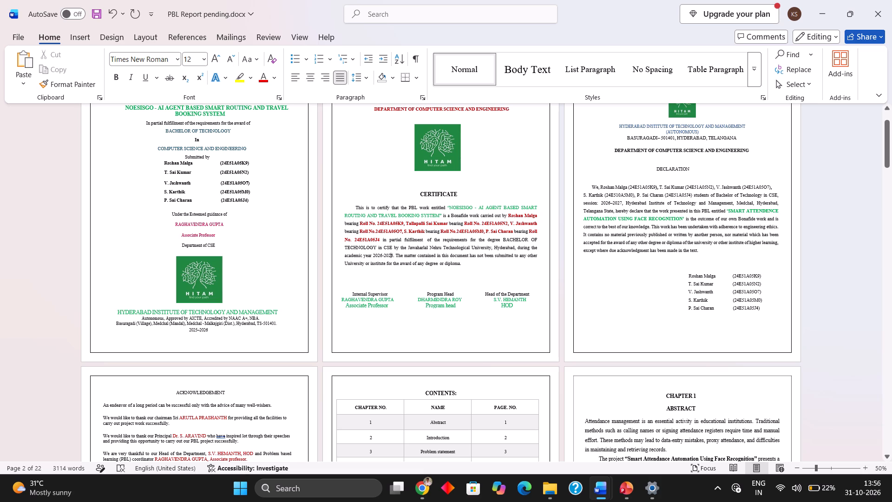
key(Right)
key(BackSpace)
key(7)
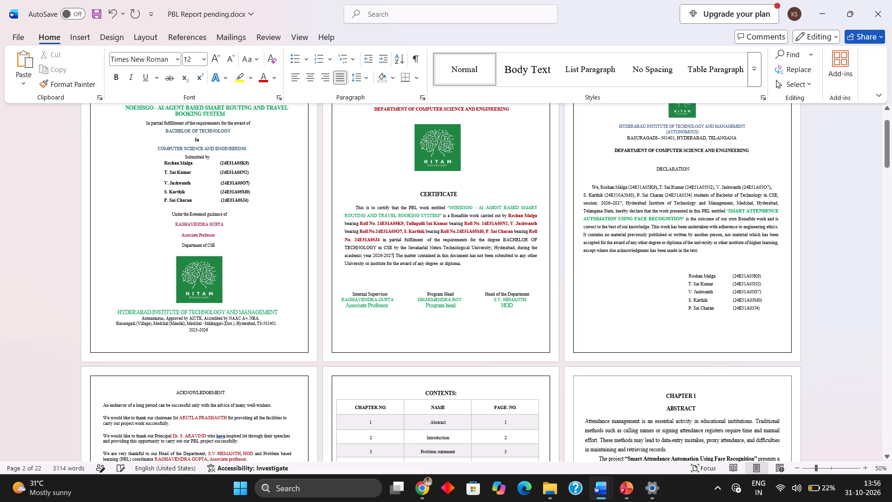
click(410, 284)
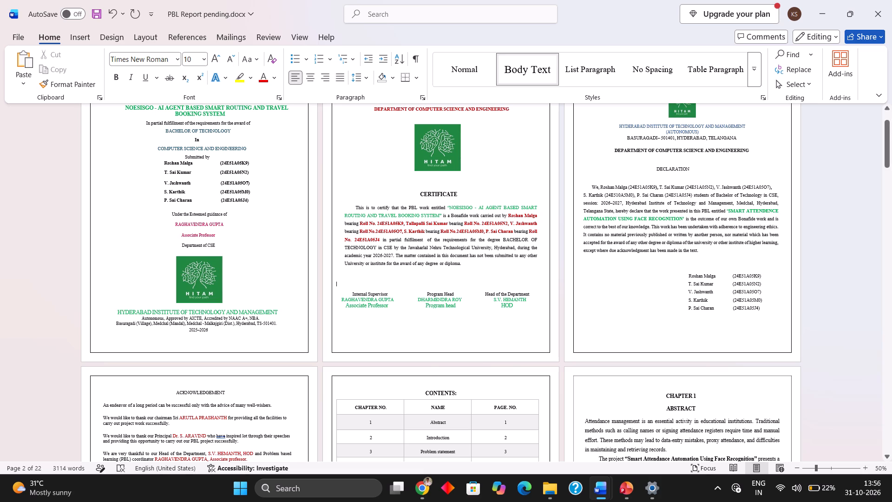
Change the academic year at the bottom of the cover page to 2026-2027.
scroll(236, 318, down, 2)
click(210, 190)
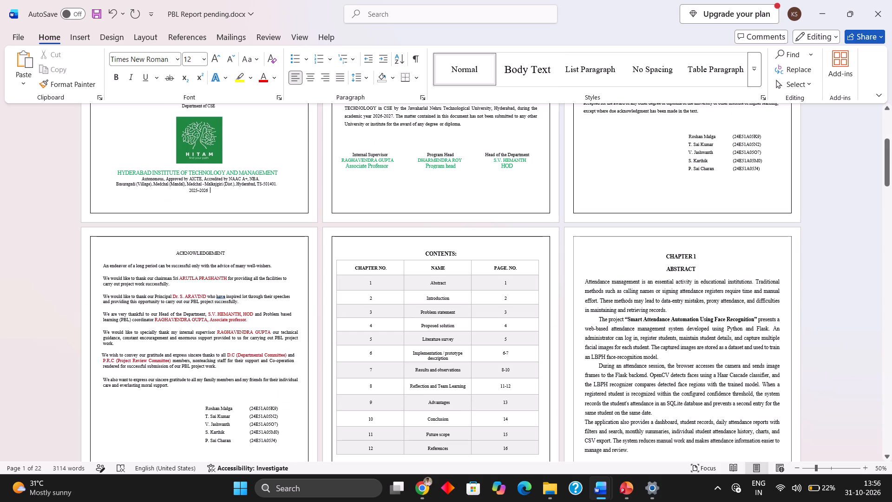
key(Left)
key(BackSpace)
key(7)
click(197, 194)
key(Left)
key(BackSpace)
key(6)
click(218, 205)
Correct the flagged verb "have" in the Acknowledgement sentence thanking the Principal to "has".
scroll(454, 190, down, 1)
scroll(454, 190, up, 2)
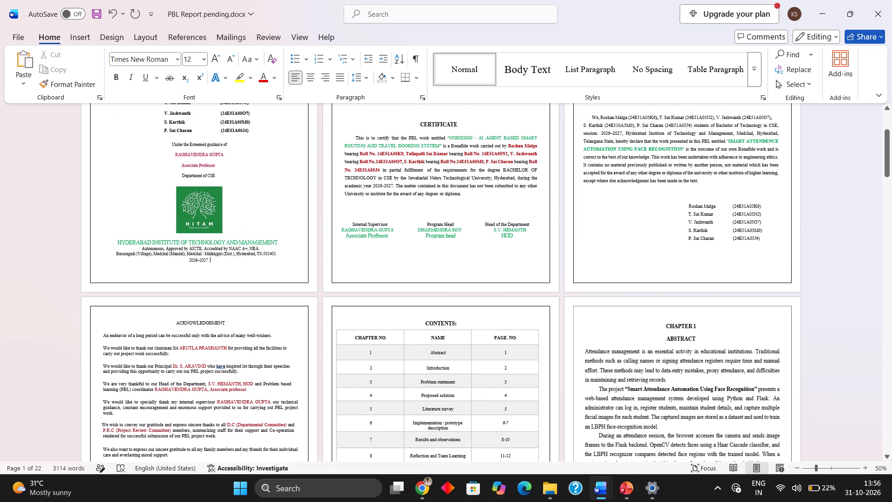
scroll(423, 268, down, 2)
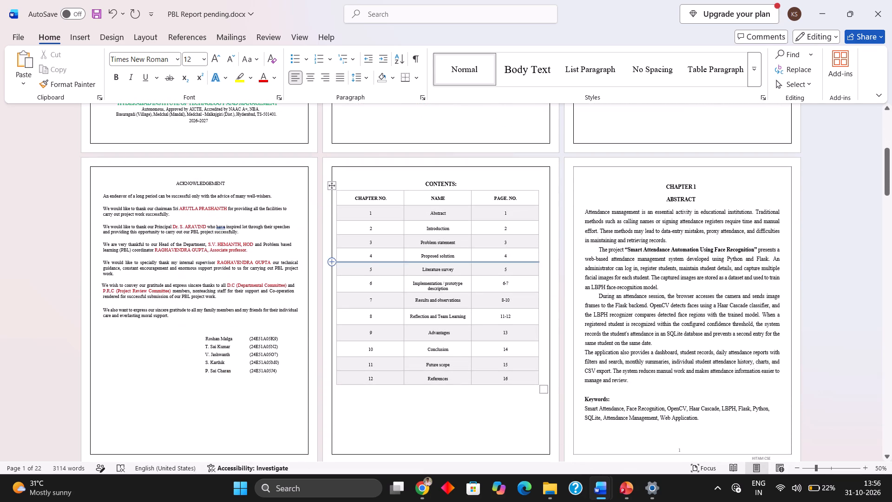
right_click(222, 226)
right_click(222, 226)
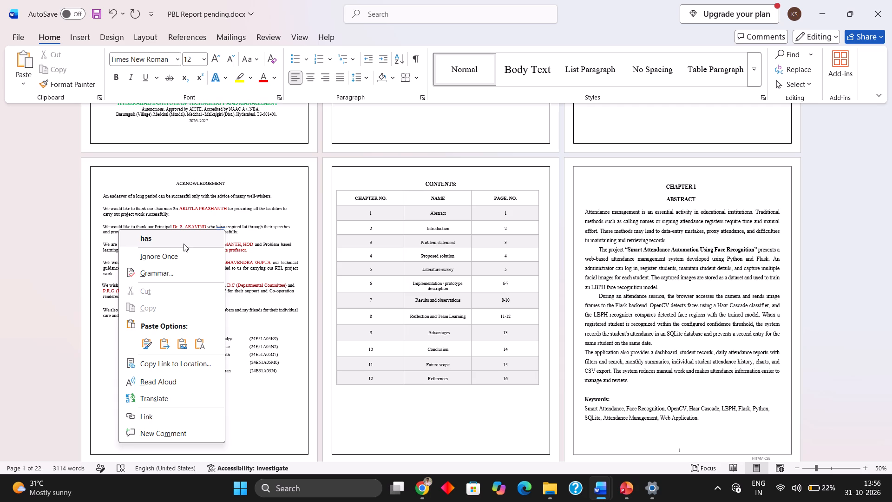
click(185, 242)
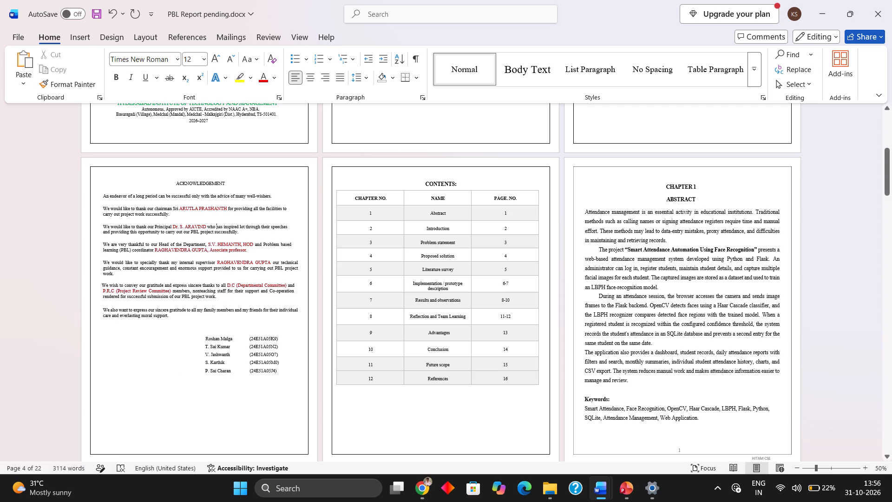
Review the whole report from the cover page through the chapters to the Appendix, checking content and page layout.
scroll(252, 224, up, 1)
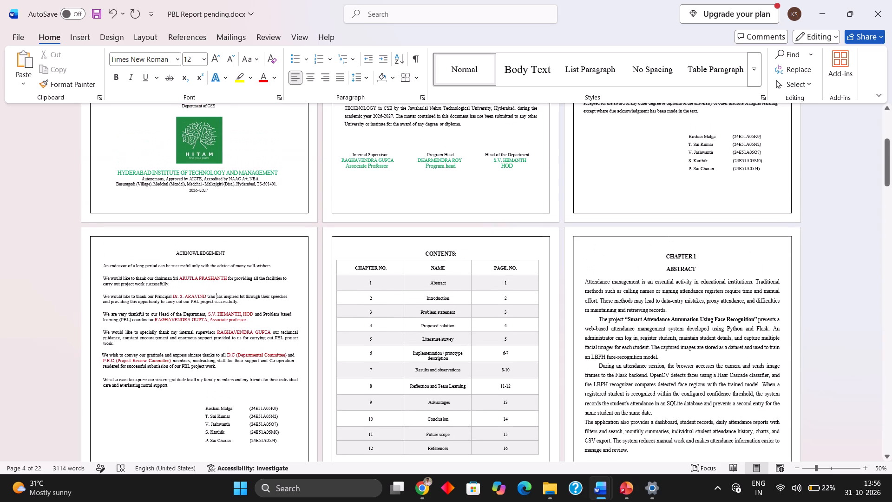
scroll(247, 220, up, 3)
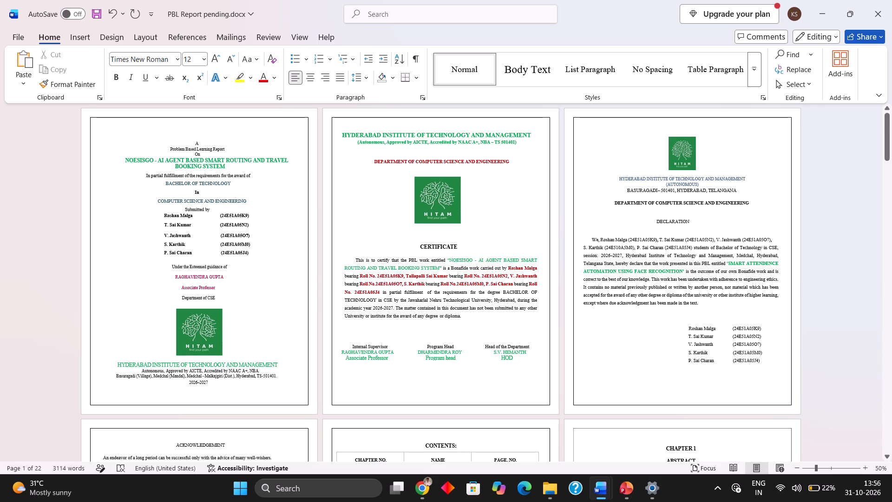
scroll(264, 258, up, 4)
scroll(300, 187, up, 4)
scroll(502, 240, down, 1)
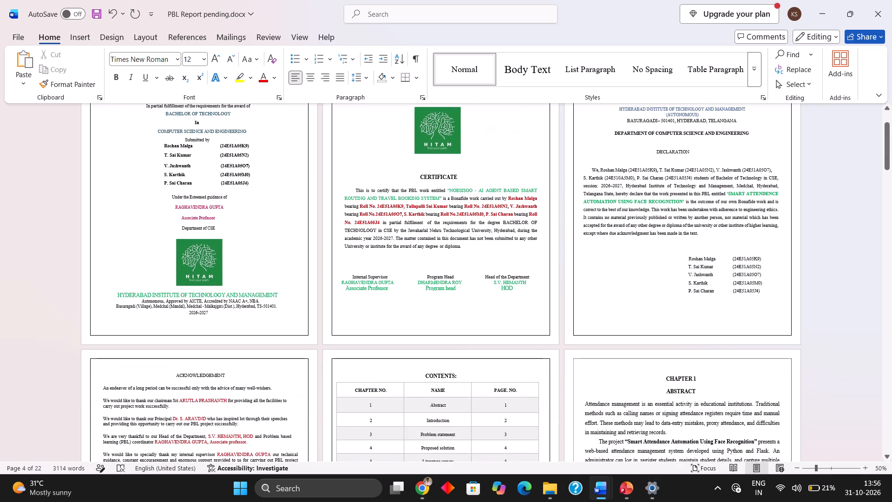
scroll(502, 240, down, 3)
scroll(669, 216, down, 8)
scroll(572, 275, down, 4)
scroll(445, 208, down, 2)
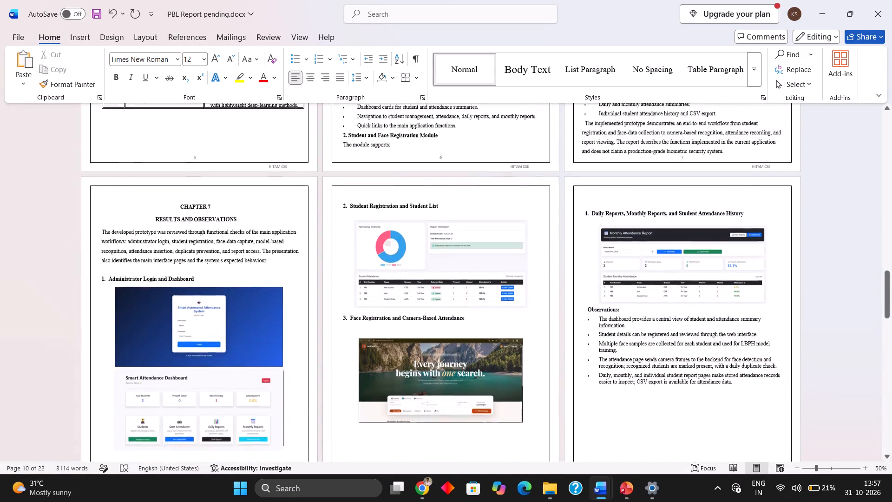
scroll(445, 208, down, 12)
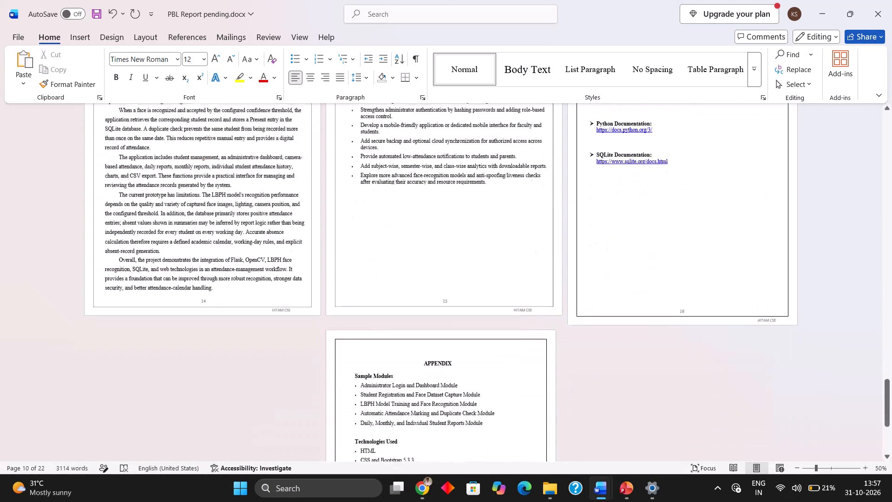
scroll(460, 208, down, 5)
scroll(569, 250, up, 3)
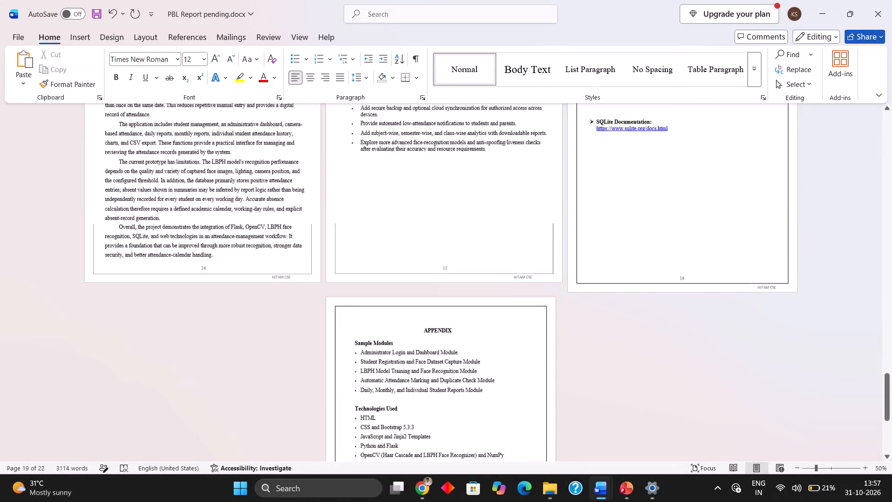
scroll(569, 250, up, 20)
scroll(569, 250, up, 9)
scroll(570, 251, down, 5)
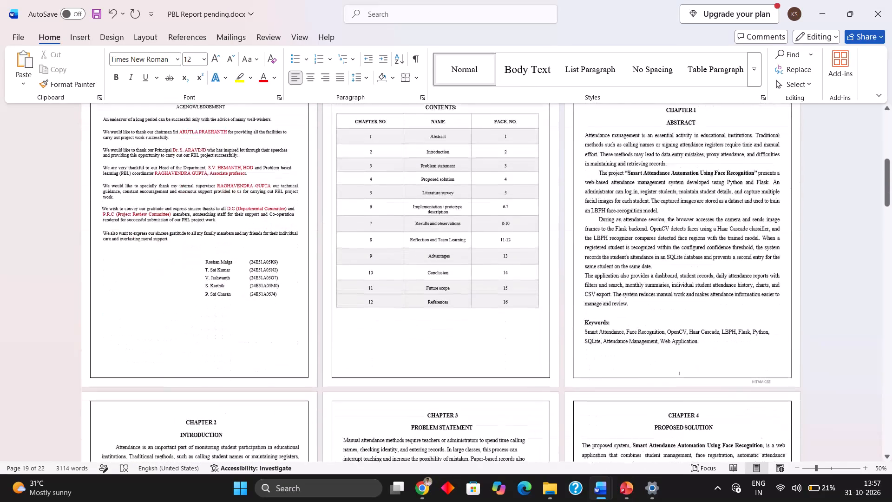
scroll(517, 294, down, 6)
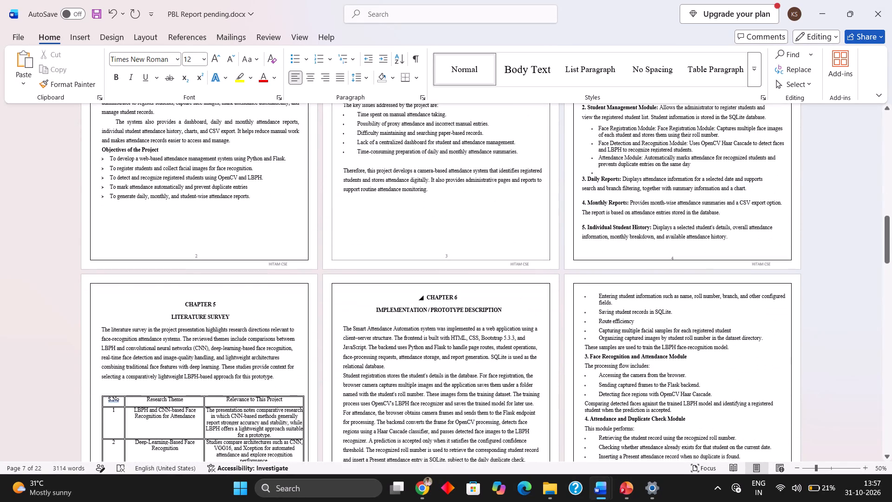
scroll(520, 293, down, 19)
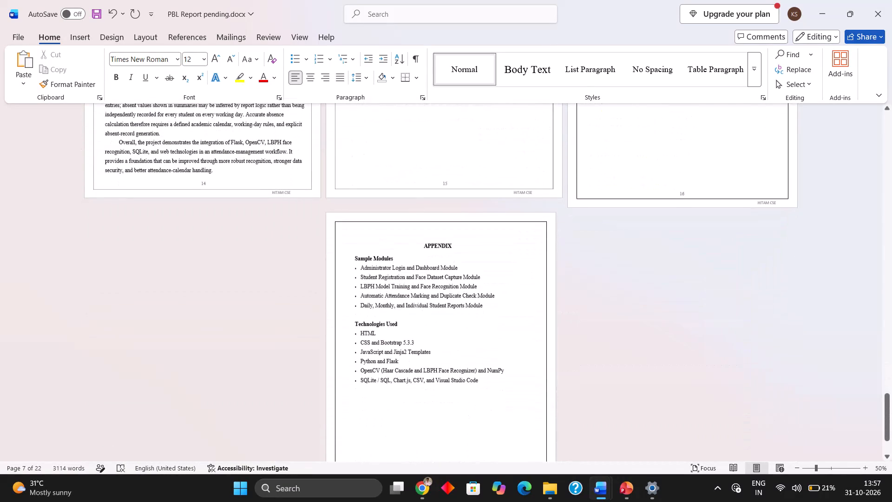
scroll(537, 285, up, 5)
scroll(622, 288, up, 4)
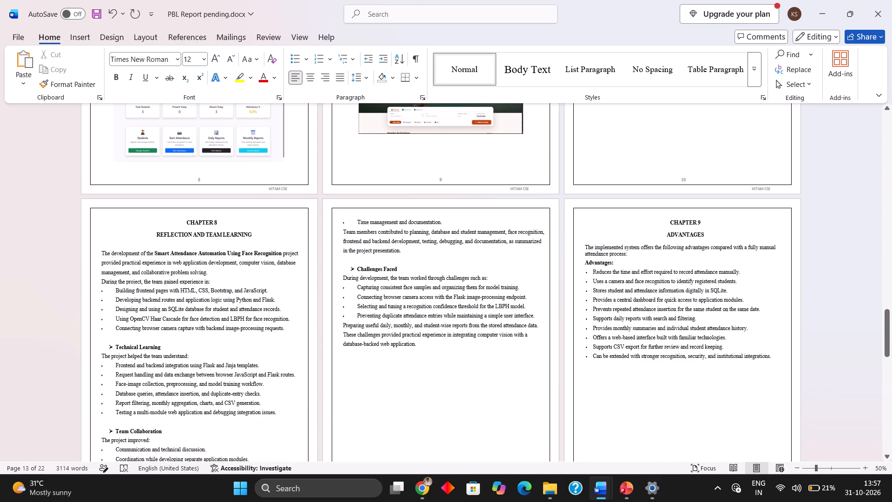
scroll(483, 283, down, 1)
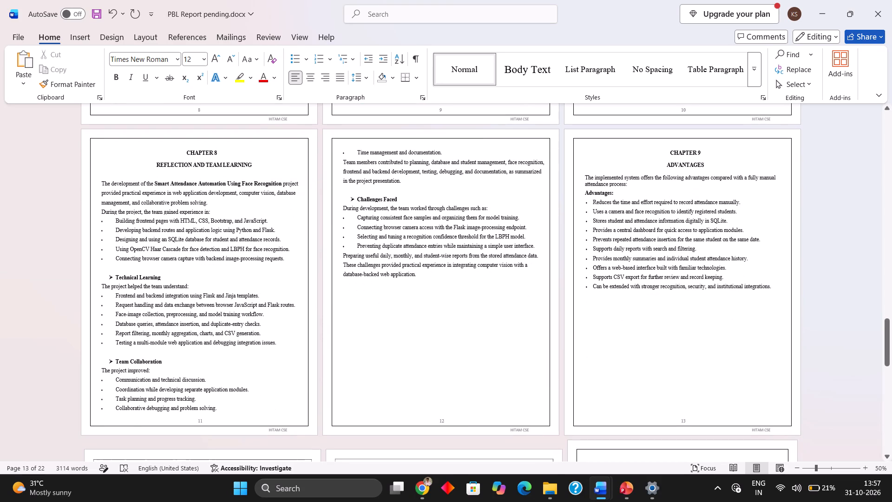
scroll(485, 282, up, 4)
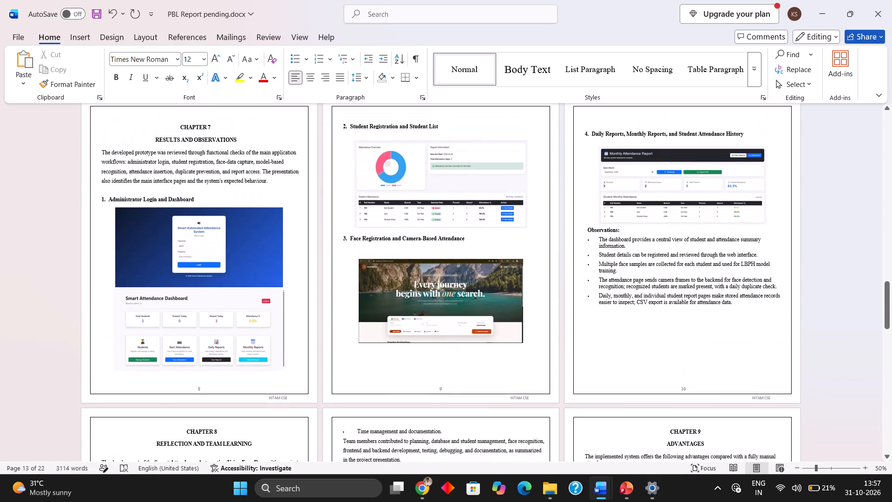
scroll(602, 304, up, 5)
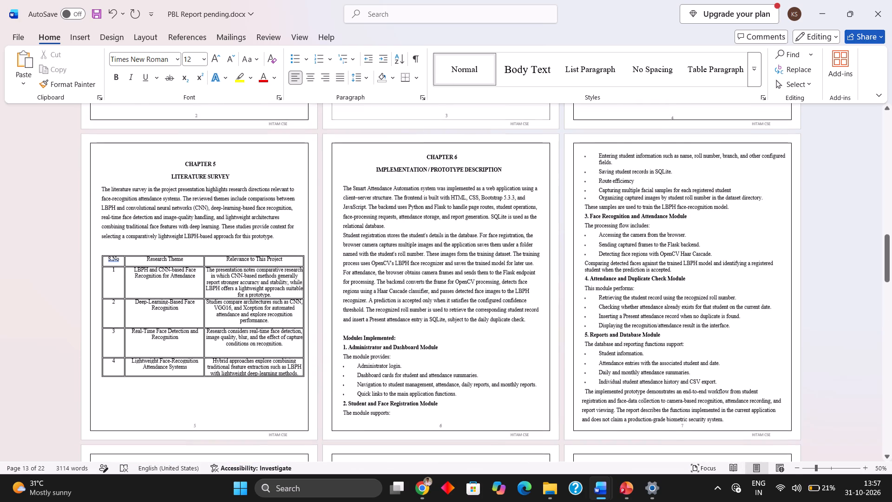
scroll(511, 309, down, 1)
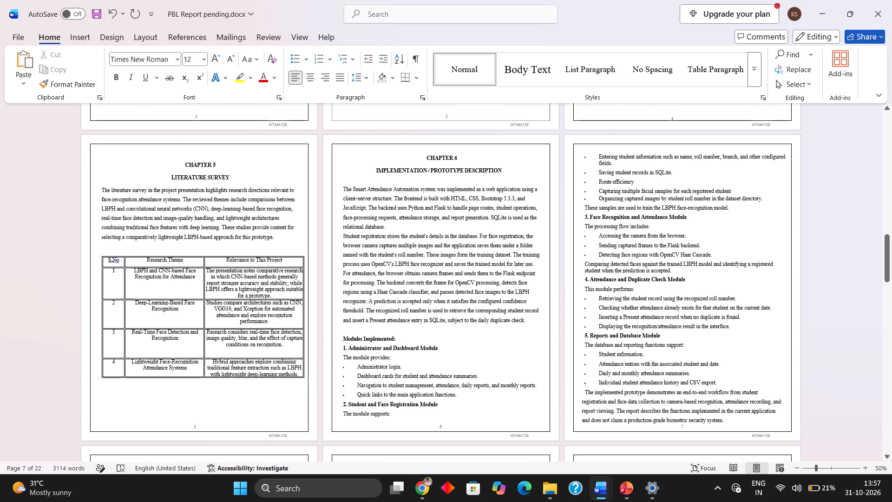
scroll(511, 309, down, 2)
scroll(511, 309, up, 7)
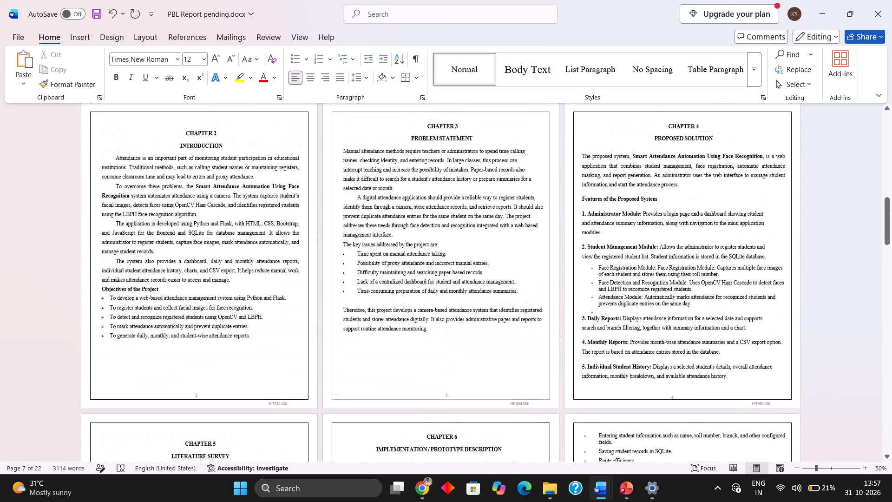
scroll(511, 309, up, 1)
scroll(511, 309, down, 4)
scroll(513, 308, up, 2)
scroll(513, 308, down, 1)
scroll(513, 308, up, 4)
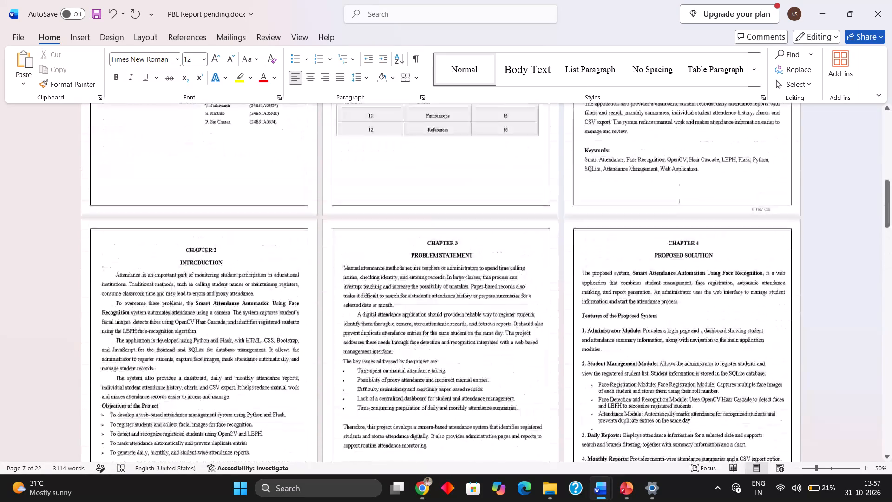
scroll(513, 308, up, 4)
scroll(513, 308, down, 2)
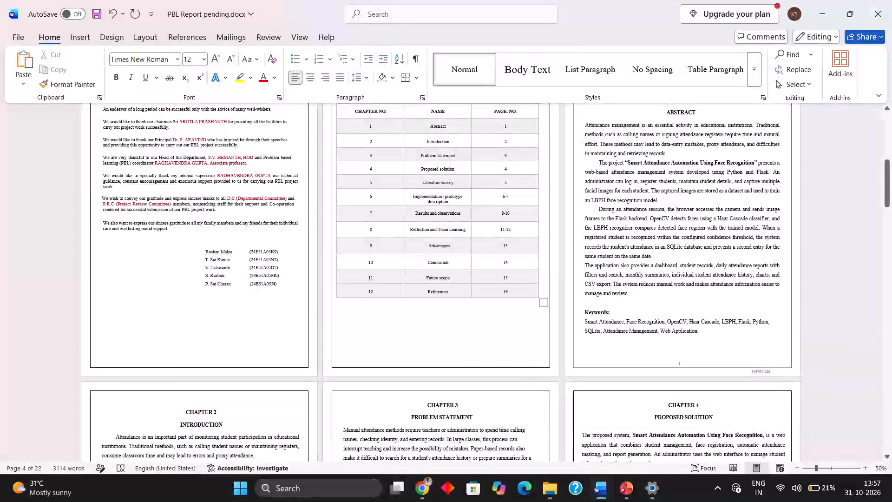
scroll(516, 294, down, 8)
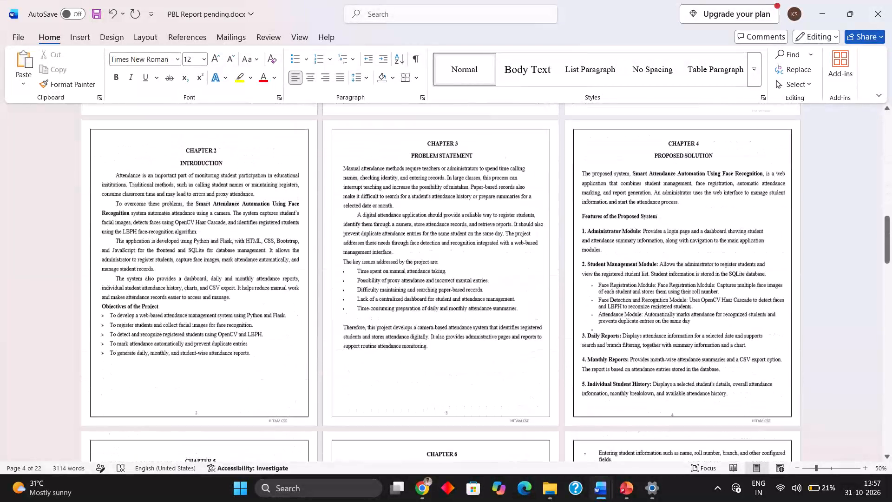
scroll(516, 294, down, 20)
scroll(516, 294, down, 6)
scroll(735, 311, up, 3)
scroll(735, 311, down, 1)
scroll(735, 311, up, 8)
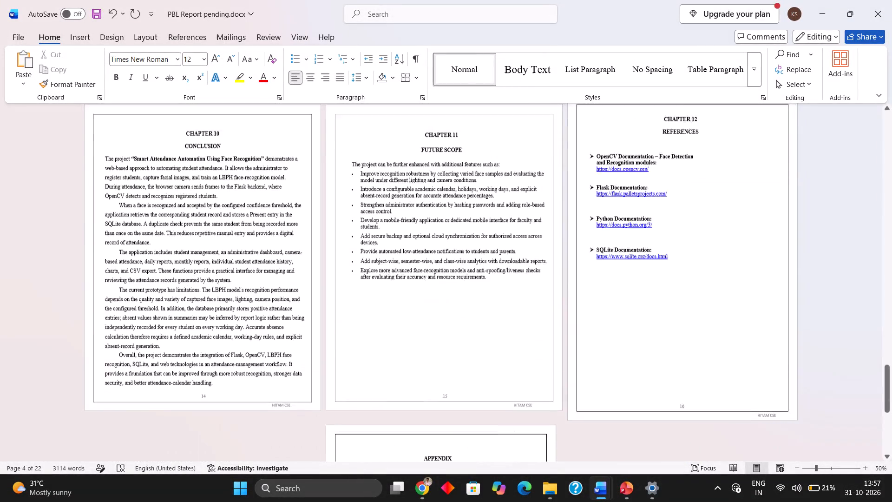
scroll(735, 311, up, 15)
scroll(735, 311, down, 1)
scroll(735, 311, up, 17)
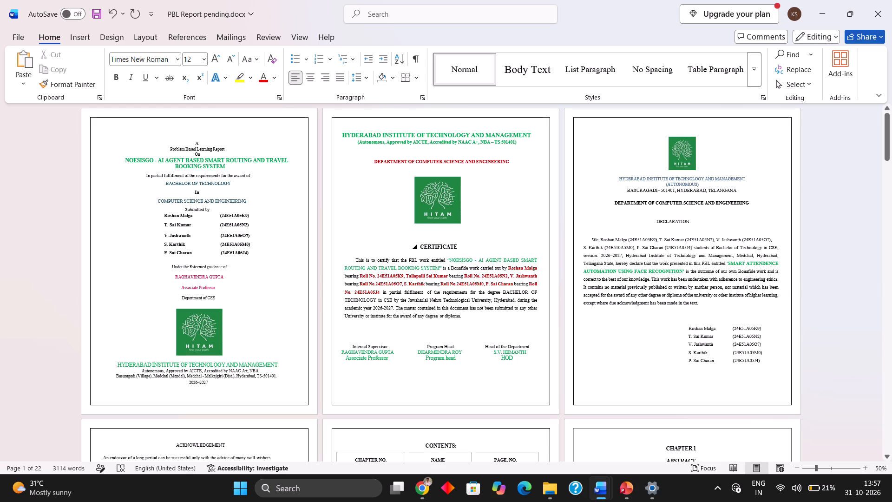
Replace the project title in the Certificate paragraph with "SMART ATTENDENCE AUTOMATION USING FACE RECOGNITION", copied with its formatting from the Declaration.
drag(727, 262, 743, 264)
drag(743, 264, 683, 276)
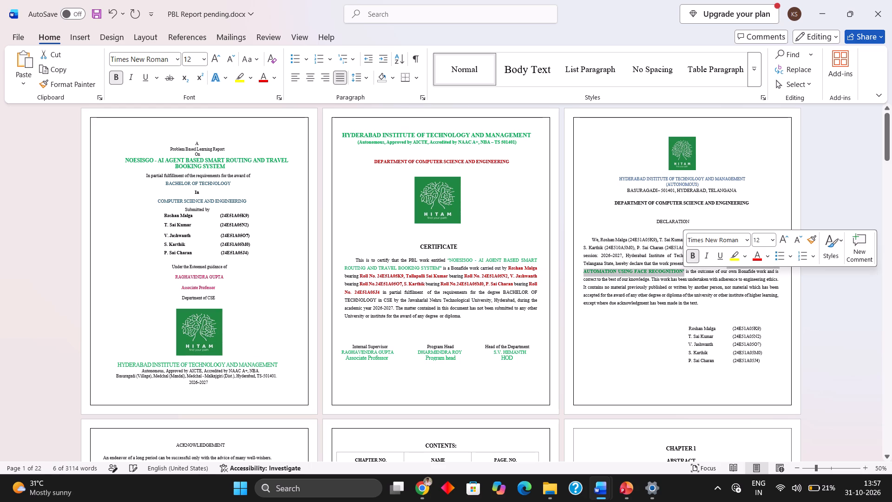
key(ctrl+c)
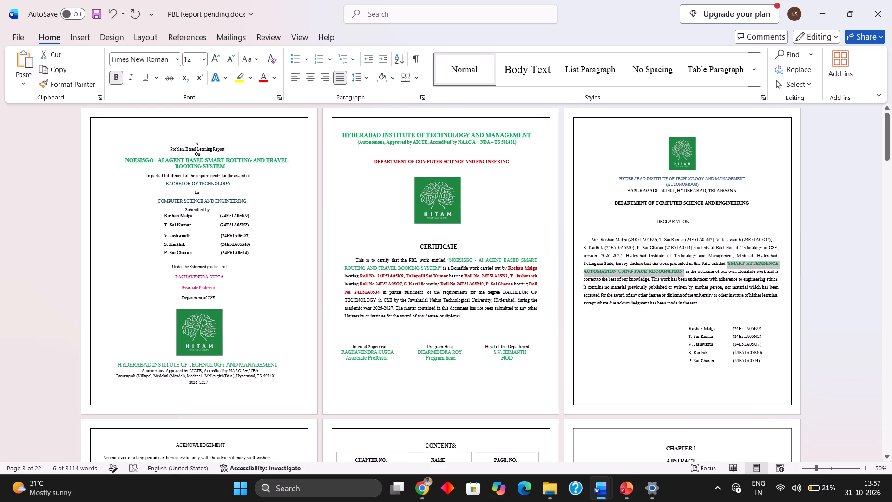
drag(447, 258, 450, 264)
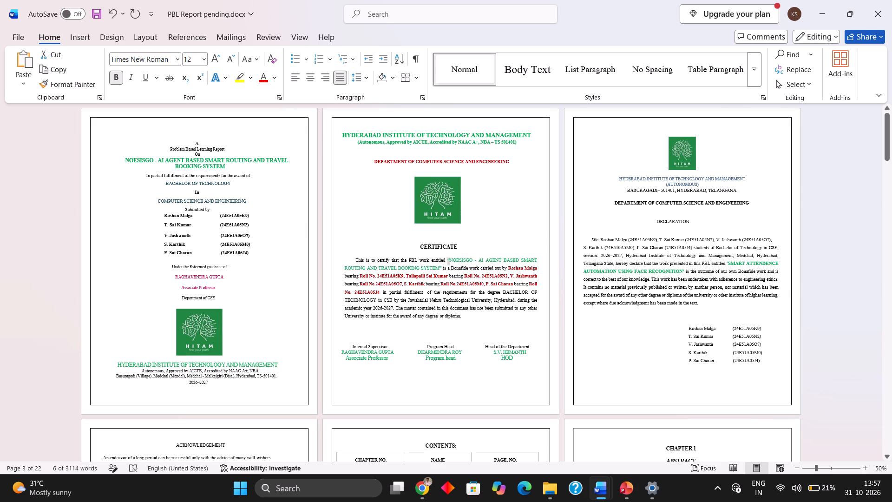
drag(450, 264, 444, 270)
click(452, 258)
click(451, 264)
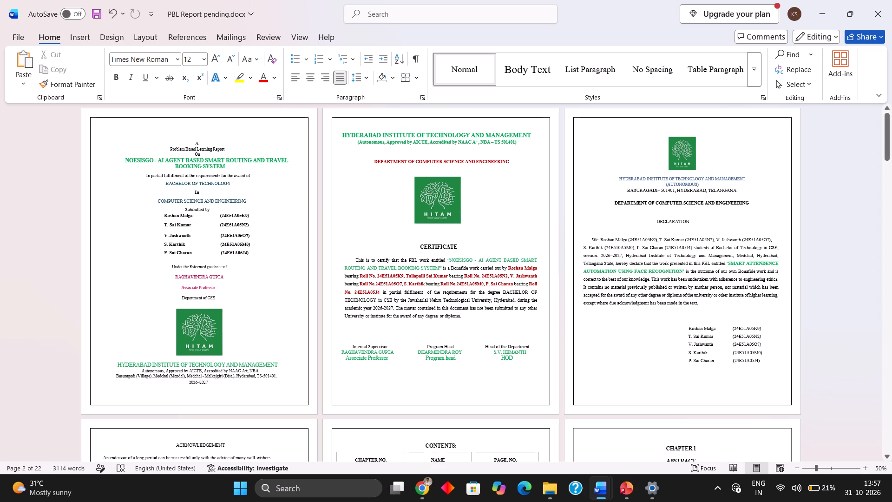
drag(449, 259, 440, 269)
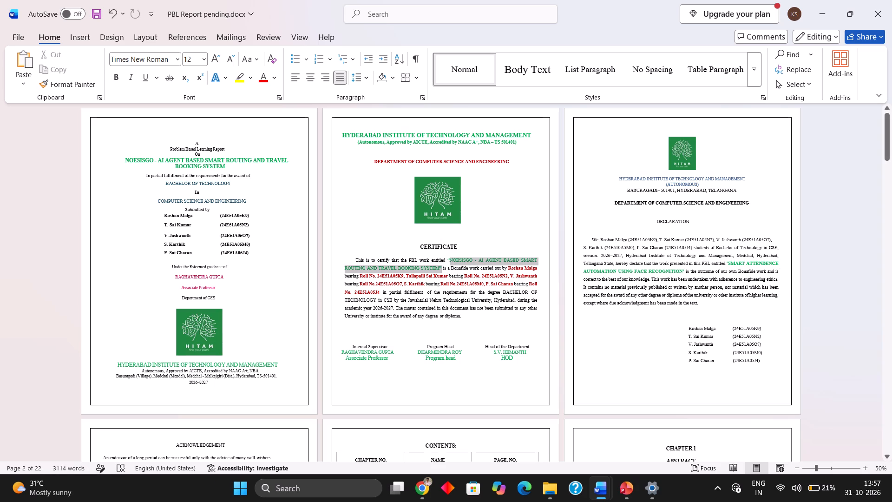
drag(440, 269, 440, 269)
click(446, 249)
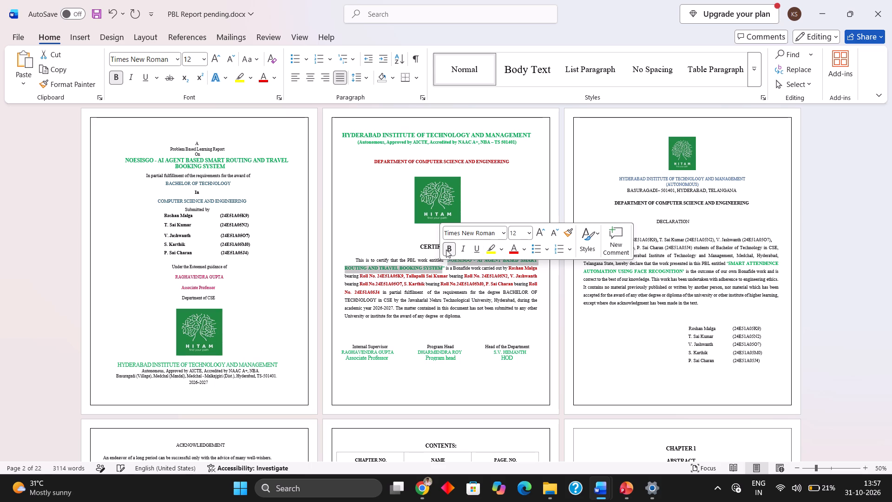
click(447, 250)
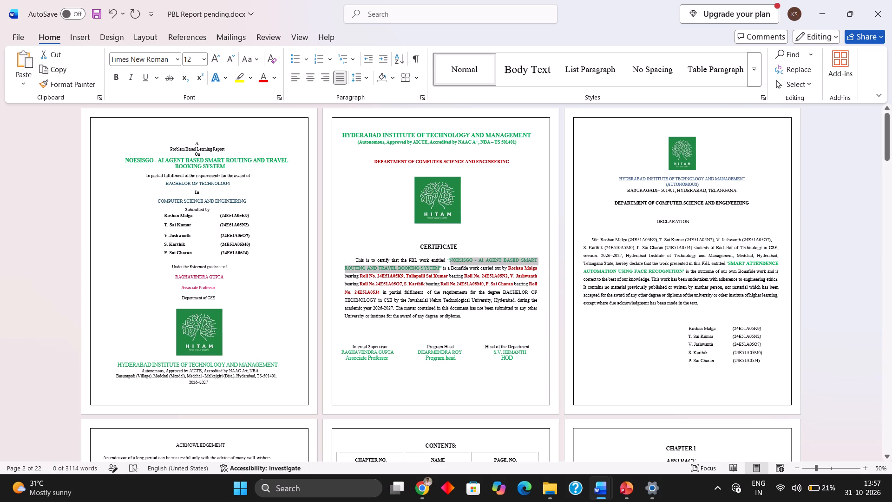
key(ctrl+v)
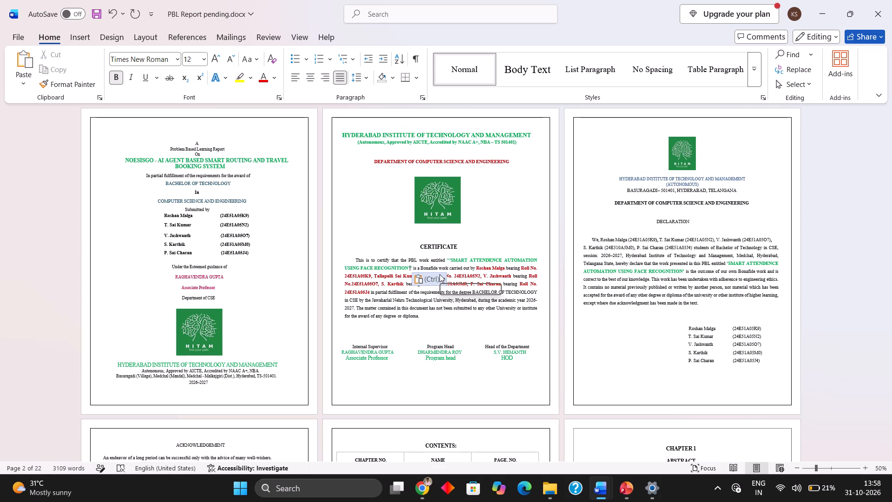
Remove the duplicate quotation marks around the pasted project title in the Certificate paragraph.
key(BackSpace)
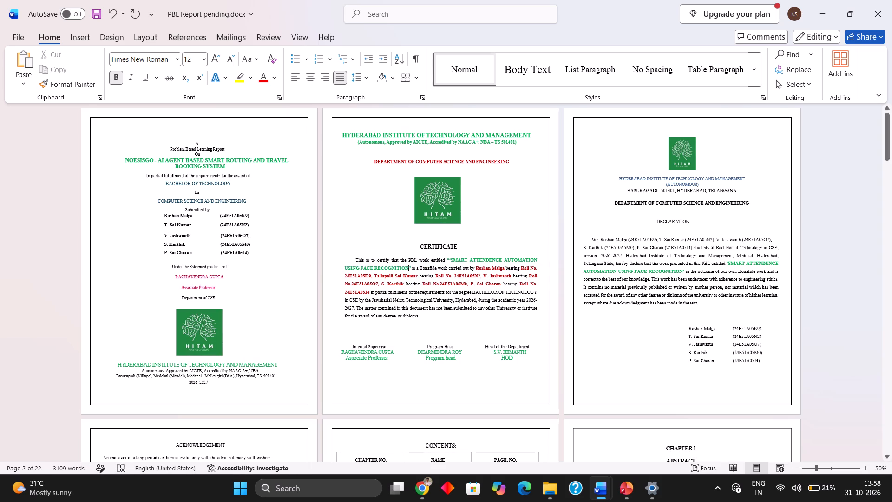
click(449, 260)
key(BackSpace)
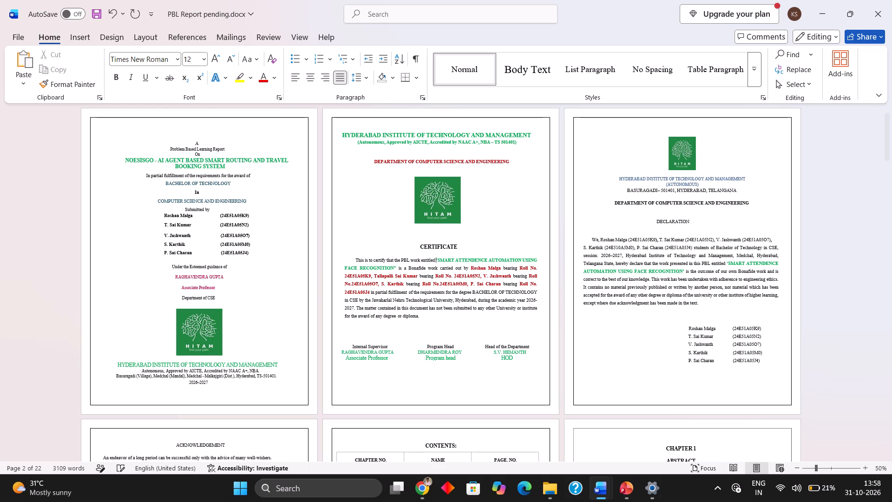
key(Right)
key(ctrl+z)
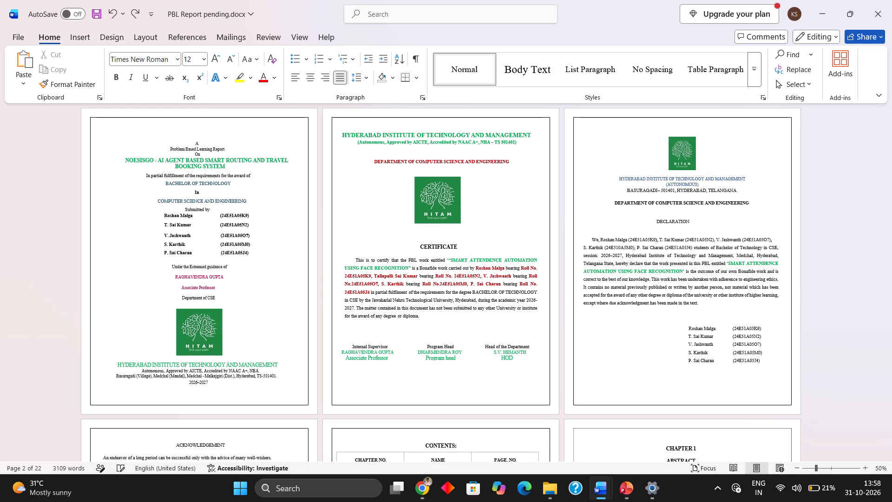
key(Right)
key(BackSpace)
click(522, 246)
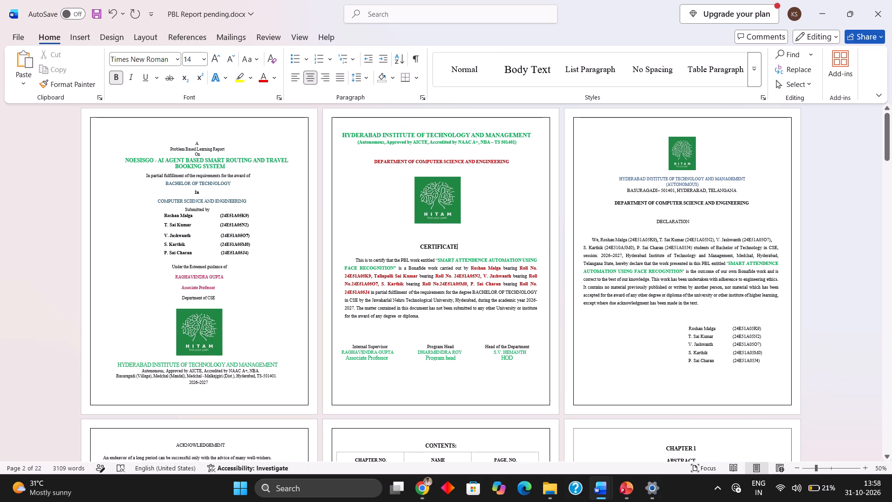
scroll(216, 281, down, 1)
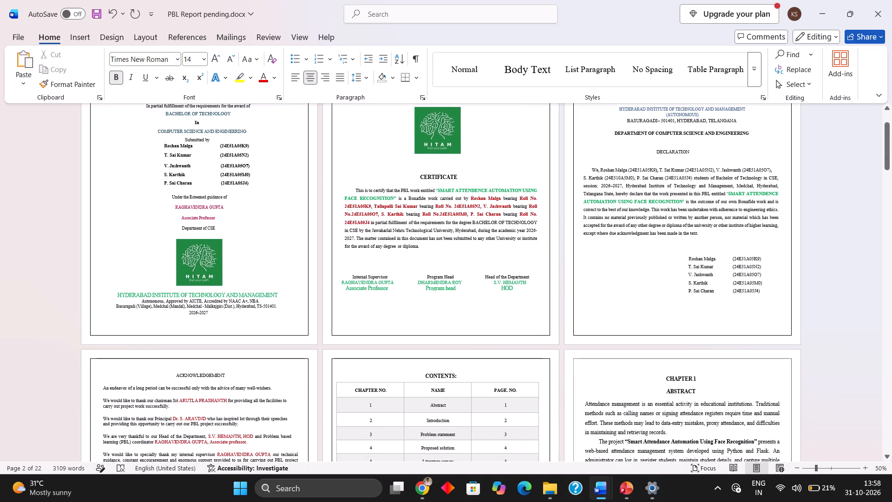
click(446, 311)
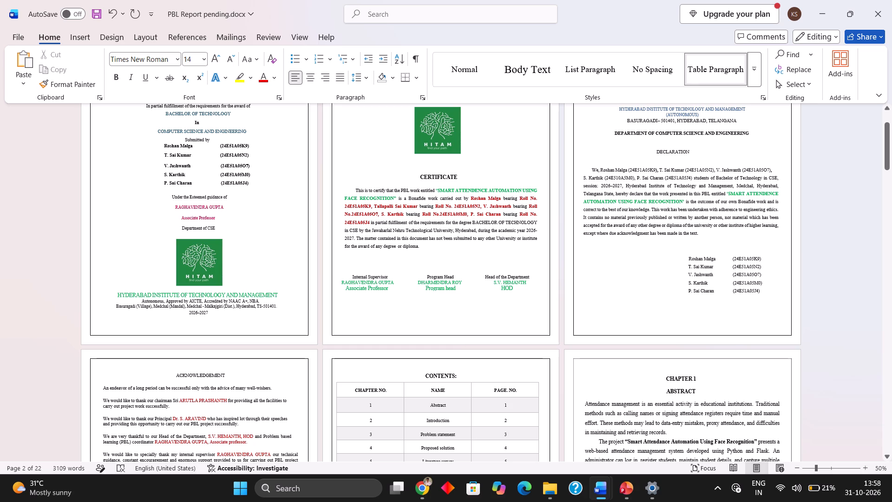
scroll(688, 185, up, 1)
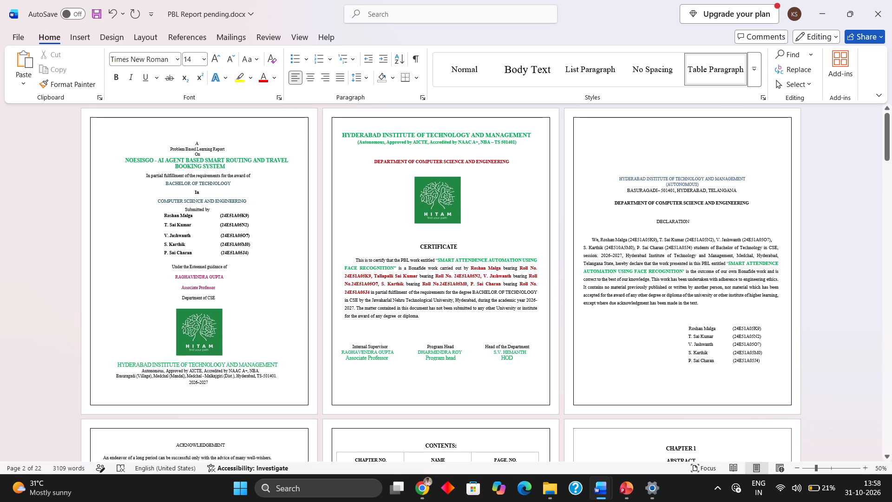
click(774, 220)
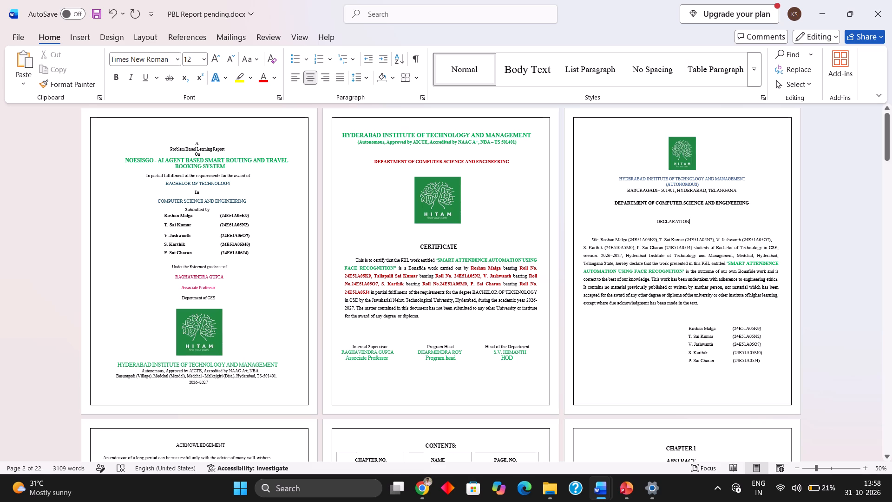
Save the PBL report under its existing file name.
click(18, 33)
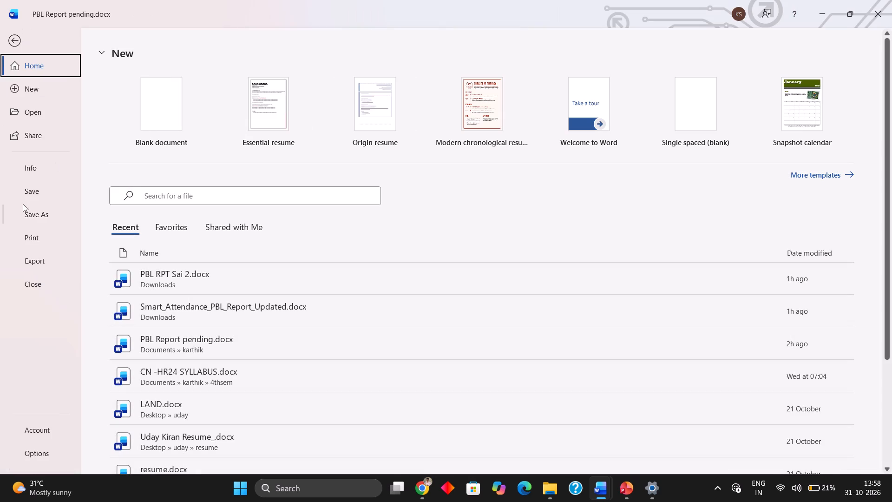
click(34, 197)
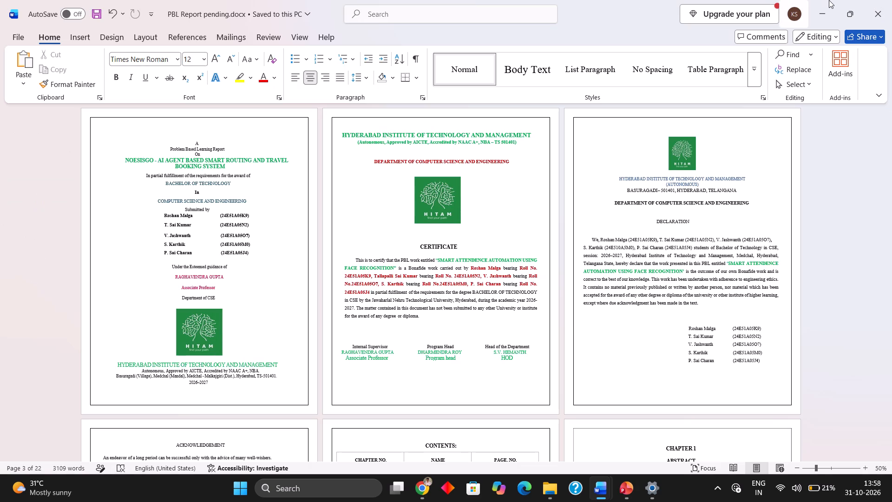
Minimize the PBL report and bring up the Downloads folder in File Explorer.
click(829, 0)
click(359, 227)
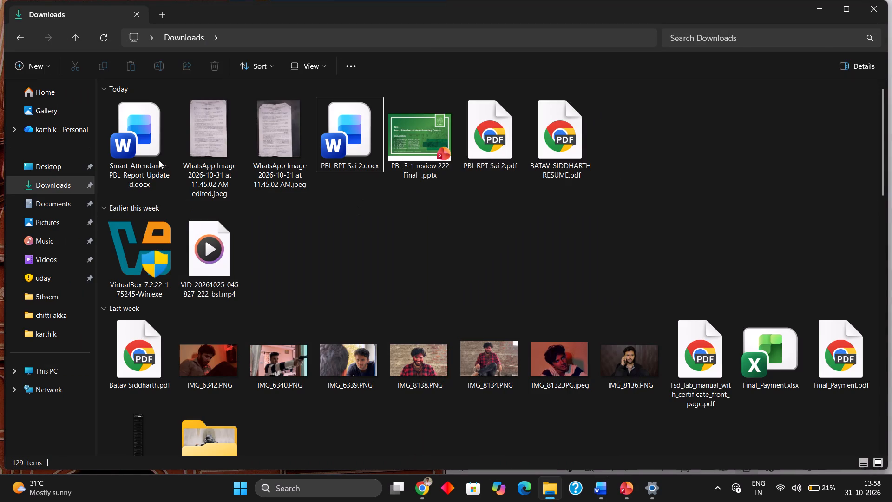
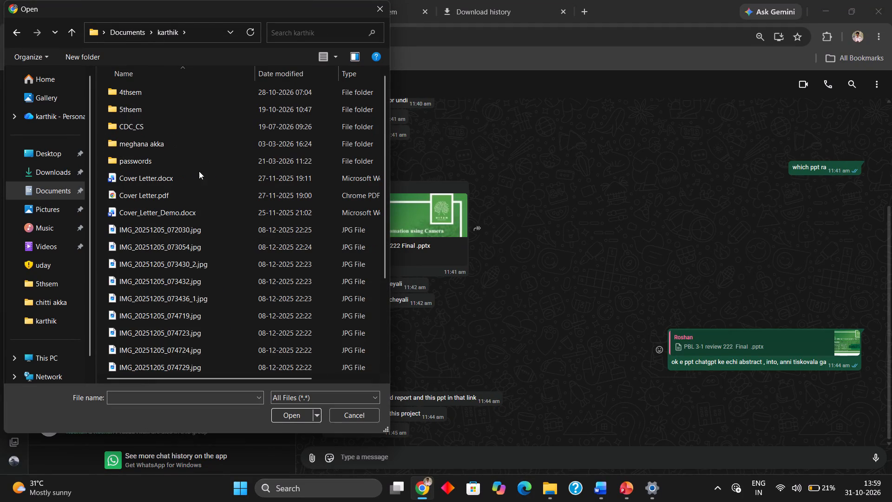
Locate the saved report file PBL Report pending.docx in the open Documents subfolder for attaching to the WhatsApp chat.
scroll(169, 119, down, 6)
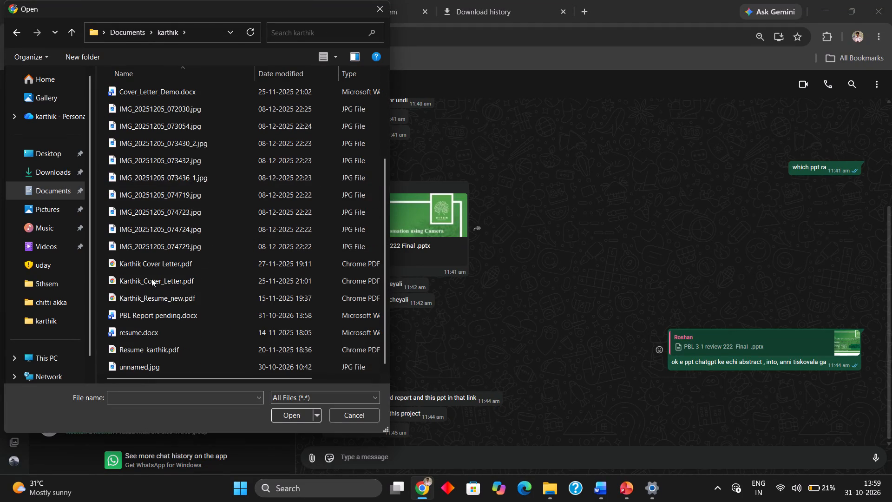